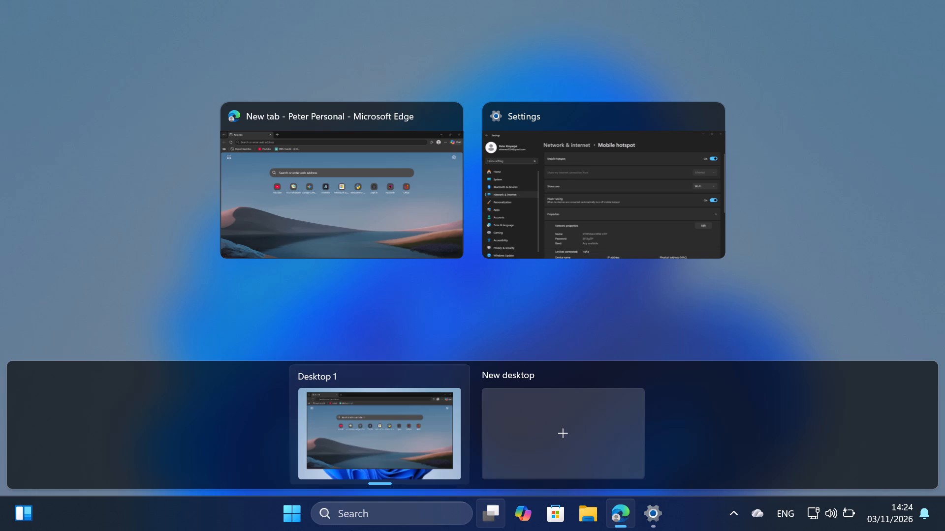
# Dismiss the overview of open windows and return to the Microsoft Edge new tab page.
pyautogui.click(77, 302)
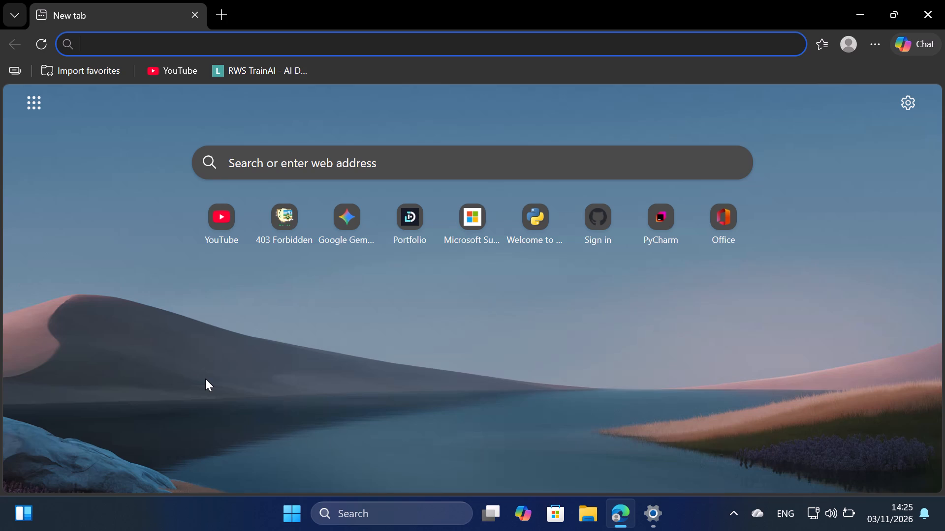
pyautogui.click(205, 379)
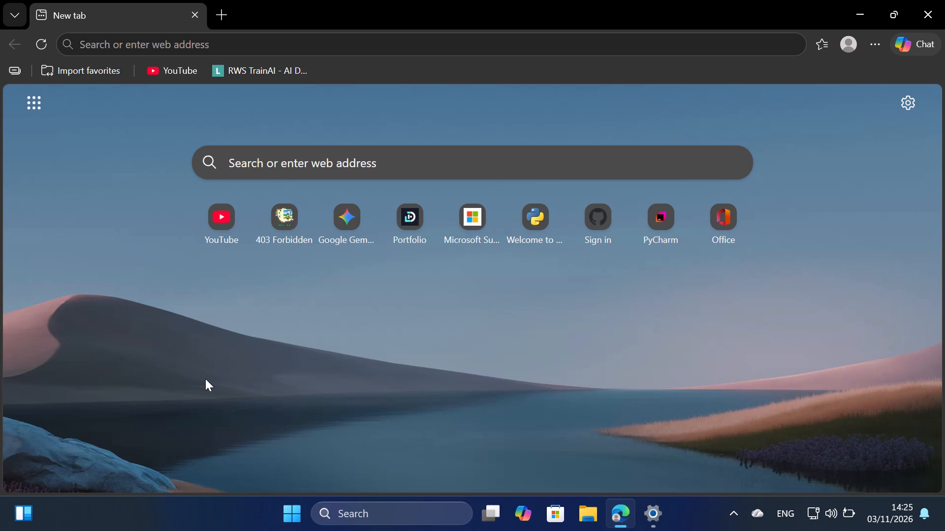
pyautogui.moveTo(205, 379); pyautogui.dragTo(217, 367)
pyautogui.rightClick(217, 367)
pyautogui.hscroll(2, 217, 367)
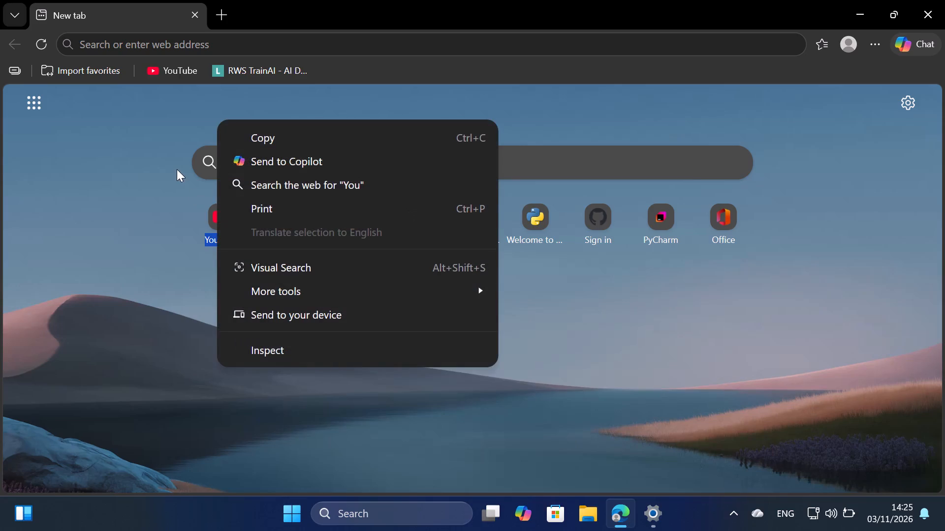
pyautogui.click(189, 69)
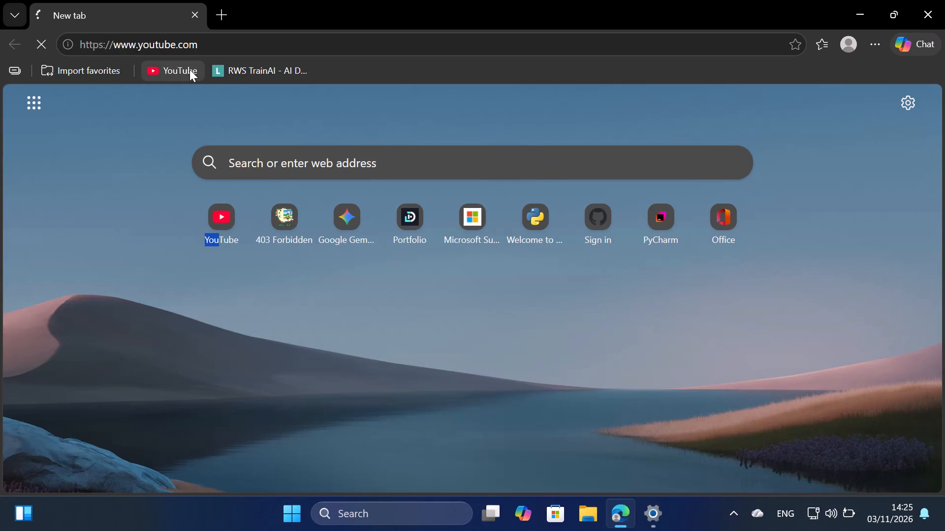
# Close the browser window and minimize the Settings window to reach the desktop.
pyautogui.click(931, 2)
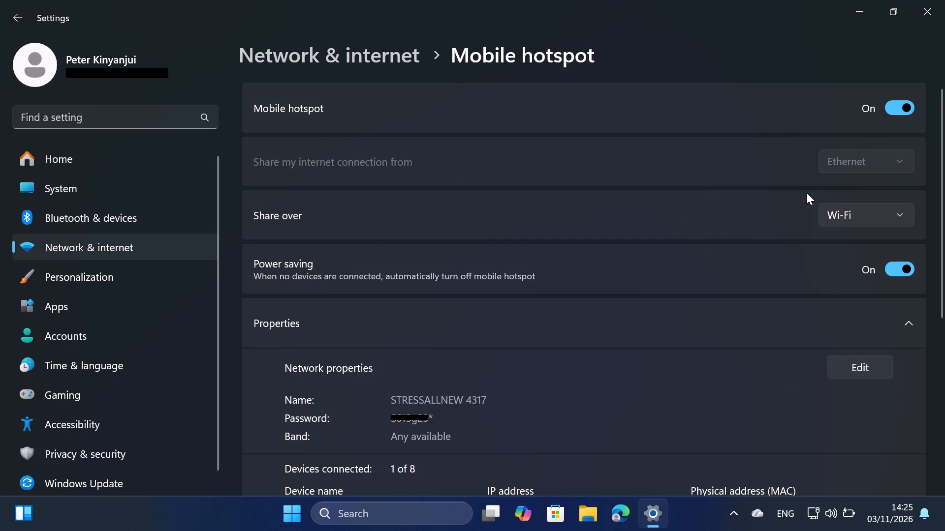
pyautogui.click(868, 0)
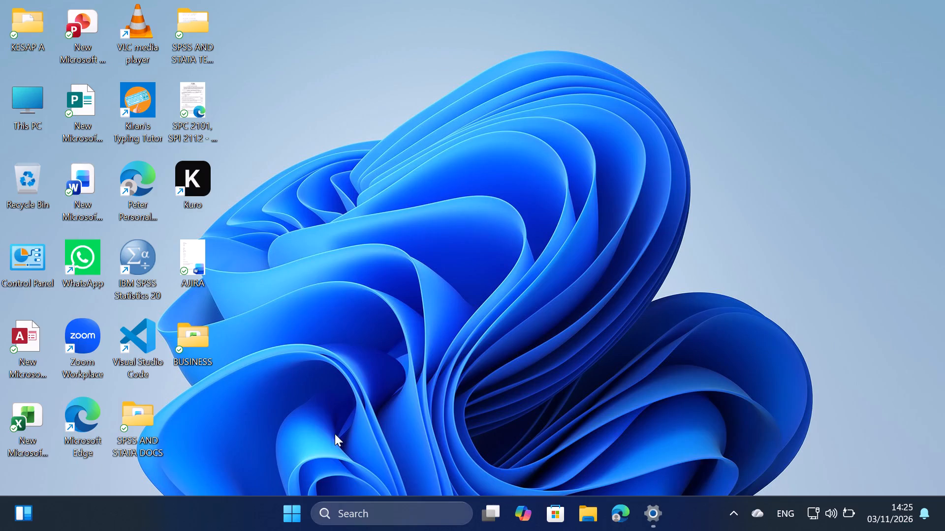
# Open the BUSINESS folder from the desktop.
pyautogui.click(191, 347)
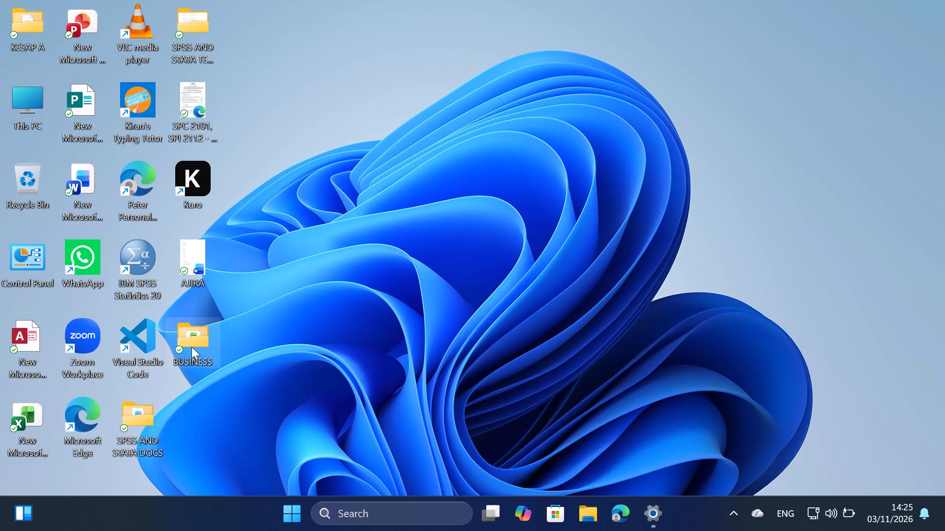
pyautogui.doubleClick(191, 347)
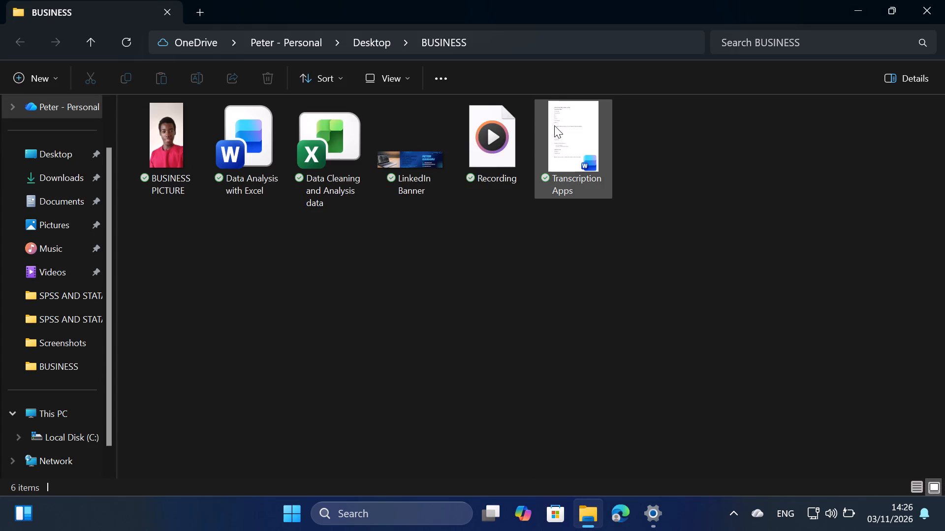
# Open the Data Cleaning and Analysis data workbook from the BUSINESS folder in Excel.
pyautogui.click(328, 140)
pyautogui.doubleClick(328, 140)
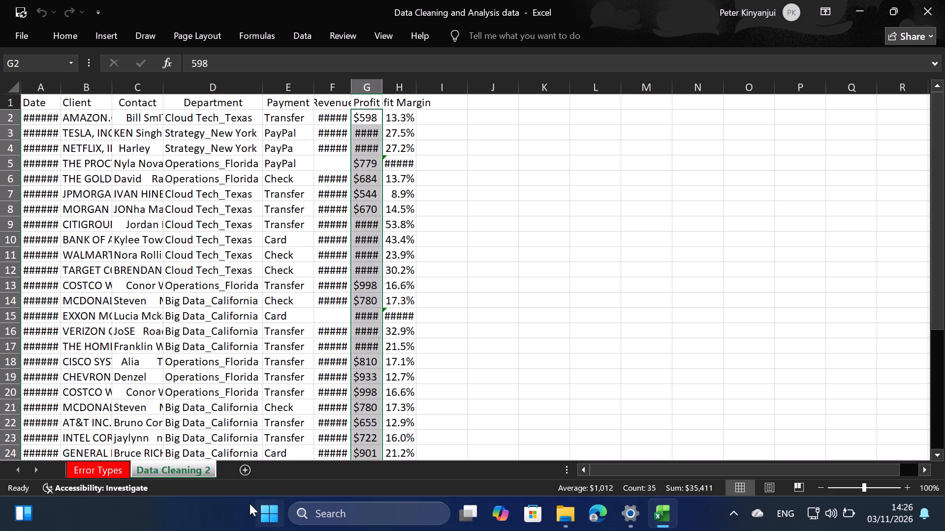
# Search Windows for WhatsApp and launch the app.
pyautogui.moveTo(374, 499); pyautogui.dragTo(366, 505)
pyautogui.click(366, 505)
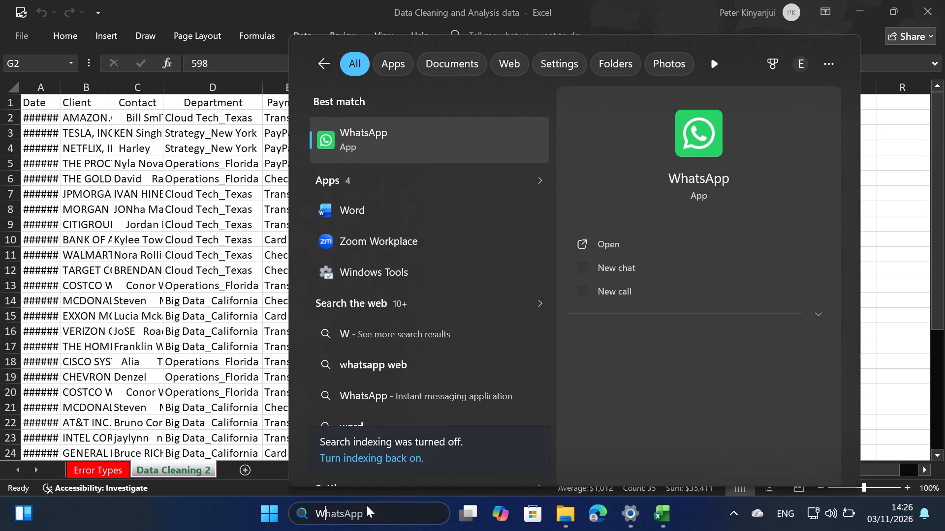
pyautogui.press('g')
pyautogui.press('BackSpace')
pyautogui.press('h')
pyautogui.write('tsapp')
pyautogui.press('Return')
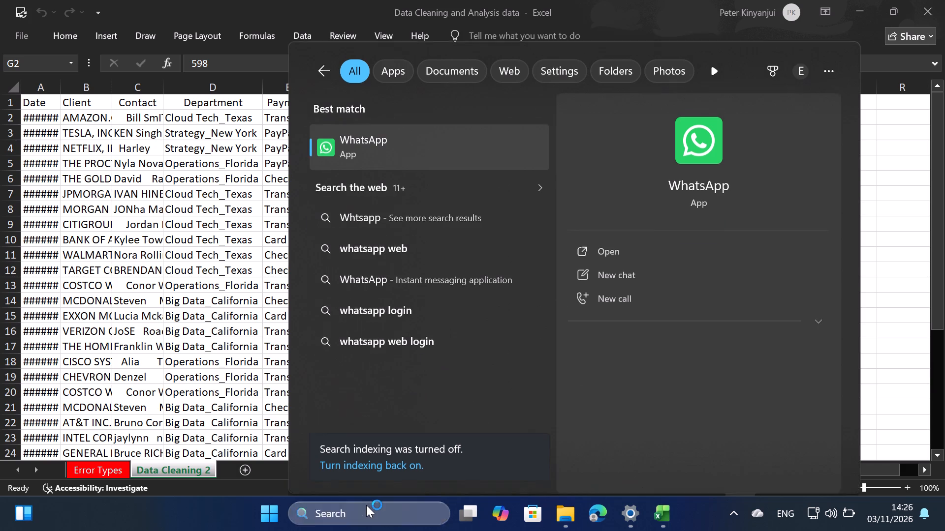
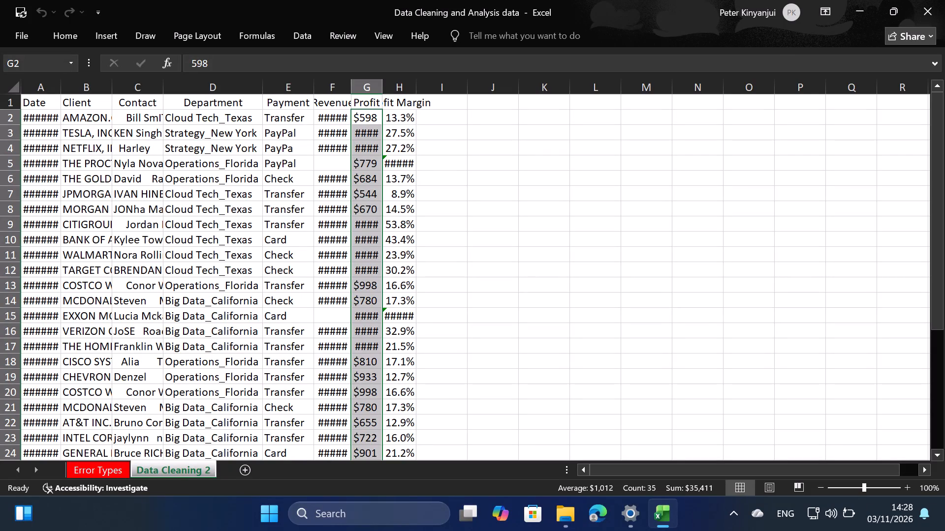
# Examine the Profit Margin, Revenue and Payment columns on the Data Cleaning 2 sheet.
pyautogui.moveTo(388, 116); pyautogui.dragTo(409, 160)
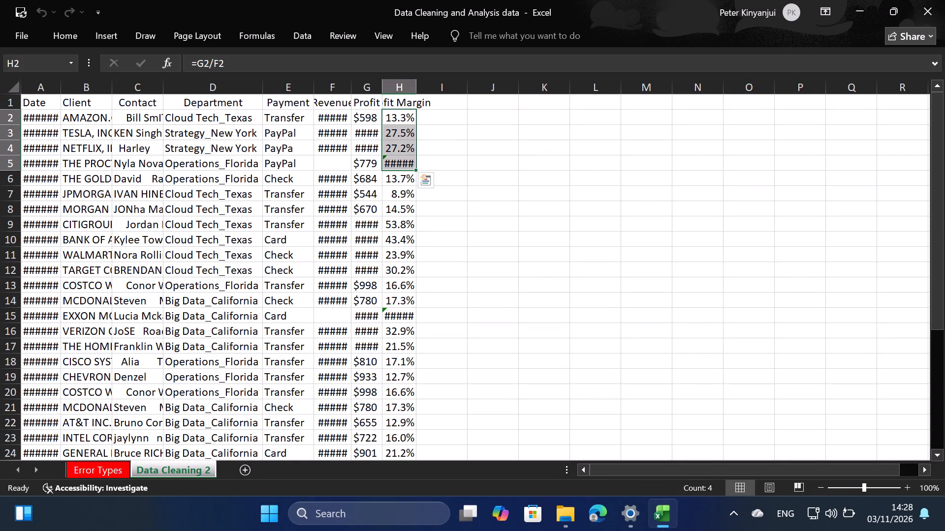
pyautogui.click(332, 112)
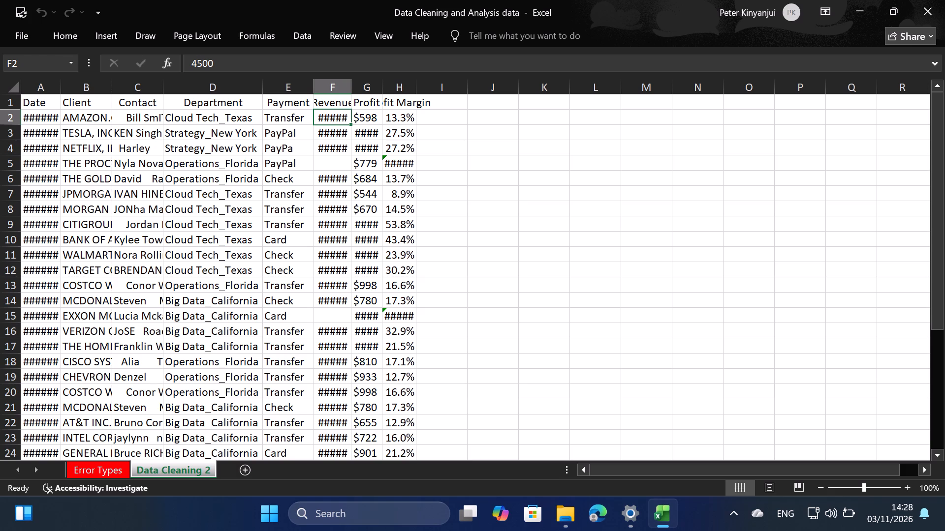
pyautogui.click(276, 114)
pyautogui.moveTo(280, 121); pyautogui.dragTo(294, 530)
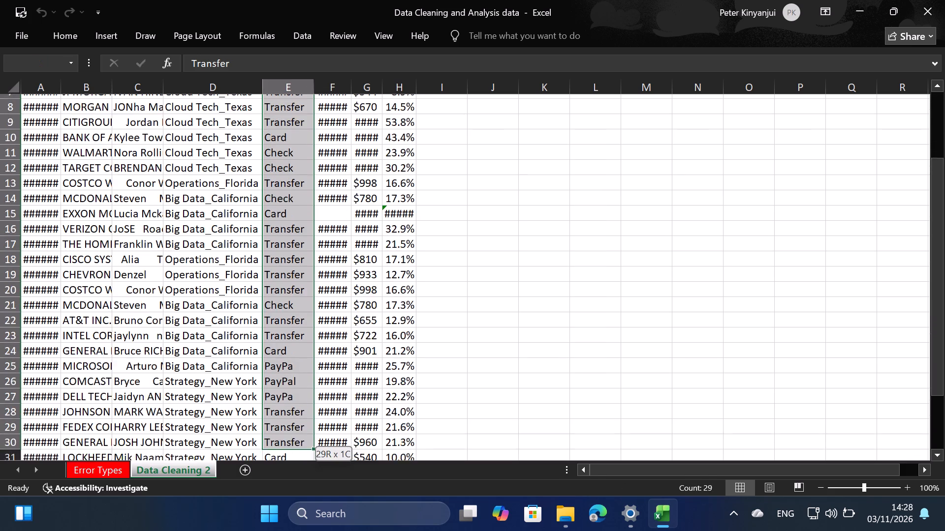
# Select the payment method entries in cells E2 to E36 of the Data Cleaning 2 sheet.
pyautogui.moveTo(294, 530); pyautogui.dragTo(291, 416)
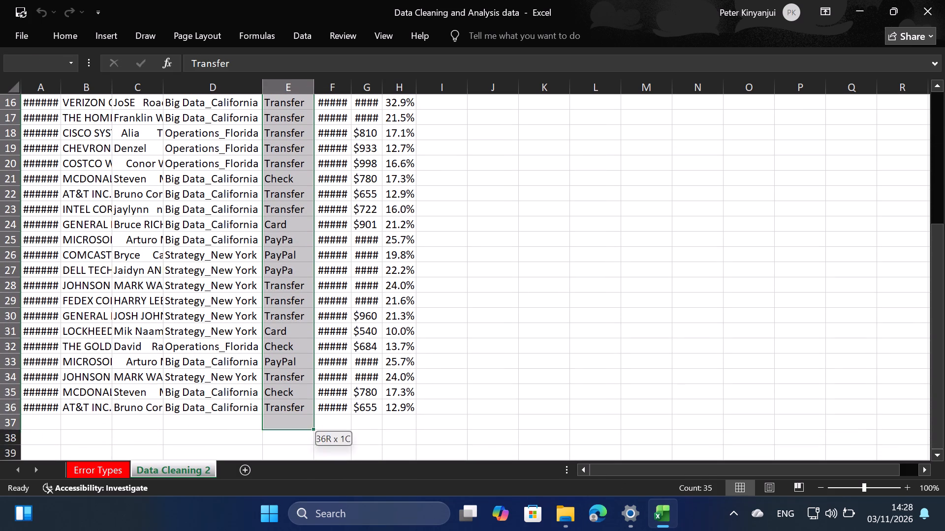
pyautogui.moveTo(291, 416); pyautogui.dragTo(291, 405)
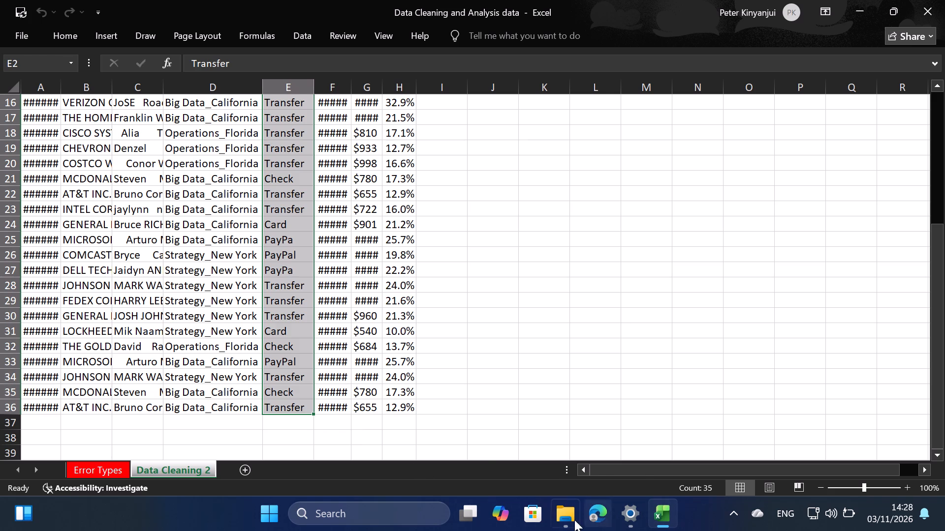
# Switch to the BUSINESS folder in File Explorer and open the Data Analysis with Excel Word document.
pyautogui.click(575, 462)
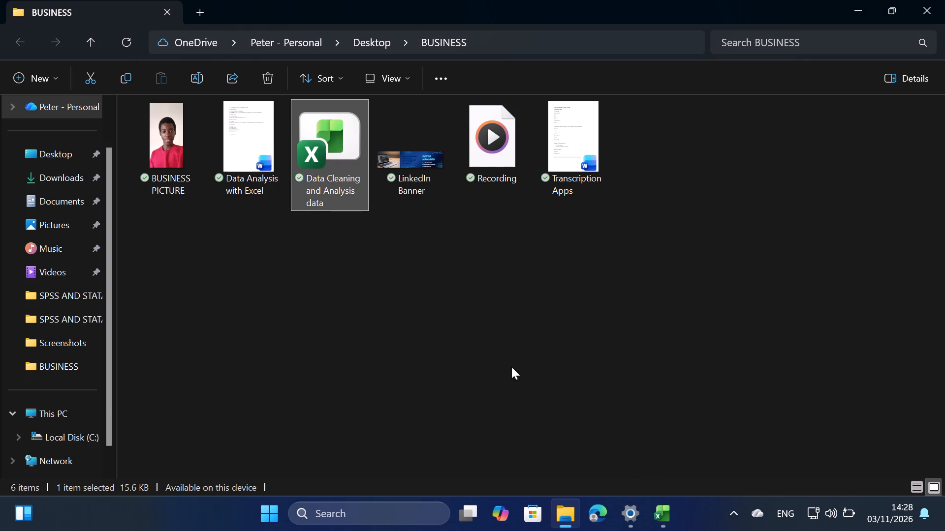
pyautogui.doubleClick(227, 122)
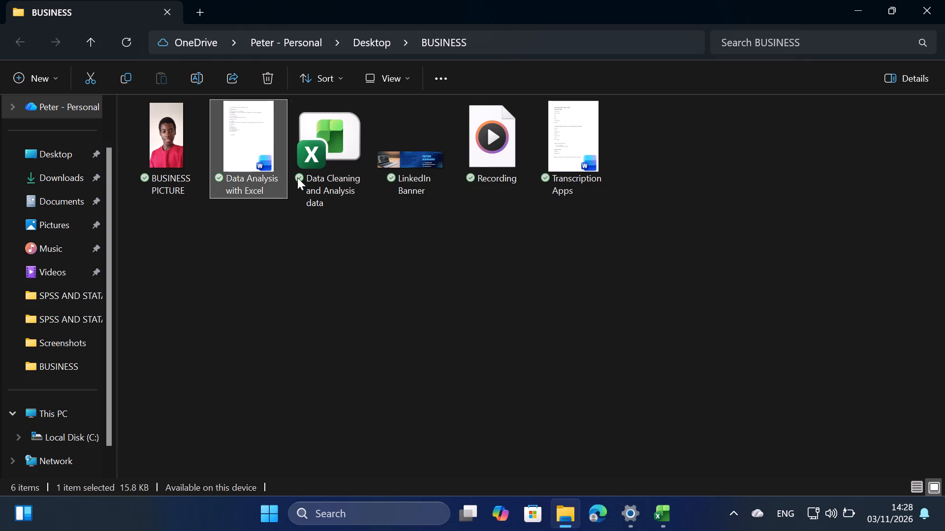
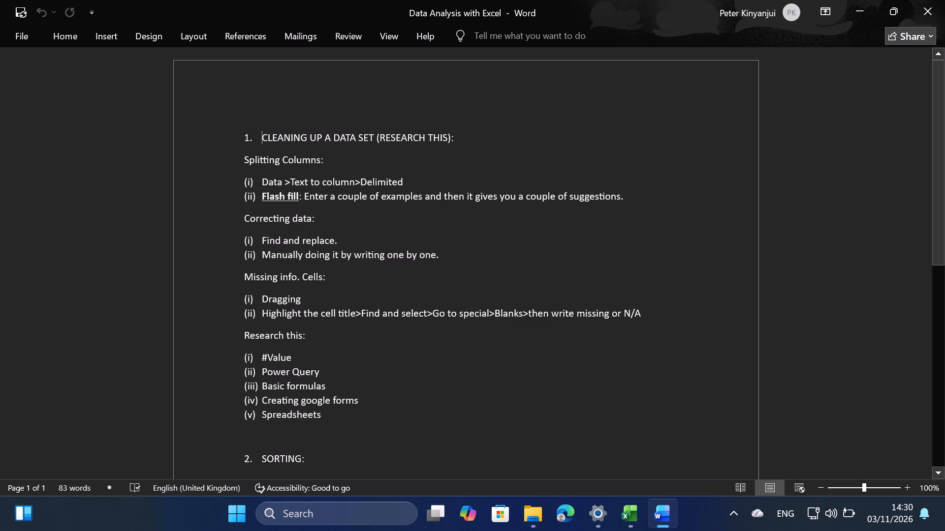
# Start a Roman-numeral sub-list with an empty item (i) beneath the SORTING heading.
pyautogui.click(325, 472)
pyautogui.press('Return')
pyautogui.press('Return')
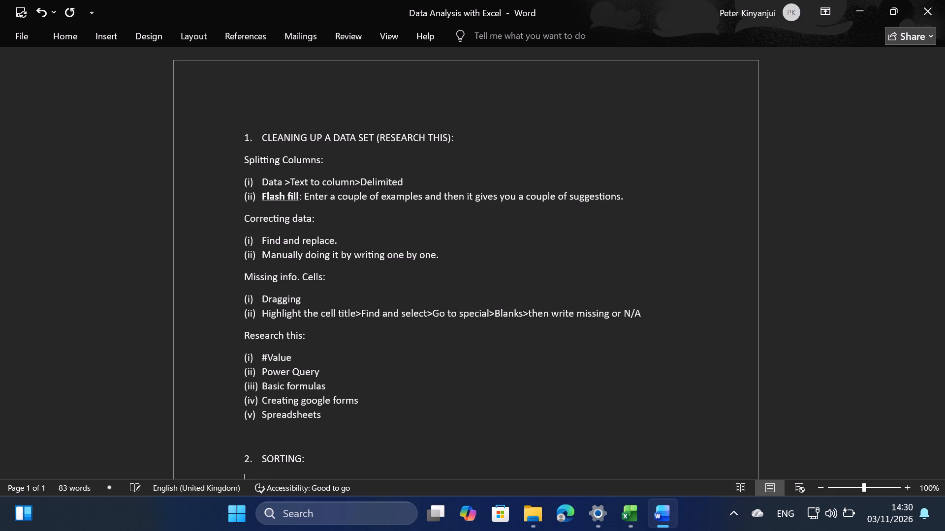
pyautogui.press('BackSpace')
pyautogui.press('Return')
pyautogui.press('Return')
pyautogui.click(63, 35)
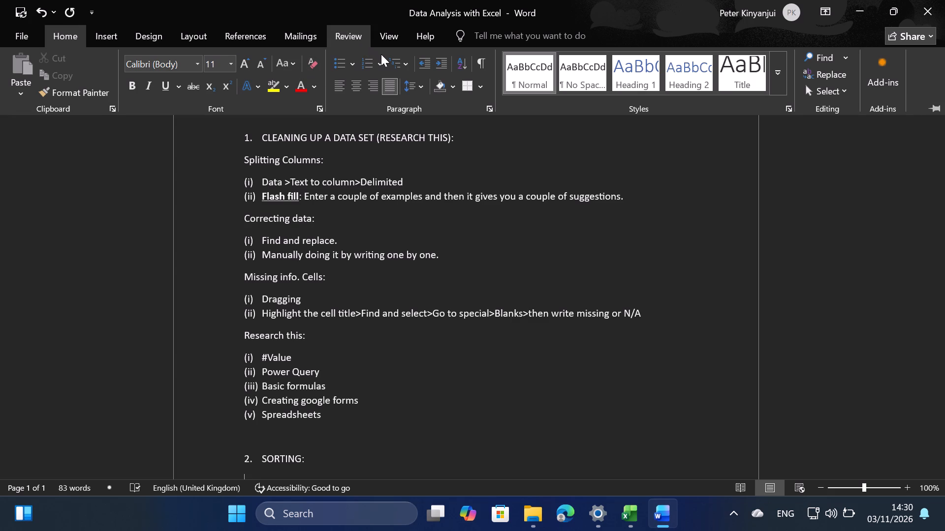
pyautogui.click(381, 54)
pyautogui.click(387, 65)
pyautogui.click(385, 64)
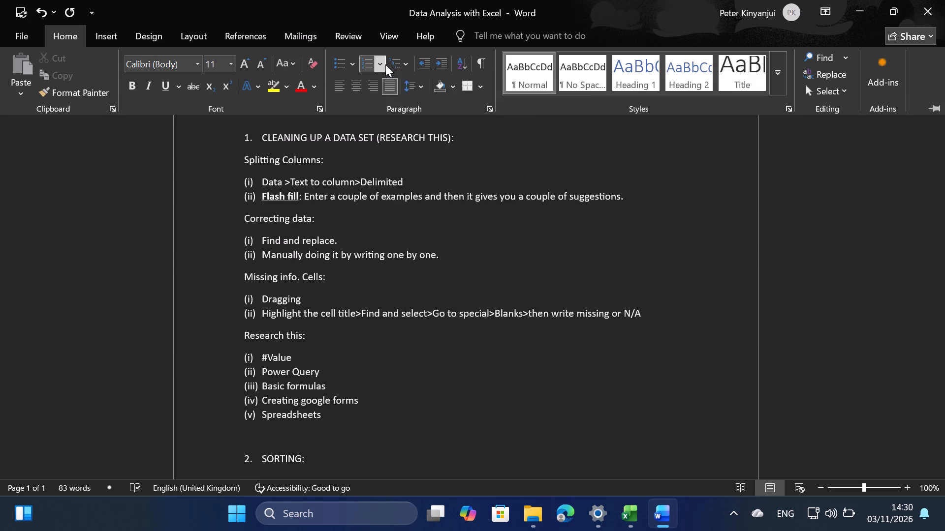
pyautogui.click(459, 127)
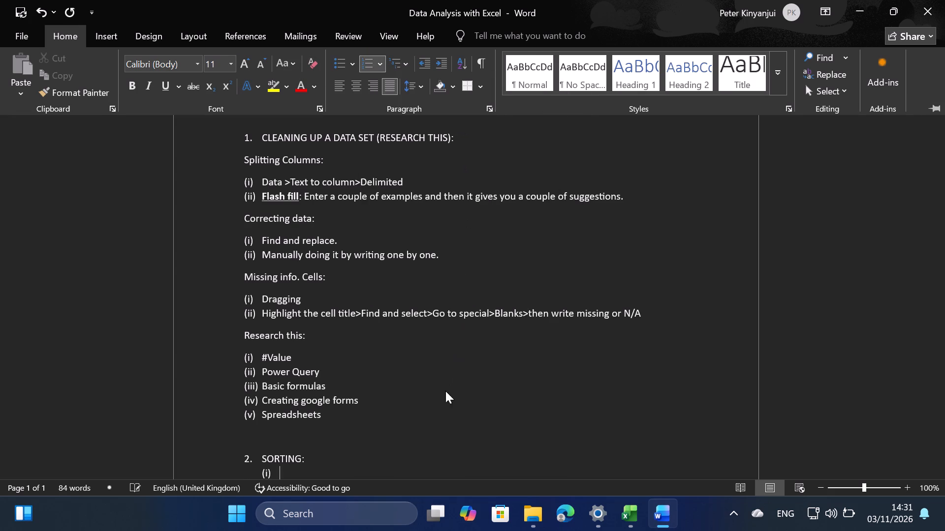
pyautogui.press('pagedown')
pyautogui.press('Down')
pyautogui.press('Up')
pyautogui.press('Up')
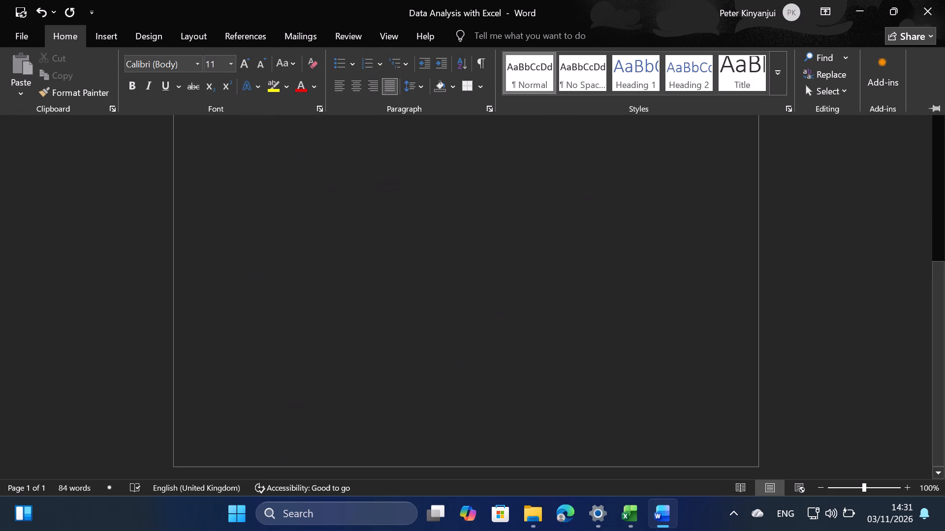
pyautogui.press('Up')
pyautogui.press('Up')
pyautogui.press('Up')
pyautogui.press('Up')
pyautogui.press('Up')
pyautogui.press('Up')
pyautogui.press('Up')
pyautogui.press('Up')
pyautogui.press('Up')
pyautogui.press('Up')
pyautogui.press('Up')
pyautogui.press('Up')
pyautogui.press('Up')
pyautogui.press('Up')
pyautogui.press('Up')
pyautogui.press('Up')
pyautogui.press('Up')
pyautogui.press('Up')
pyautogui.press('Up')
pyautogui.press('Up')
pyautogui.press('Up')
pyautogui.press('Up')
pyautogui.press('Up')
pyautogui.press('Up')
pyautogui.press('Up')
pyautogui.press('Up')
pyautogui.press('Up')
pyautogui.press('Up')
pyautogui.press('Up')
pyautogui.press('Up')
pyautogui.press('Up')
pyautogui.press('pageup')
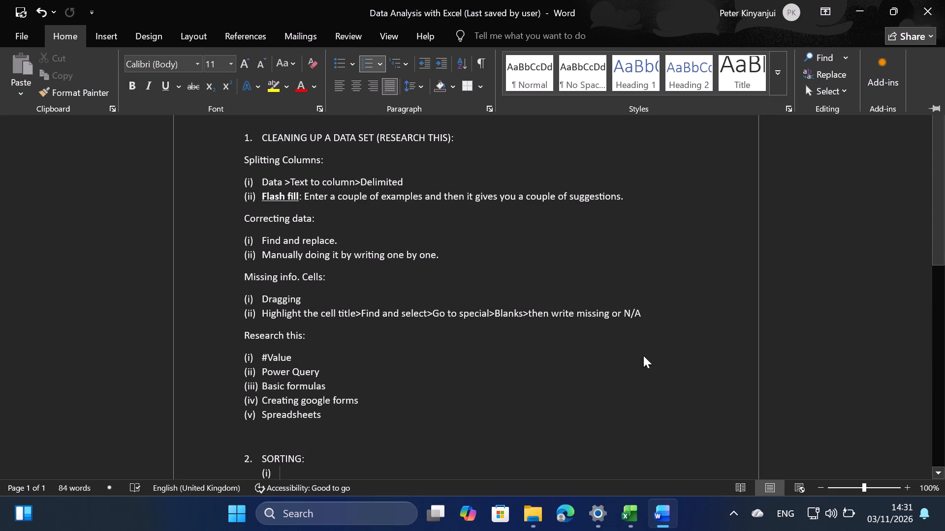
# Write "Highlight the column>Sort and Filter" as item (i) of the SORTING list.
pyautogui.write('hli')
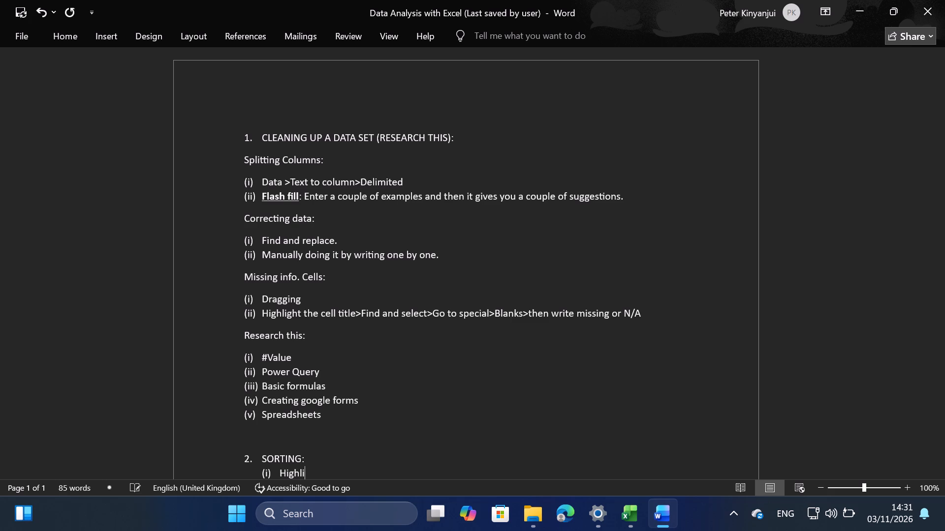
pyautogui.press('h')
pyautogui.press('BackSpace')
pyautogui.press('BackSpace')
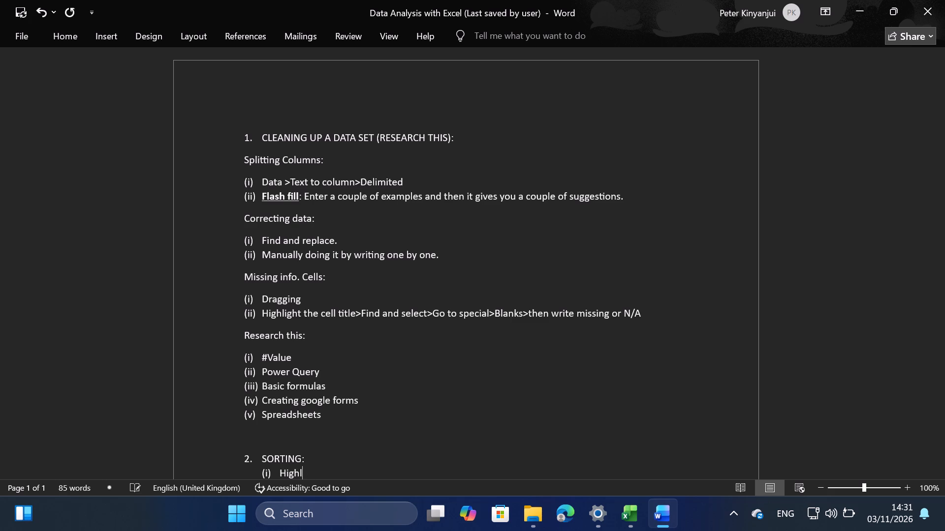
pyautogui.write('ight the column')
pyautogui.rightClick(643, 355)
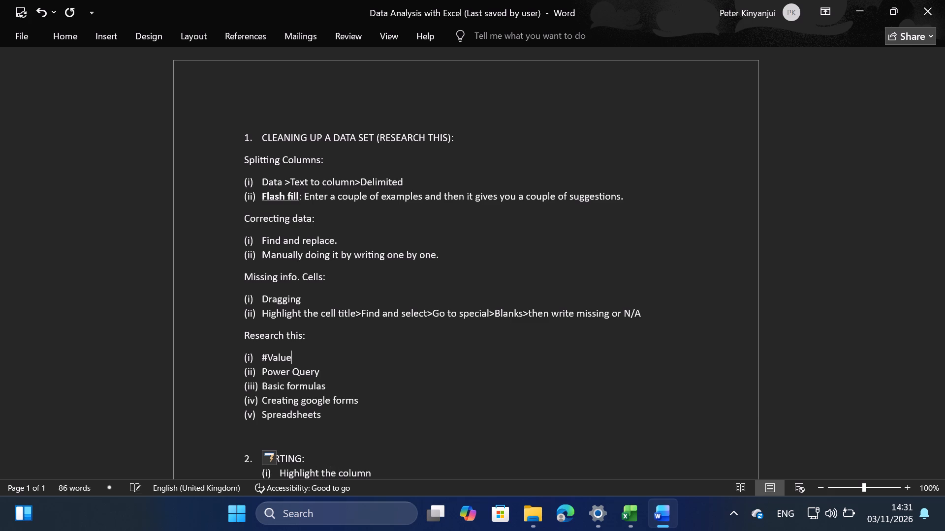
pyautogui.click(376, 474)
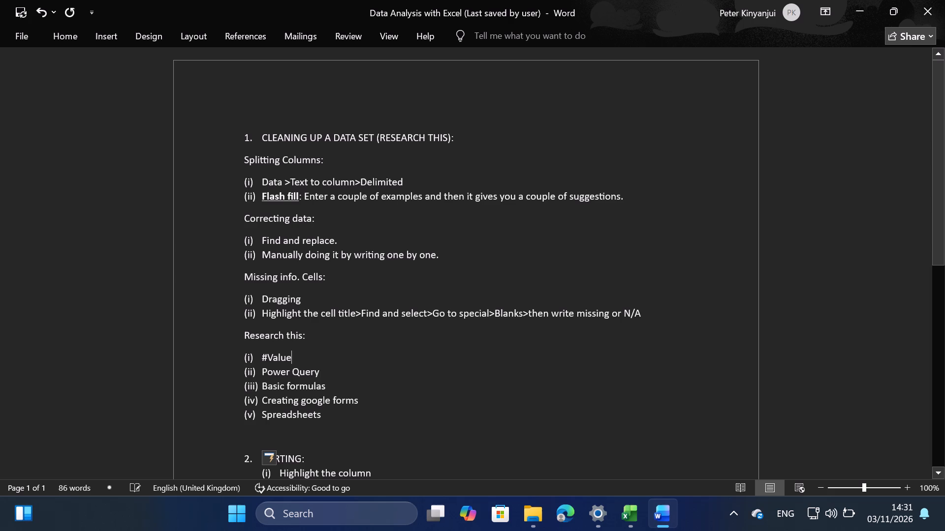
pyautogui.click(374, 472)
pyautogui.hotkey('shift', '>')
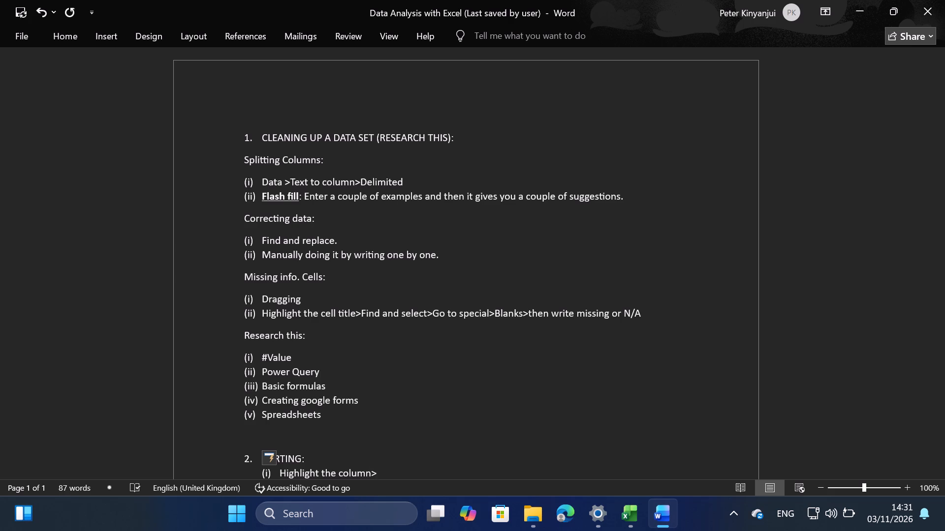
pyautogui.write('ort and')
pyautogui.press('space')
pyautogui.write('ilter')
# Replace the word "and" with "&" in SORTING item (i) so it reads "Sort & Filter".
pyautogui.click(412, 466)
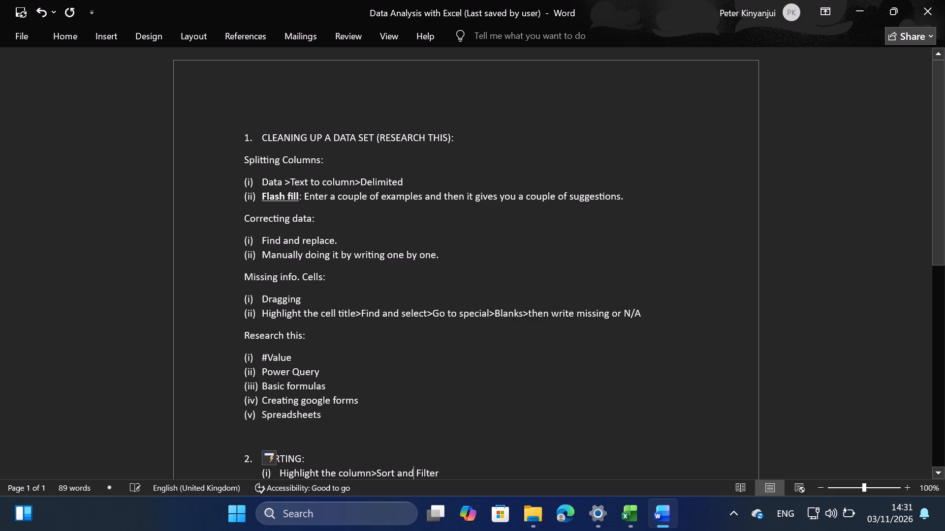
pyautogui.press('BackSpace')
pyautogui.press('BackSpace')
pyautogui.press('BackSpace')
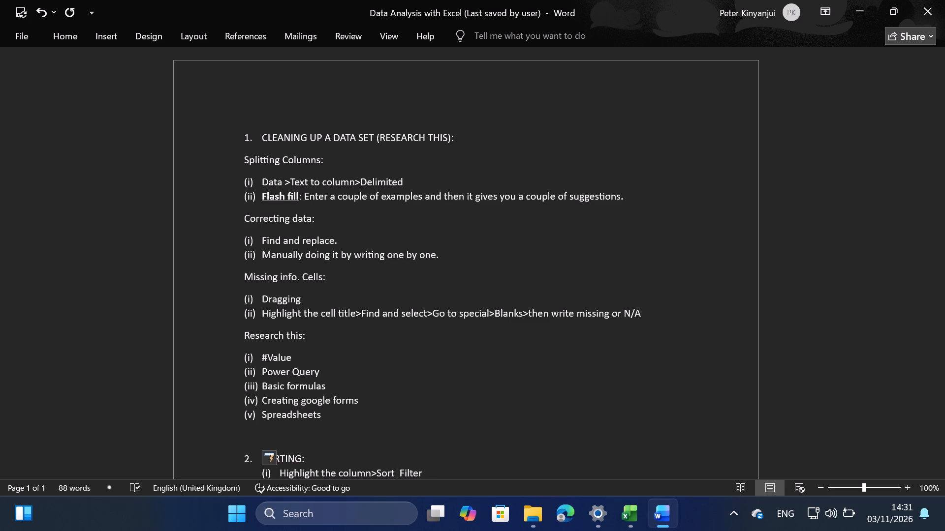
pyautogui.press('Right')
pyautogui.press('BackSpace')
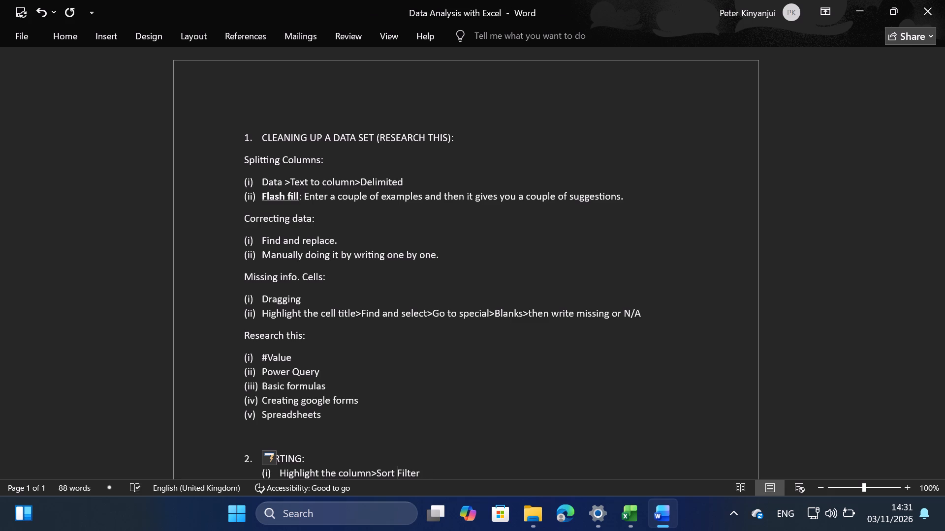
pyautogui.hotkey('shift', '^')
pyautogui.press('BackSpace')
pyautogui.hotkey('shift', '&')
pyautogui.press('space')
# Add an empty item (ii) below "Highlight the column>Sort & Filter" and place the text cursor in it.
pyautogui.click(432, 476)
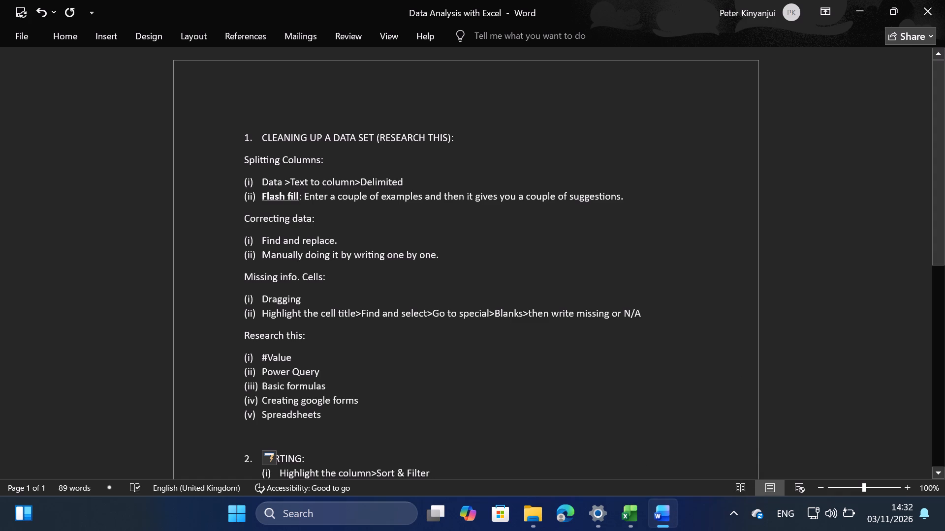
pyautogui.press('Return')
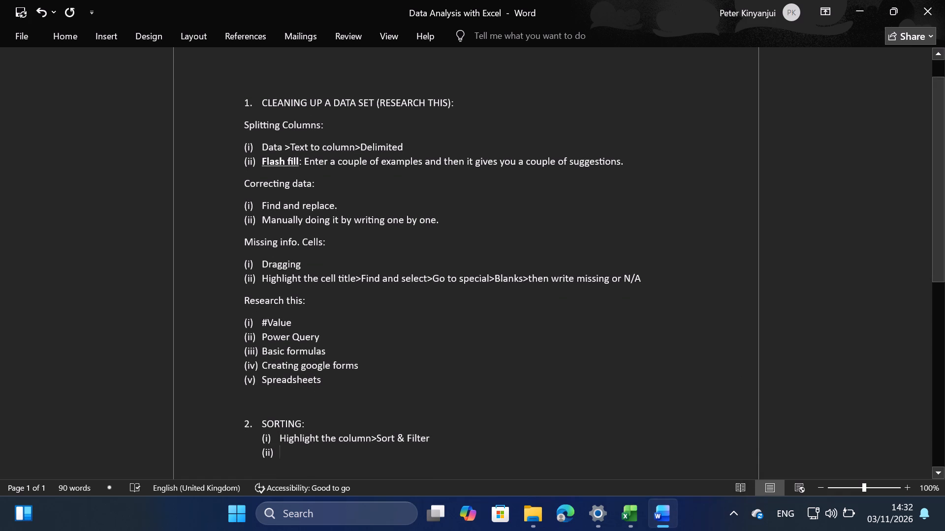
pyautogui.press('pagedown')
pyautogui.press('pageup')
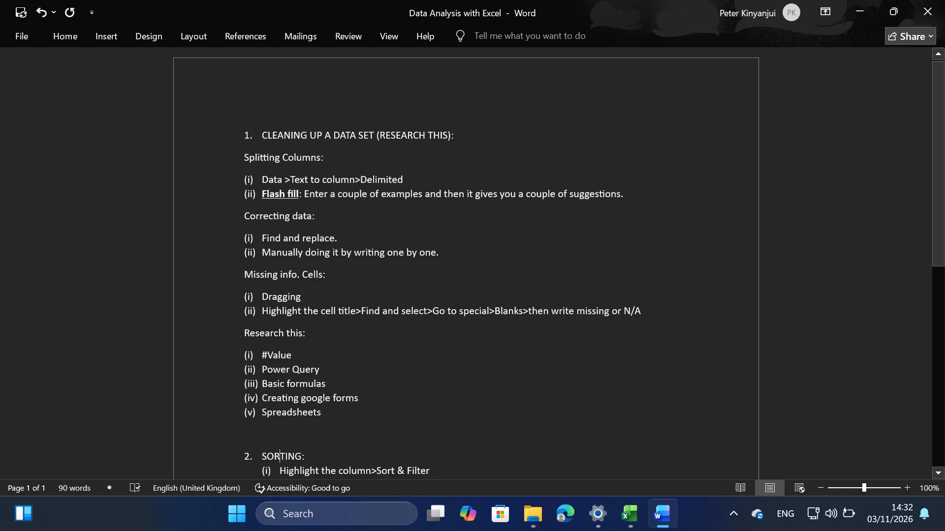
pyautogui.click(435, 474)
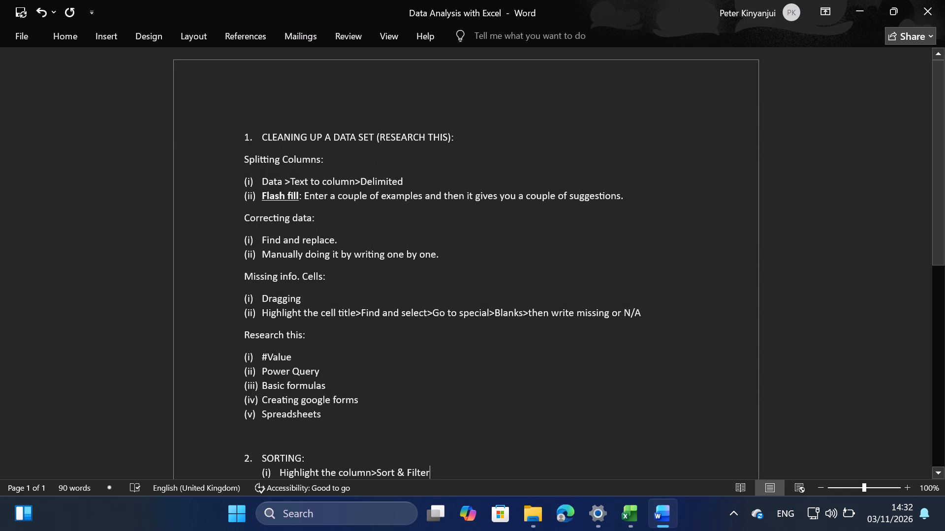
pyautogui.press('Down')
pyautogui.press('Down')
pyautogui.press('Up')
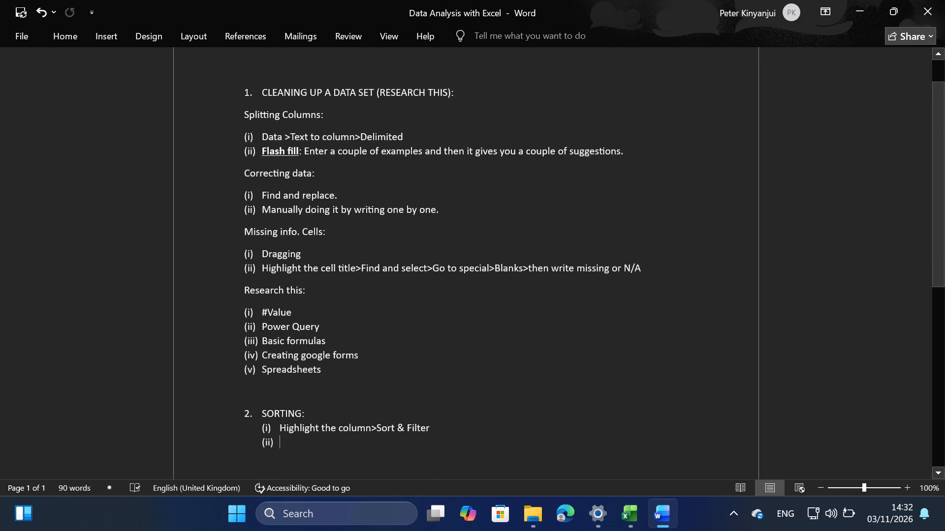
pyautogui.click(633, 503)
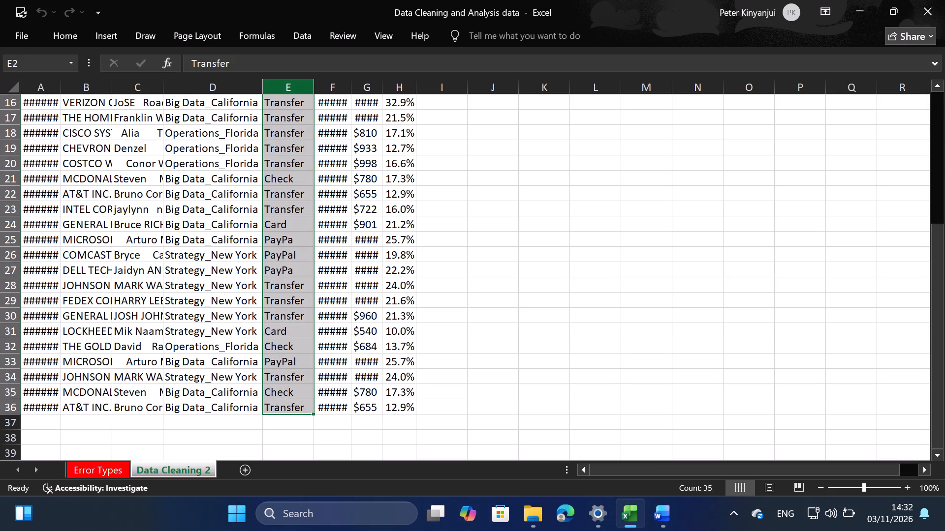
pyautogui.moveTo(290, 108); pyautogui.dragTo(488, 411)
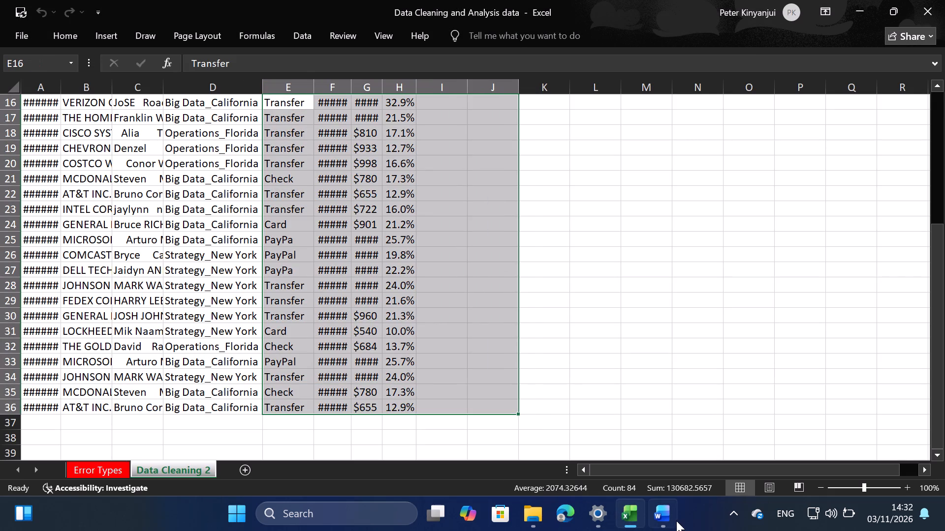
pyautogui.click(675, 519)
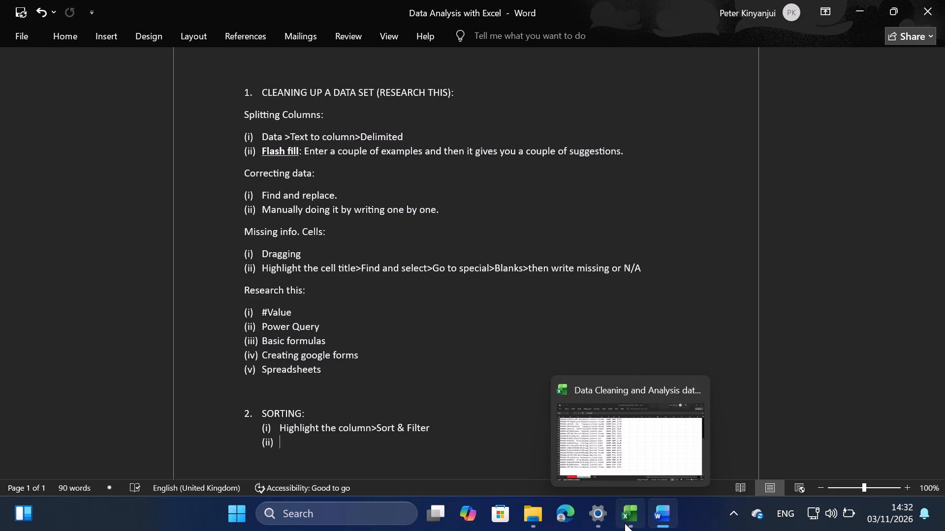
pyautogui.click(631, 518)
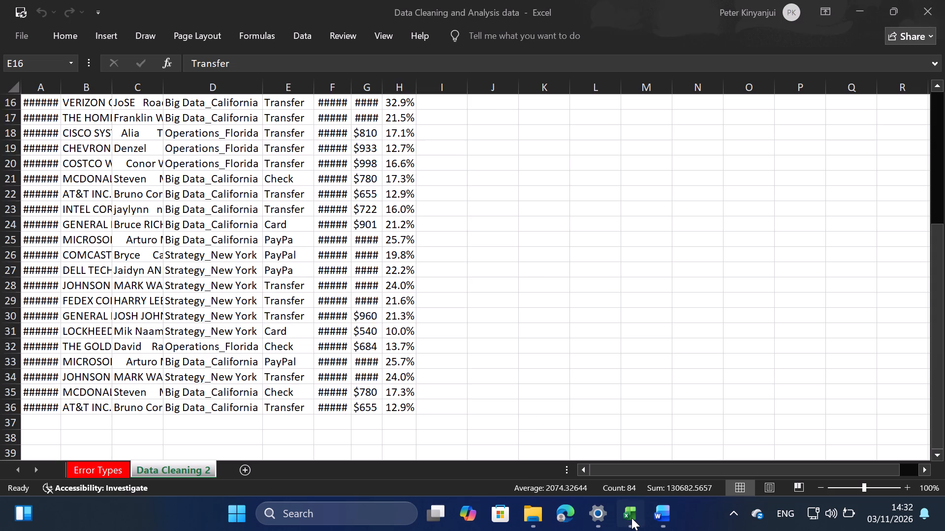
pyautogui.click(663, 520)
# Switch to Excel with the Data Cleaning and Analysis data workbook.
pyautogui.click(637, 518)
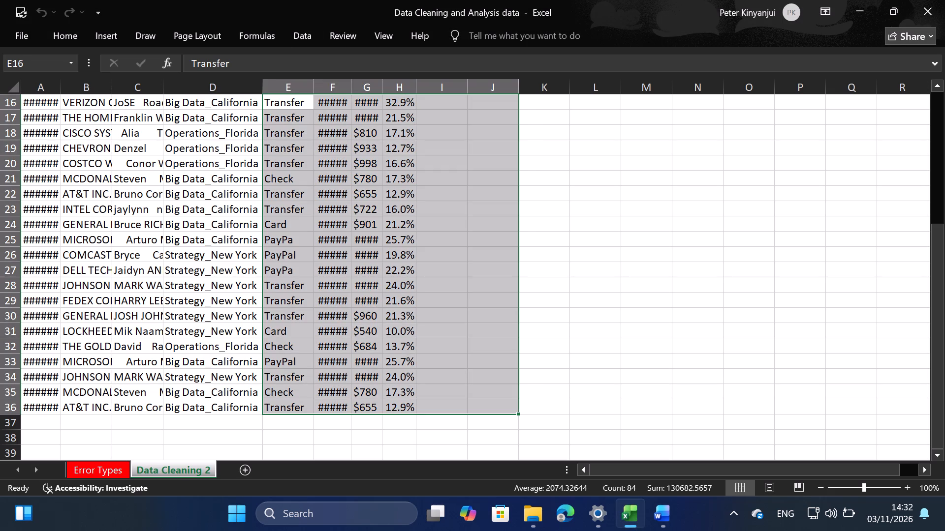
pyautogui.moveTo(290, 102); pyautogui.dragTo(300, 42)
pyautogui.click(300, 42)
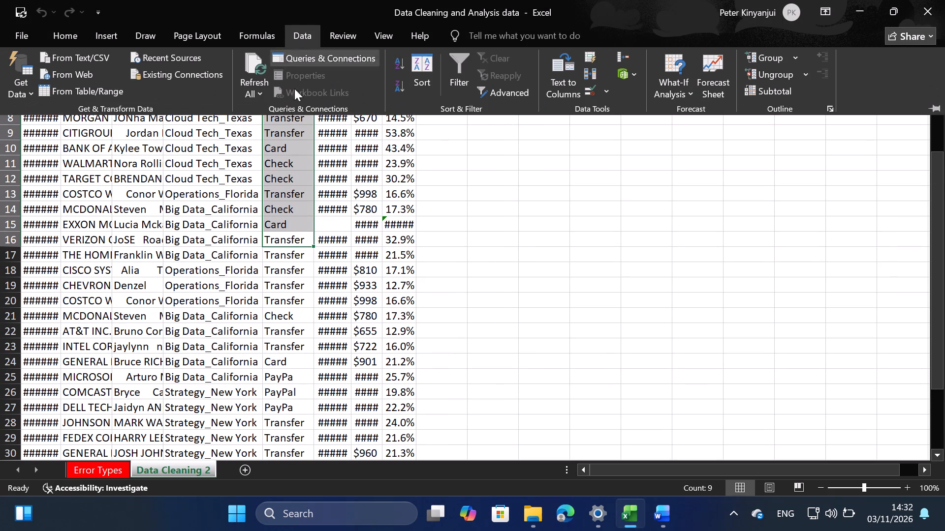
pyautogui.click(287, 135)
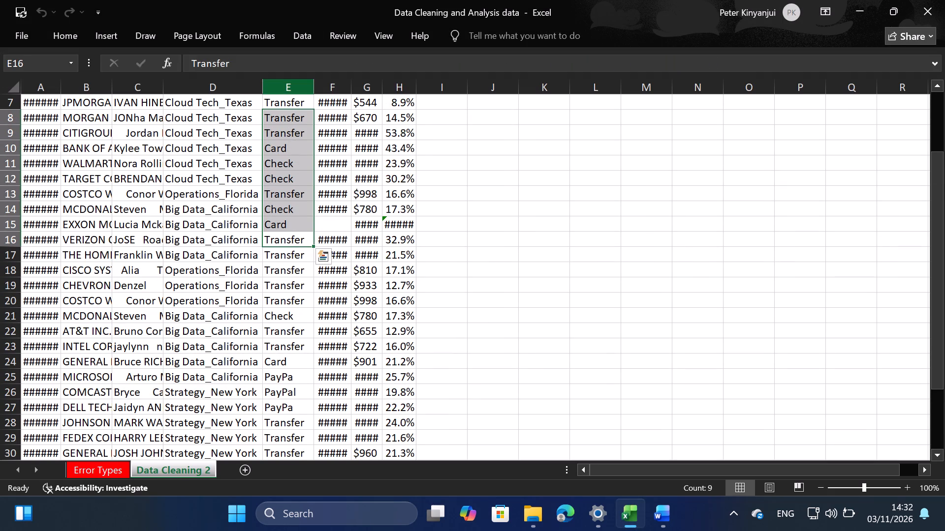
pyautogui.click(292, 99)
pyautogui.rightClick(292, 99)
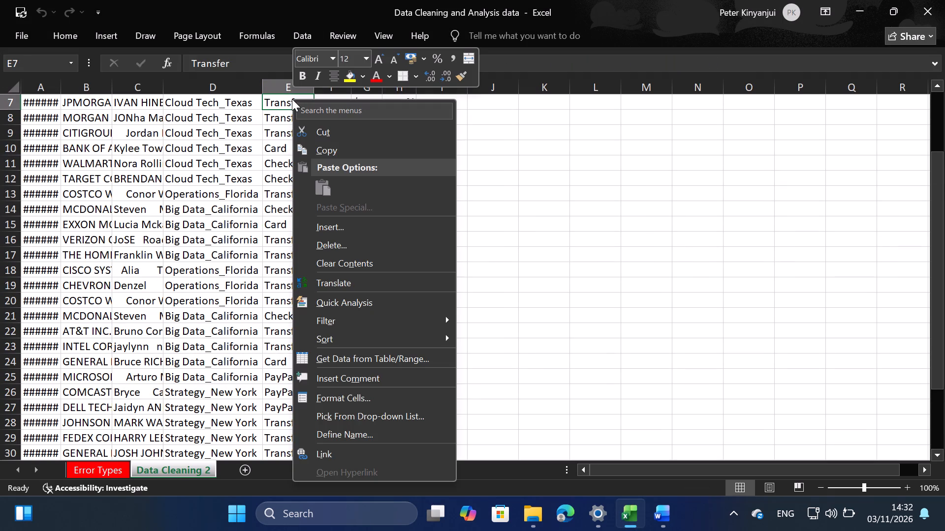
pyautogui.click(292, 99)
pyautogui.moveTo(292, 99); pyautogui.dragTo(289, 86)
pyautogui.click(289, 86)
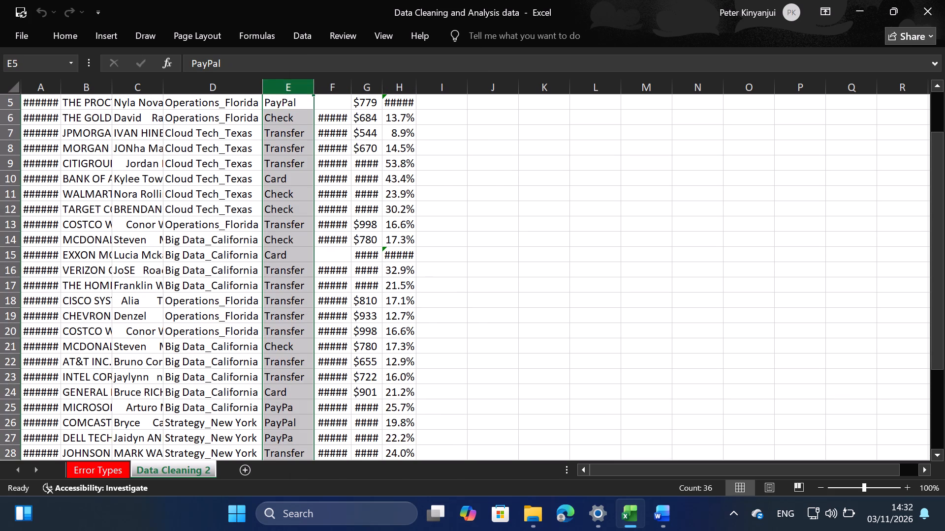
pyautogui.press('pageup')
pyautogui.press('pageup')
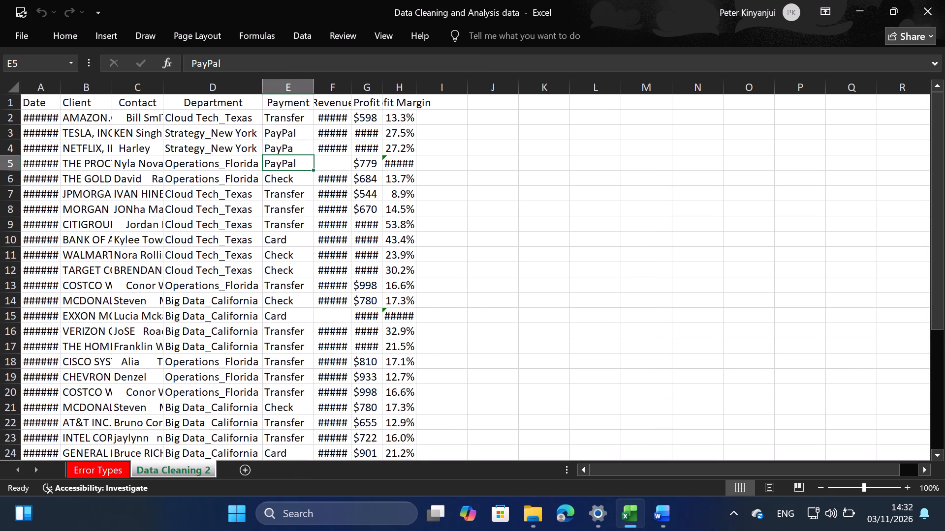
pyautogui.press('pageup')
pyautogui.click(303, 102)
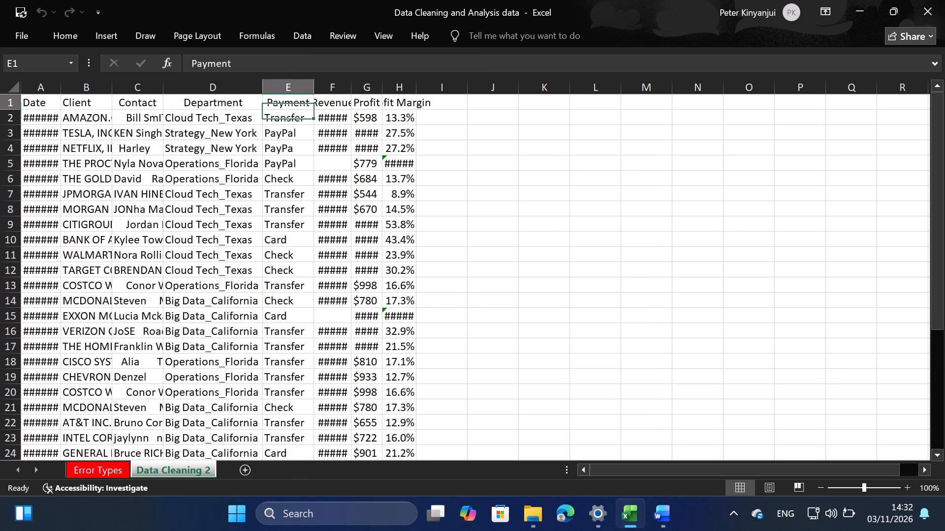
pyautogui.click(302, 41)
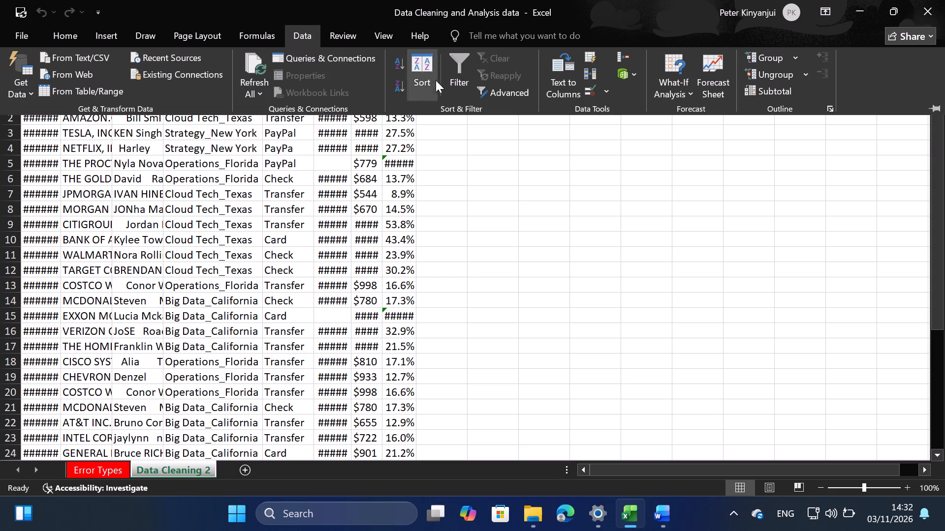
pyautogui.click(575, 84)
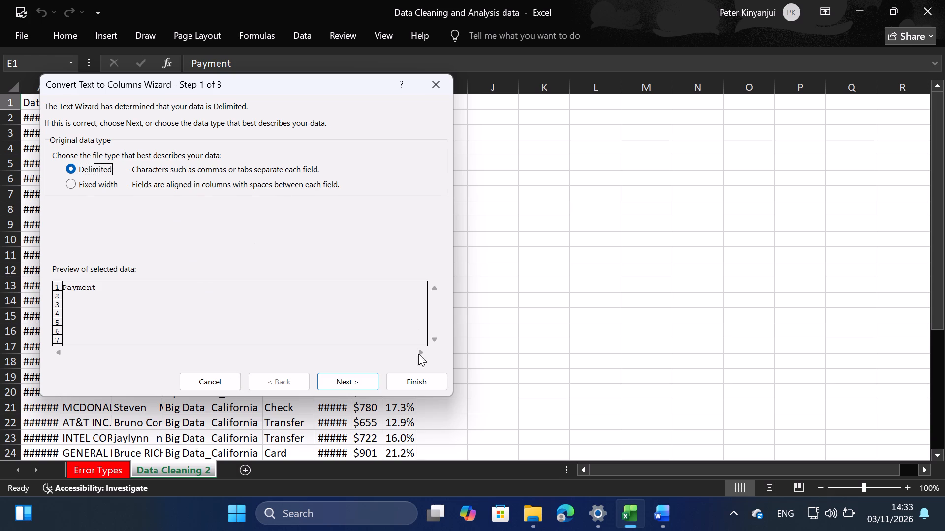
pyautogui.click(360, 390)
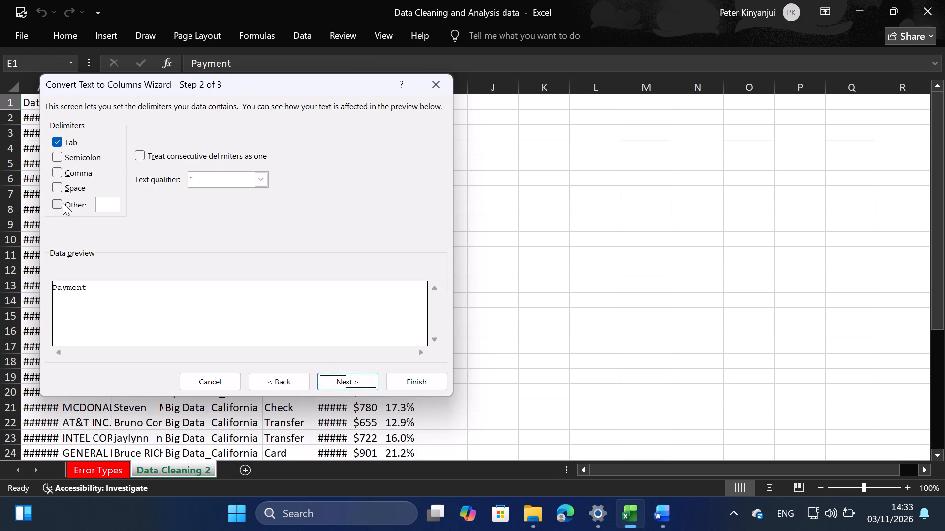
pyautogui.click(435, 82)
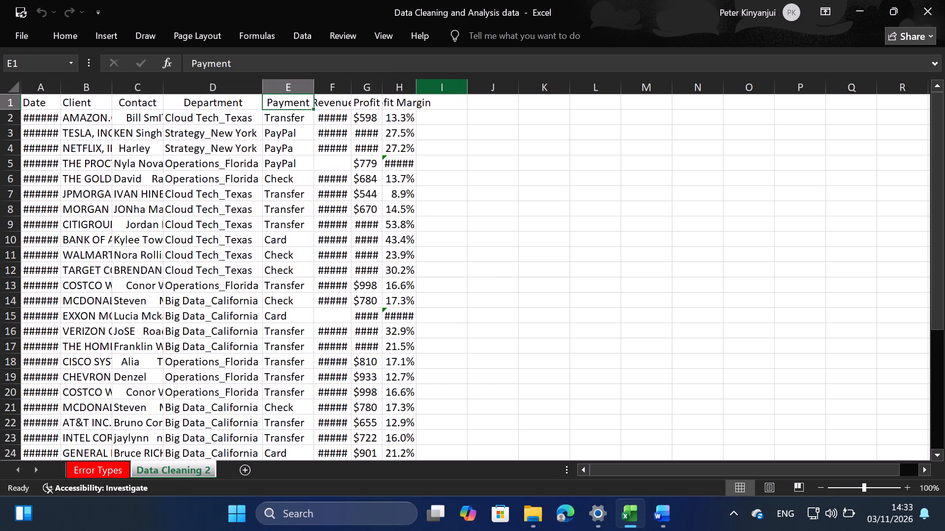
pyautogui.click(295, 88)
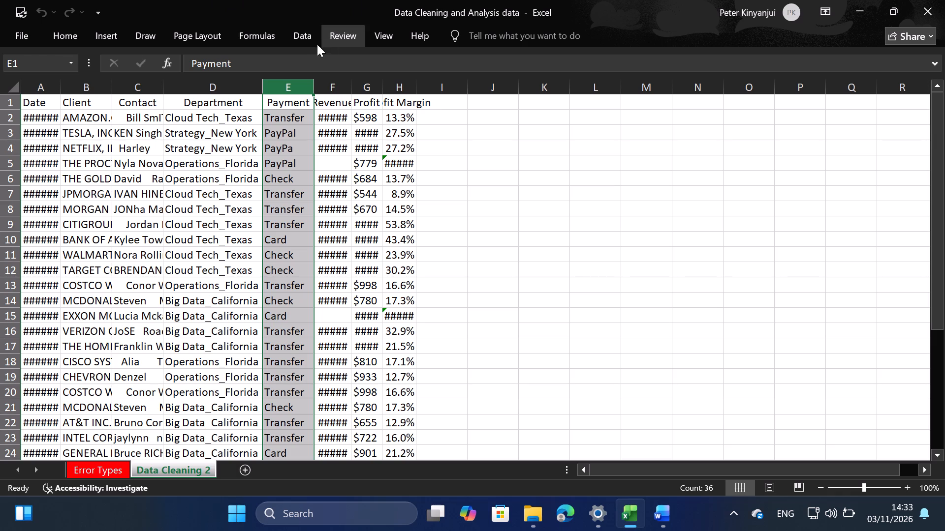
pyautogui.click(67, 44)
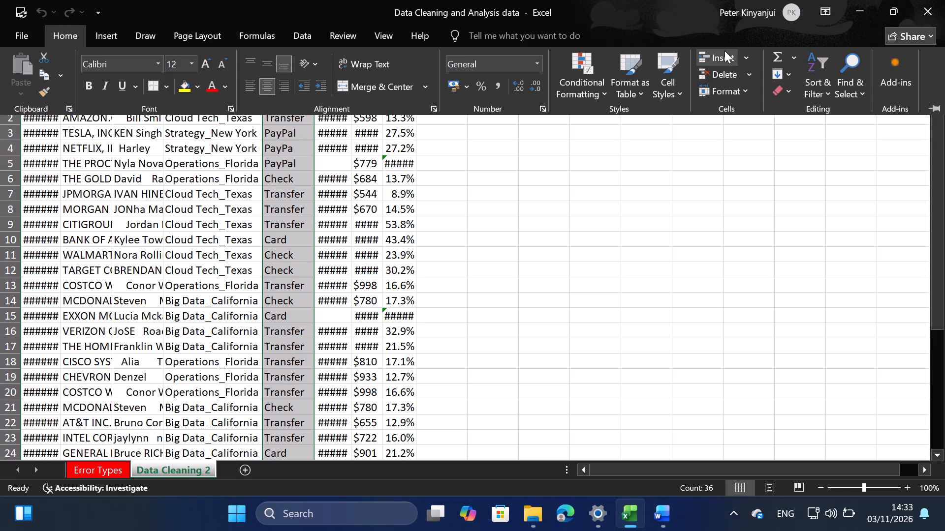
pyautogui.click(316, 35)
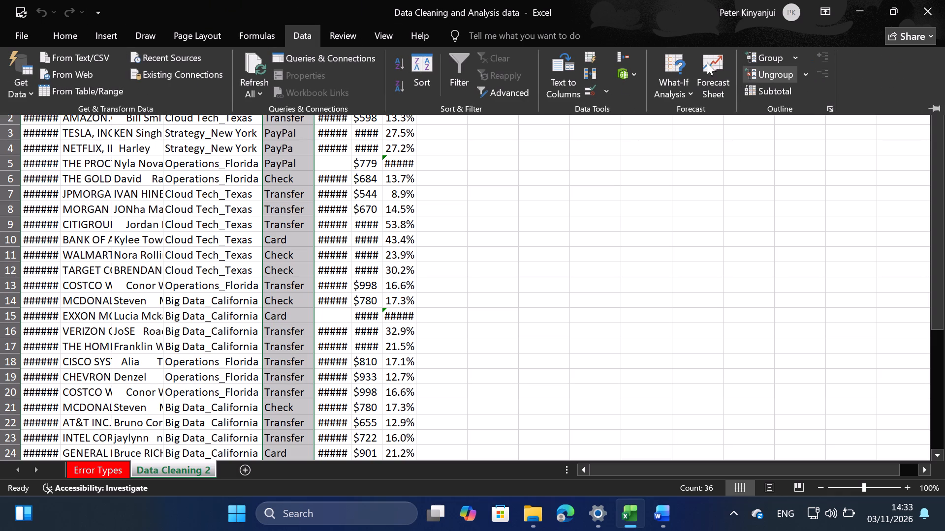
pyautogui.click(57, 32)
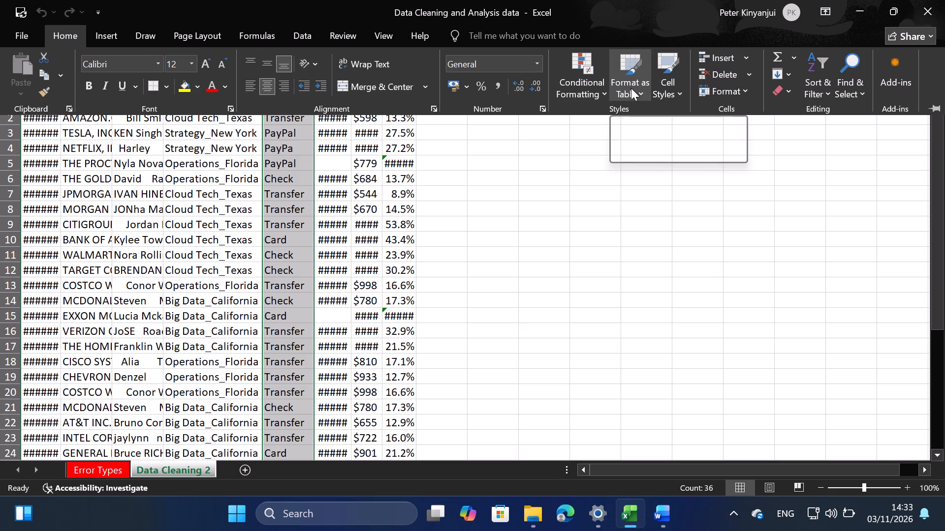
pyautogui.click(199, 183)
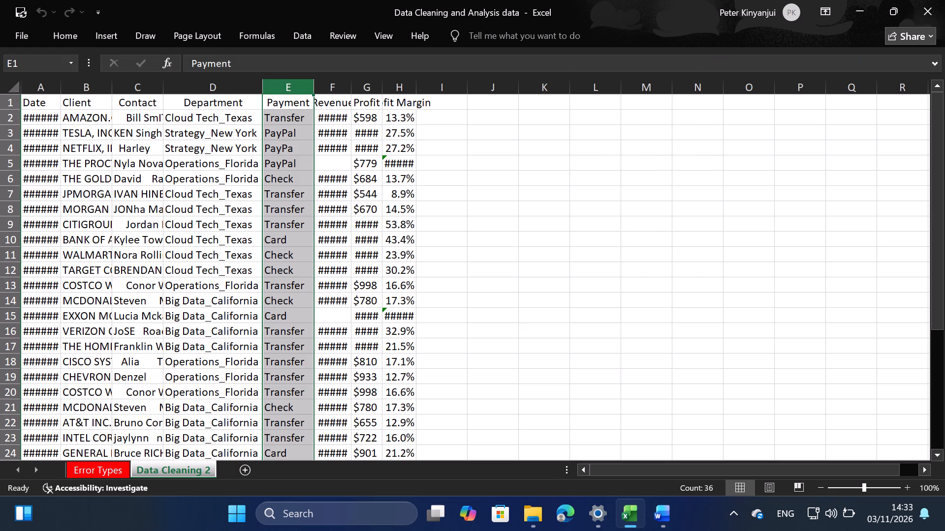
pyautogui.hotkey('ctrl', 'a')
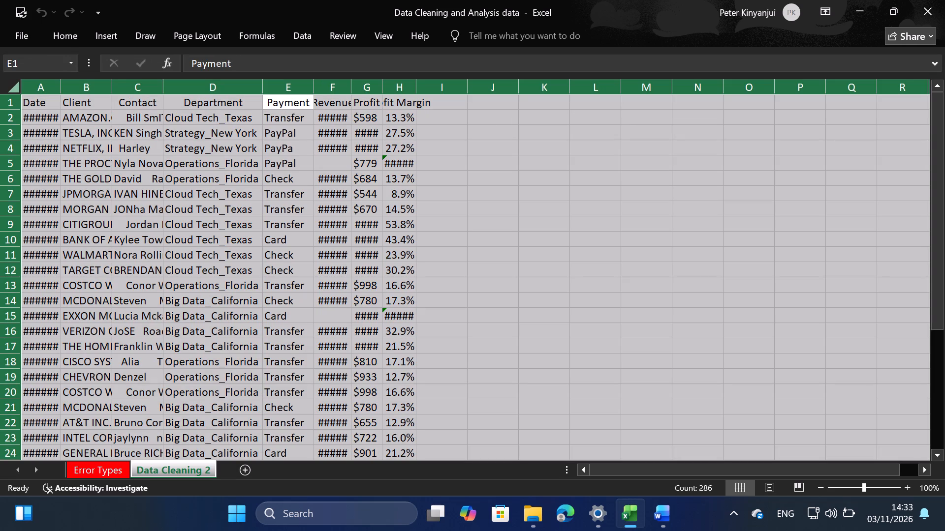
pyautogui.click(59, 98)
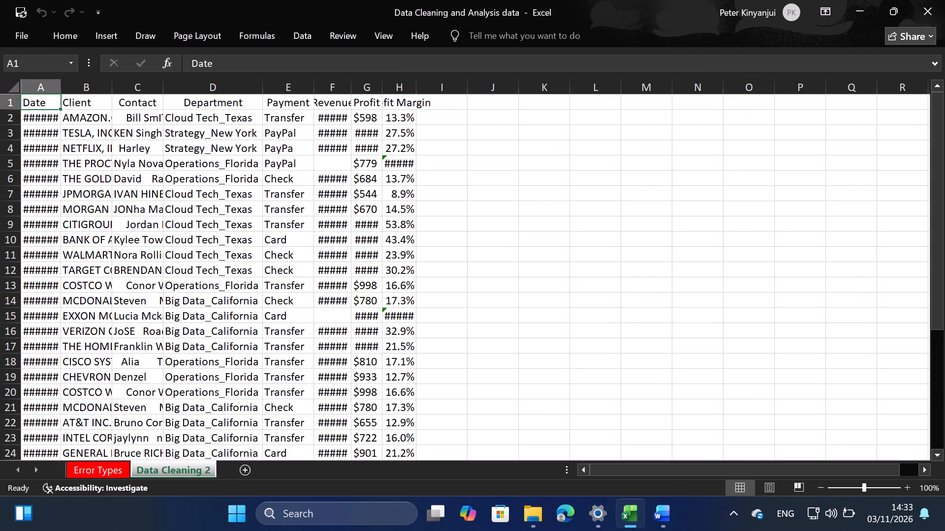
# Open the Sort settings for the data table A1:H36 and examine the Sort by column choices, leaving without sorting.
pyautogui.moveTo(50, 102); pyautogui.dragTo(409, 491)
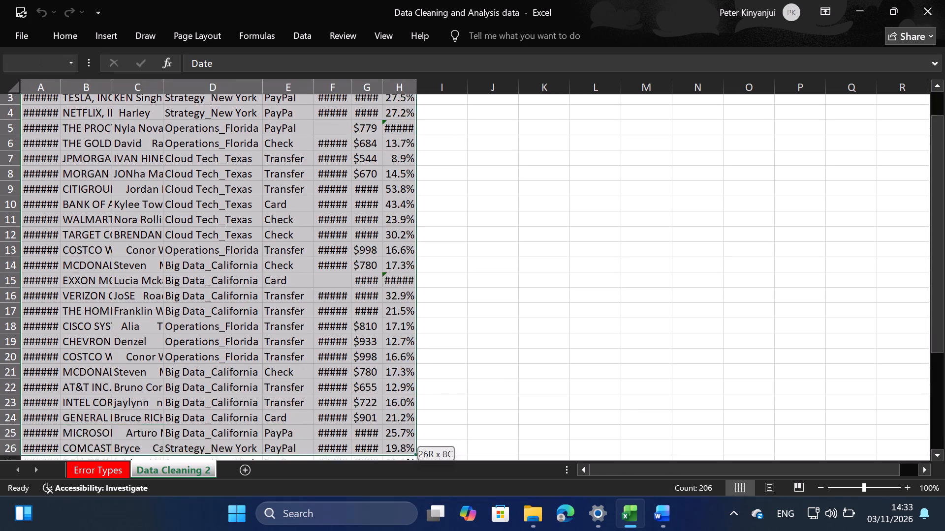
pyautogui.moveTo(409, 491); pyautogui.dragTo(406, 501)
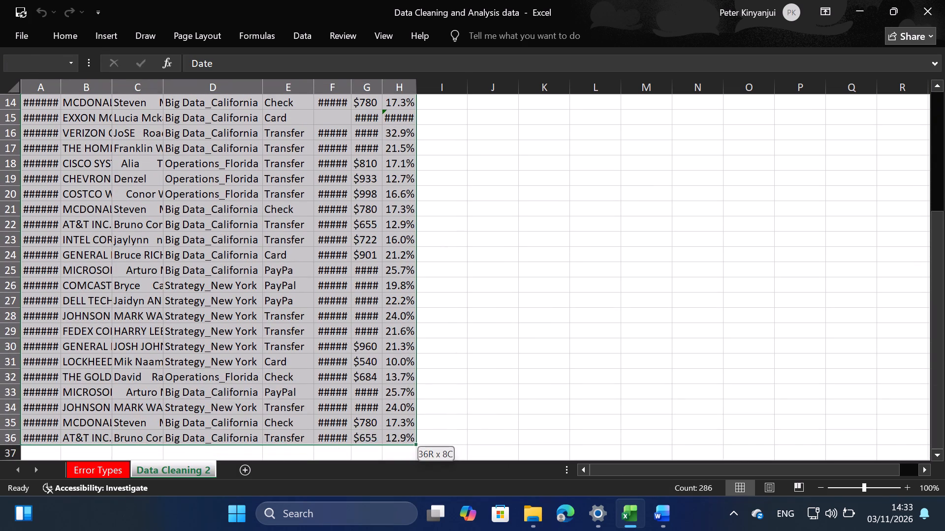
pyautogui.moveTo(406, 501); pyautogui.dragTo(397, 375)
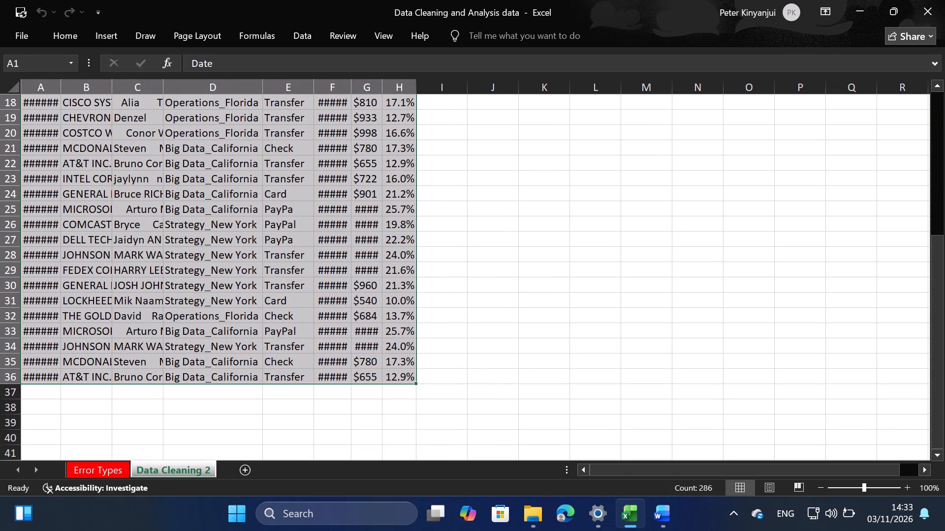
pyautogui.click(291, 34)
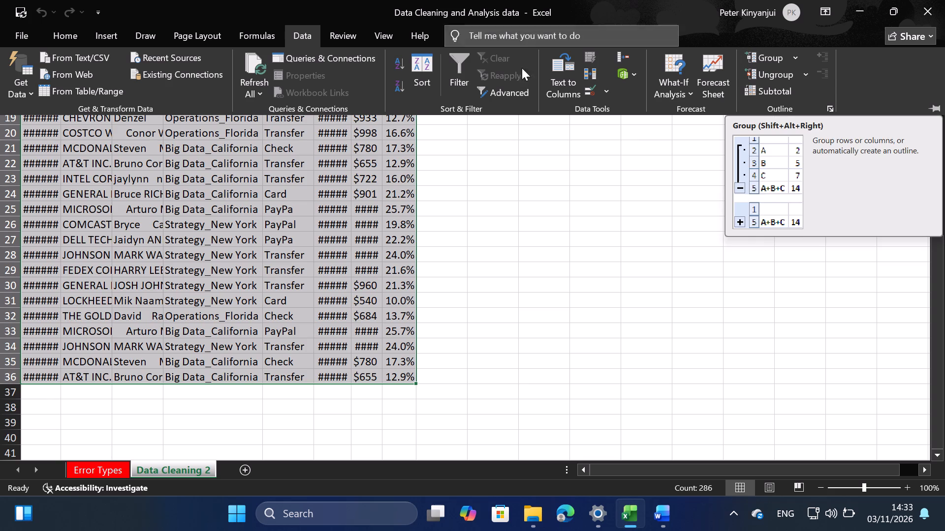
pyautogui.click(425, 84)
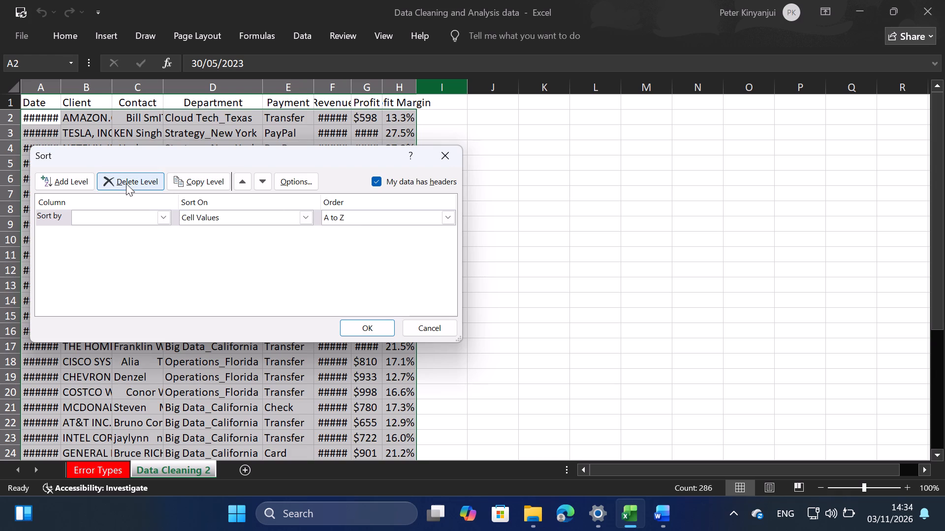
pyautogui.click(151, 218)
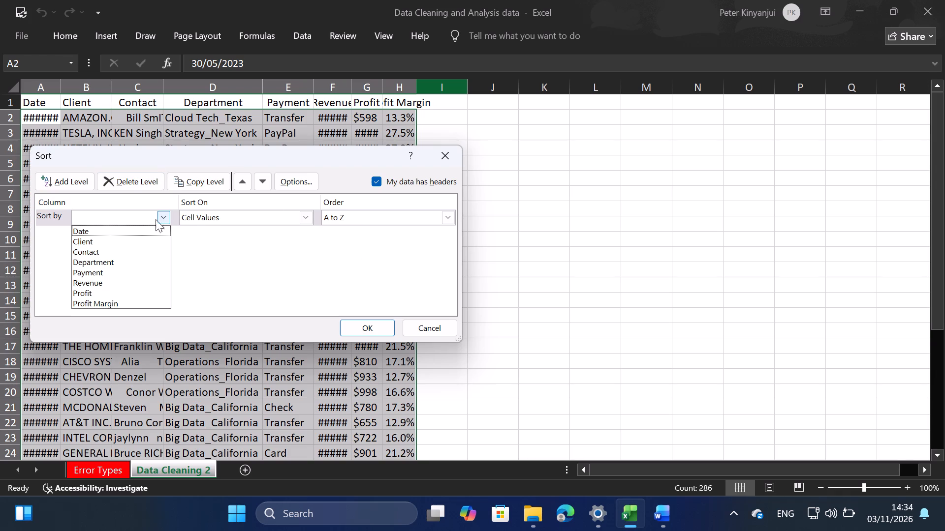
pyautogui.click(286, 238)
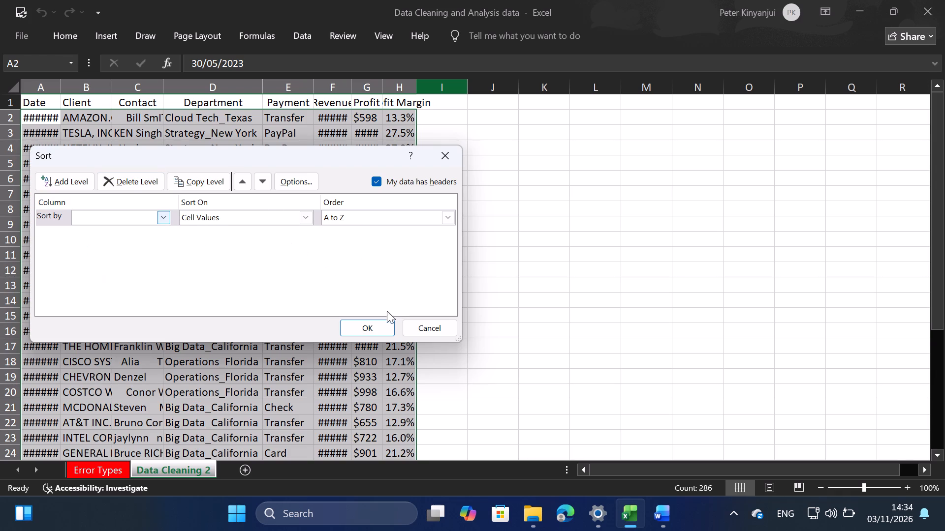
pyautogui.click(431, 330)
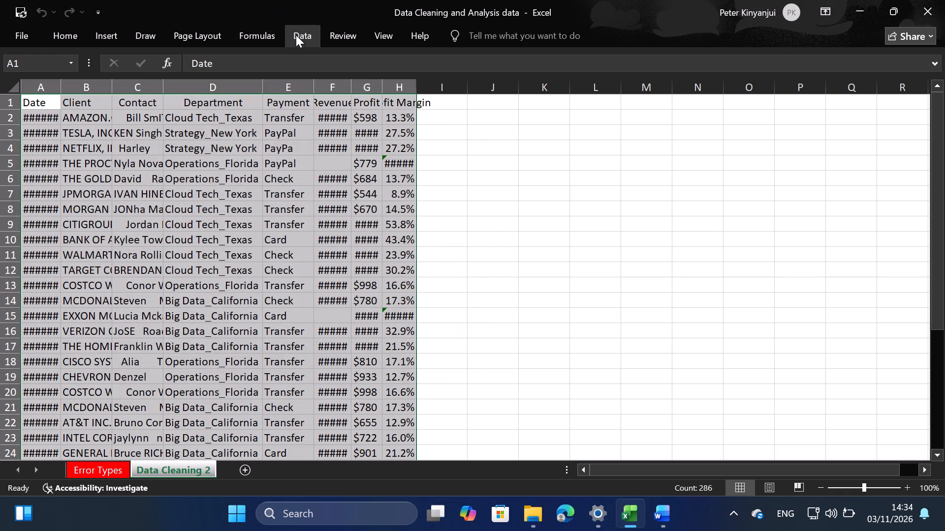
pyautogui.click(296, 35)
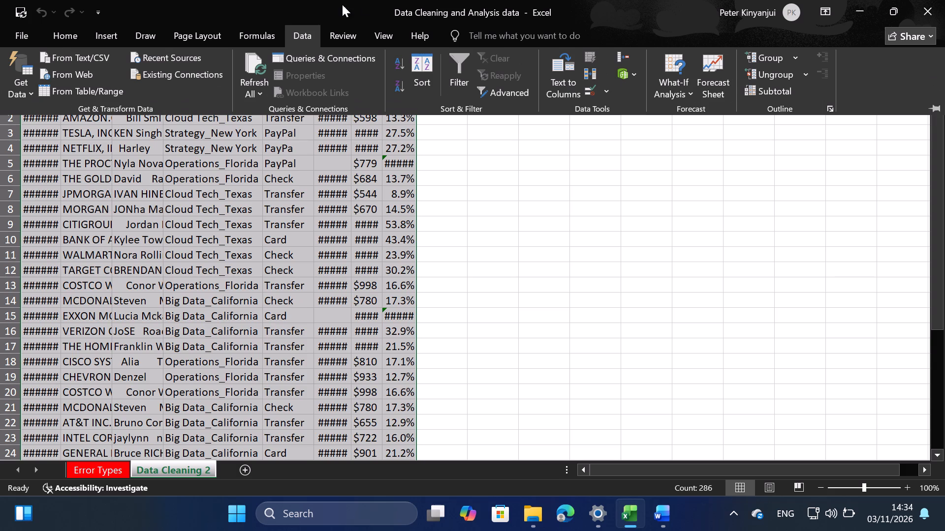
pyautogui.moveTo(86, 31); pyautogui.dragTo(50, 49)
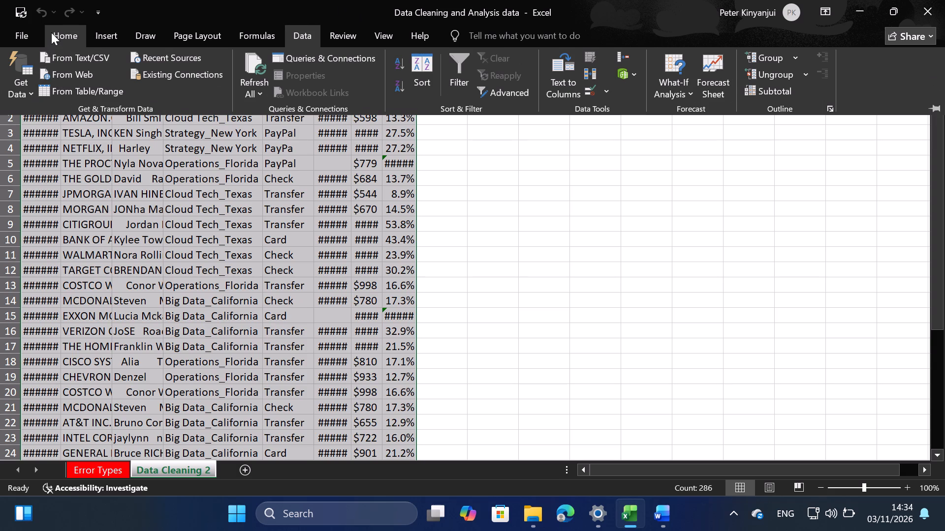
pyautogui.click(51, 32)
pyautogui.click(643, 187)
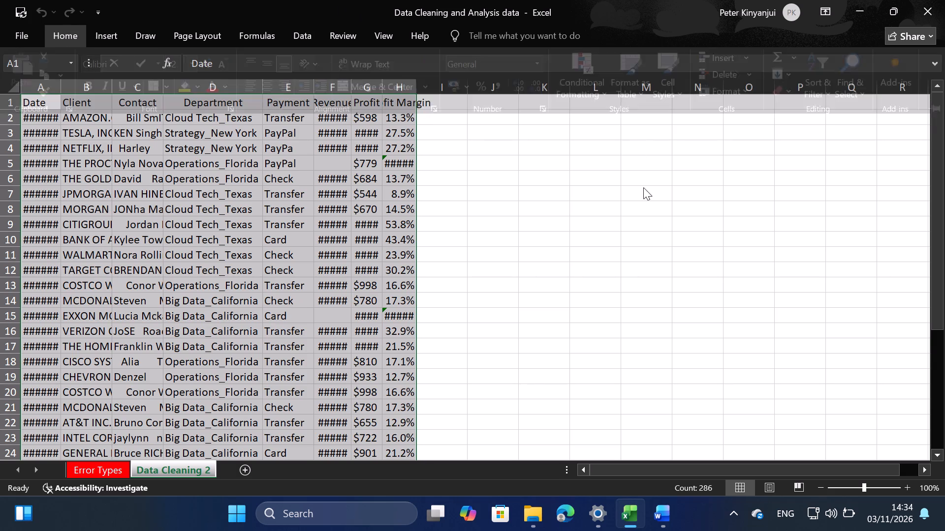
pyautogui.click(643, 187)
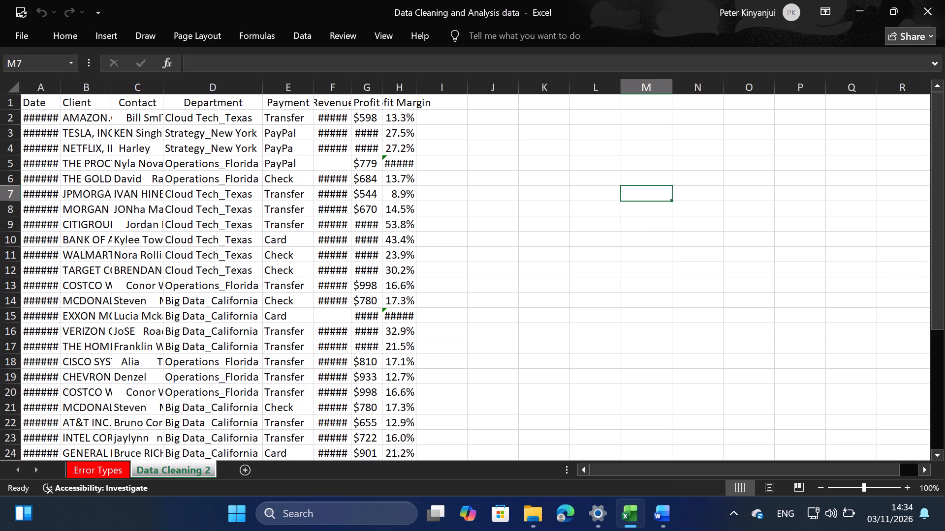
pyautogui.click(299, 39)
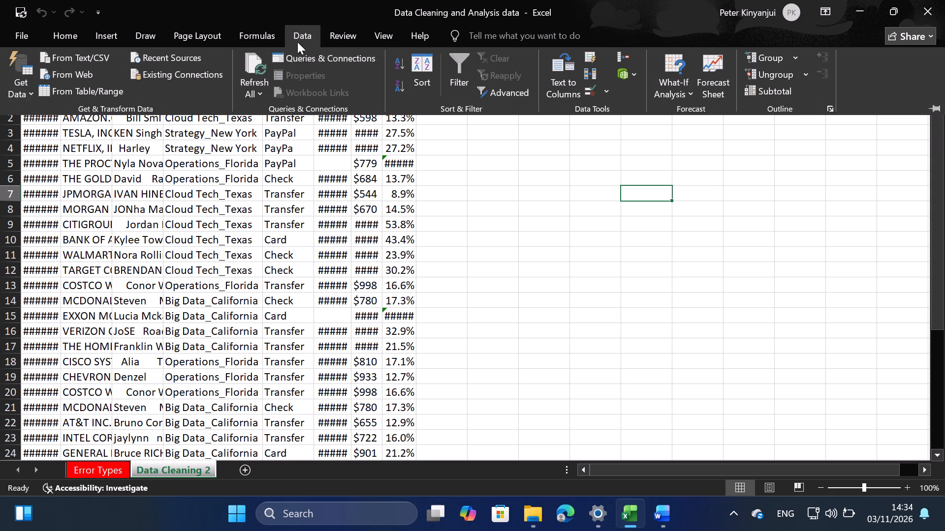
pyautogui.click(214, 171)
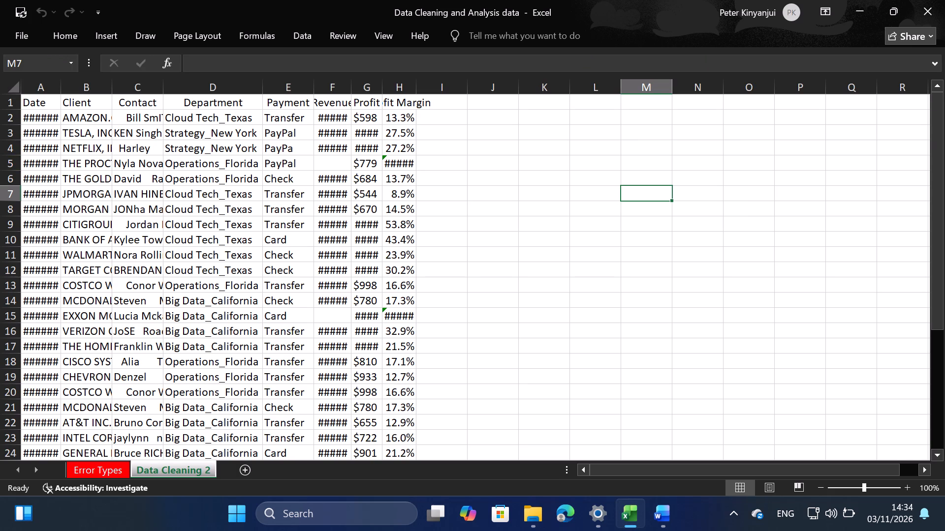
# Sort the data table A1:H36 in ascending order by the Date column.
pyautogui.moveTo(44, 100); pyautogui.dragTo(410, 492)
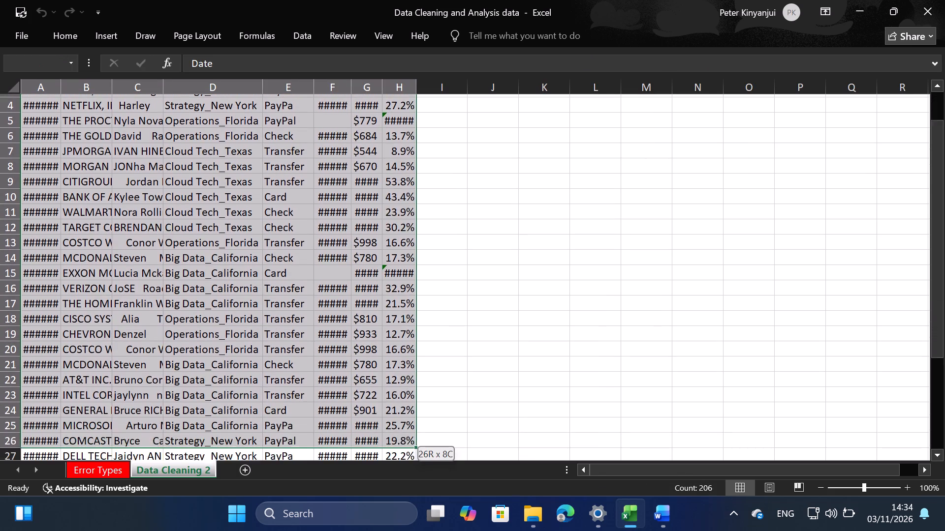
pyautogui.moveTo(410, 492); pyautogui.dragTo(401, 444)
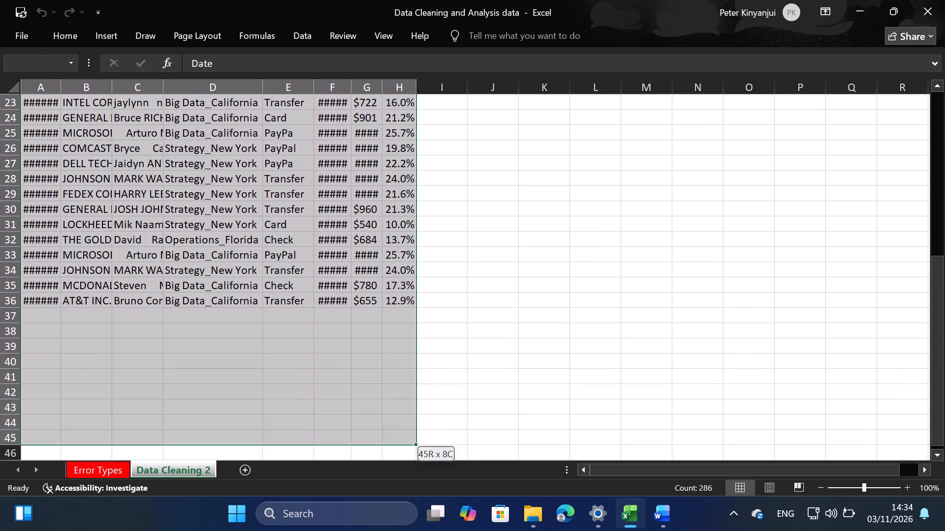
pyautogui.moveTo(401, 444); pyautogui.dragTo(406, 296)
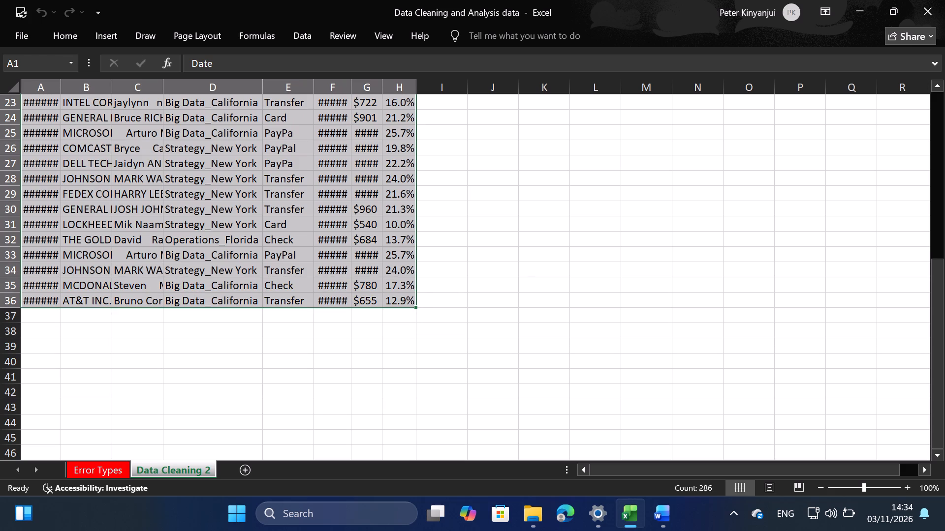
pyautogui.click(309, 35)
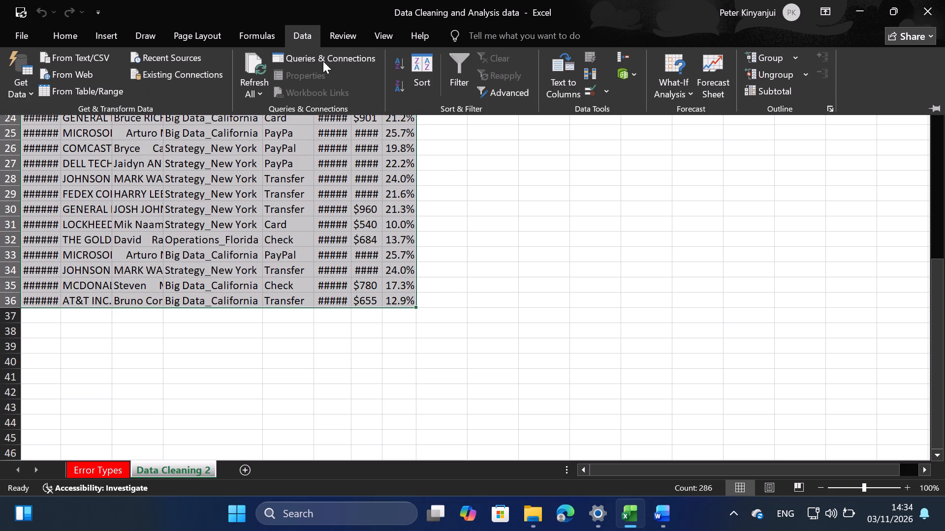
pyautogui.click(403, 62)
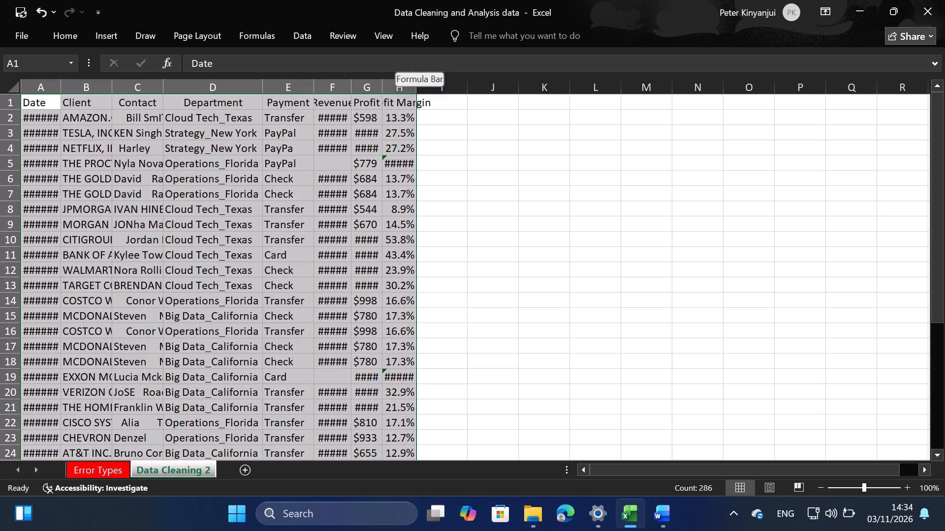
pyautogui.click(293, 105)
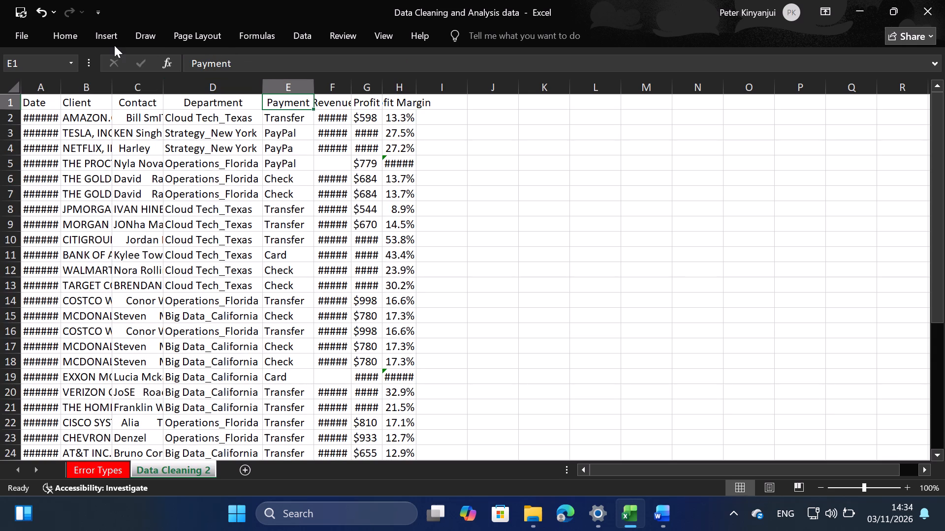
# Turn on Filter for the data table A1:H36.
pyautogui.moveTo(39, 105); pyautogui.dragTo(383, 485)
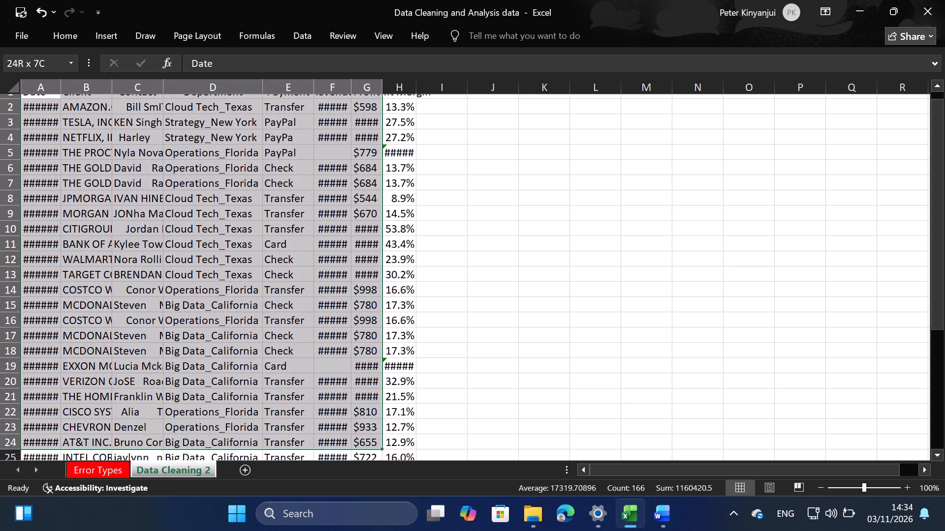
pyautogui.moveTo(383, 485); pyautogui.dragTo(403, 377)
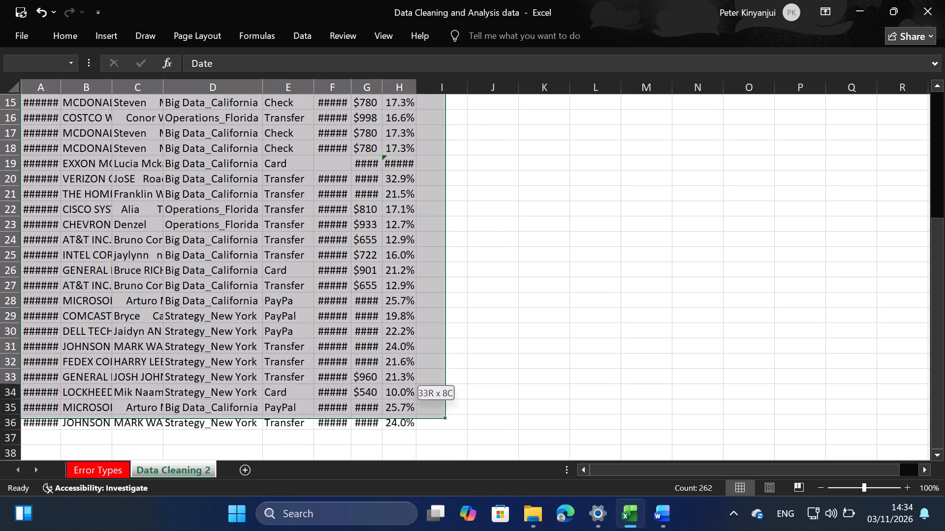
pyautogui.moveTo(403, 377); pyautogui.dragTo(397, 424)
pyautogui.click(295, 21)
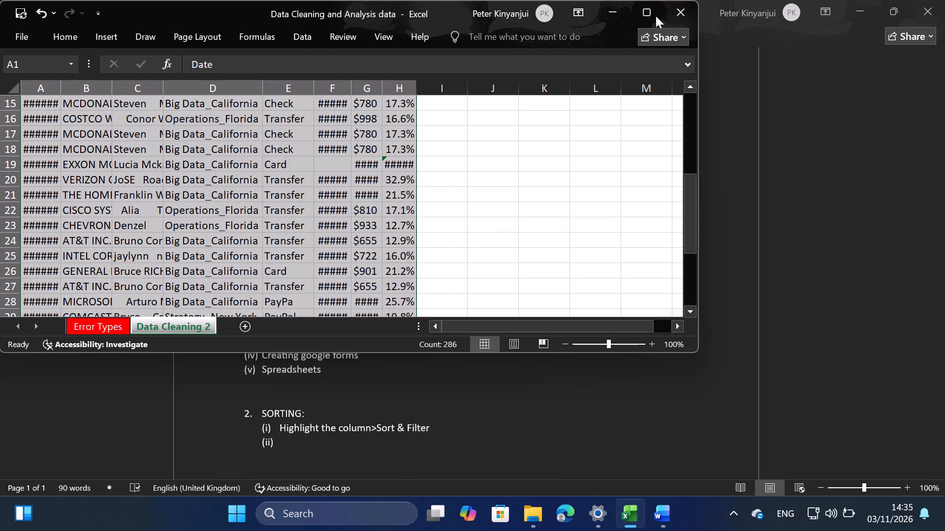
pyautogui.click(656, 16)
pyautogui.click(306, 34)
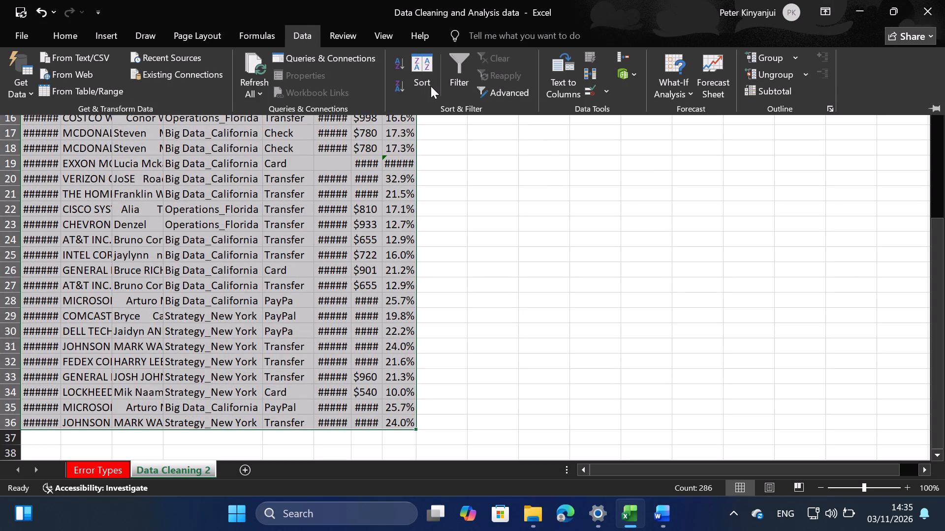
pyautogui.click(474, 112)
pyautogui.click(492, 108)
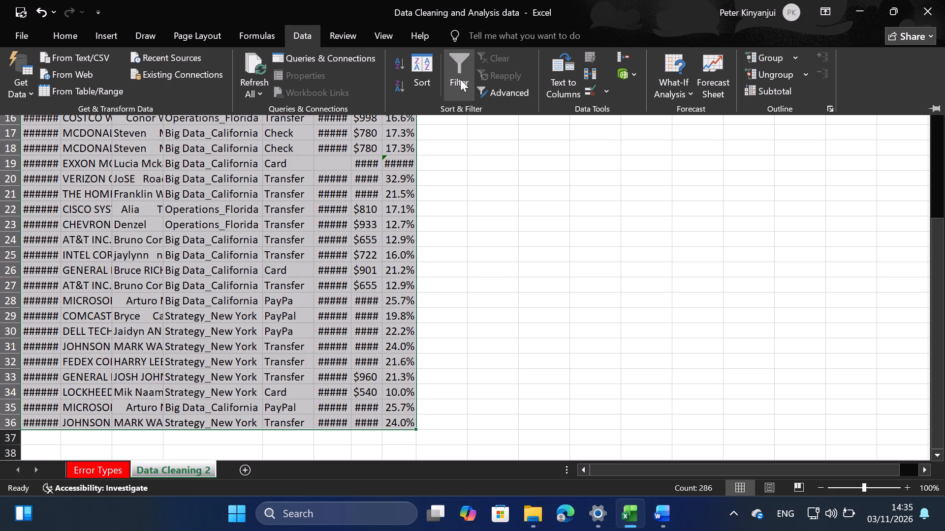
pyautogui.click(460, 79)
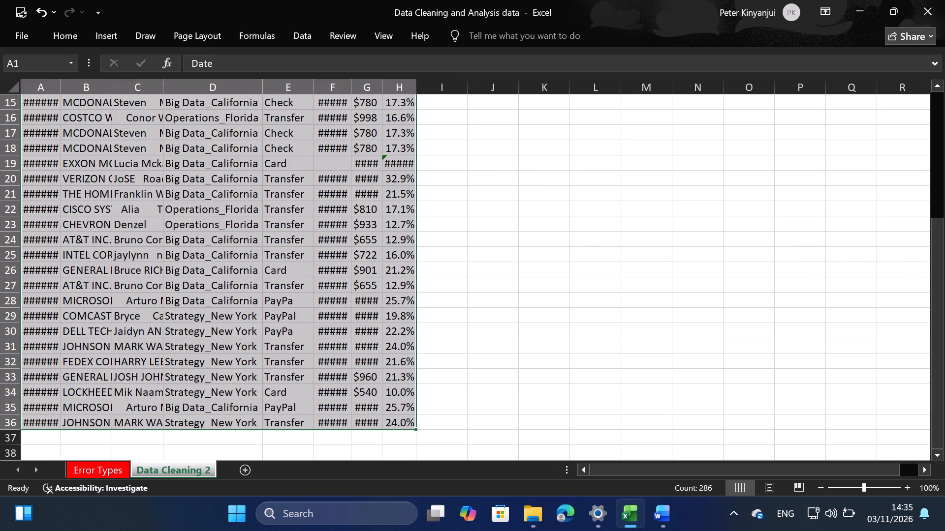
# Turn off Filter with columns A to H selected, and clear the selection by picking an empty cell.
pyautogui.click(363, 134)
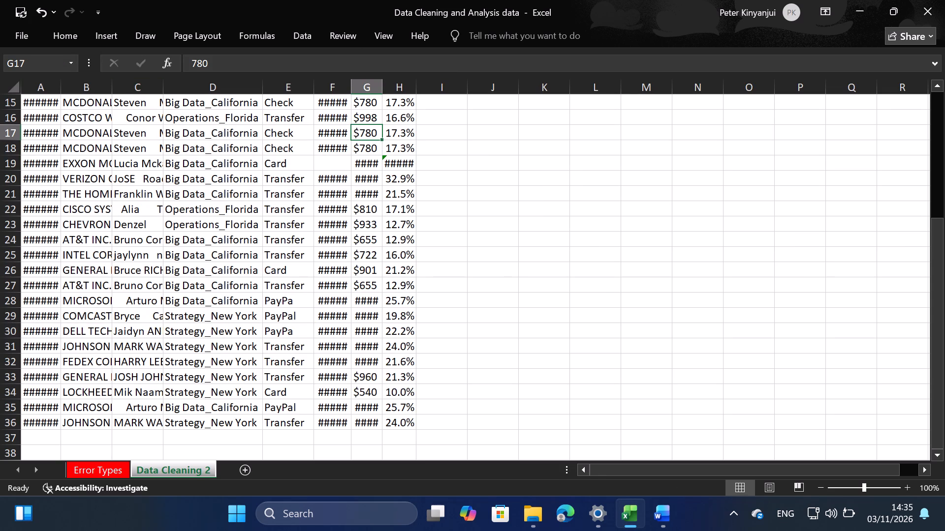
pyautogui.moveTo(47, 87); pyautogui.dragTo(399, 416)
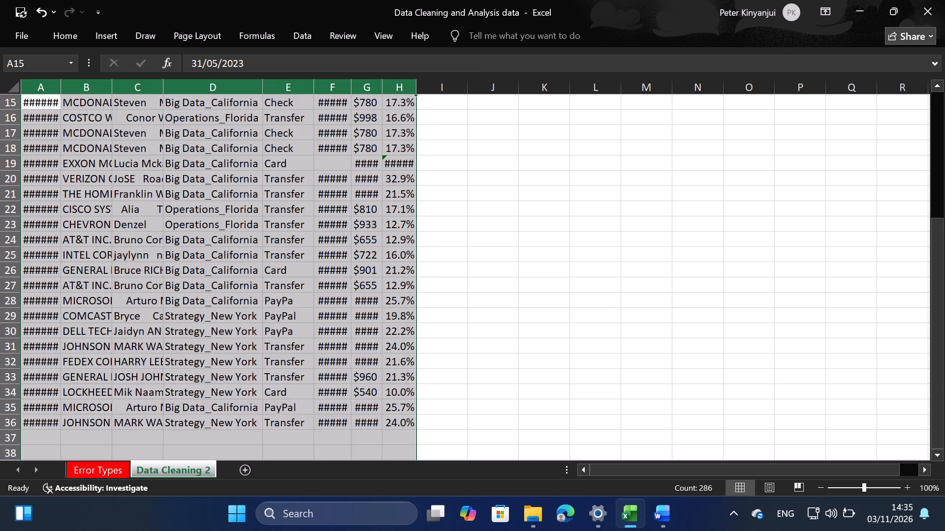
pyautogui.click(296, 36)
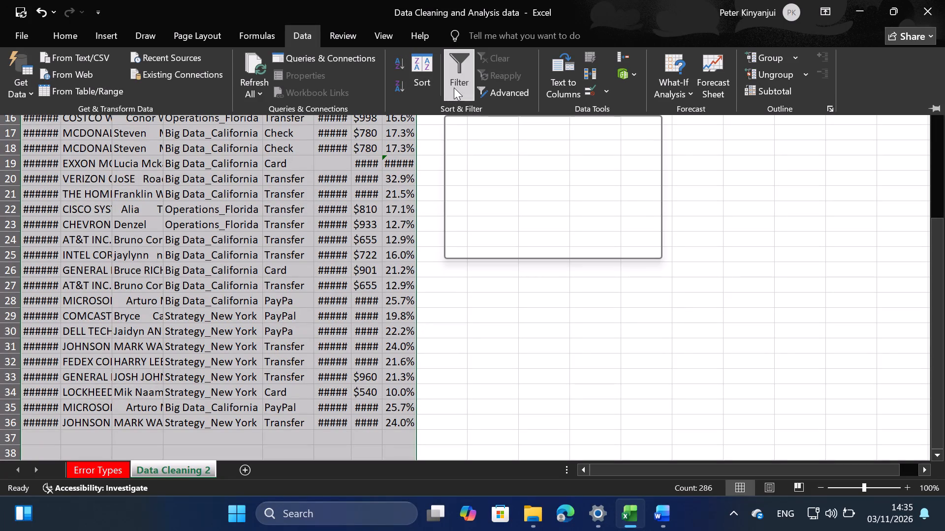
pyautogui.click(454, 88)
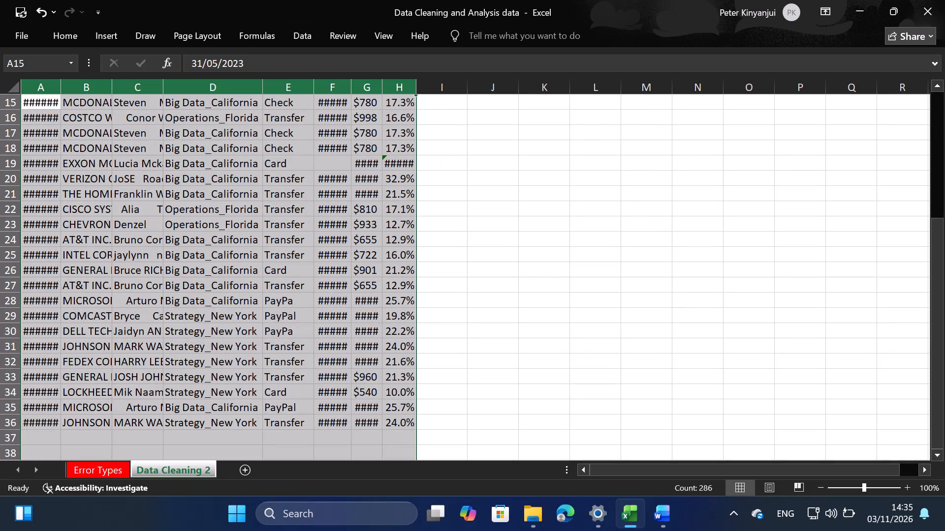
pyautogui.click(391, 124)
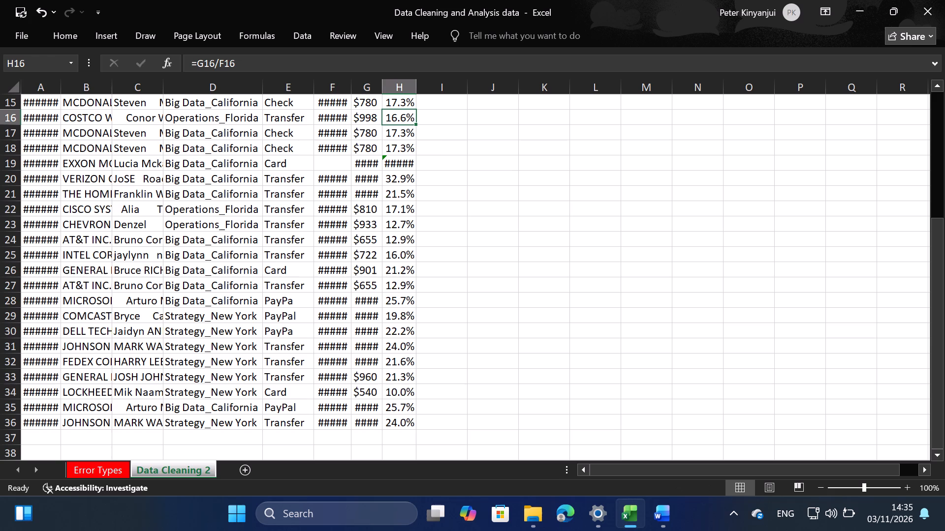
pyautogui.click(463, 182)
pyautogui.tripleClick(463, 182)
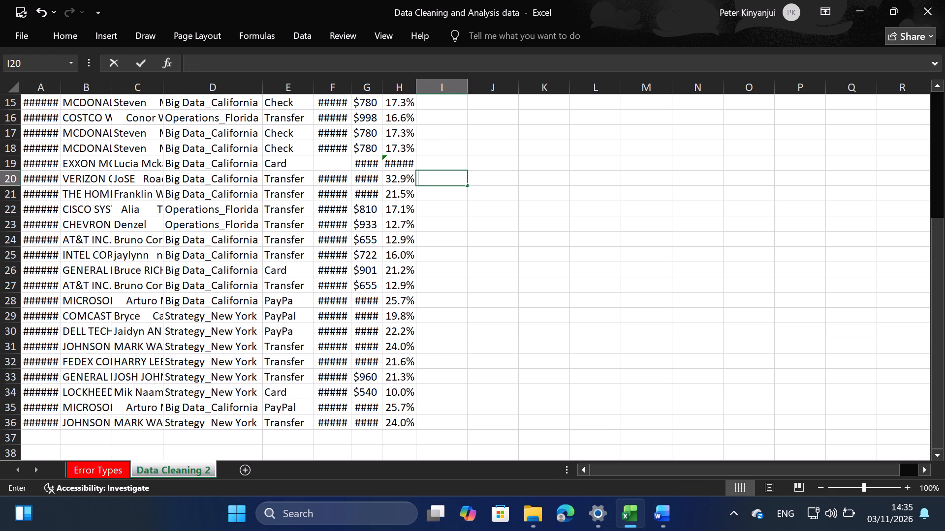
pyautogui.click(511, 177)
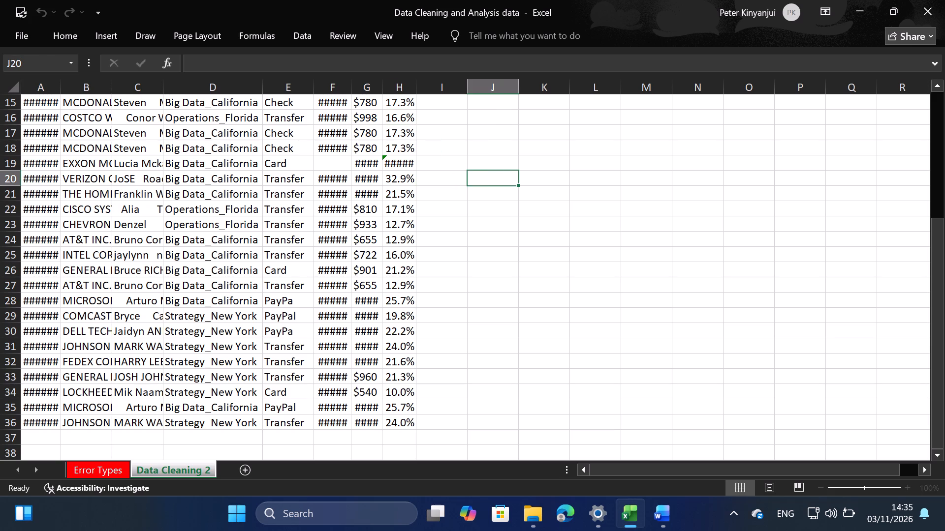
# Switch to Word with the Data Analysis with Excel document and place the text cursor at the end of SORTING item (i).
pyautogui.click(657, 519)
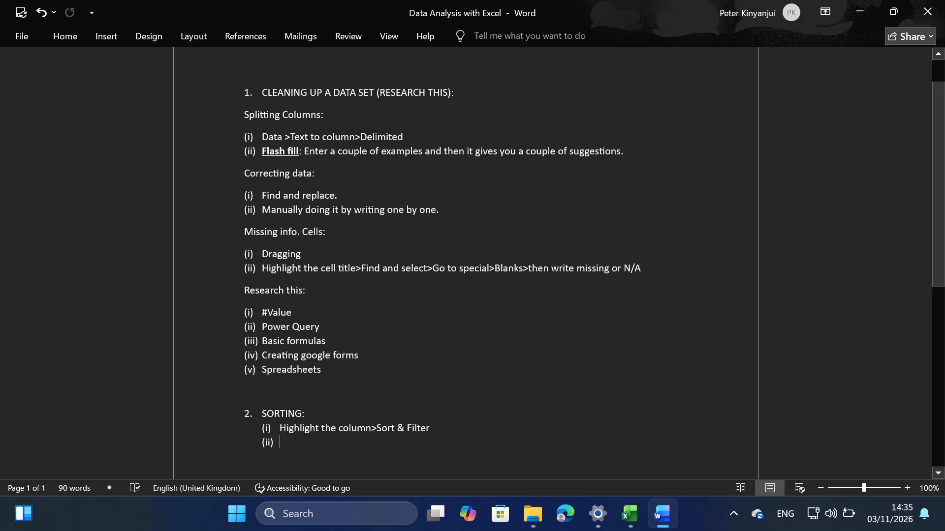
pyautogui.click(428, 432)
# Switch back to Excel with the Data Cleaning and Analysis data workbook and select the data table A1:H36.
pyautogui.click(637, 513)
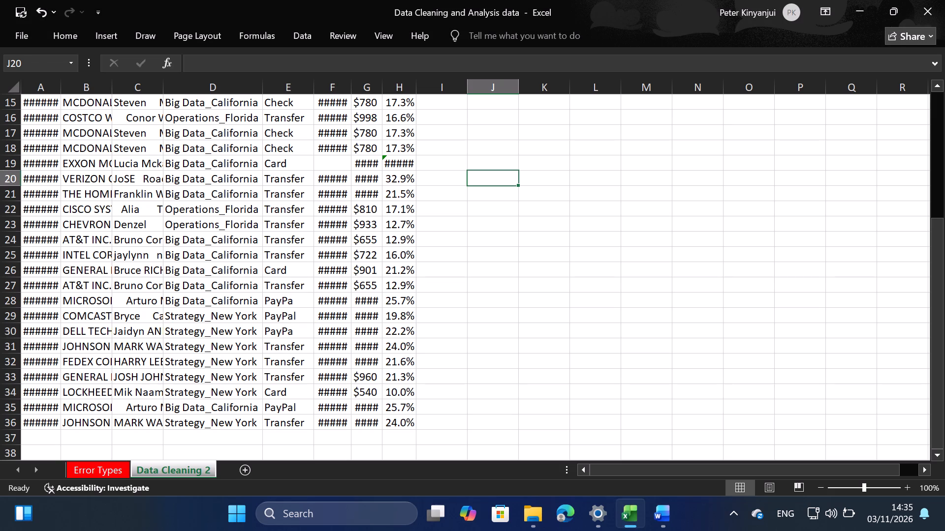
pyautogui.moveTo(48, 104); pyautogui.dragTo(317, 335)
pyautogui.press('pageup')
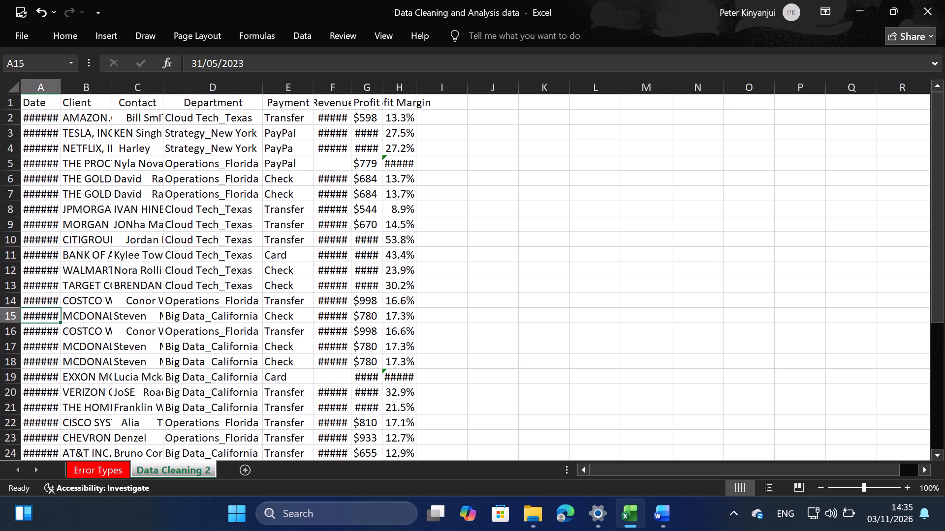
pyautogui.press('pageup')
pyautogui.moveTo(40, 99); pyautogui.dragTo(195, 231)
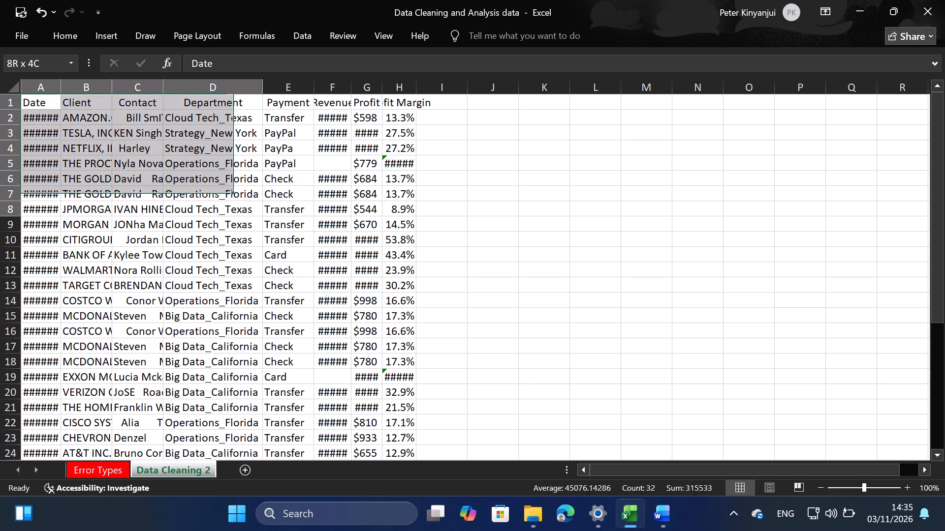
pyautogui.moveTo(195, 231); pyautogui.dragTo(409, 440)
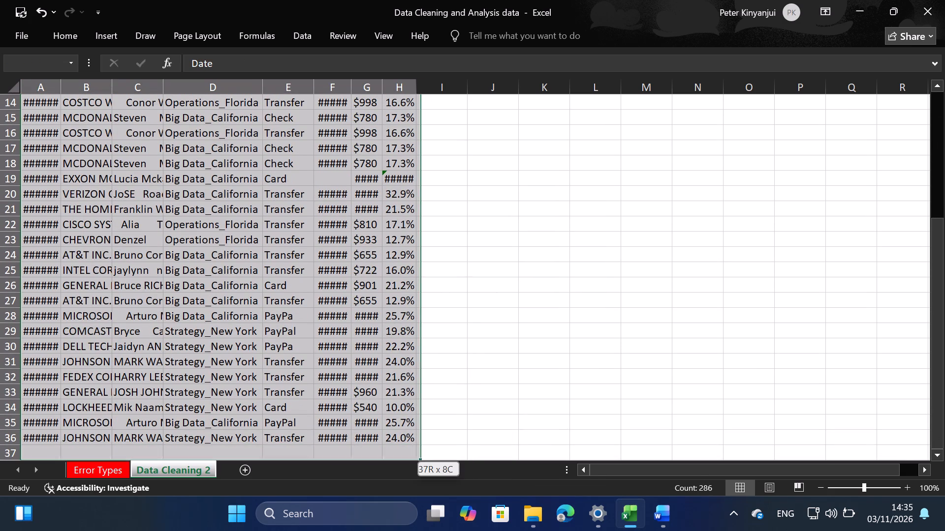
pyautogui.moveTo(409, 440); pyautogui.dragTo(404, 435)
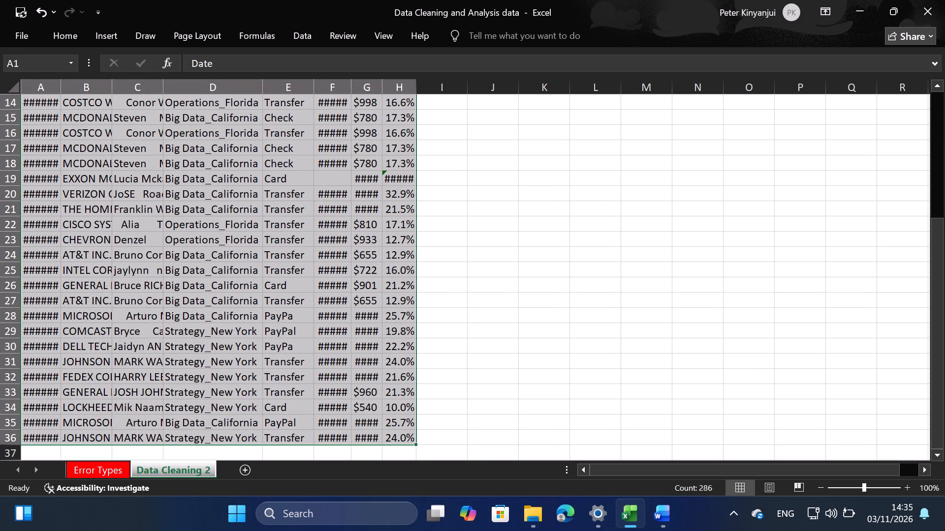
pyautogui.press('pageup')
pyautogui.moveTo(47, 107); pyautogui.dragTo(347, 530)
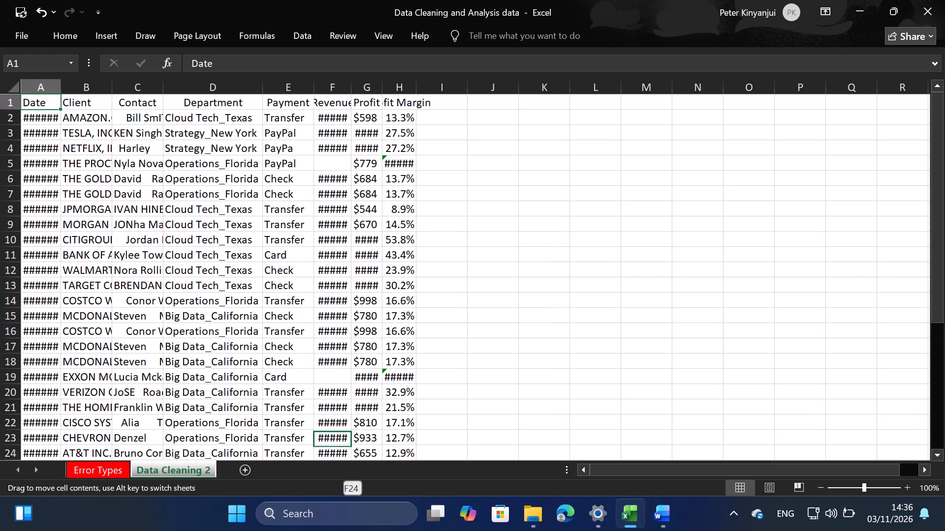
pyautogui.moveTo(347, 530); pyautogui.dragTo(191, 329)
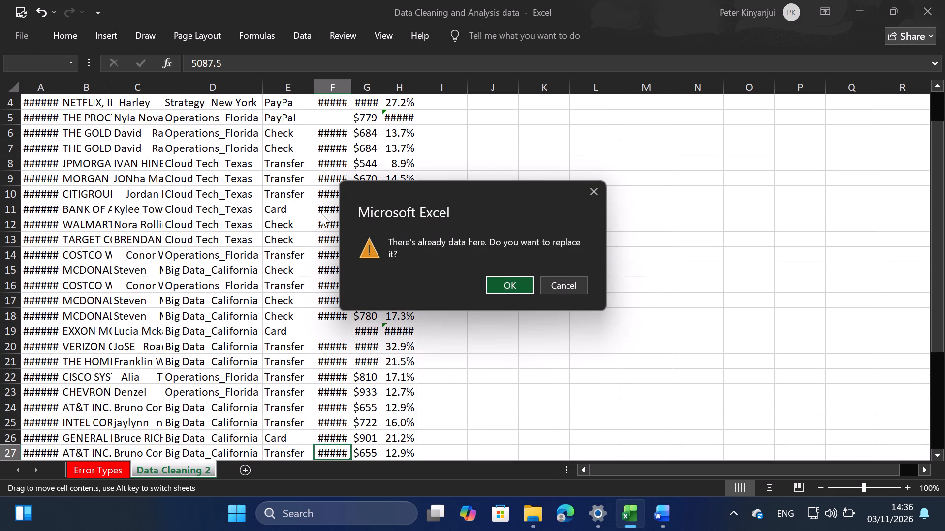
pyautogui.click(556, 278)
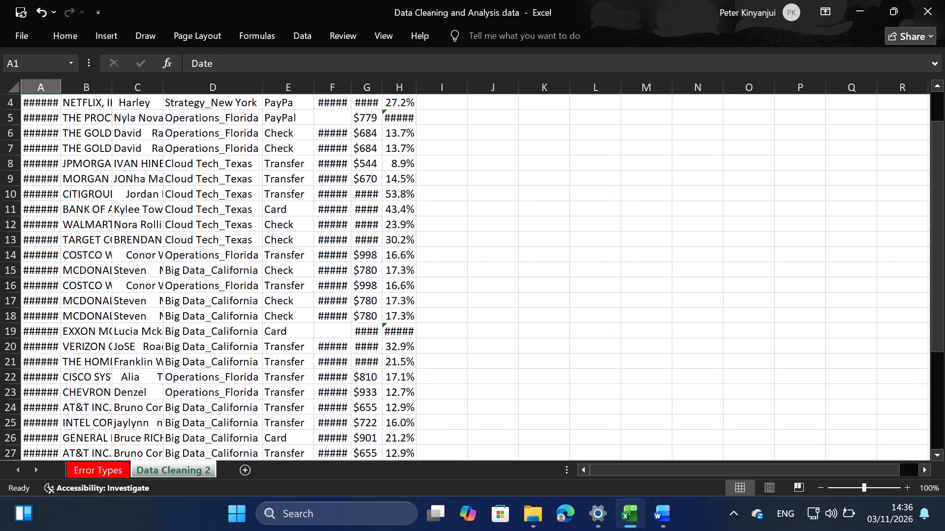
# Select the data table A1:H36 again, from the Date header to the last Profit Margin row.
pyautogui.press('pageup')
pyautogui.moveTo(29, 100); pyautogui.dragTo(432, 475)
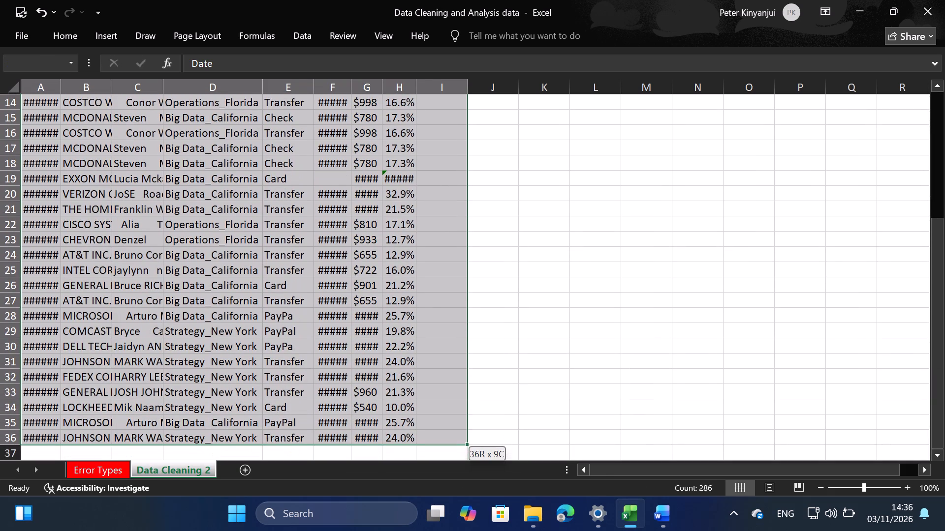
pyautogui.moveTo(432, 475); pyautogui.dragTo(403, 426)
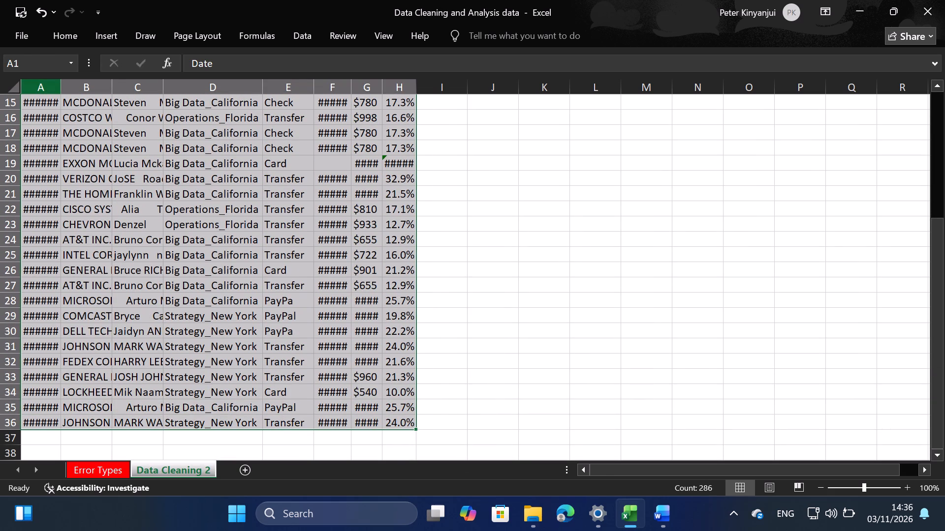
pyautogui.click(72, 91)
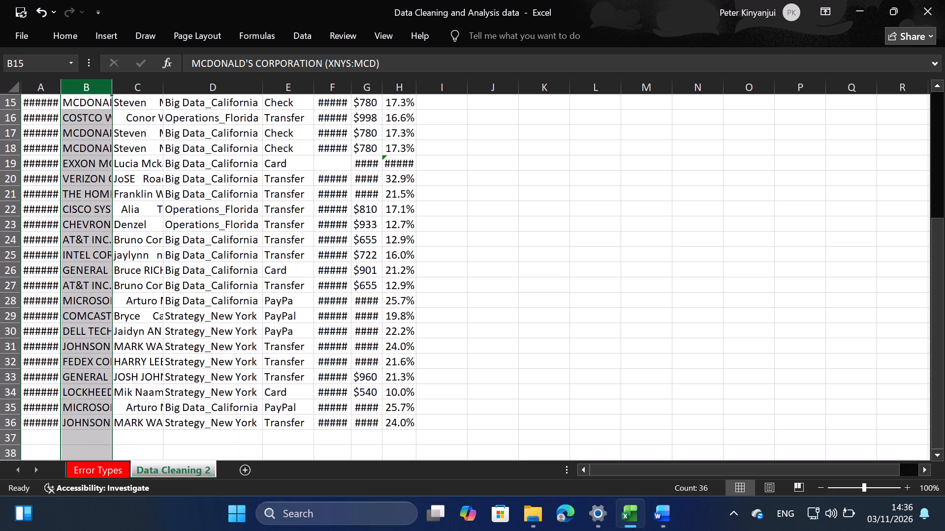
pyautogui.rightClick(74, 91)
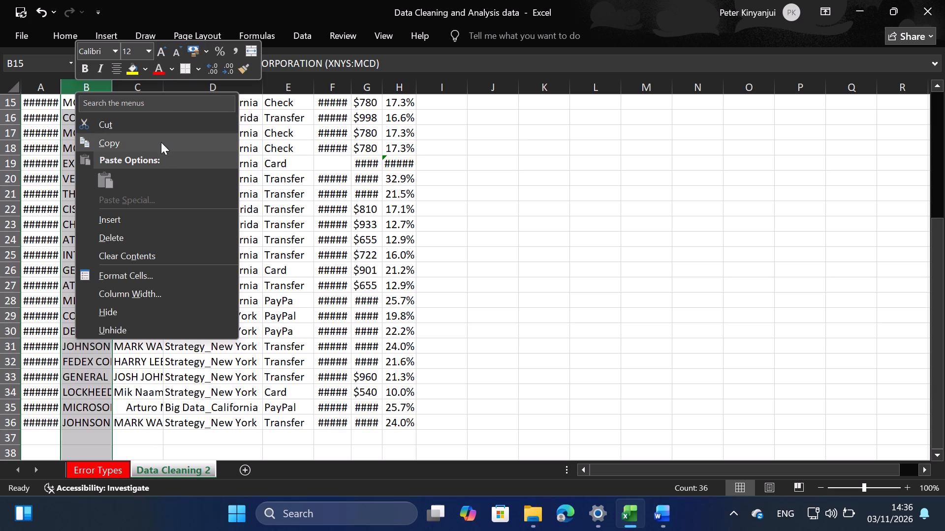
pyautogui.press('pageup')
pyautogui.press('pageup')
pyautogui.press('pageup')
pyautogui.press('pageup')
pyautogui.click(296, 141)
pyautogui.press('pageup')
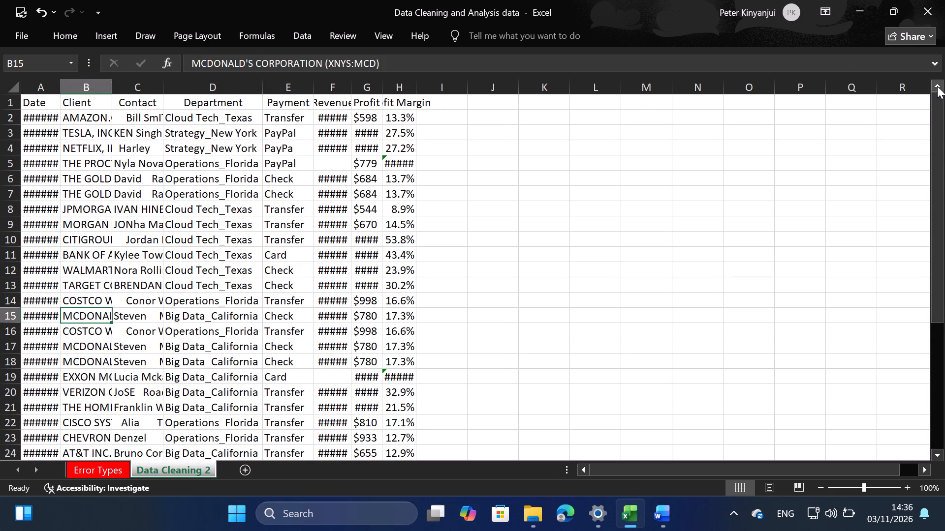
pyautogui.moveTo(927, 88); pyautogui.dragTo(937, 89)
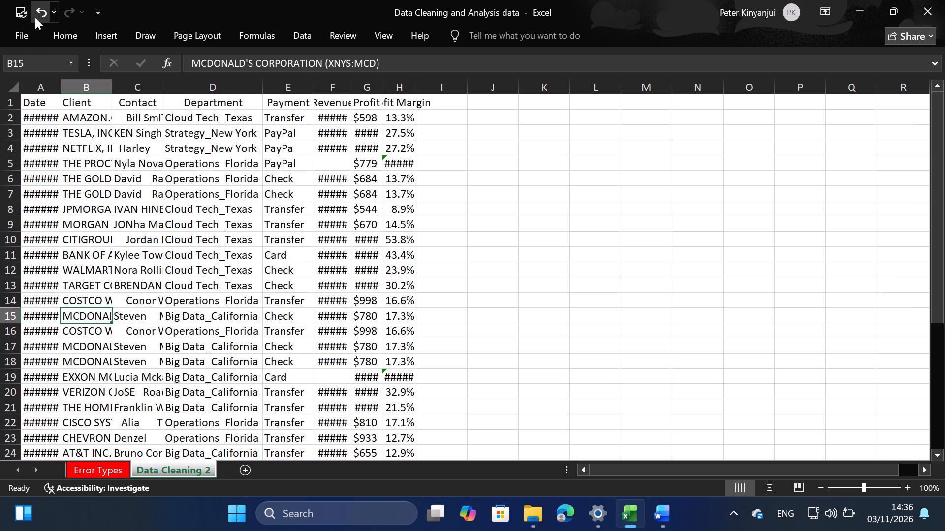
# Undo the last action in the workbook.
pyautogui.click(41, 17)
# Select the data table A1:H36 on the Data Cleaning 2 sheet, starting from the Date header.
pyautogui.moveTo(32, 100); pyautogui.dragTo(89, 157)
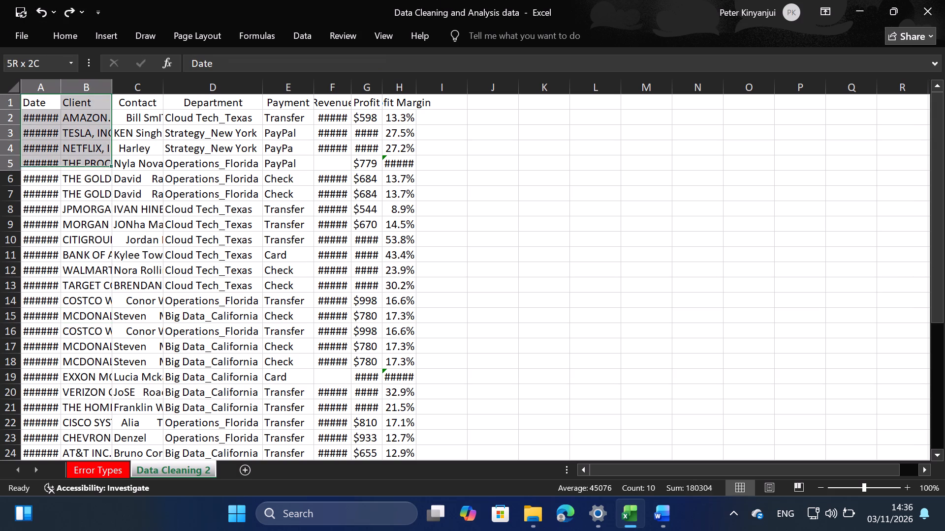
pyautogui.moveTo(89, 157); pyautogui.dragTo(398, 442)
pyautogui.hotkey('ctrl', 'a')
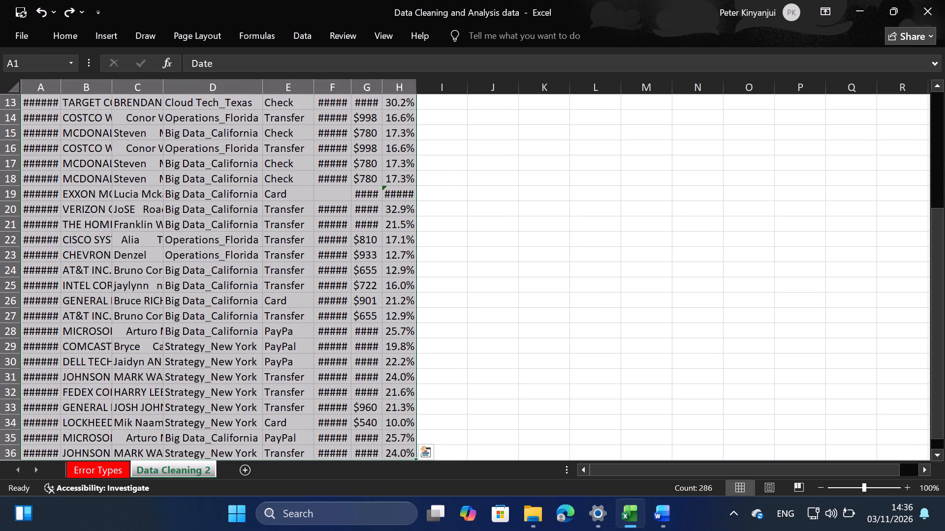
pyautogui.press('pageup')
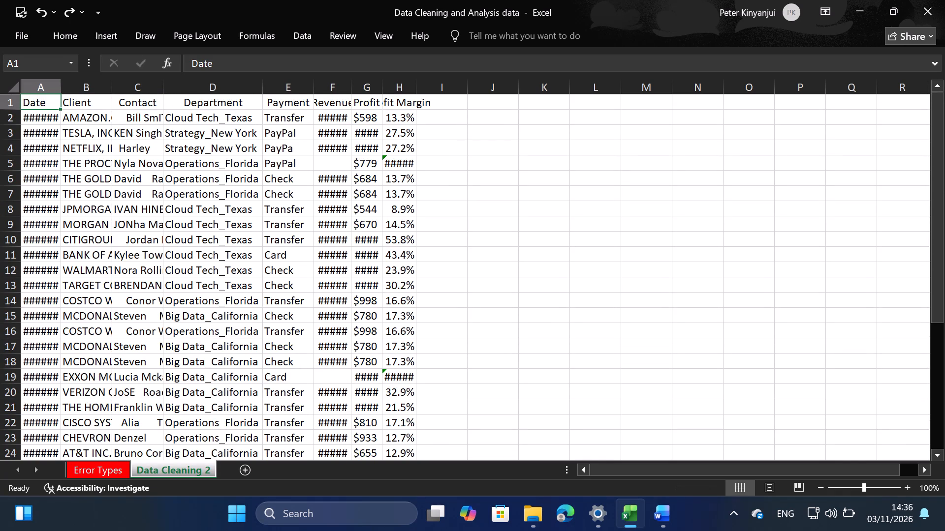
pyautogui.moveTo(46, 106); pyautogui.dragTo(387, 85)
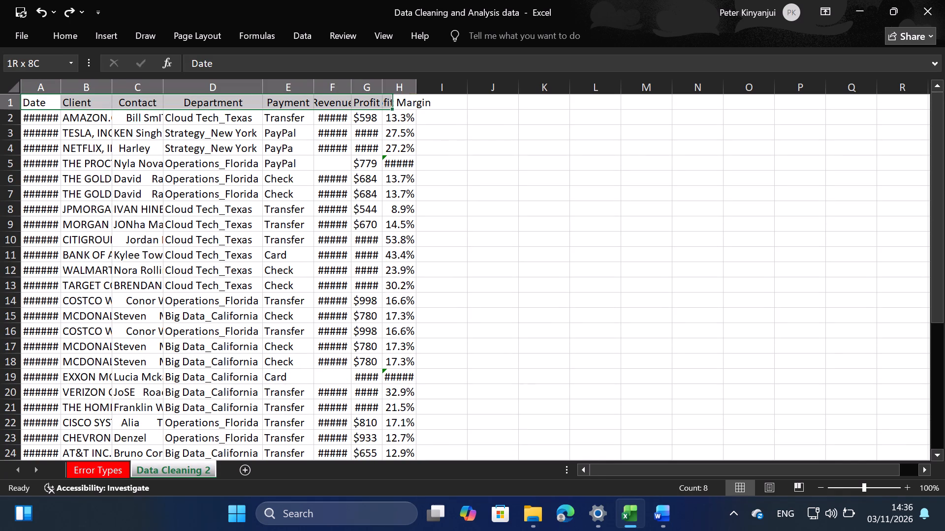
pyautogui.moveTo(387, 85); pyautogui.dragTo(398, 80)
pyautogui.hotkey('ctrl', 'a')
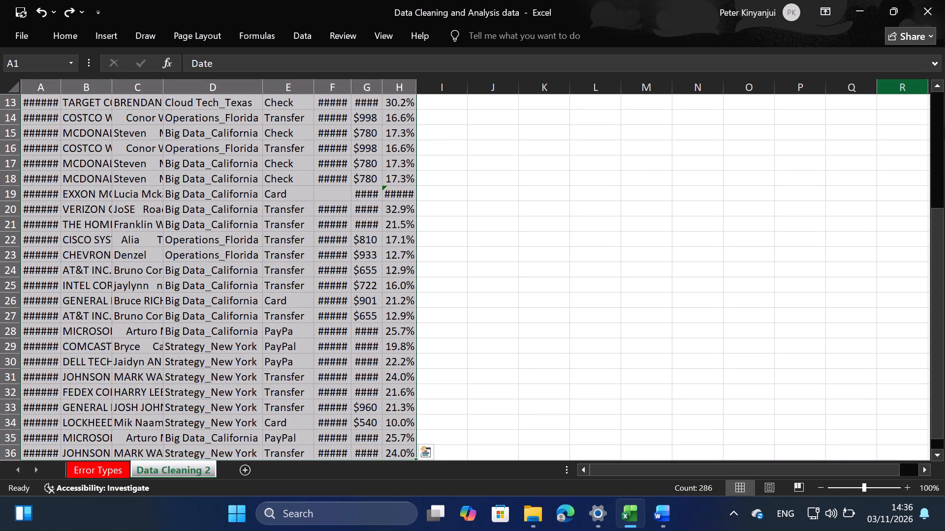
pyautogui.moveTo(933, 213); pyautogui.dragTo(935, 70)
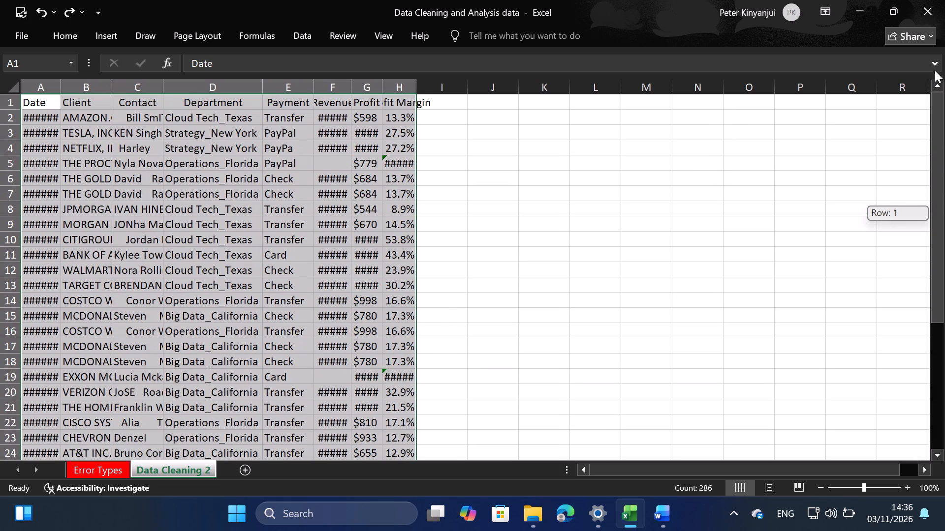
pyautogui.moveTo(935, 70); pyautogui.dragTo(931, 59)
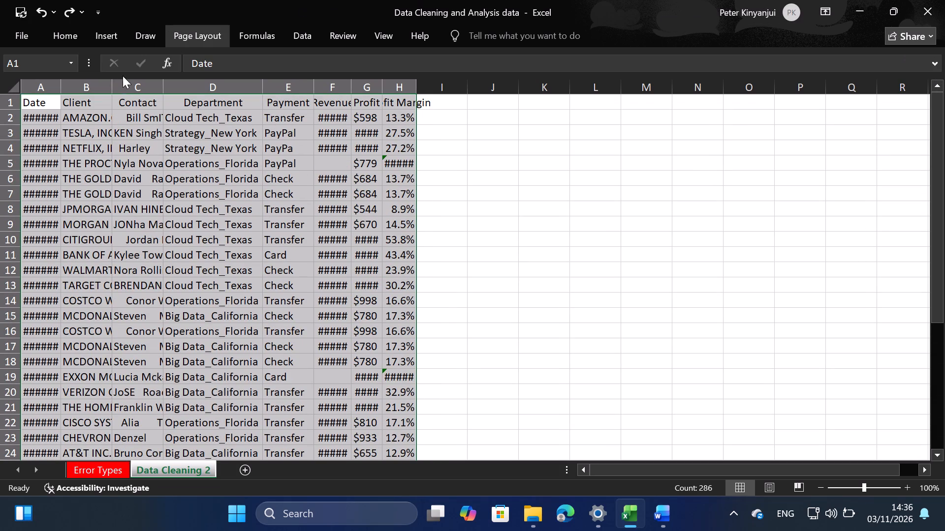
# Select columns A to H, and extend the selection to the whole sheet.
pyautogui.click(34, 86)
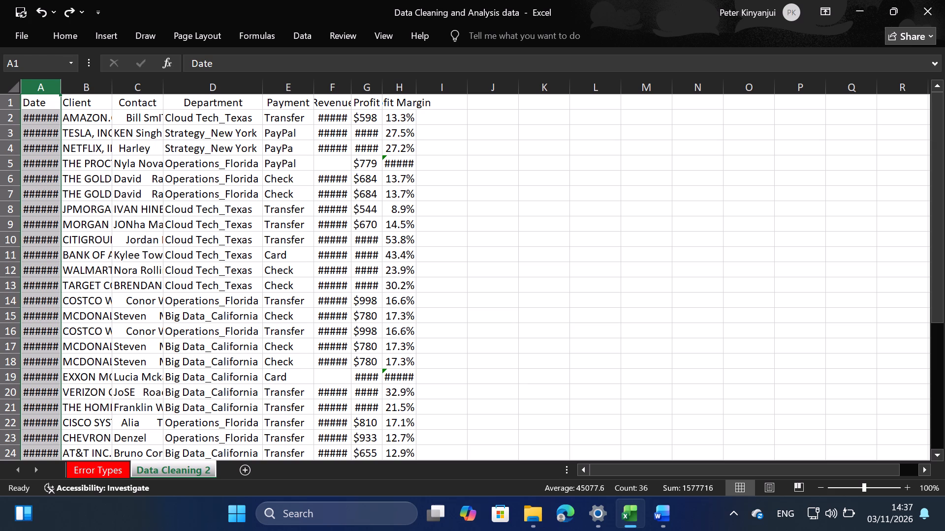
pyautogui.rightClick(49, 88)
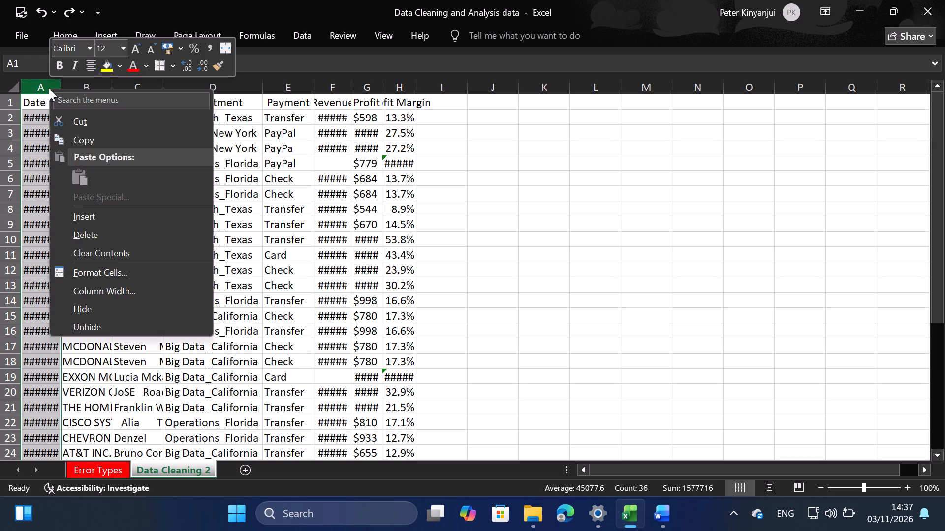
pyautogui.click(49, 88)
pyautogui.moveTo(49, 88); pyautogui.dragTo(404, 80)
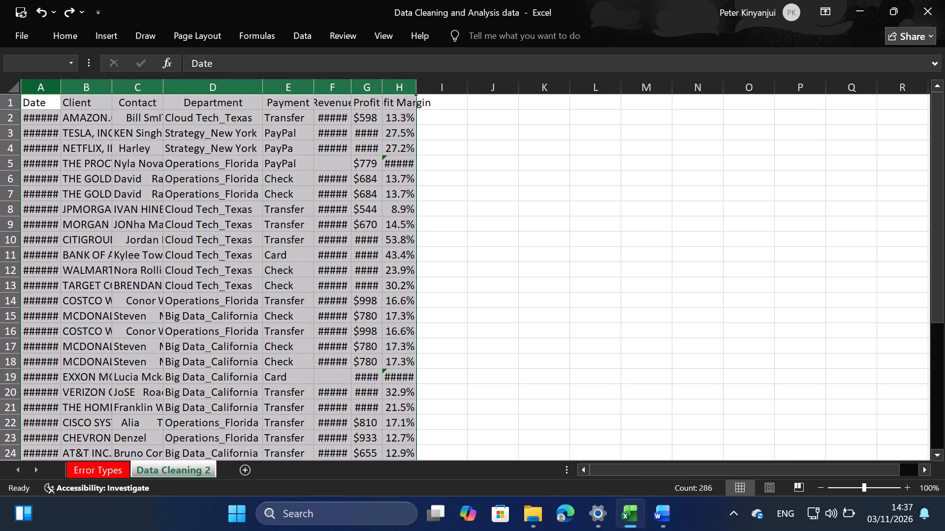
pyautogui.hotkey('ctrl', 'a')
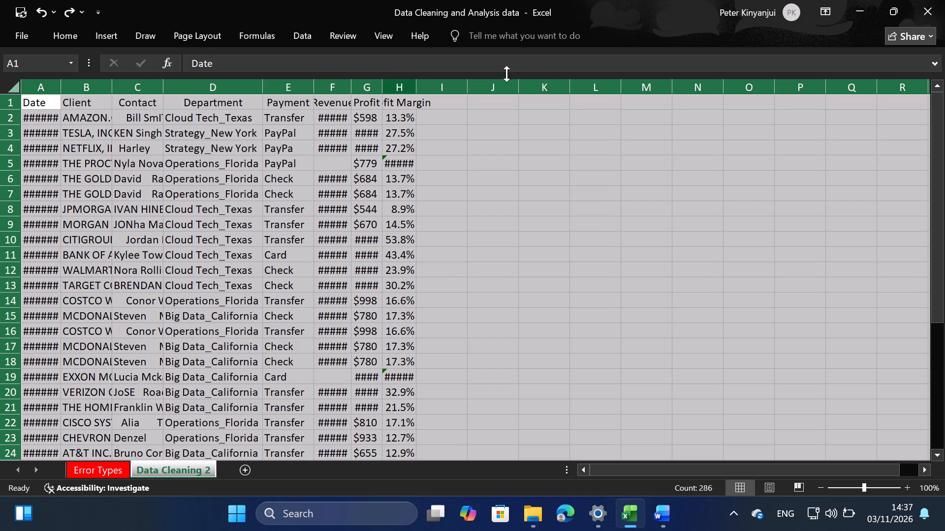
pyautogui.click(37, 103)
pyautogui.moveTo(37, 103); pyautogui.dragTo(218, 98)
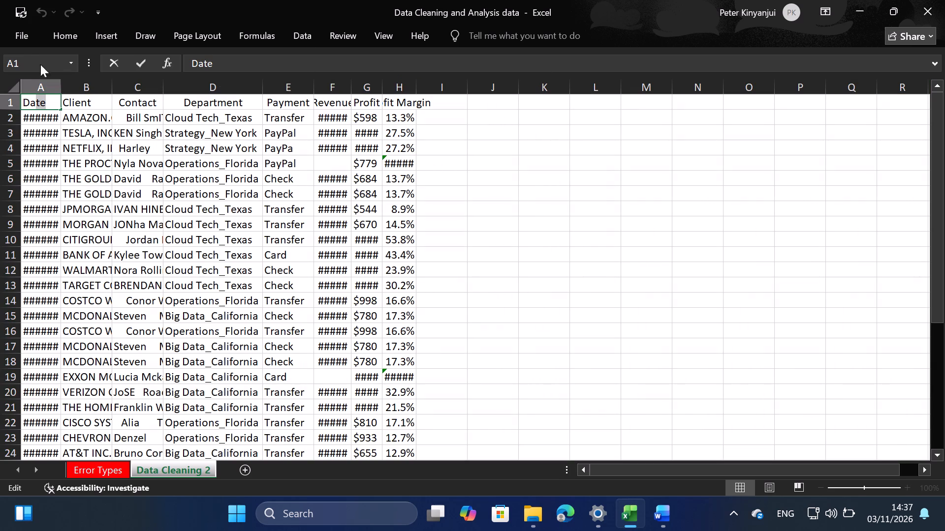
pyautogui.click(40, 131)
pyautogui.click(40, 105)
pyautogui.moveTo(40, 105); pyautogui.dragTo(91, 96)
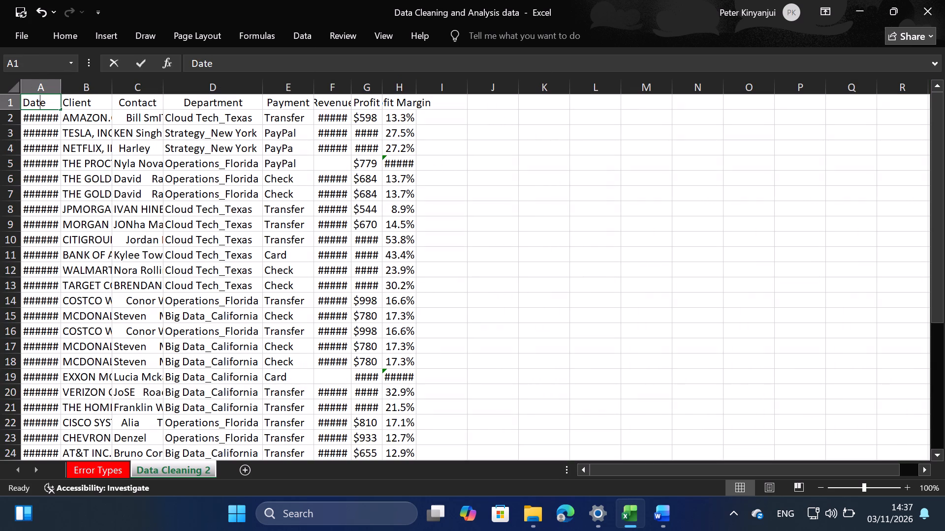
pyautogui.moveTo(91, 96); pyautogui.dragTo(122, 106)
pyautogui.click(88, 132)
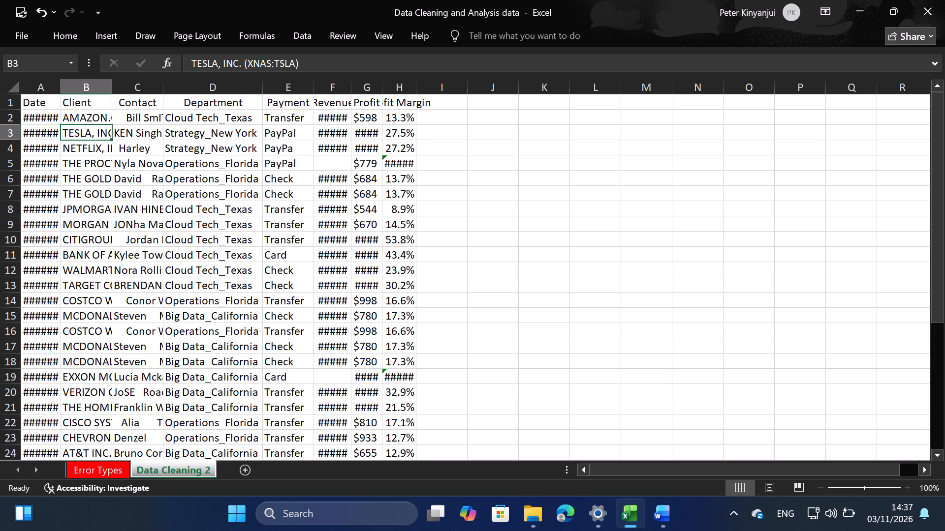
# Select the data table A1:H36 and open the Sort dialog to examine its options, closing it without sorting.
pyautogui.click(40, 105)
pyautogui.moveTo(40, 103); pyautogui.dragTo(461, 136)
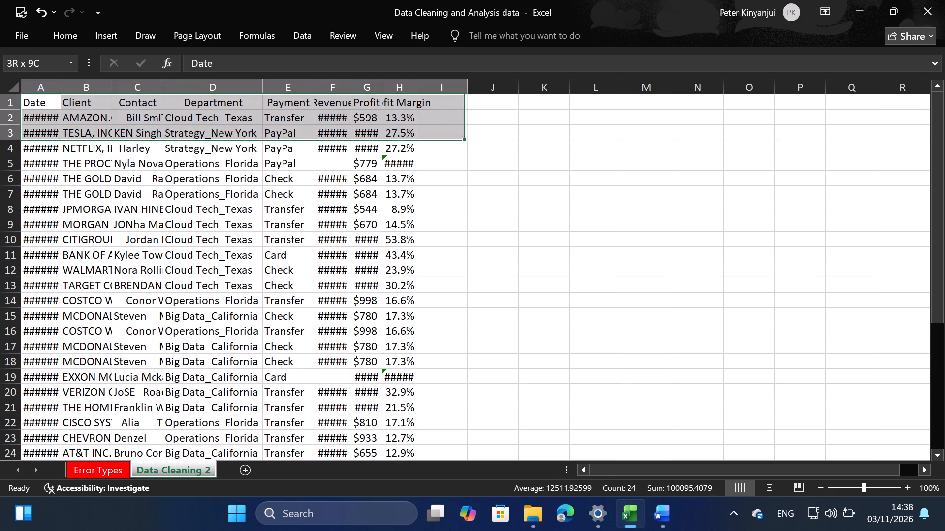
pyautogui.moveTo(461, 136); pyautogui.dragTo(405, 103)
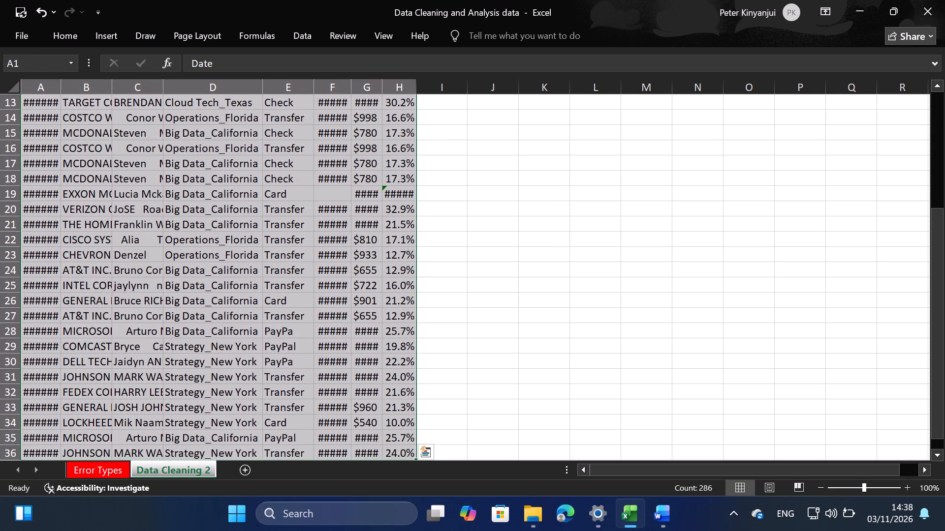
pyautogui.moveTo(937, 212); pyautogui.dragTo(944, 47)
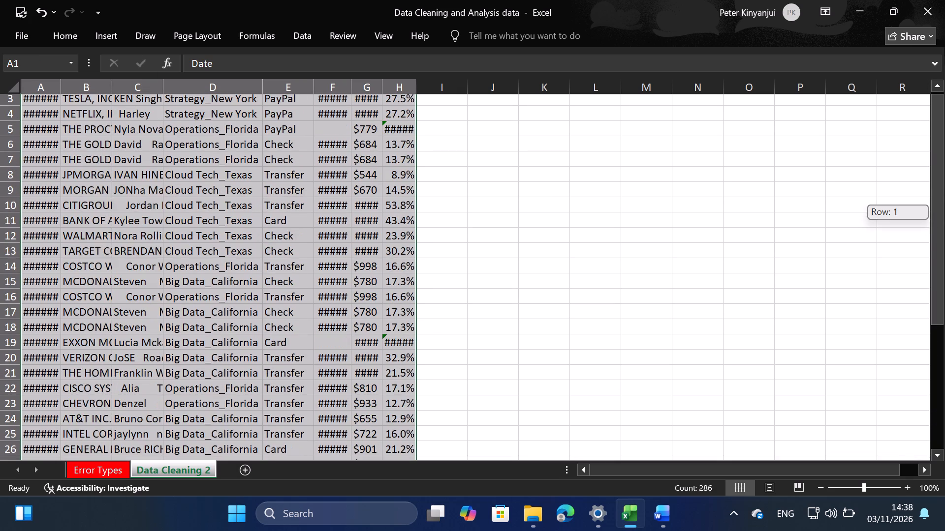
pyautogui.moveTo(944, 47); pyautogui.dragTo(944, 45)
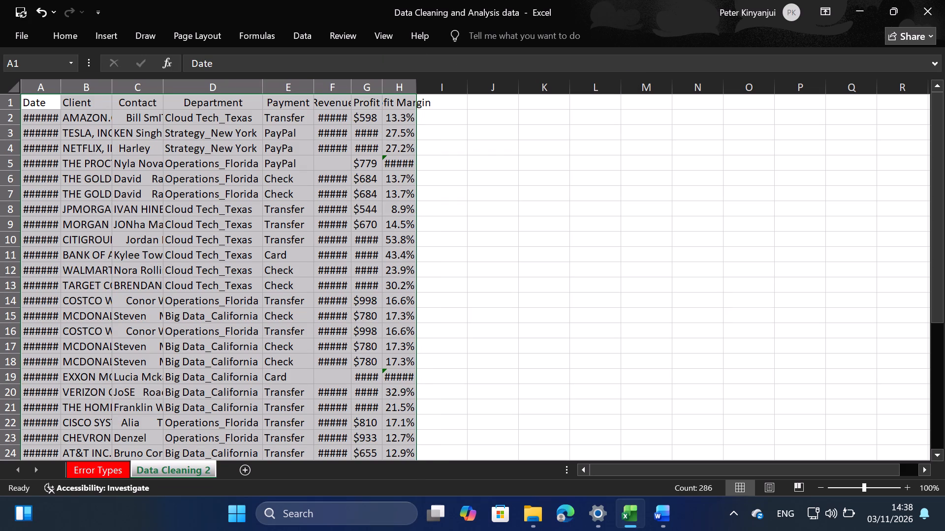
pyautogui.click(310, 35)
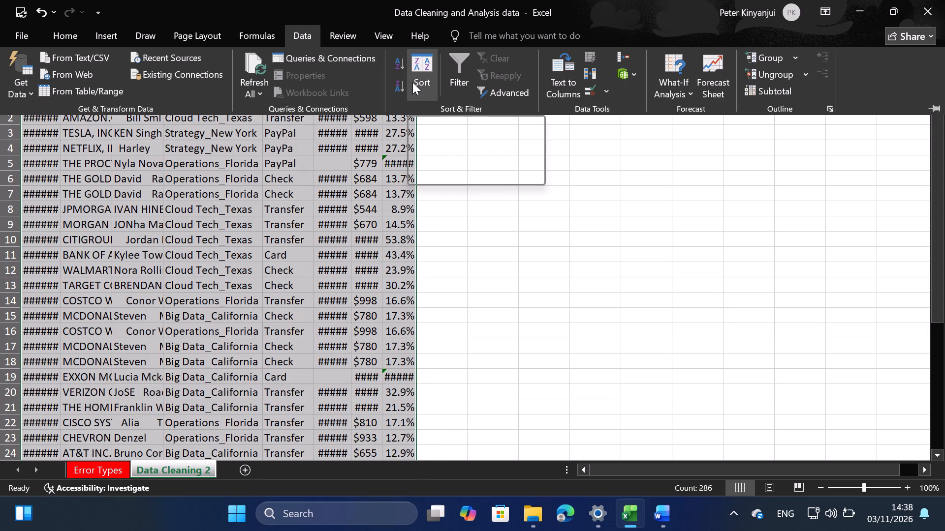
pyautogui.click(412, 82)
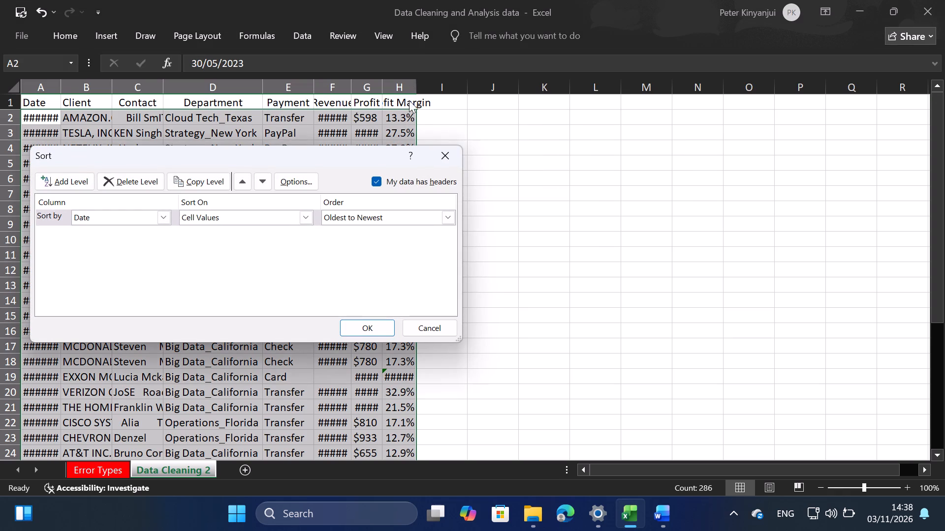
pyautogui.click(436, 151)
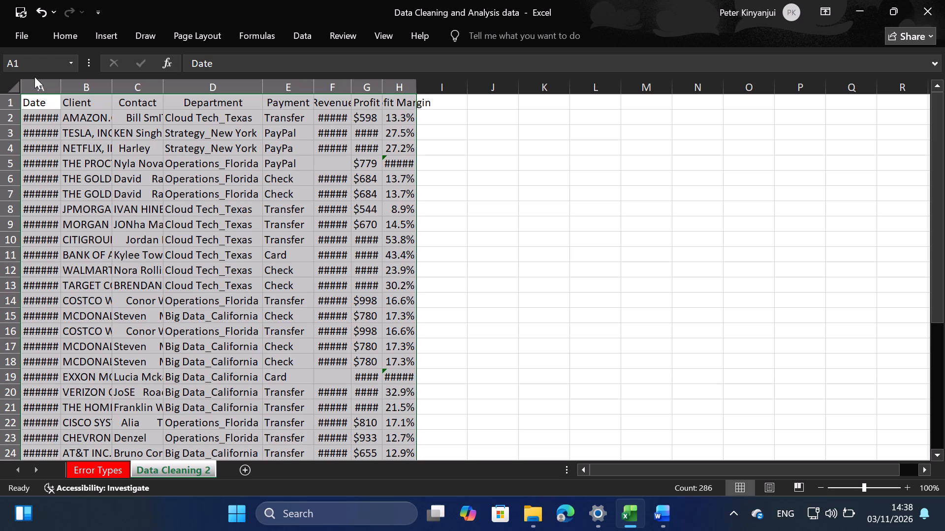
# Turn on Filter for the header row A1:H1, from Date to Profit Margin, and clear the header selection.
pyautogui.click(30, 107)
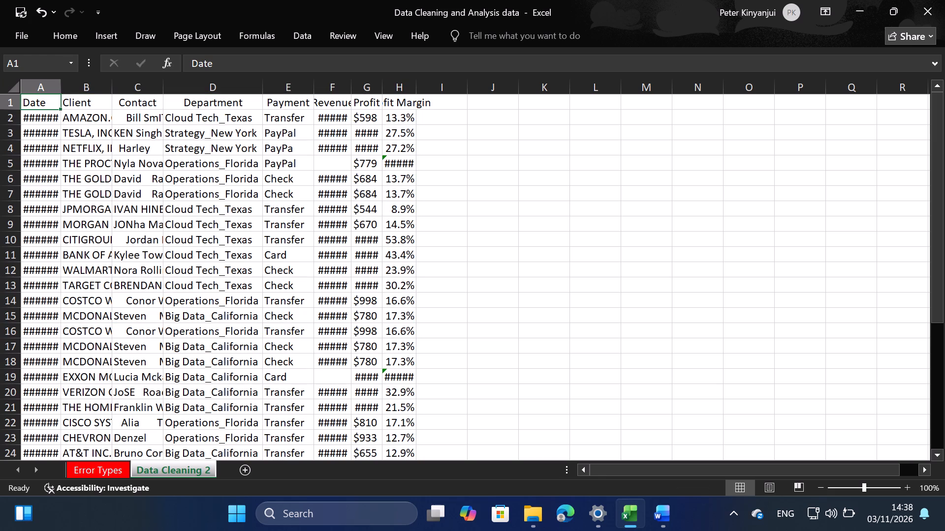
pyautogui.moveTo(31, 105); pyautogui.dragTo(406, 102)
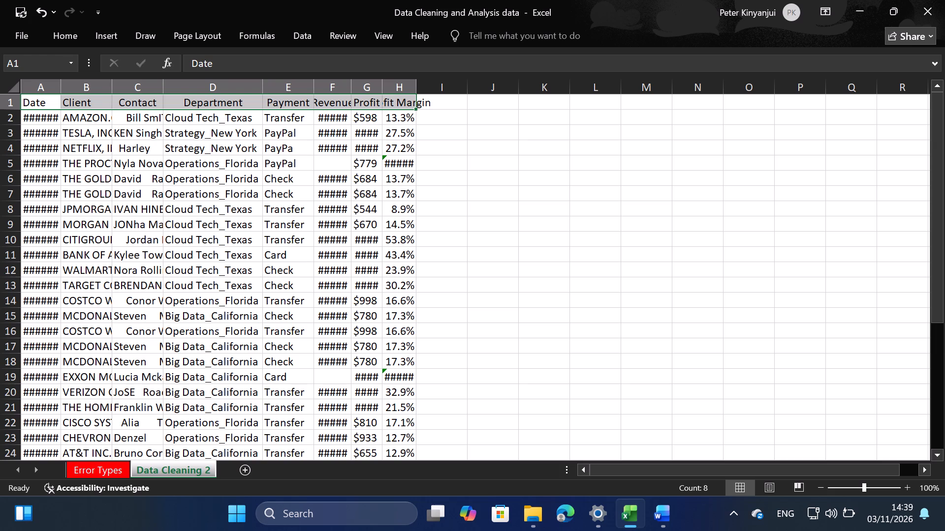
pyautogui.click(300, 30)
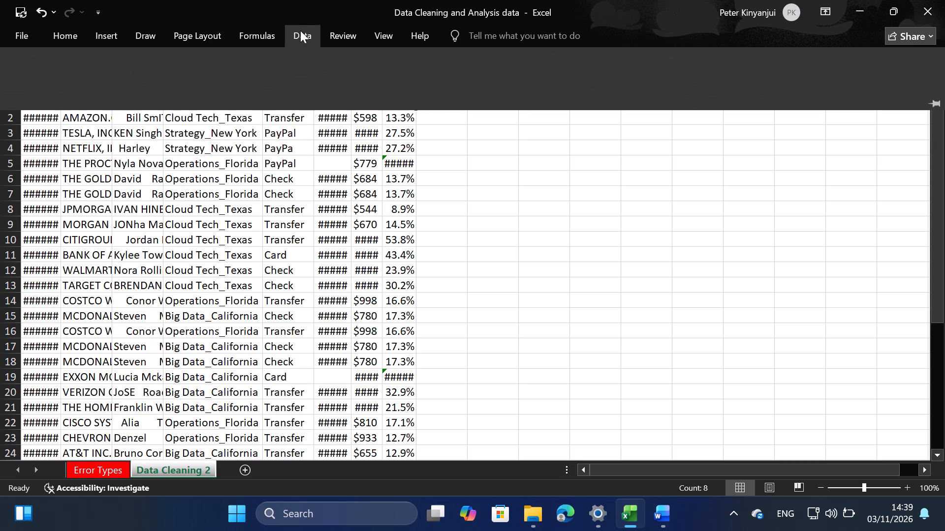
pyautogui.click(455, 76)
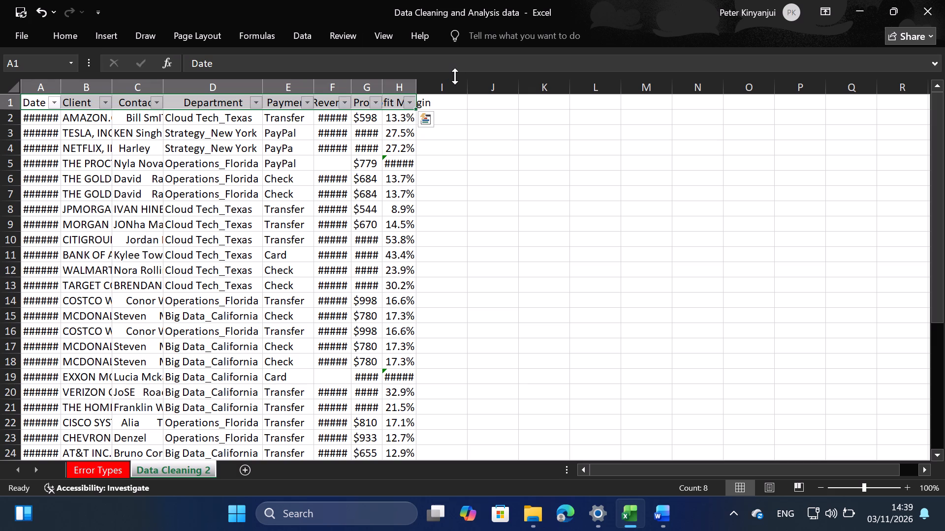
pyautogui.click(385, 133)
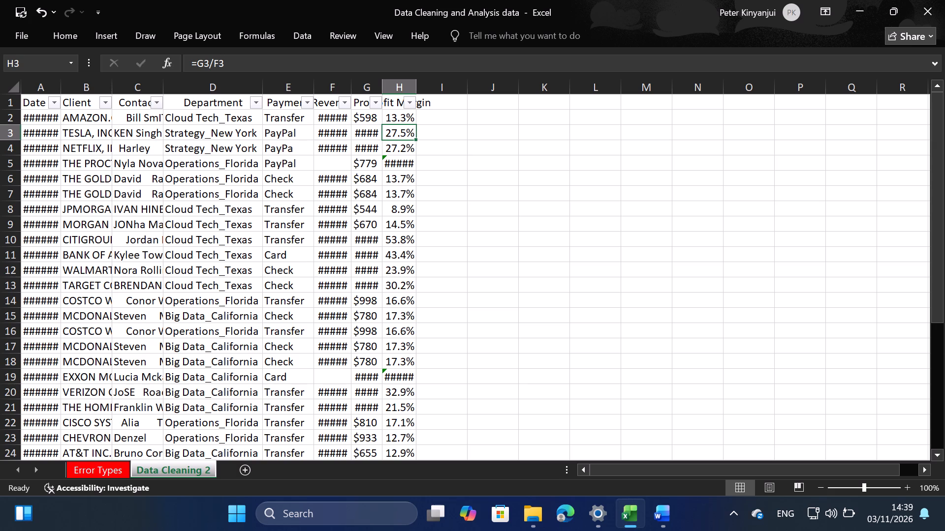
# Select the filtered data table A1:H36, from the Date header to the last Profit Margin row.
pyautogui.moveTo(43, 104); pyautogui.dragTo(149, 237)
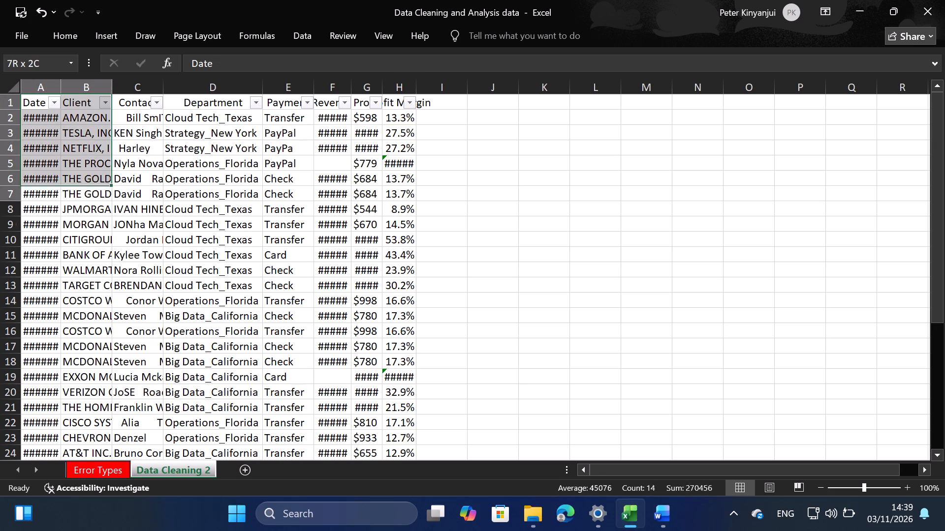
pyautogui.moveTo(149, 237); pyautogui.dragTo(418, 530)
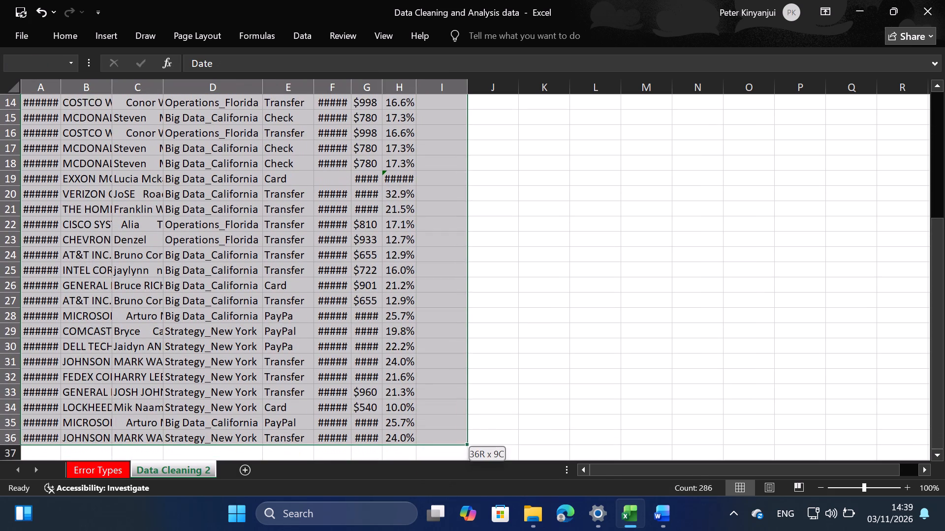
pyautogui.moveTo(418, 530); pyautogui.dragTo(398, 421)
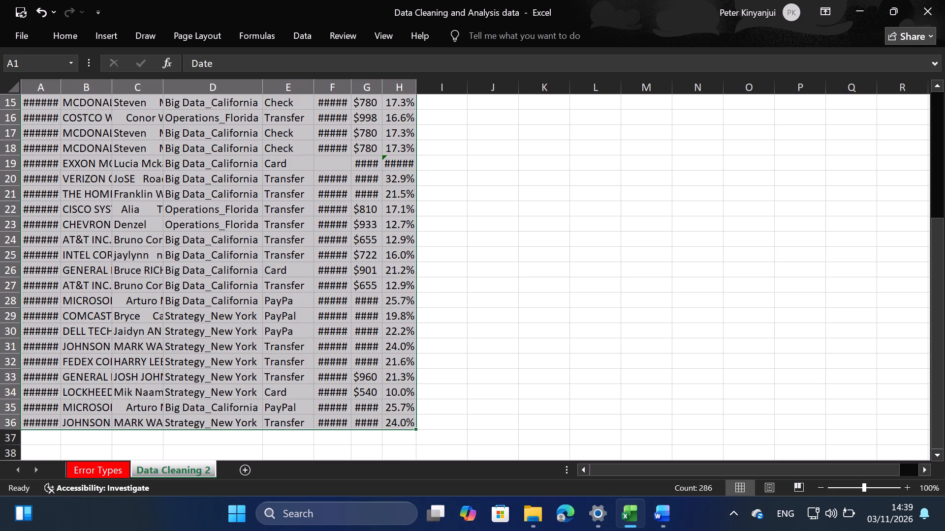
pyautogui.moveTo(940, 300); pyautogui.dragTo(923, 88)
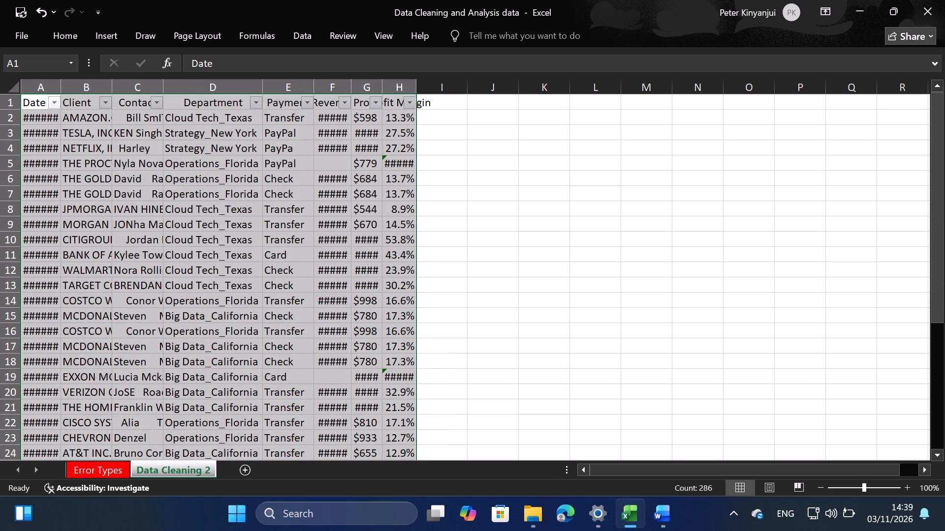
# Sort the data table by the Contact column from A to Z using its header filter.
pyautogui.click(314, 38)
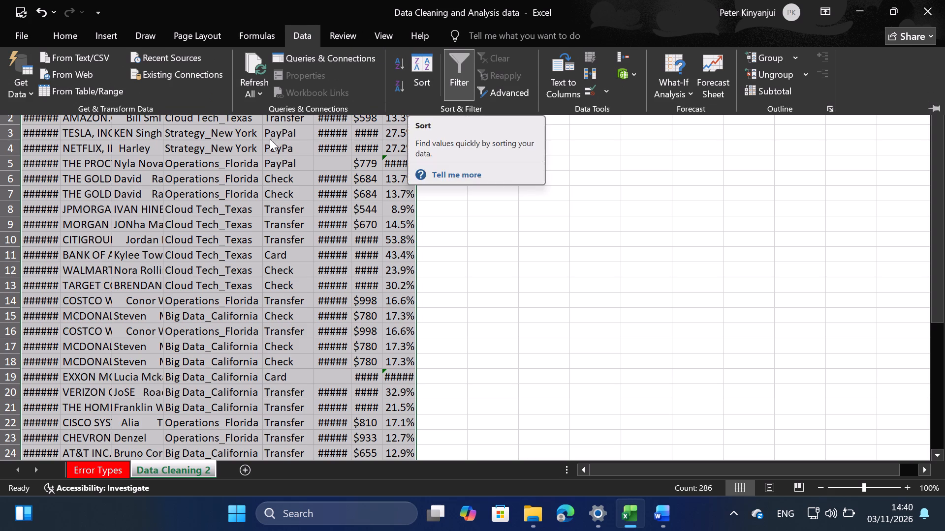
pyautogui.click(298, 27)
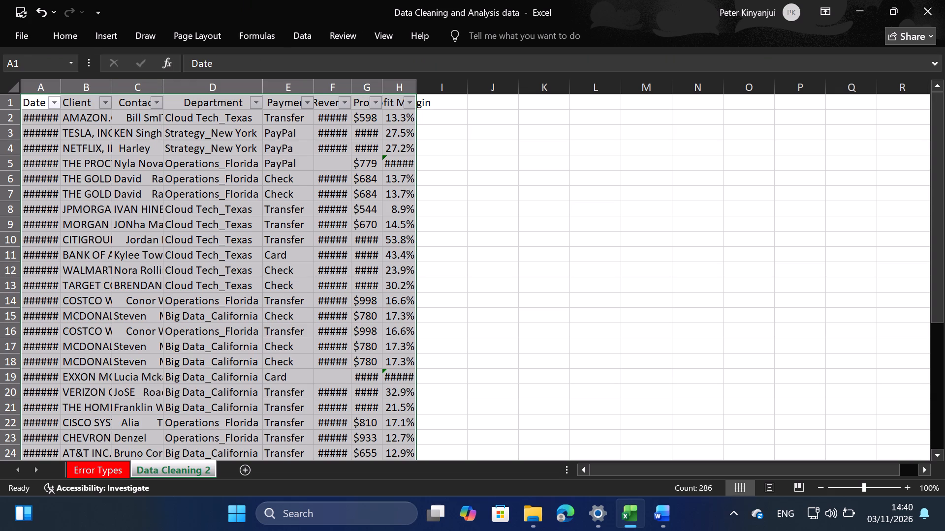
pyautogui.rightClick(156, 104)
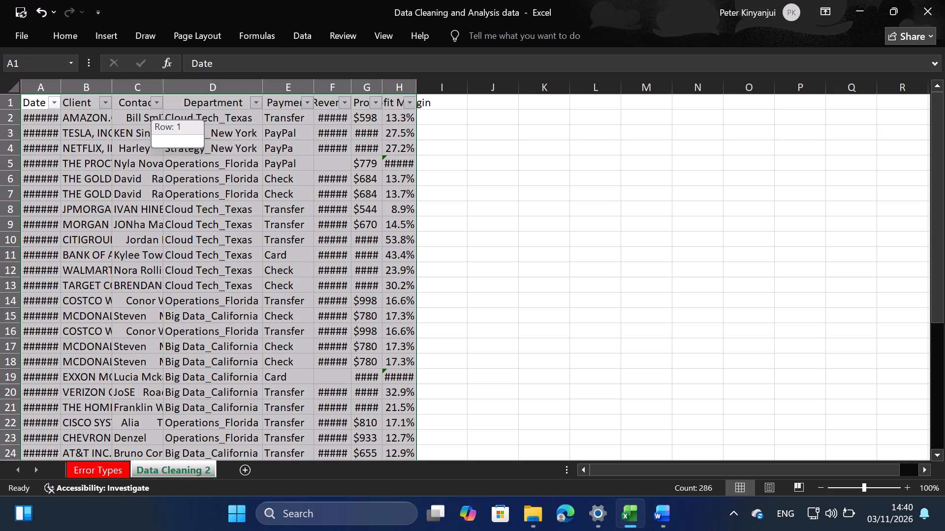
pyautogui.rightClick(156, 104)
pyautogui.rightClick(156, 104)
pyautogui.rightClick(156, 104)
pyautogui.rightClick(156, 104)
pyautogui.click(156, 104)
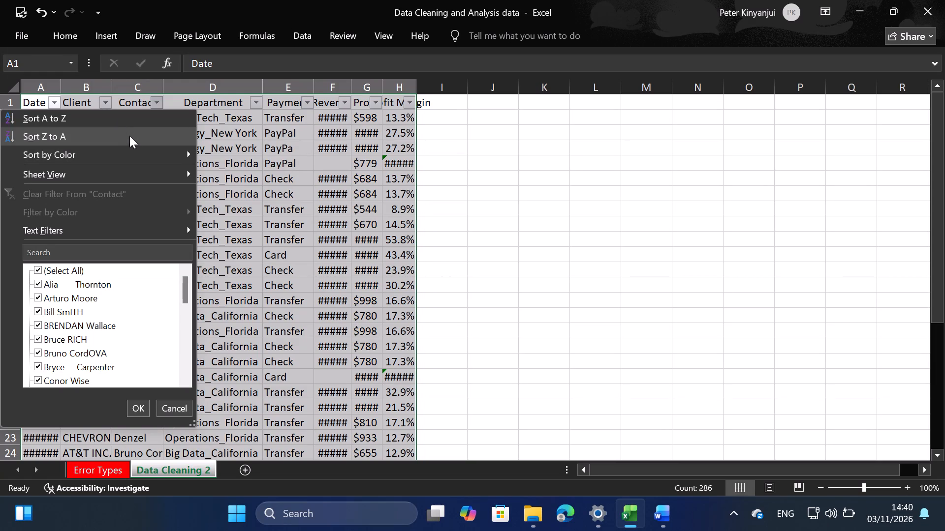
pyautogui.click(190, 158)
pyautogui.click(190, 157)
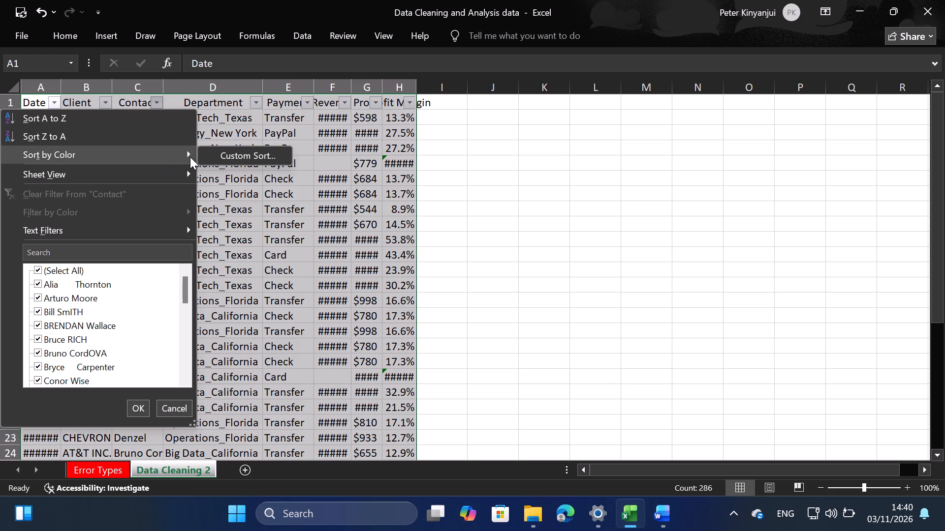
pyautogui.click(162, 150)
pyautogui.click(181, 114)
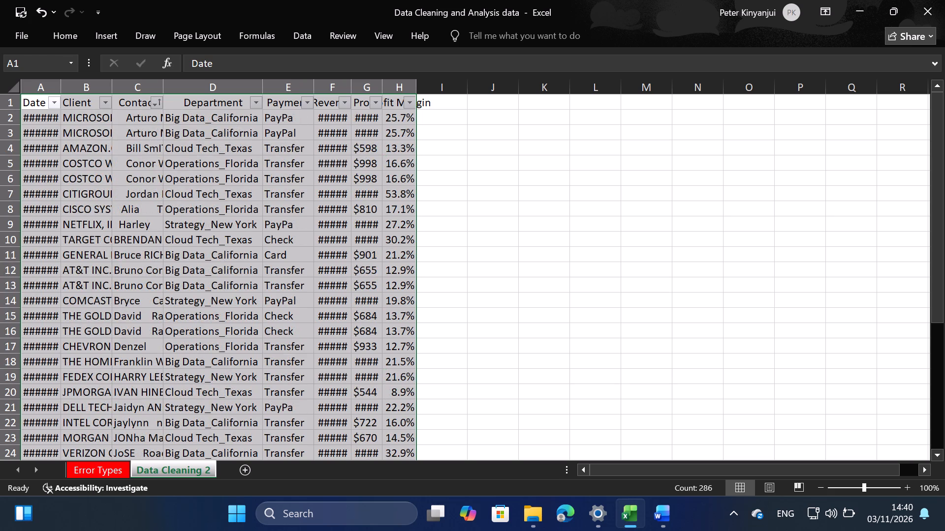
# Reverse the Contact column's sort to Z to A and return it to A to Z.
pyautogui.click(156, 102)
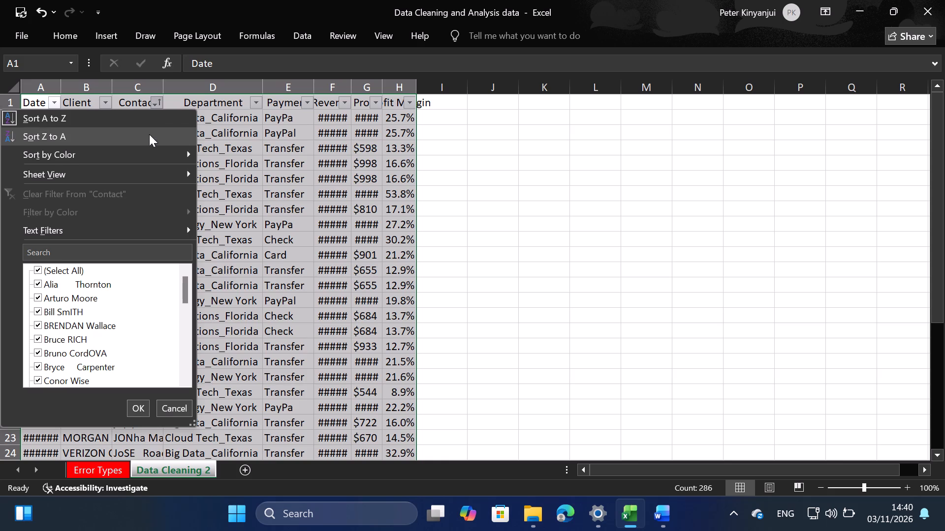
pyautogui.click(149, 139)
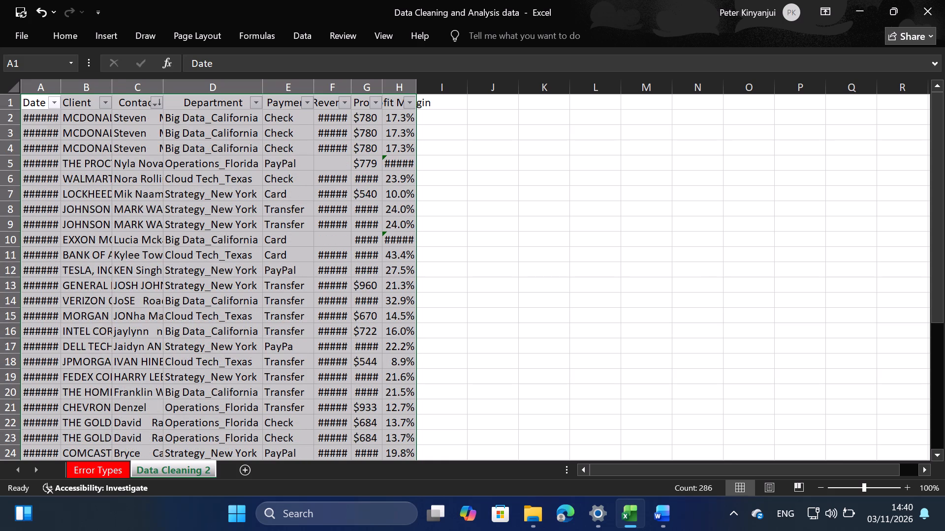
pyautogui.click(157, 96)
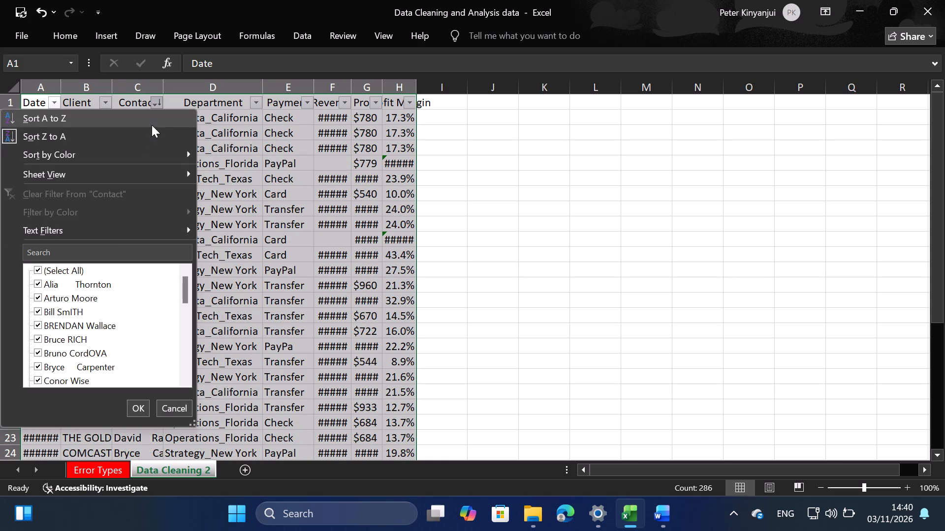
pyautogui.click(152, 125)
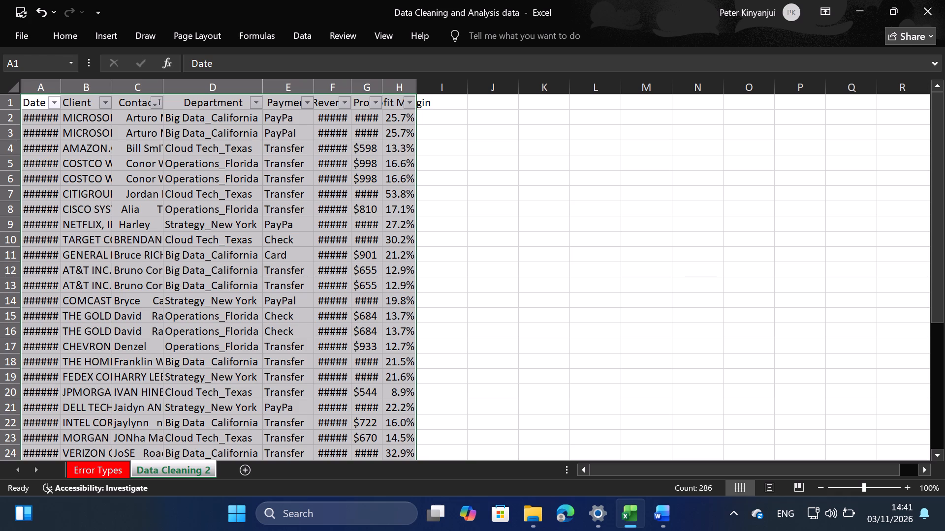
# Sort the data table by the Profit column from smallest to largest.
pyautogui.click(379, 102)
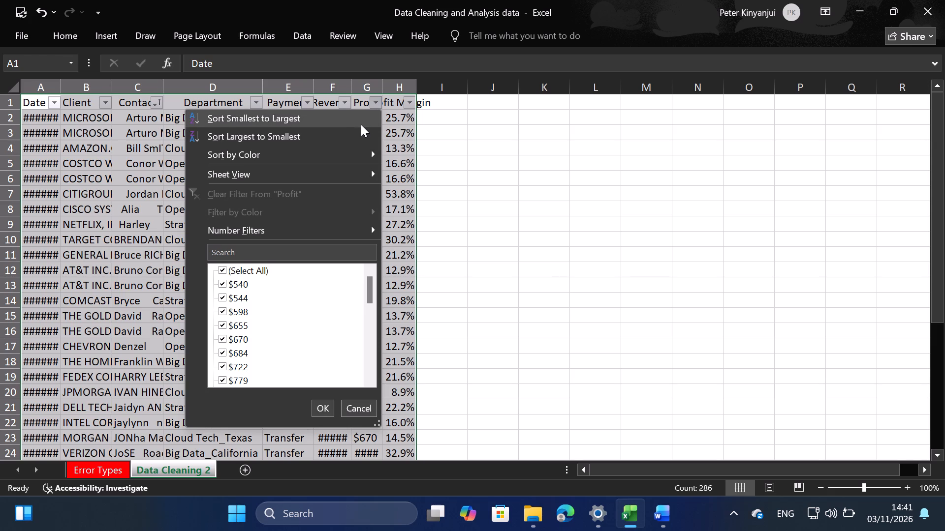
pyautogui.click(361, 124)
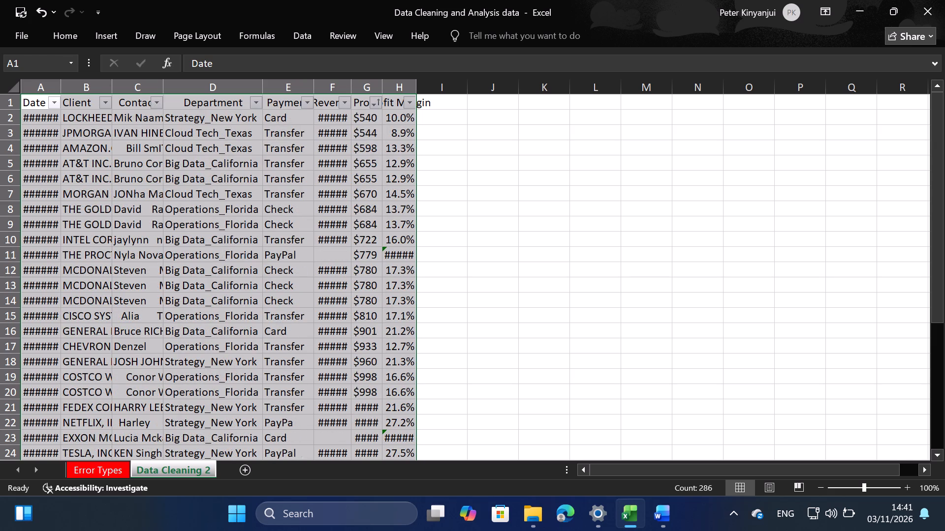
# Sort the data table by the Client column from A to Z.
pyautogui.click(105, 105)
pyautogui.click(131, 118)
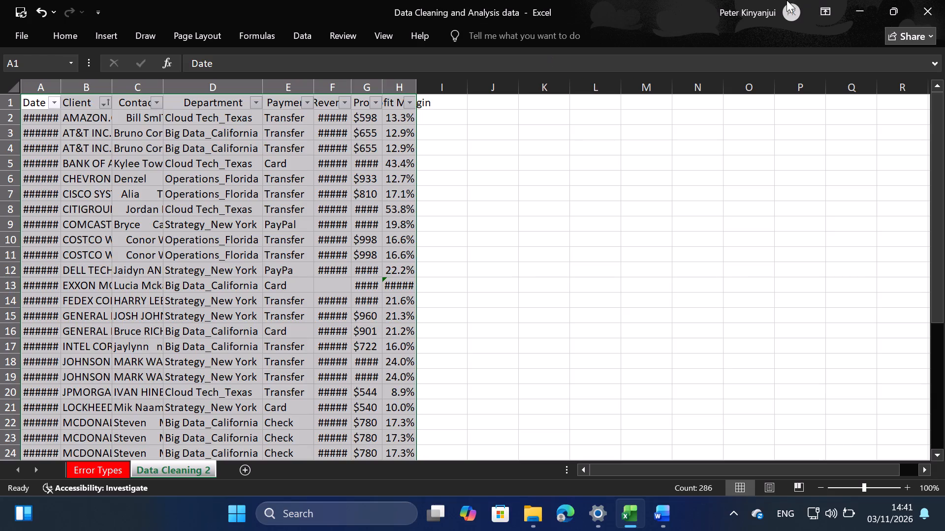
# Close the Data Cleaning and Analysis data workbook and return to the Data Analysis with Excel document in Word.
pyautogui.click(944, 0)
pyautogui.click(549, 286)
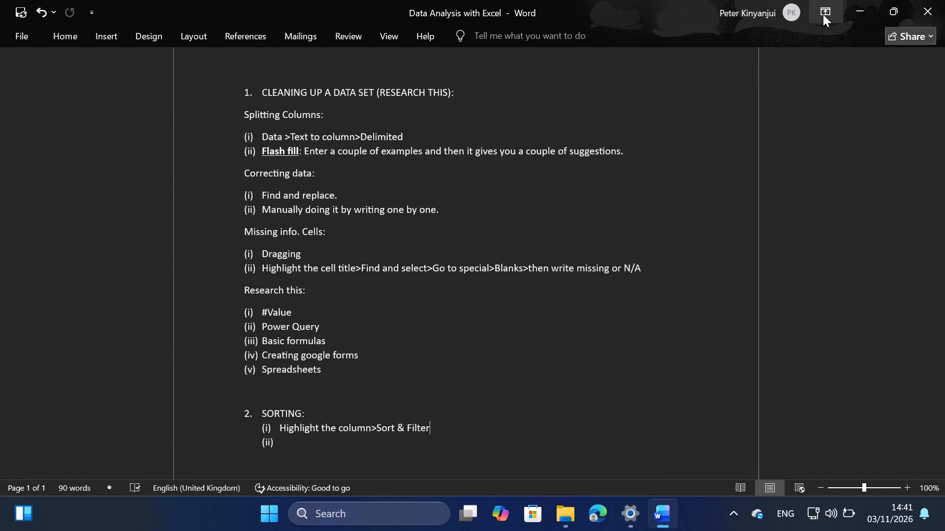
# Insert "FILTERING AND" before SORTING in heading 2, making it "FILTERING AND SORTING:".
pyautogui.click(261, 413)
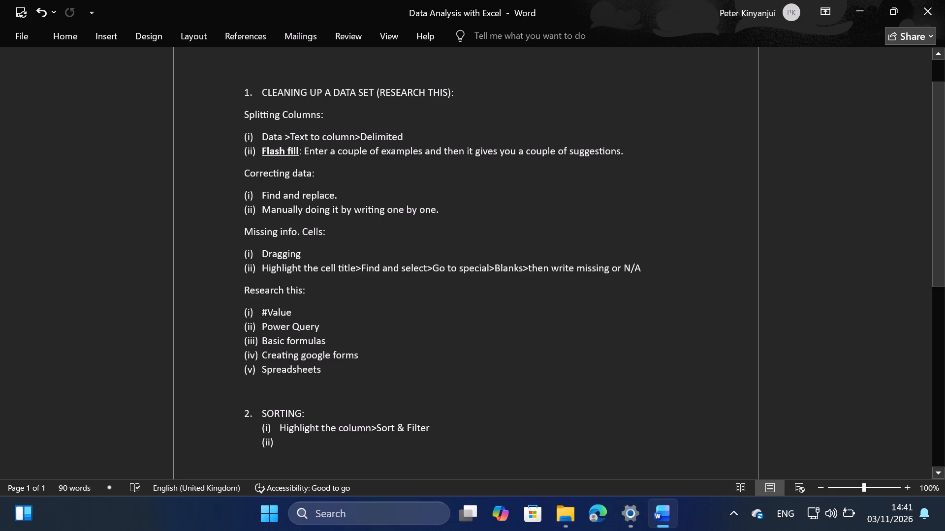
pyautogui.write('FILTERING')
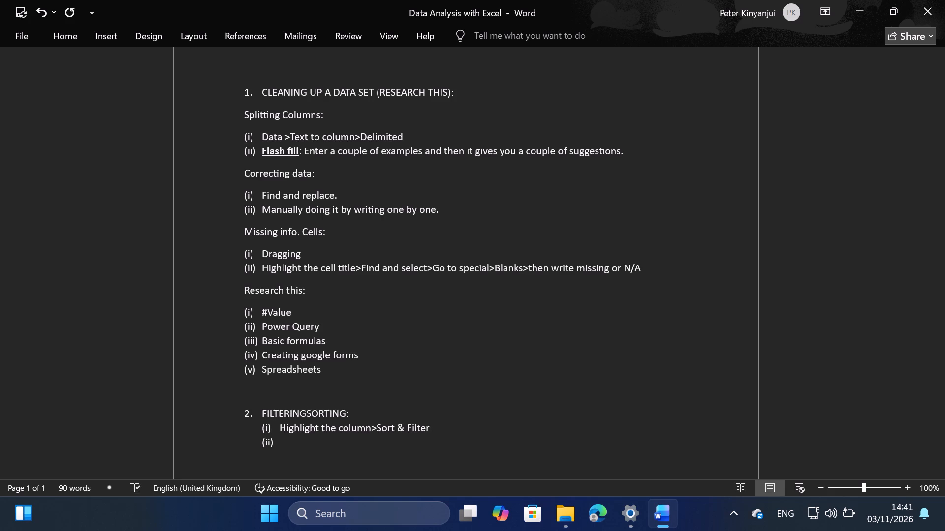
pyautogui.press('space')
pyautogui.write('AND')
pyautogui.press('space')
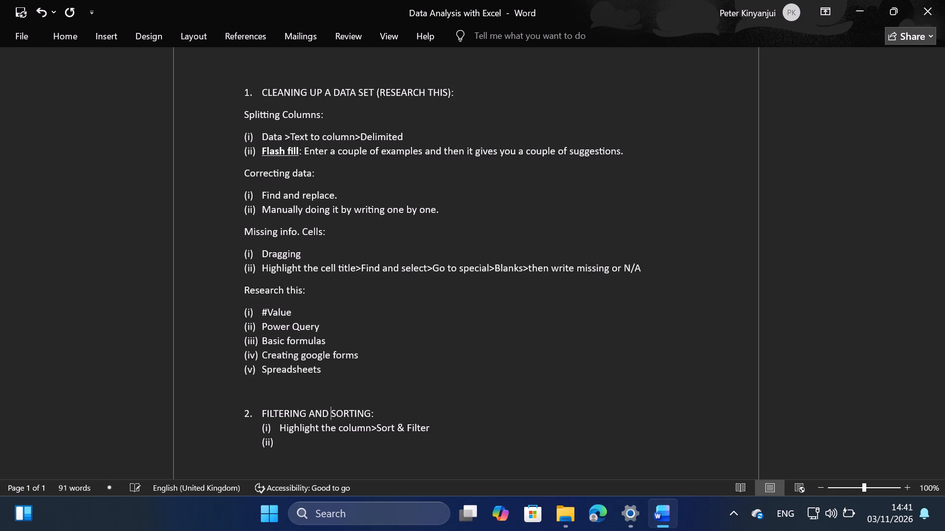
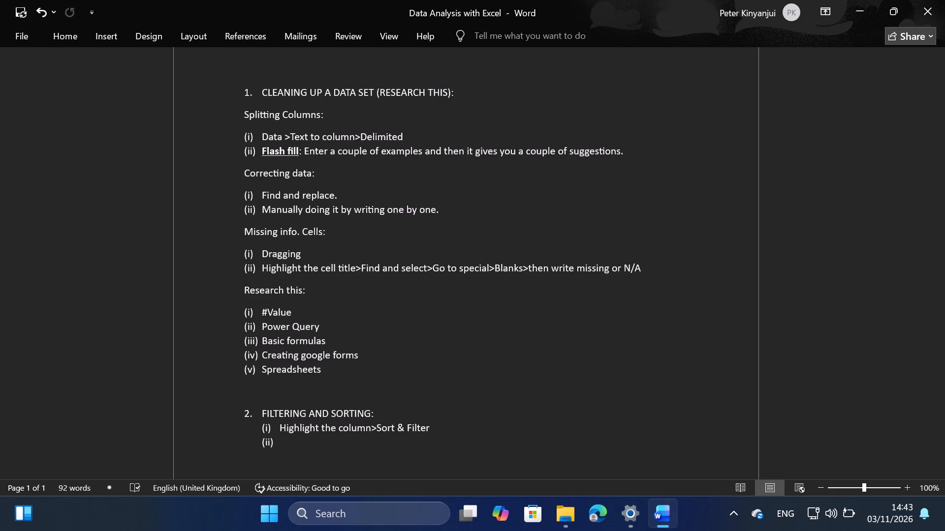
# Reword heading 2 from "FILTERING AND SORTING:" to "SORTING AND FILTERING:".
pyautogui.click(371, 408)
pyautogui.press('space')
pyautogui.write('AND FILTERING')
pyautogui.press('space')
pyautogui.press('BackSpace')
pyautogui.click(329, 419)
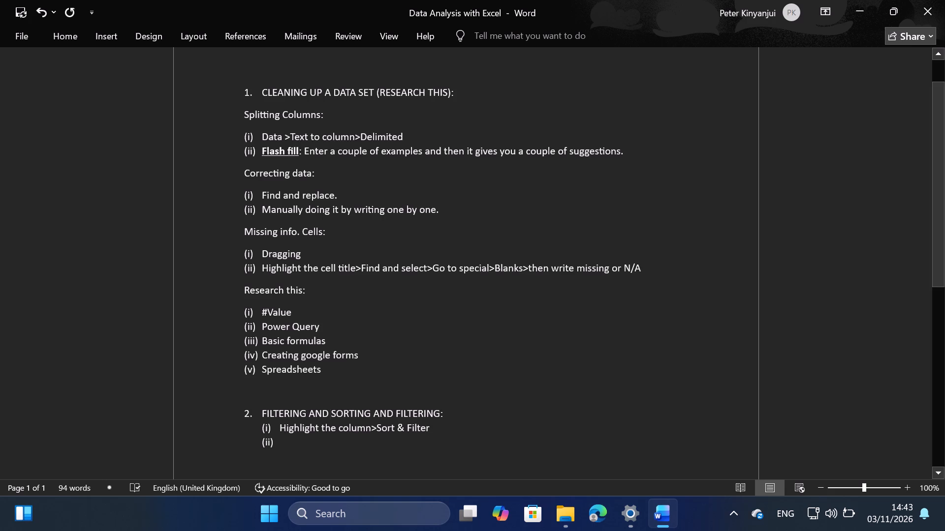
pyautogui.press('Right')
pyautogui.press('BackSpace')
pyautogui.press('BackSpace')
pyautogui.press('BackSpace')
pyautogui.press('BackSpace')
pyautogui.press('BackSpace')
pyautogui.press('BackSpace')
pyautogui.press('BackSpace')
pyautogui.press('BackSpace')
pyautogui.press('BackSpace')
pyautogui.press('BackSpace')
pyautogui.press('BackSpace')
pyautogui.press('BackSpace')
pyautogui.press('BackSpace')
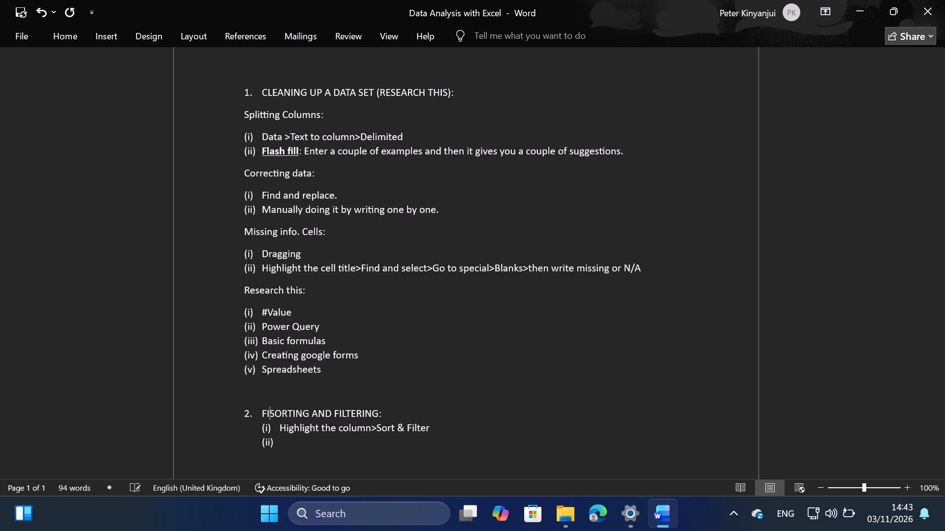
pyautogui.press('BackSpace')
# Append "(SORT)" to the end of item (i), "Highlight the column>Sort & Filter".
pyautogui.click(317, 444)
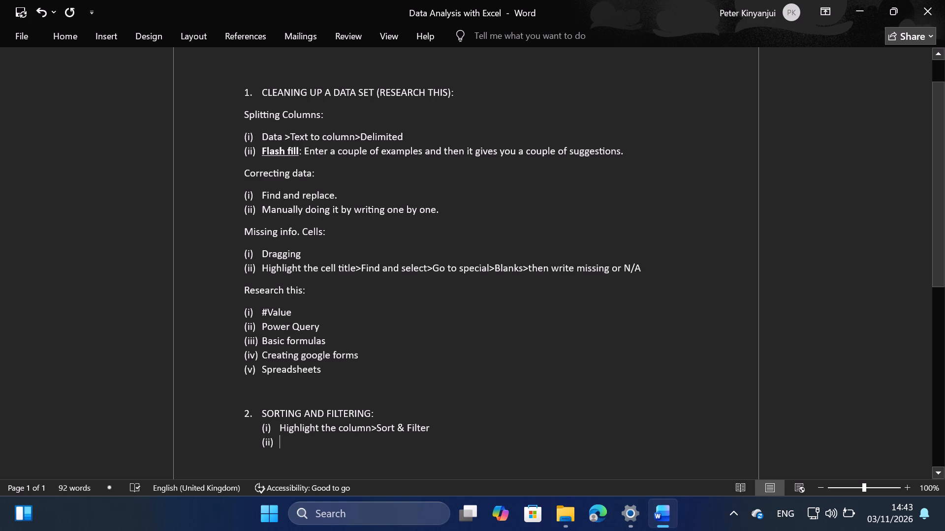
pyautogui.click(431, 433)
pyautogui.hotkey('shift', '>')
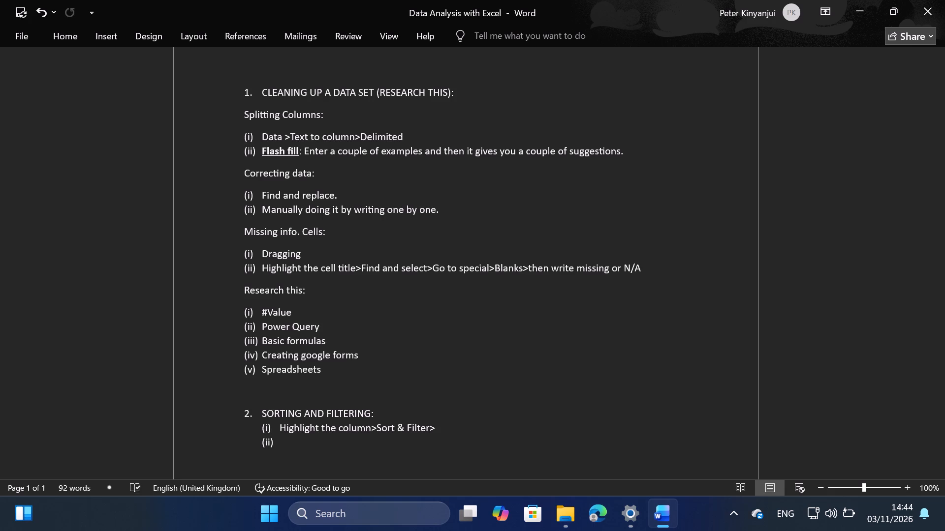
pyautogui.press('BackSpace')
pyautogui.hotkey('shift', '(')
pyautogui.write('SORT')
pyautogui.hotkey('shift', ')')
# Delete the empty item (ii) and remove the numbering from the "Highlight the column>Sort & Filter(SORT)" line.
pyautogui.click(285, 439)
pyautogui.press('BackSpace')
pyautogui.press('BackSpace')
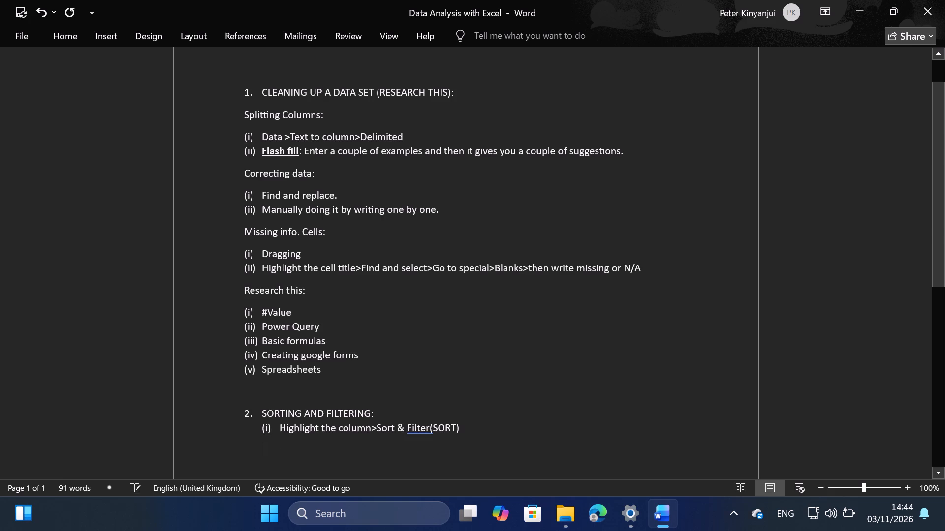
pyautogui.press('BackSpace')
pyautogui.click(281, 425)
pyautogui.press('BackSpace')
pyautogui.press('BackSpace')
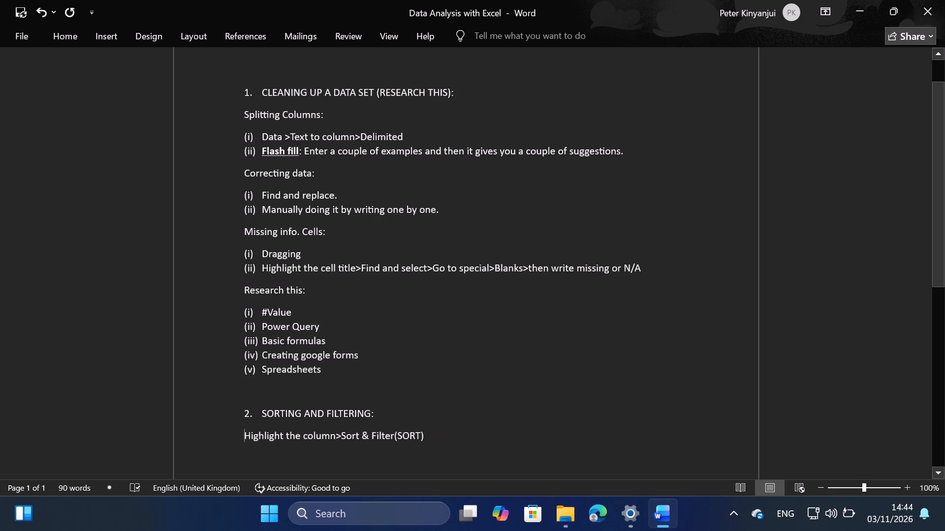
# Add a new (i) numbered item reading "Sort and filter:" directly below the SORTING AND FILTERING heading.
pyautogui.click(382, 422)
pyautogui.press('Return')
pyautogui.press('BackSpace')
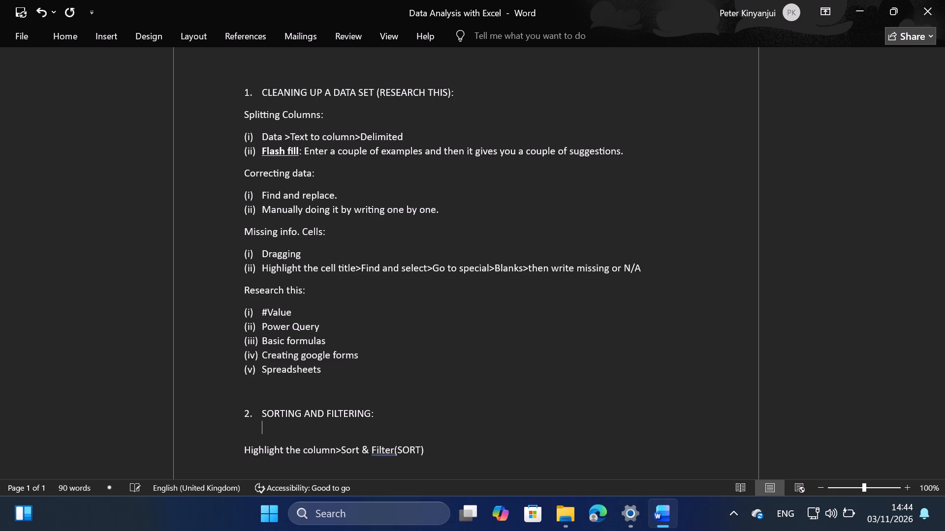
pyautogui.click(64, 26)
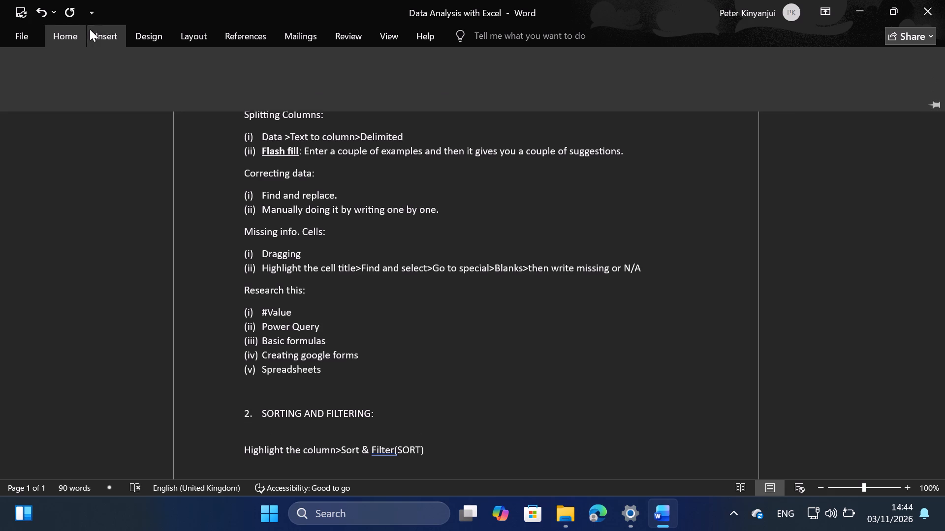
pyautogui.click(379, 59)
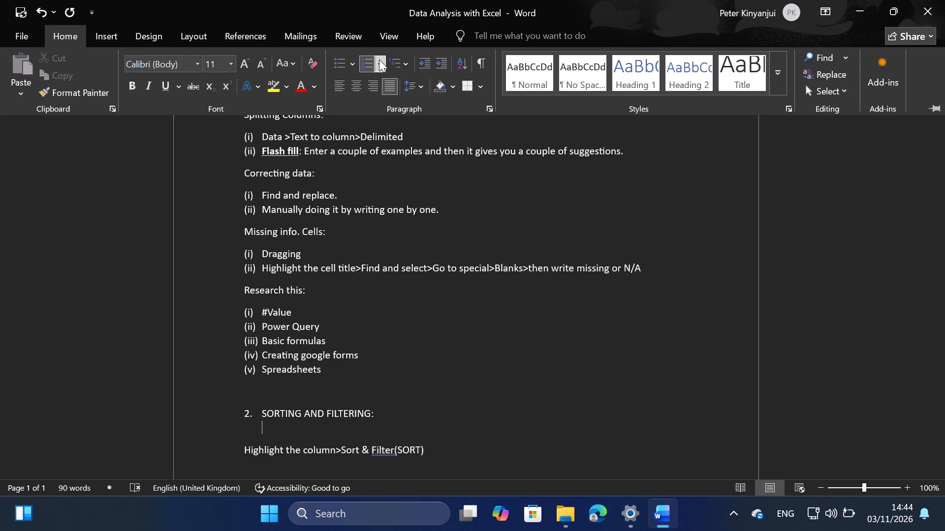
pyautogui.click(412, 128)
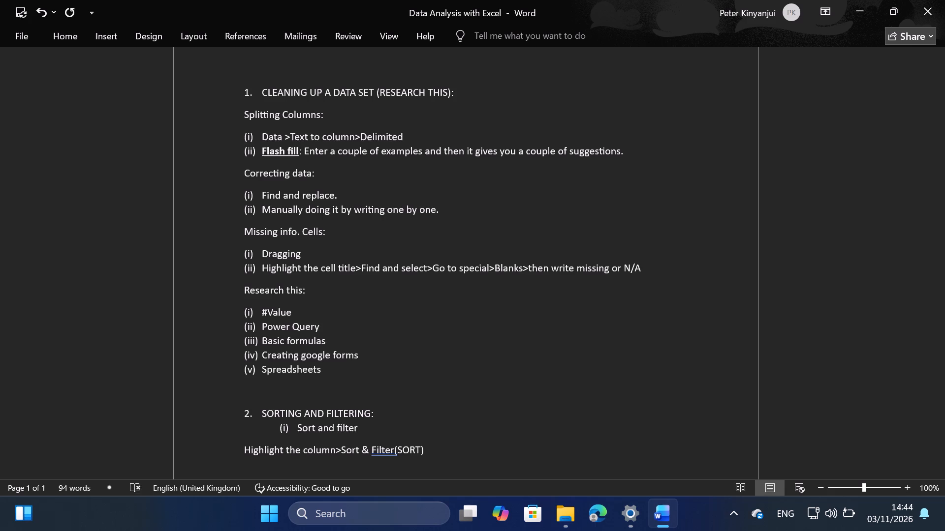
pyautogui.hotkey('shift', ':')
# Make the "Sort and filter" item text bold, leaving out its colon.
pyautogui.moveTo(297, 428); pyautogui.dragTo(367, 416)
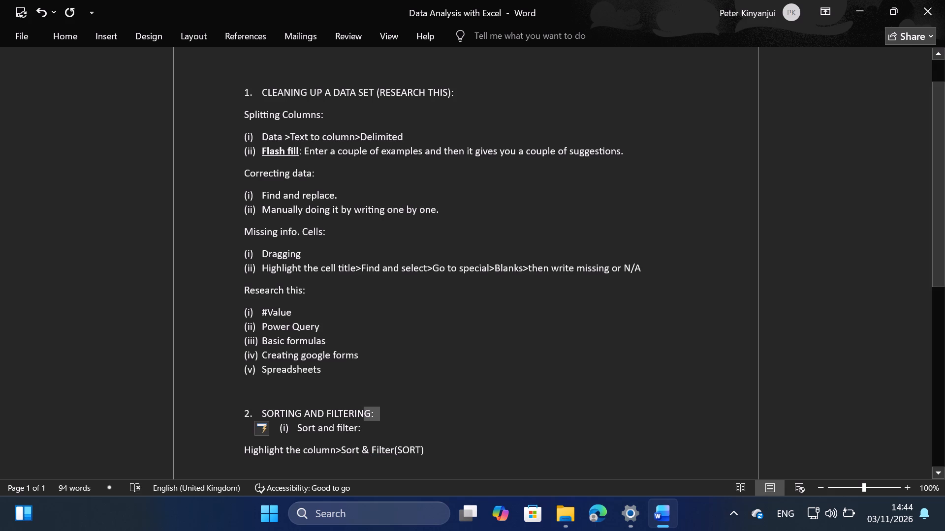
pyautogui.moveTo(367, 416); pyautogui.dragTo(355, 426)
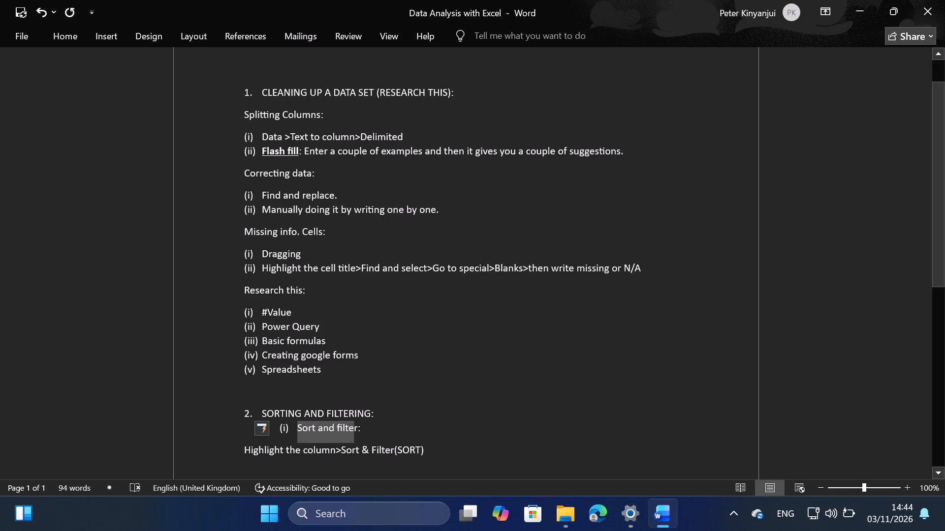
pyautogui.moveTo(355, 426); pyautogui.dragTo(356, 426)
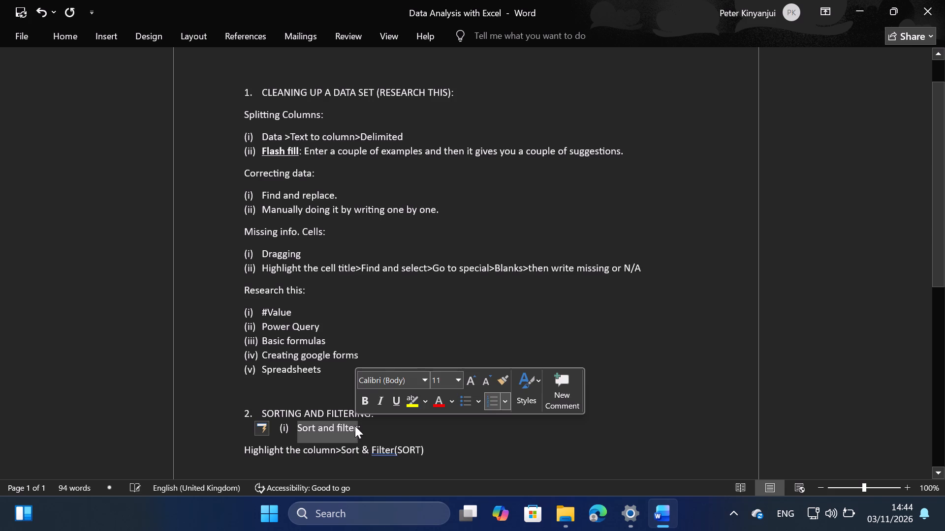
pyautogui.click(370, 396)
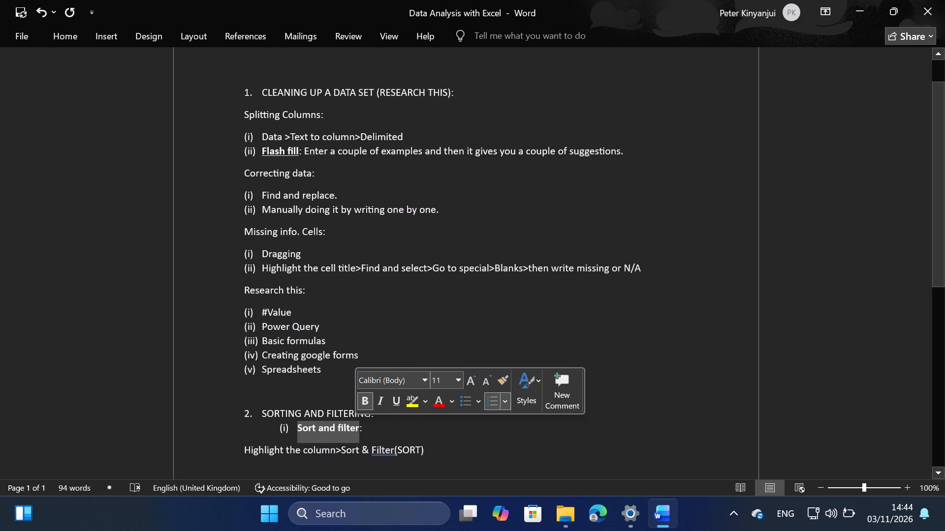
# Bold and underline the heading texts "SORTING AND FILTERING" and "CLEANING UP A DATA SET".
pyautogui.moveTo(266, 412); pyautogui.dragTo(361, 409)
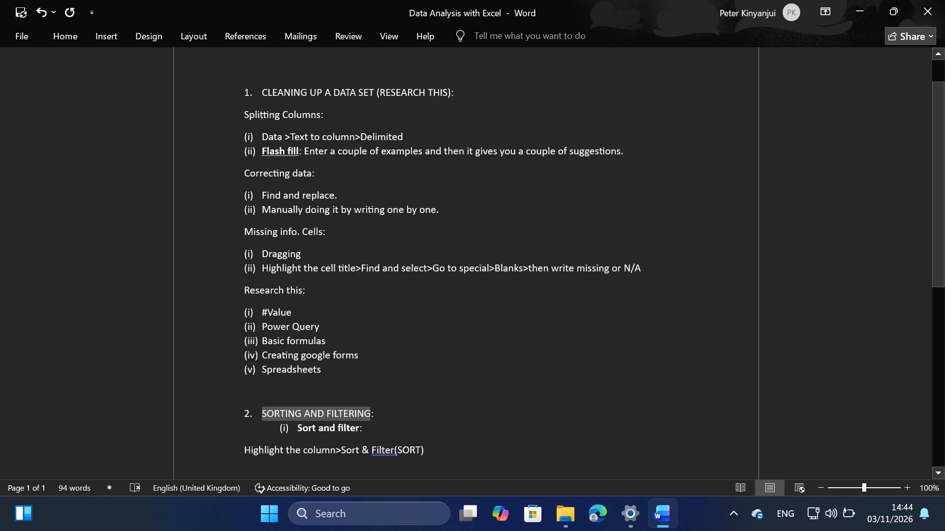
pyautogui.moveTo(361, 409); pyautogui.dragTo(366, 412)
pyautogui.moveTo(366, 412); pyautogui.dragTo(369, 413)
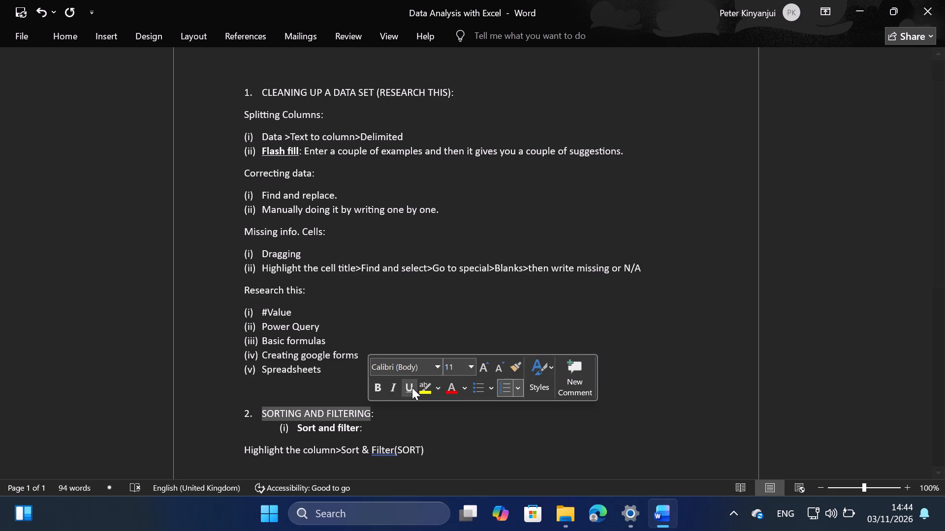
pyautogui.click(412, 387)
pyautogui.click(382, 388)
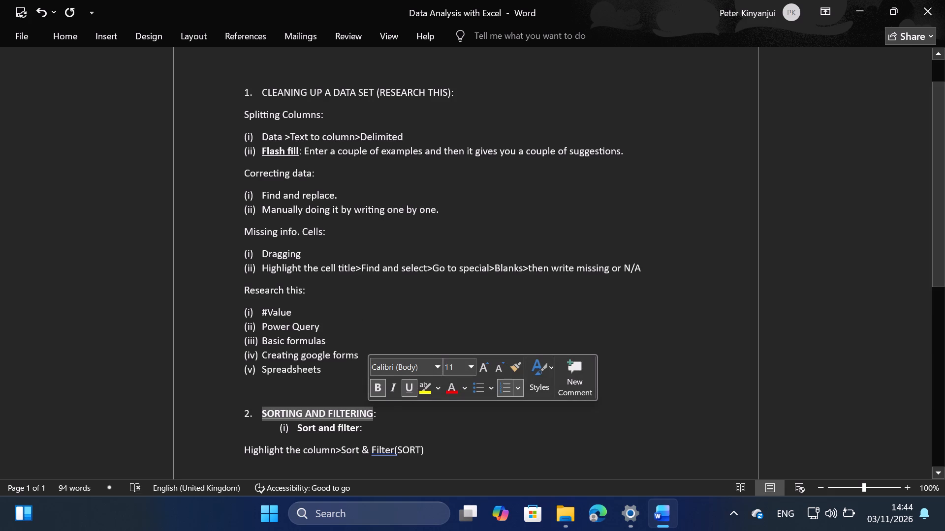
pyautogui.moveTo(373, 90); pyautogui.dragTo(270, 89)
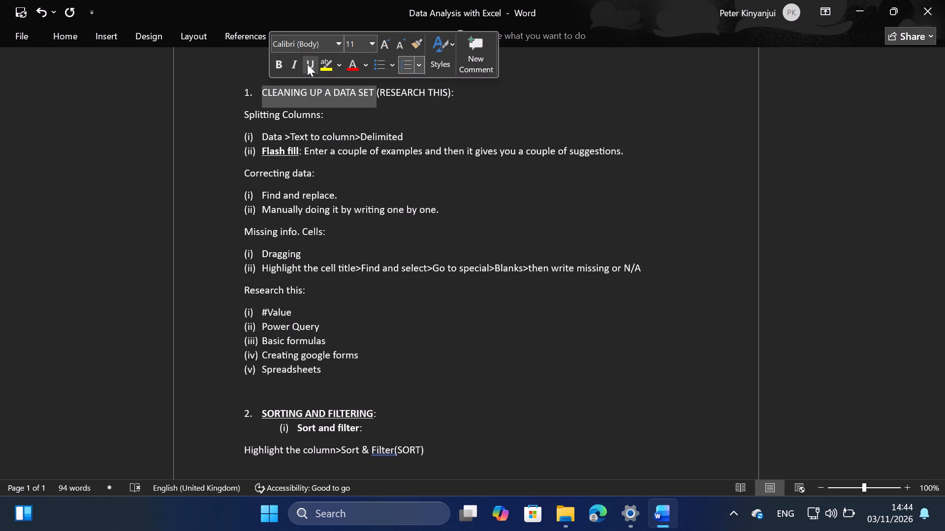
pyautogui.click(307, 64)
pyautogui.click(284, 64)
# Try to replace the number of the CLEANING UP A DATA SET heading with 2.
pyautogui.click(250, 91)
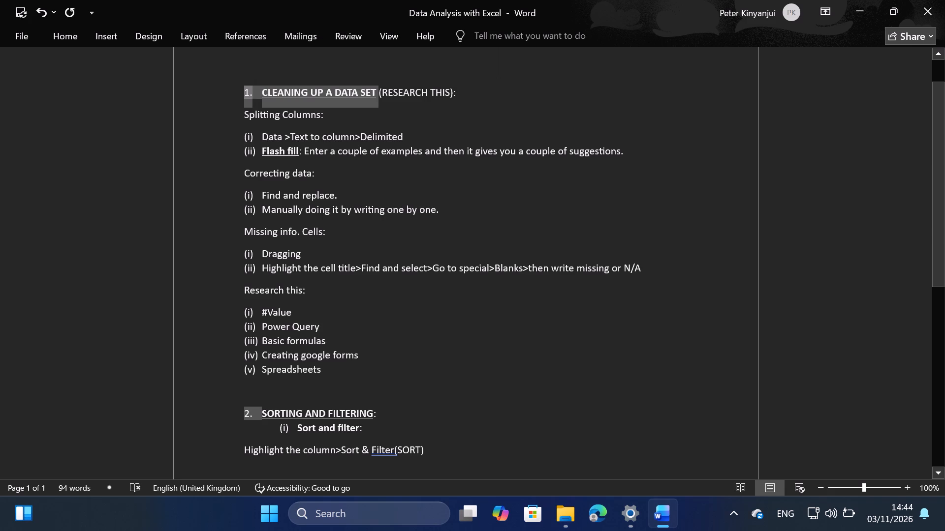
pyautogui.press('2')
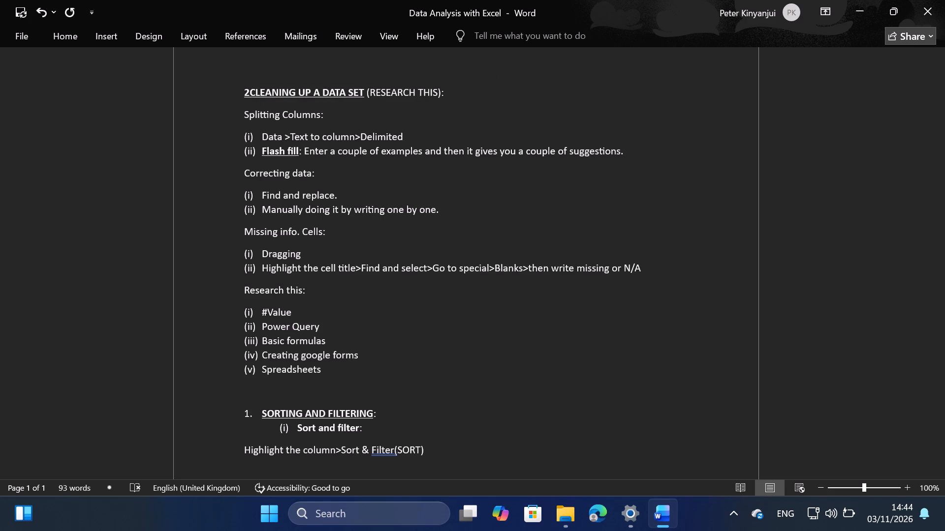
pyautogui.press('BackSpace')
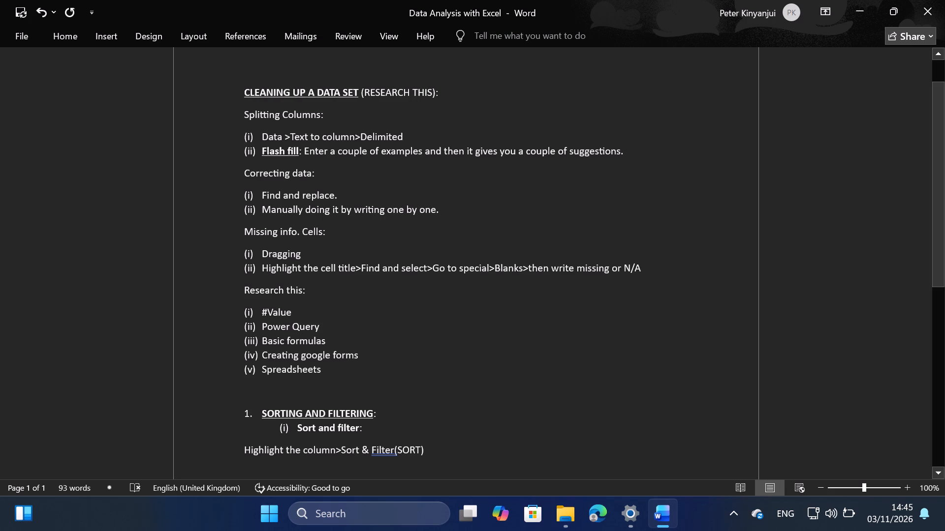
# Apply the 1., 2., 3. numbering format to the CLEANING UP A DATA SET heading.
pyautogui.click(249, 73)
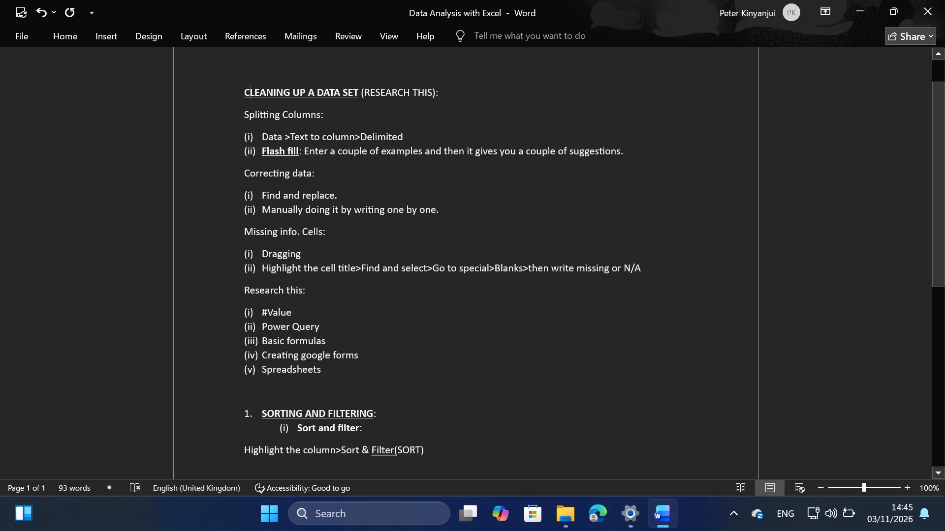
pyautogui.click(242, 94)
pyautogui.click(78, 34)
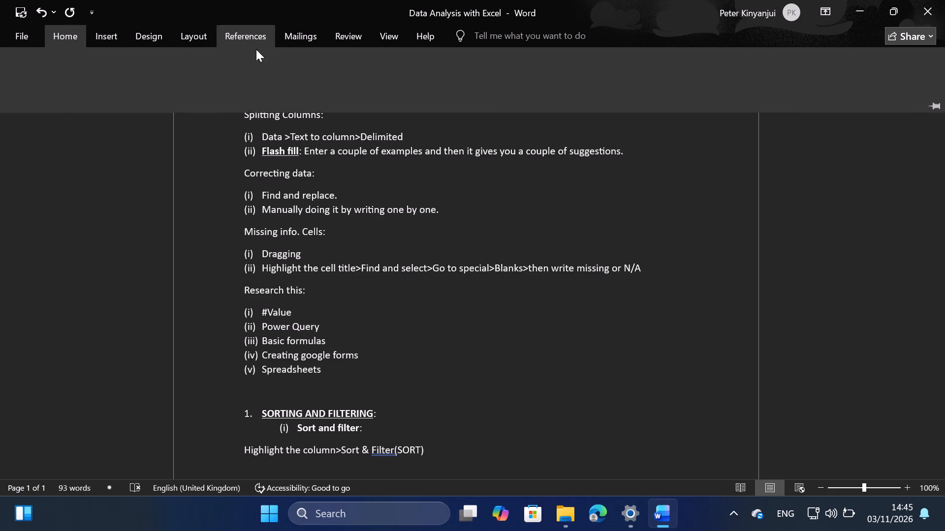
pyautogui.click(379, 59)
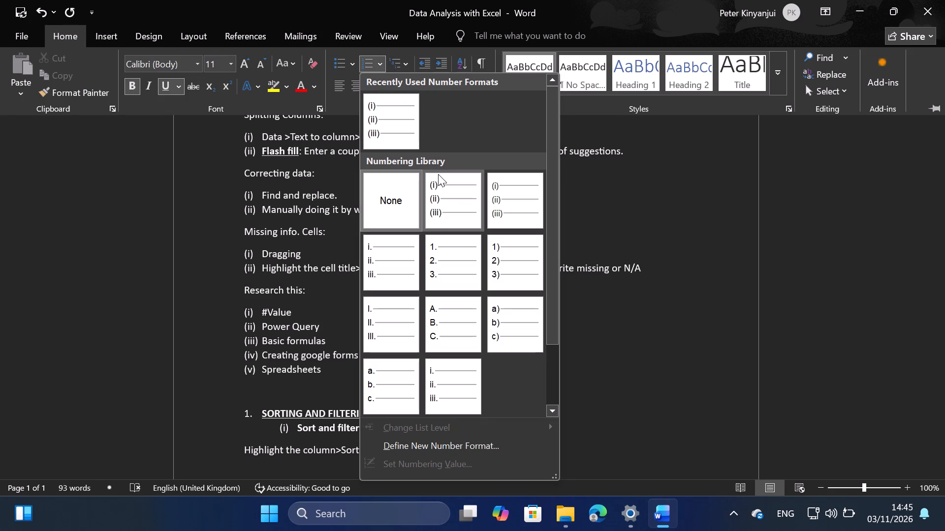
pyautogui.click(446, 270)
pyautogui.press('pageup')
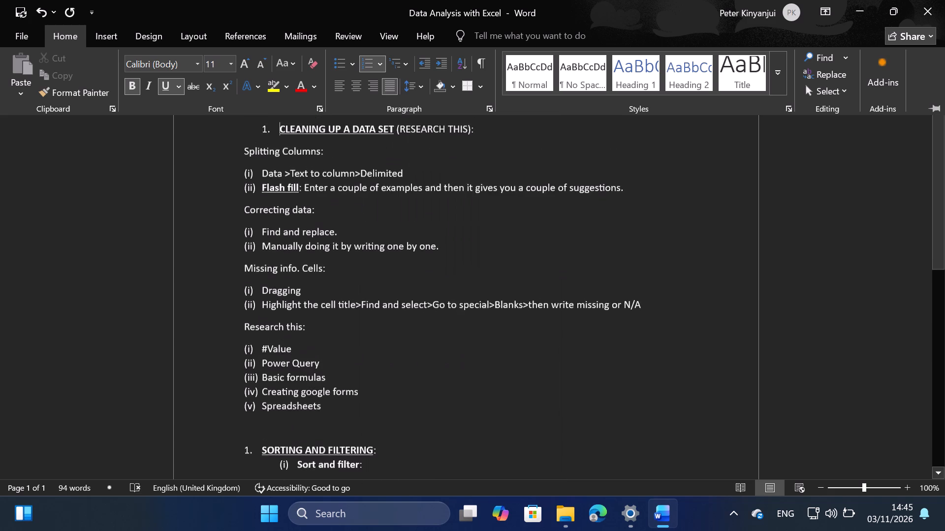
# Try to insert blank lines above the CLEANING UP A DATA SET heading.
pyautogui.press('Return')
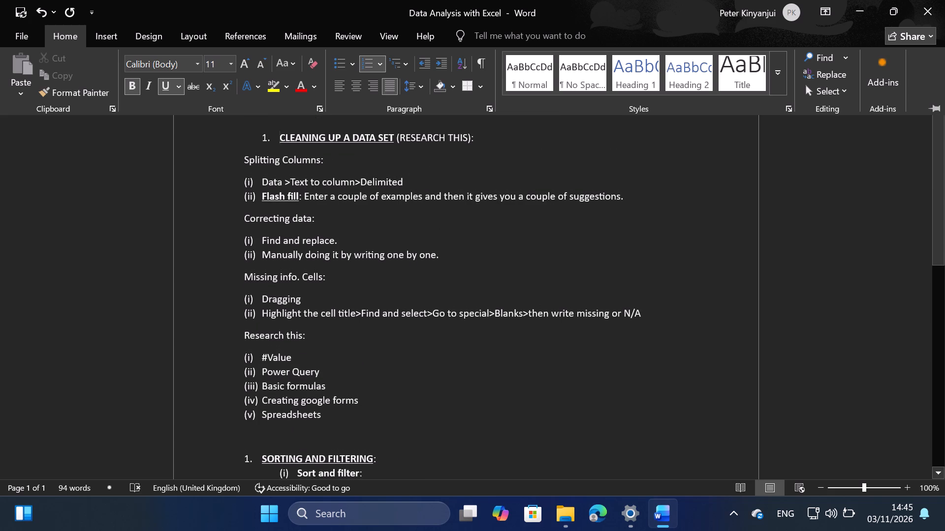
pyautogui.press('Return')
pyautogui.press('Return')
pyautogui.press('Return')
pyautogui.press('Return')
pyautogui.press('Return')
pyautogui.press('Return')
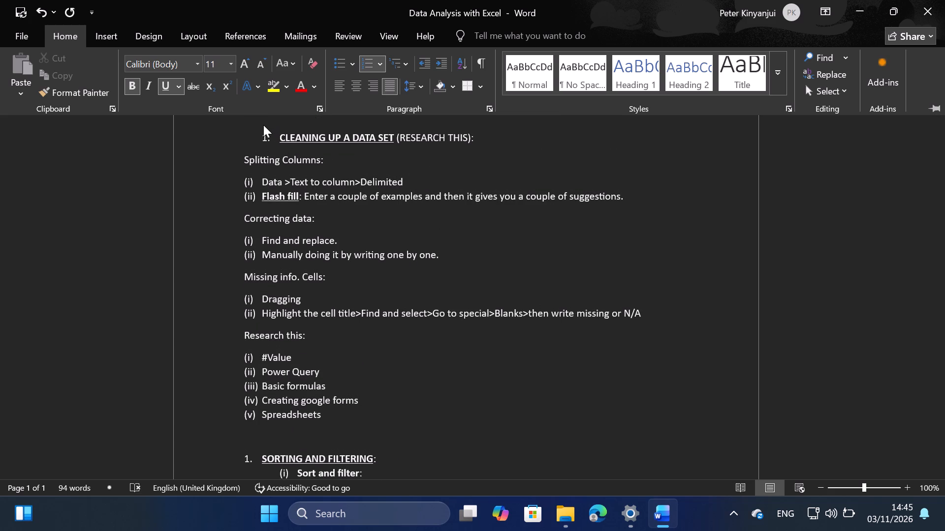
# Remove the number from the CLEANING UP A DATA SET heading and insert an empty line above it.
pyautogui.click(258, 136)
pyautogui.doubleClick(261, 136)
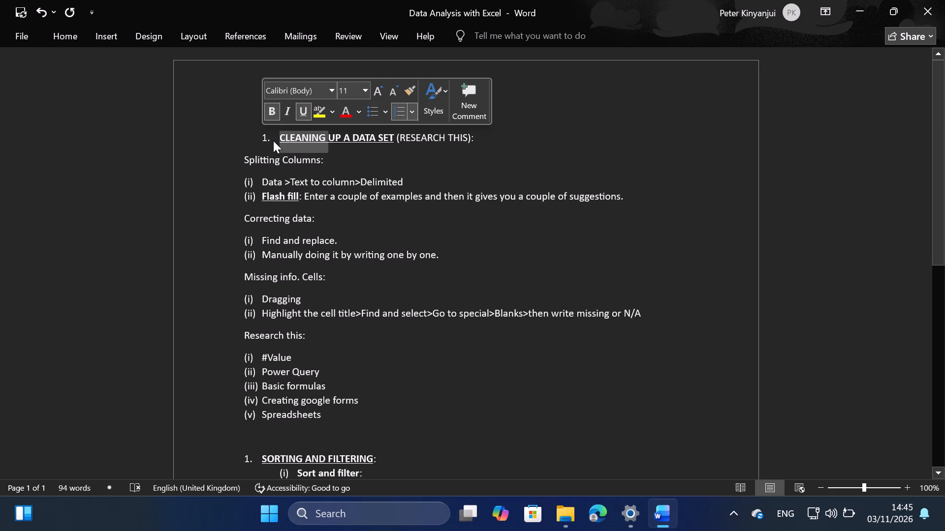
pyautogui.click(273, 141)
pyautogui.press('BackSpace')
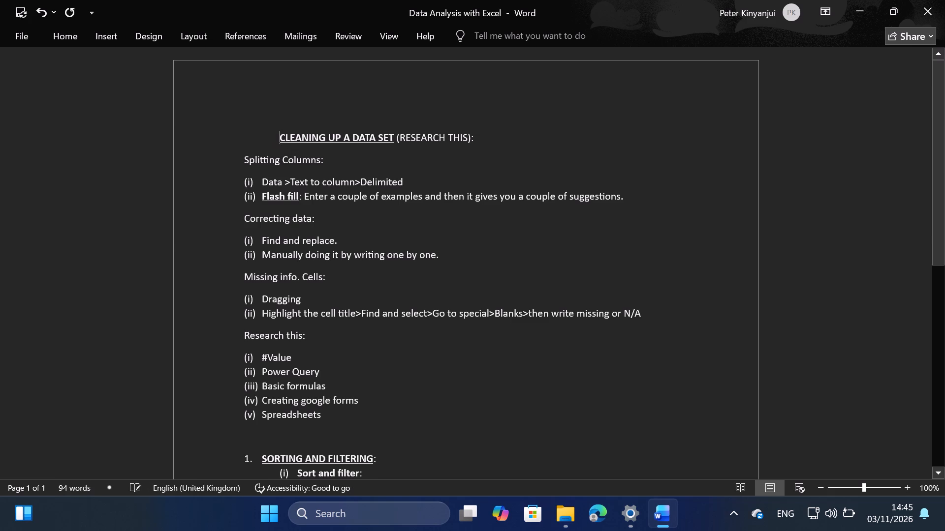
pyautogui.press('Return')
# Apply the 1., 2., 3. numbering format to the empty line above the CLEANING UP A DATA SET heading.
pyautogui.click(281, 128)
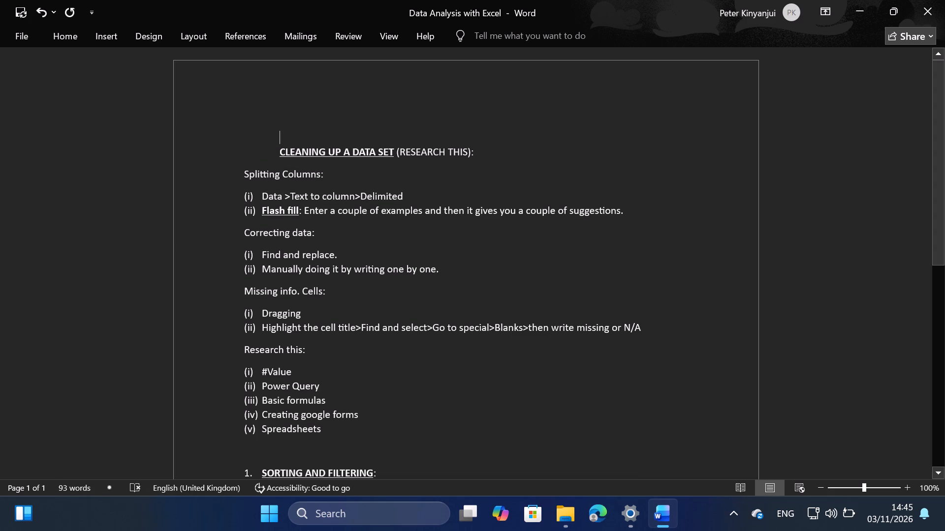
pyautogui.click(76, 39)
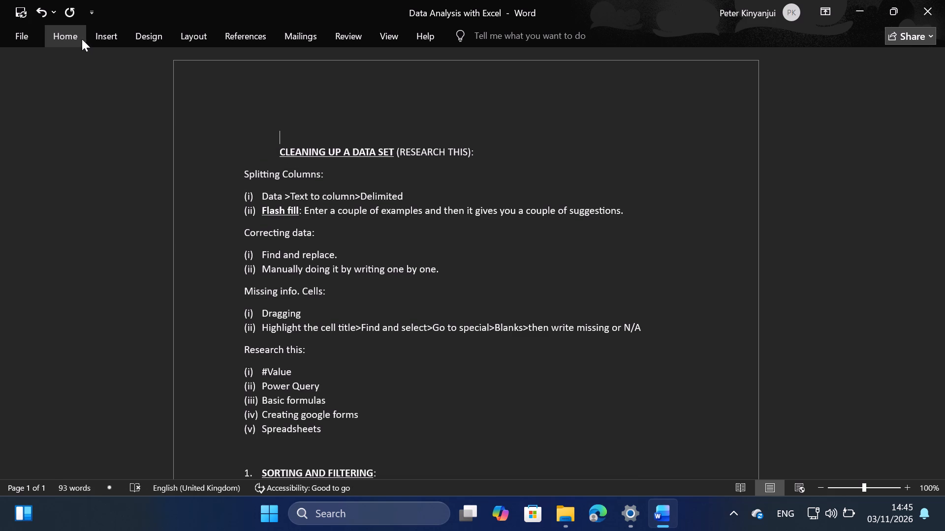
pyautogui.click(379, 64)
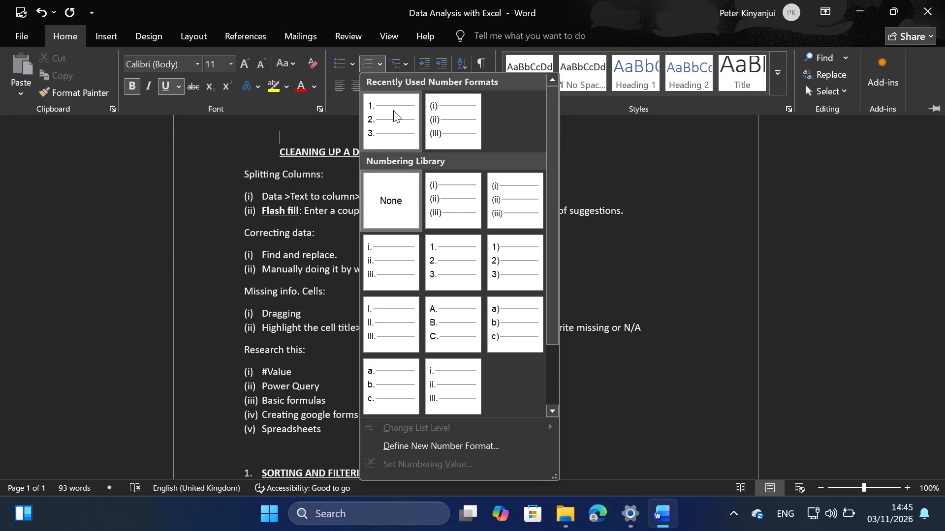
pyautogui.click(394, 113)
# Apply the 1., 2., 3. numbering format to the CLEANING UP A DATA SET heading so it continues as item 2.
pyautogui.click(278, 152)
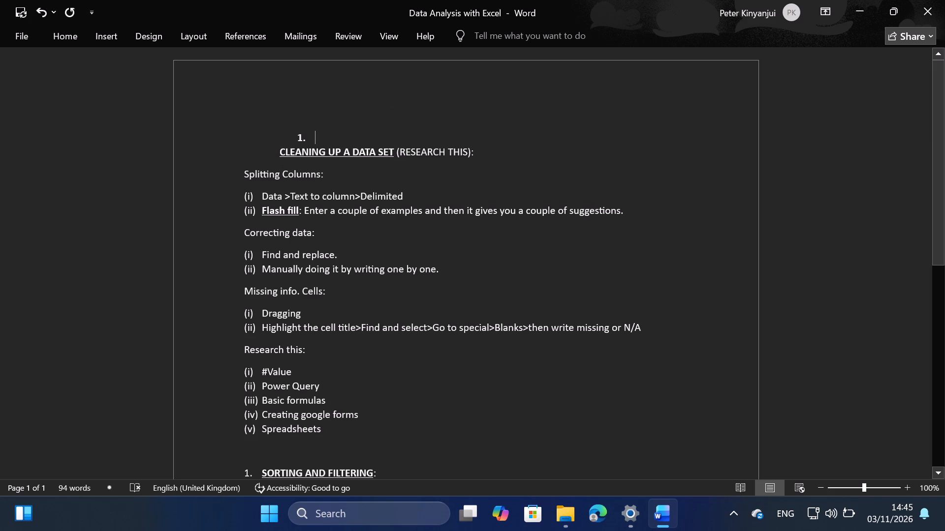
pyautogui.click(281, 158)
pyautogui.click(81, 39)
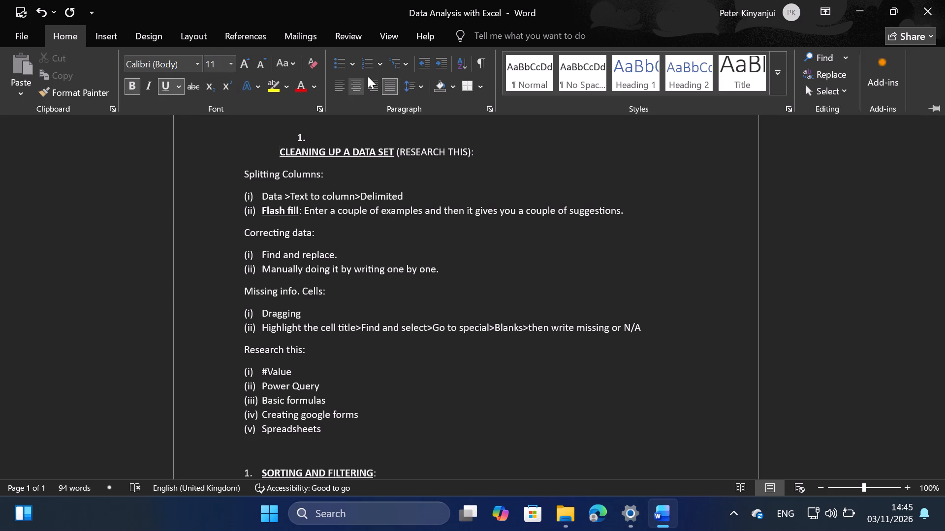
pyautogui.click(379, 68)
pyautogui.click(405, 118)
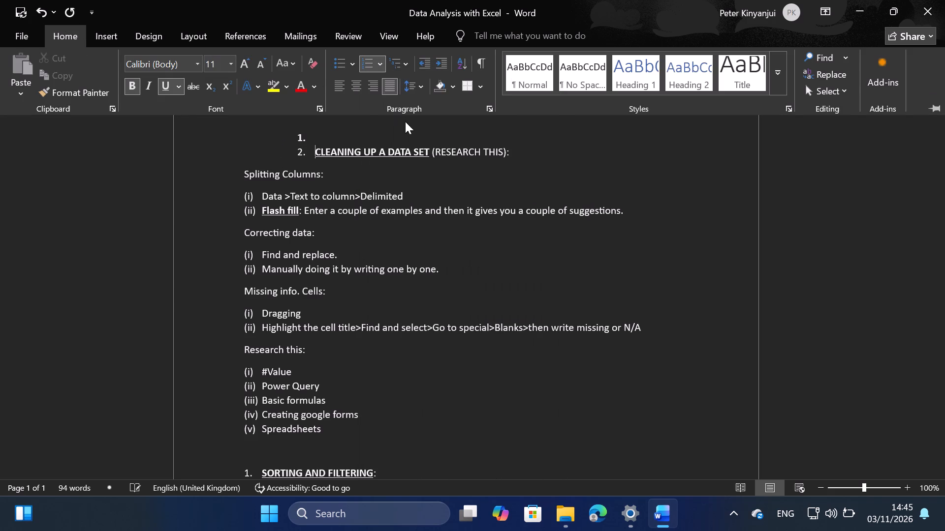
# Shift the numbers of the empty item 1 and the CLEANING UP A DATA SET heading back to the page's left margin.
pyautogui.click(297, 132)
pyautogui.doubleClick(297, 141)
pyautogui.doubleClick(302, 139)
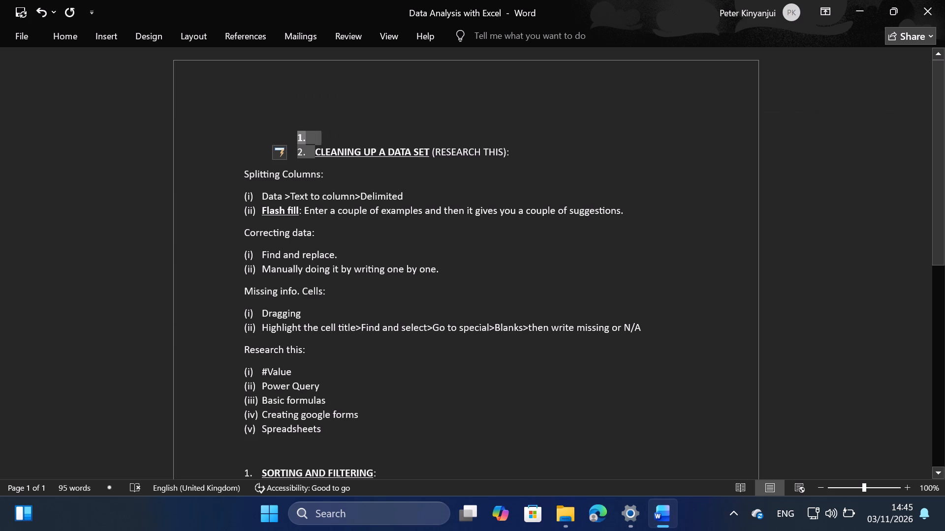
pyautogui.moveTo(302, 141); pyautogui.dragTo(288, 144)
pyautogui.moveTo(288, 144); pyautogui.dragTo(246, 147)
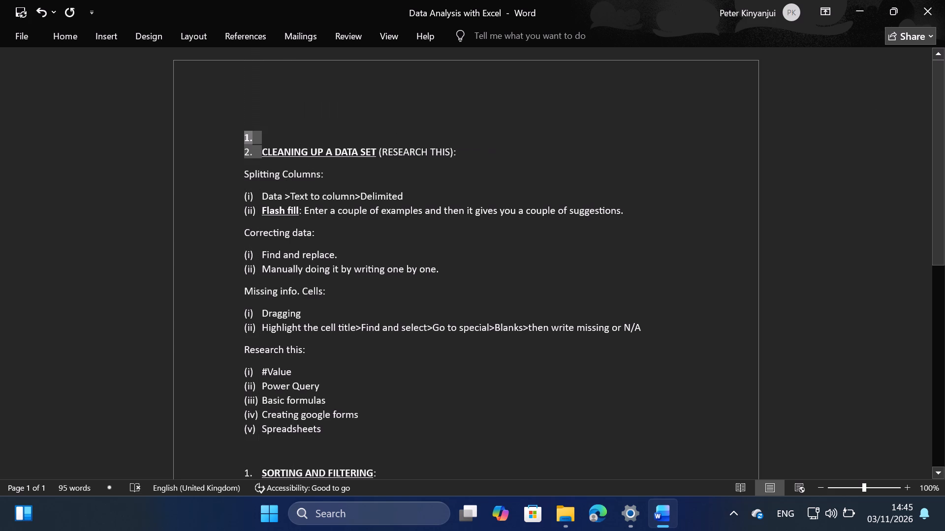
# Remove the bold formatting from the number of the empty item 1.
pyautogui.moveTo(268, 153); pyautogui.dragTo(260, 141)
pyautogui.moveTo(252, 135); pyautogui.dragTo(244, 135)
pyautogui.click(80, 39)
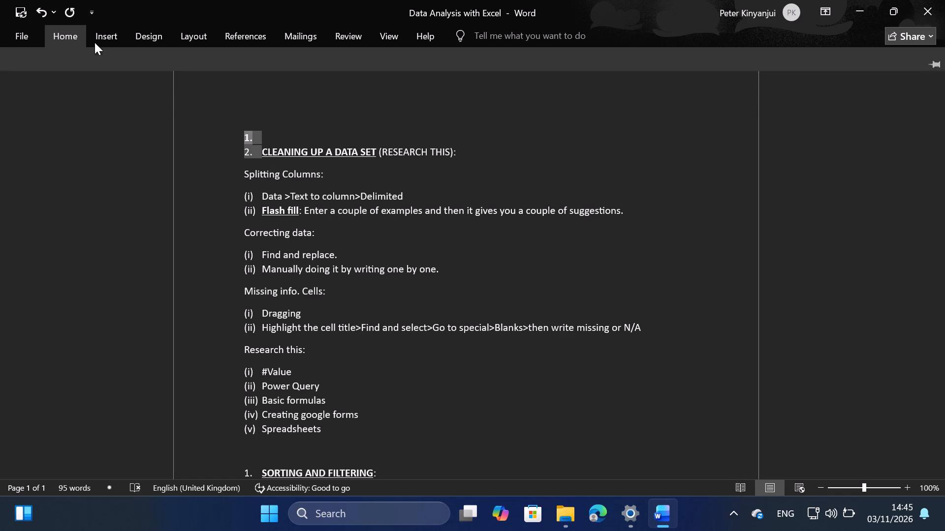
pyautogui.click(126, 89)
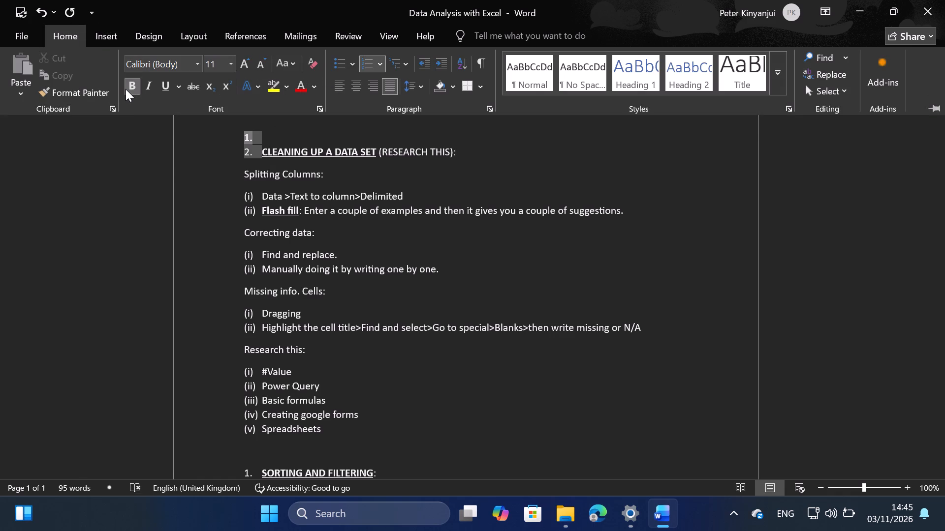
pyautogui.click(347, 309)
pyautogui.moveTo(350, 228); pyautogui.dragTo(342, 217)
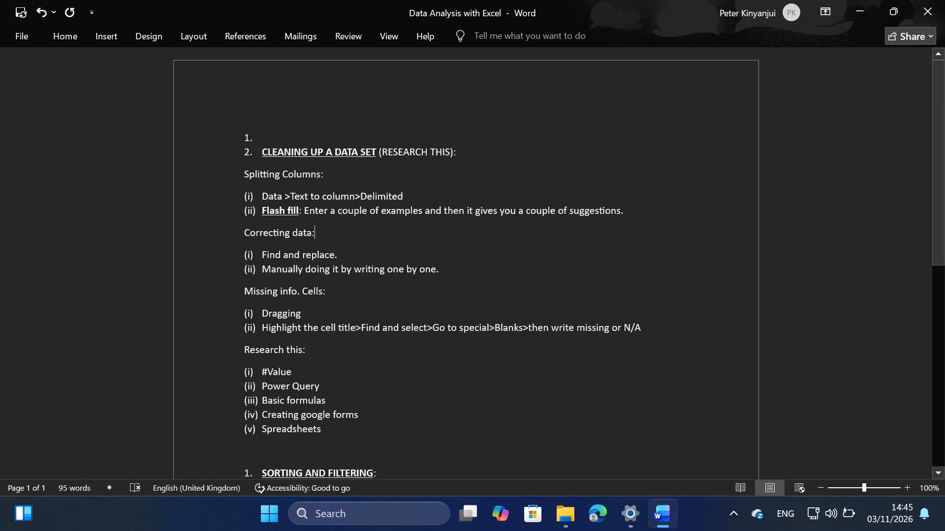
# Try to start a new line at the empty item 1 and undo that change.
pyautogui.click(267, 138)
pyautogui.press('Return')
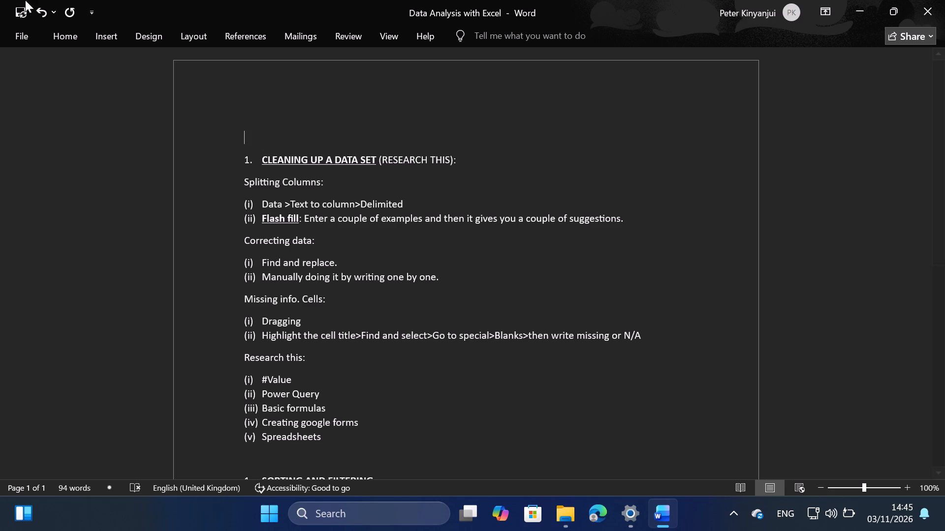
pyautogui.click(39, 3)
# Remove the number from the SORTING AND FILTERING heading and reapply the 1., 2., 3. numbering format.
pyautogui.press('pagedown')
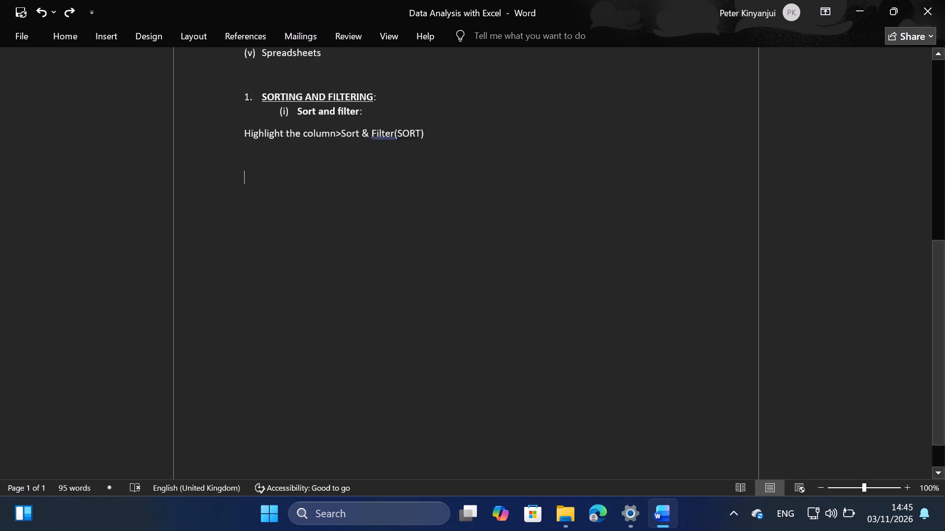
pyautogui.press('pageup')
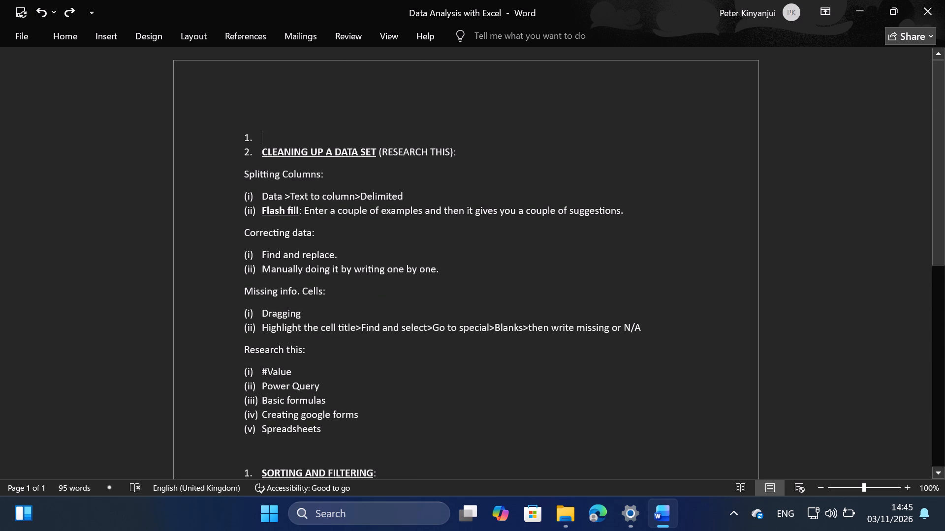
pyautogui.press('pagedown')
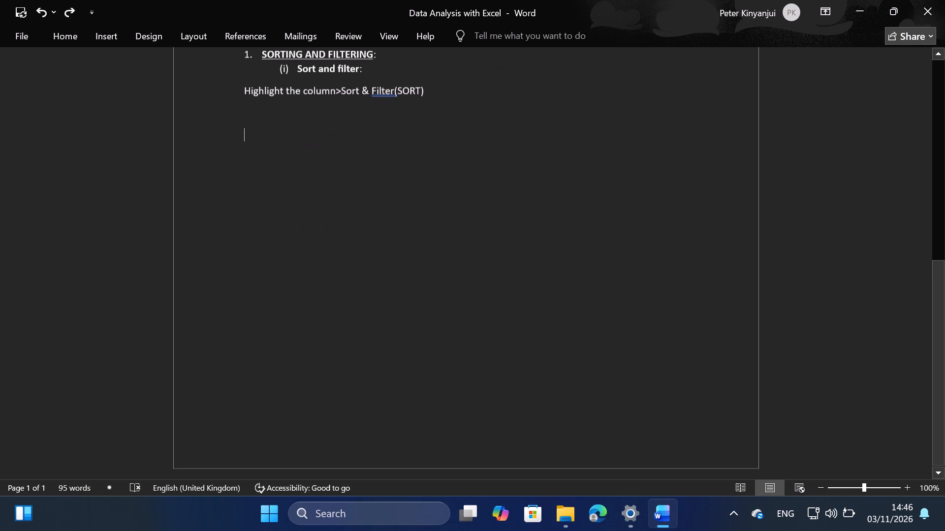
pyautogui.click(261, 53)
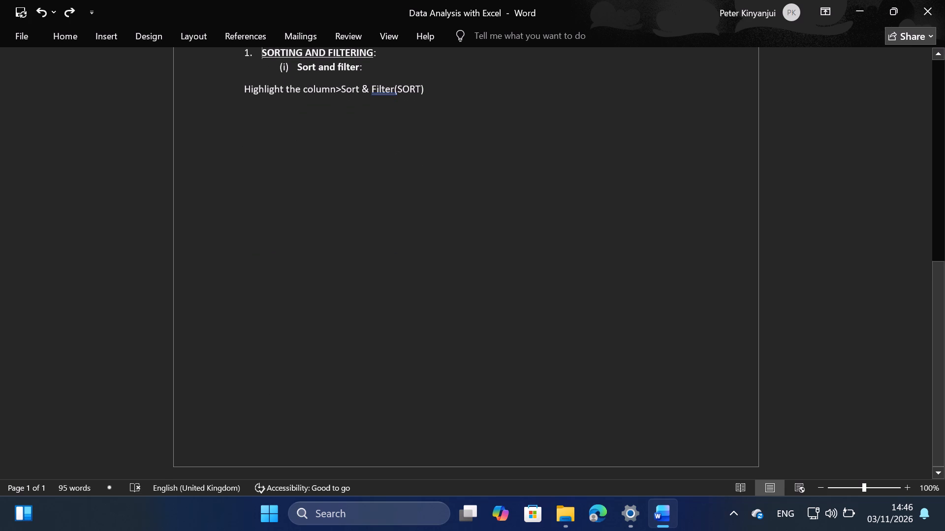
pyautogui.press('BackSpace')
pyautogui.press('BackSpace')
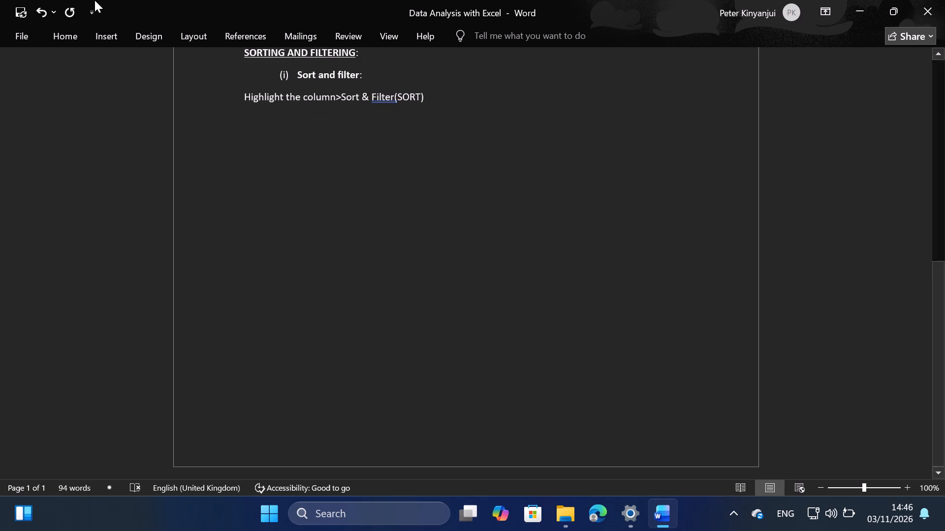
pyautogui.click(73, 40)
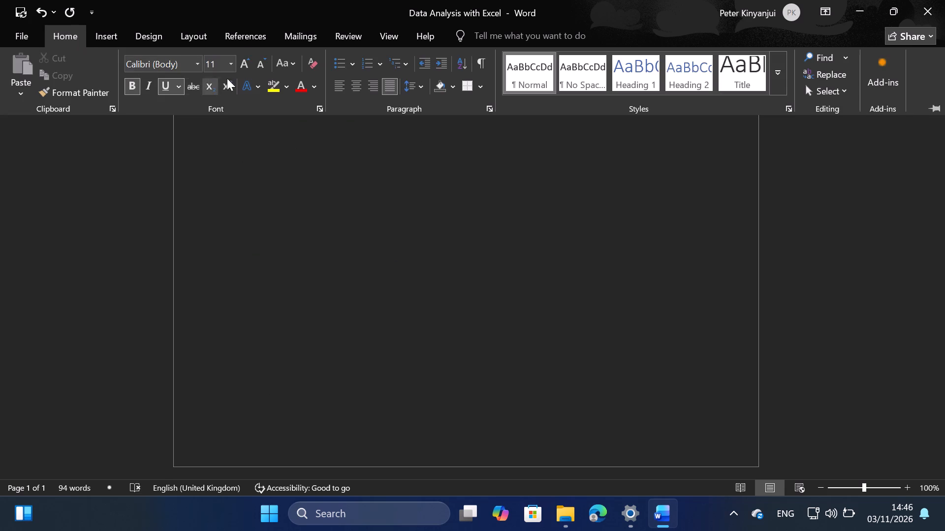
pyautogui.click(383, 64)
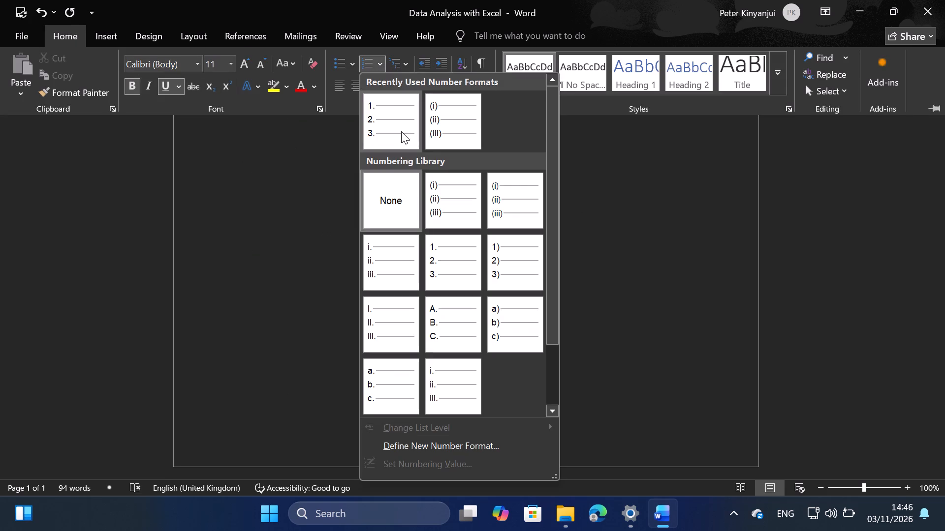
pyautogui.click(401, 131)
# Clear the number and indent of the SORTING AND FILTERING heading again and reapply the 1., 2., 3. numbering format.
pyautogui.press('pageup')
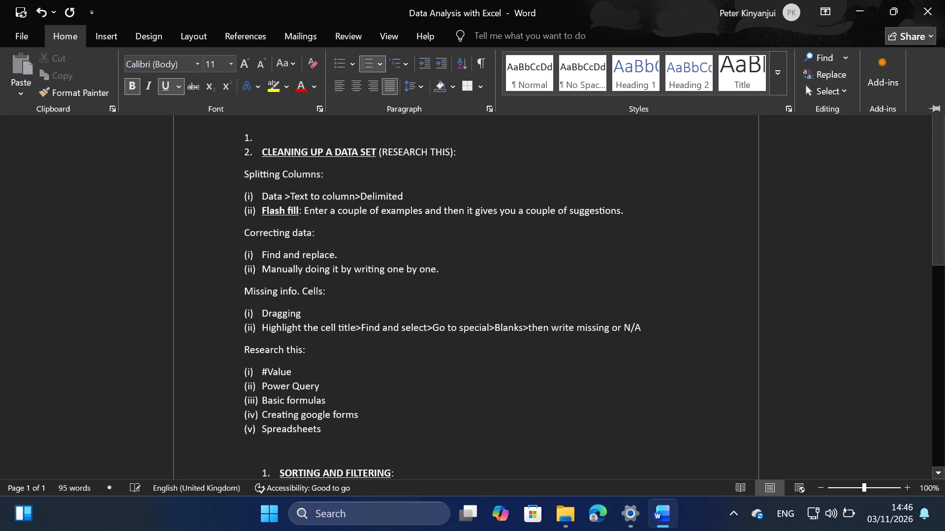
pyautogui.press('pagedown')
pyautogui.press('pageup')
pyautogui.press('Down')
pyautogui.click(281, 477)
pyautogui.click(281, 477)
pyautogui.press('BackSpace')
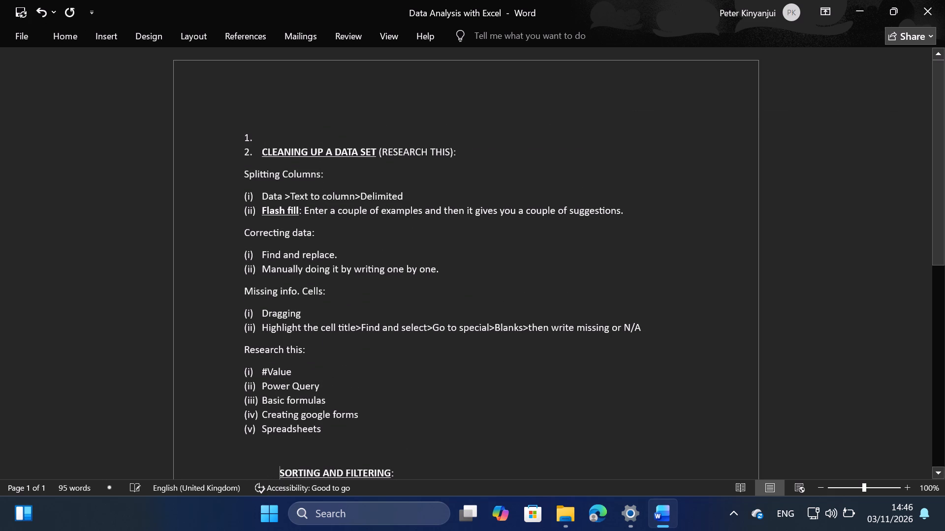
pyautogui.press('BackSpace')
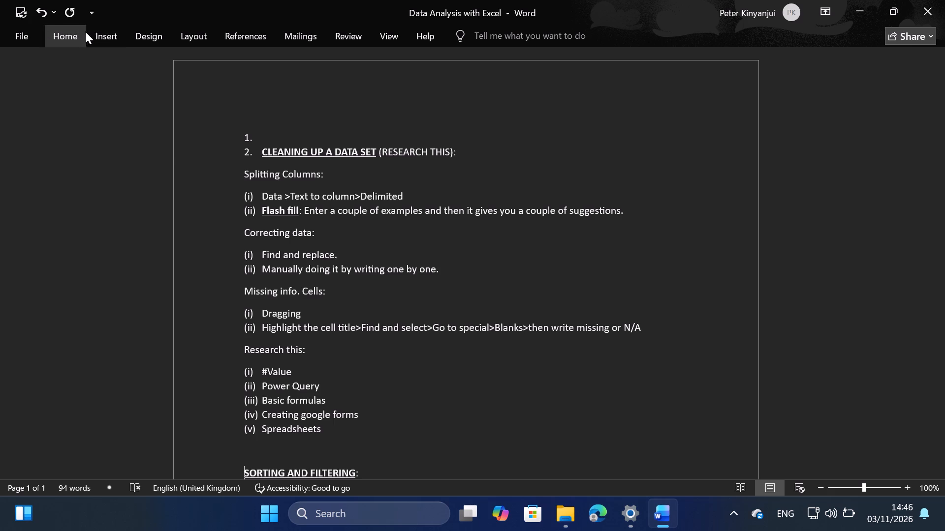
pyautogui.click(82, 34)
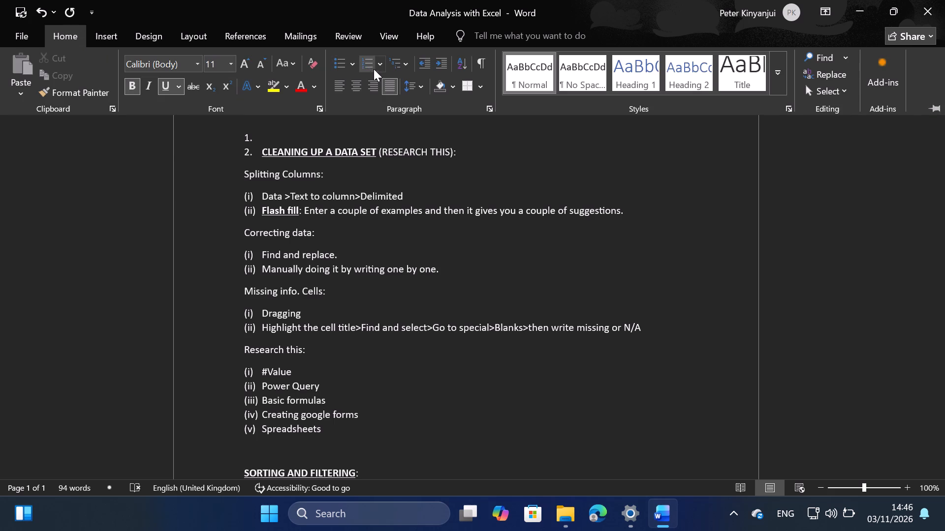
pyautogui.click(378, 69)
pyautogui.click(390, 138)
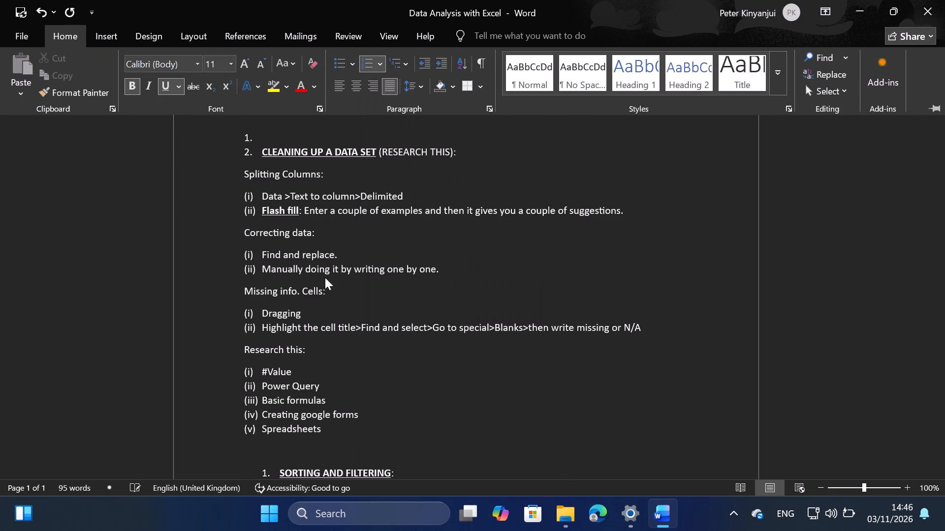
# Remove the number and indent from the SORTING AND FILTERING heading and delete the blank line above it.
pyautogui.click(251, 132)
pyautogui.click(251, 142)
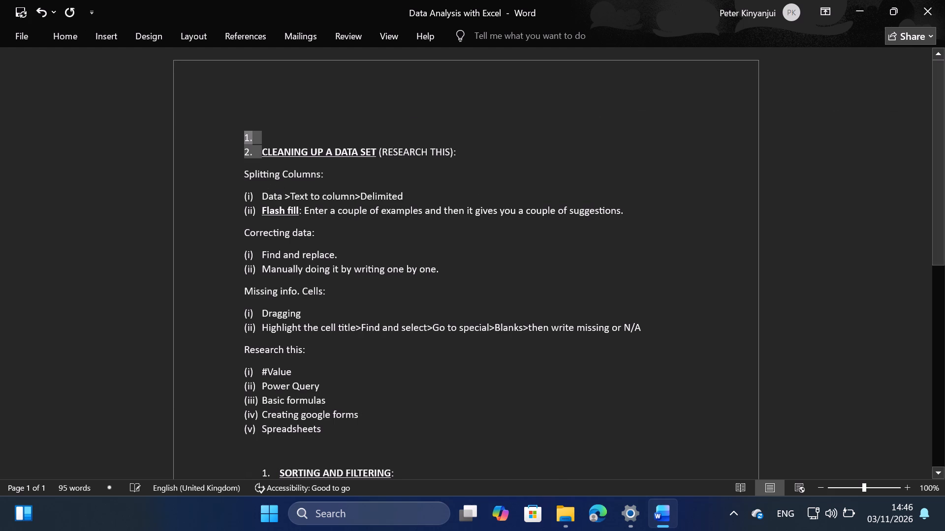
pyautogui.click(276, 475)
pyautogui.write(']]]')
pyautogui.press('BackSpace')
pyautogui.press('BackSpace')
pyautogui.press('BackSpace')
pyautogui.press('BackSpace')
pyautogui.press('BackSpace')
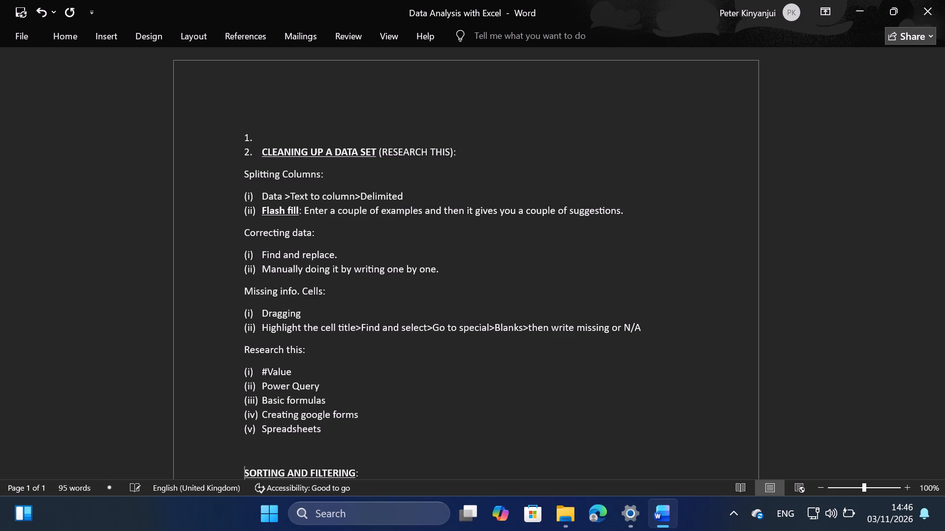
pyautogui.press('BackSpace')
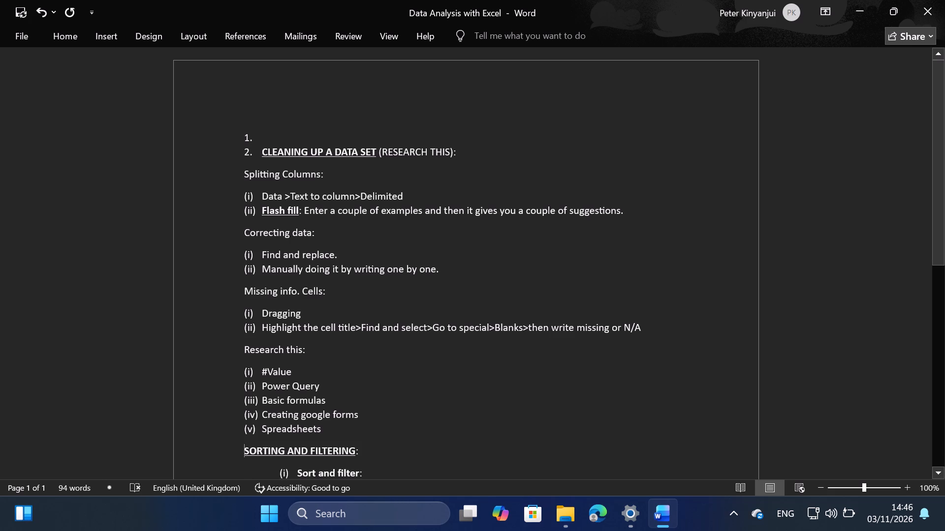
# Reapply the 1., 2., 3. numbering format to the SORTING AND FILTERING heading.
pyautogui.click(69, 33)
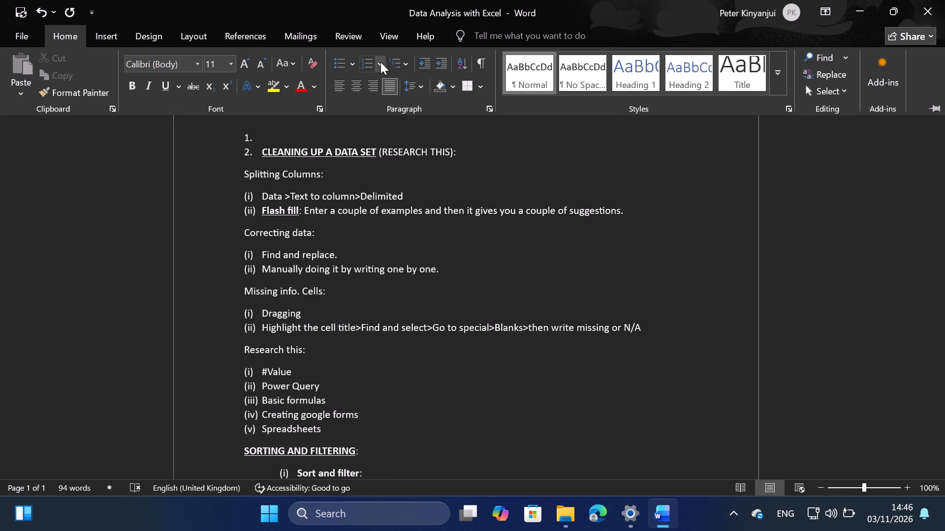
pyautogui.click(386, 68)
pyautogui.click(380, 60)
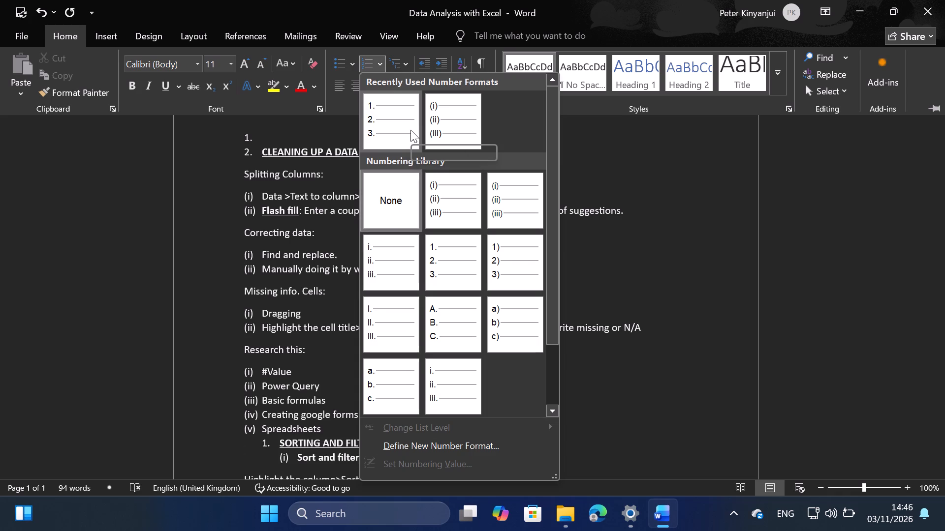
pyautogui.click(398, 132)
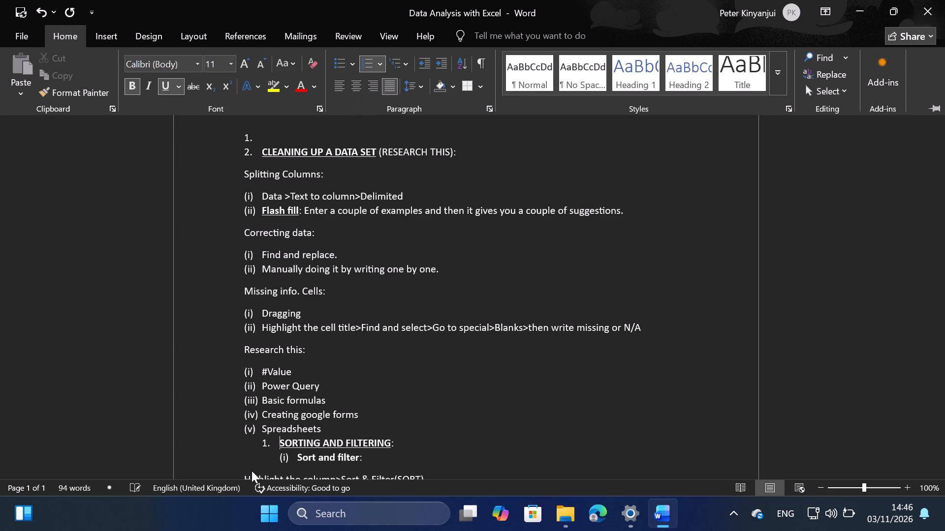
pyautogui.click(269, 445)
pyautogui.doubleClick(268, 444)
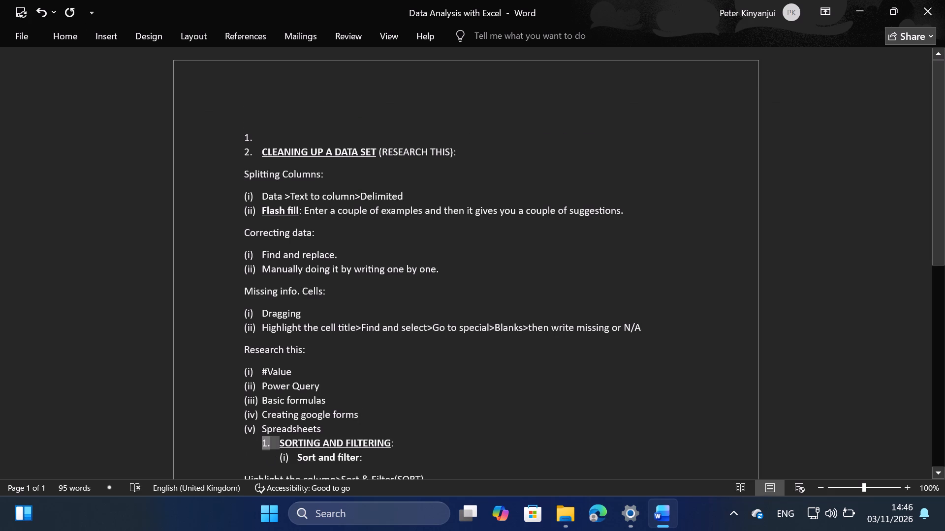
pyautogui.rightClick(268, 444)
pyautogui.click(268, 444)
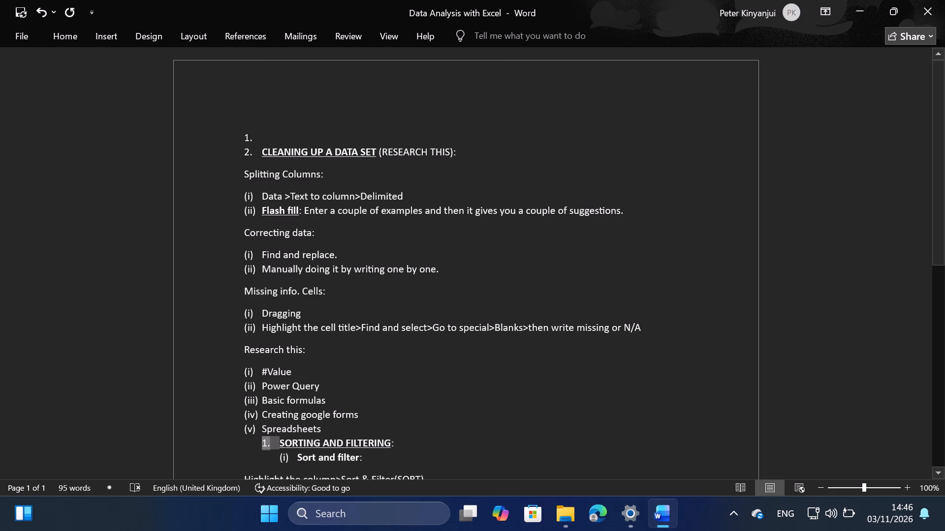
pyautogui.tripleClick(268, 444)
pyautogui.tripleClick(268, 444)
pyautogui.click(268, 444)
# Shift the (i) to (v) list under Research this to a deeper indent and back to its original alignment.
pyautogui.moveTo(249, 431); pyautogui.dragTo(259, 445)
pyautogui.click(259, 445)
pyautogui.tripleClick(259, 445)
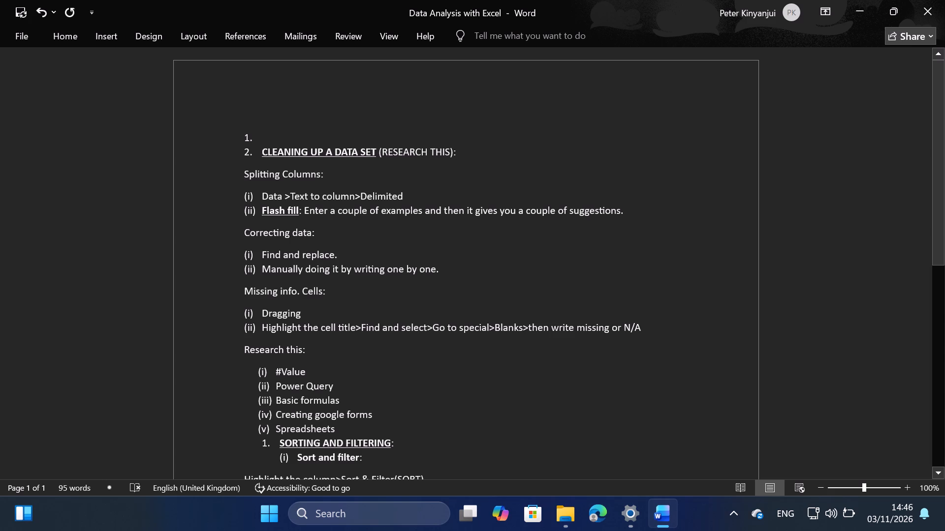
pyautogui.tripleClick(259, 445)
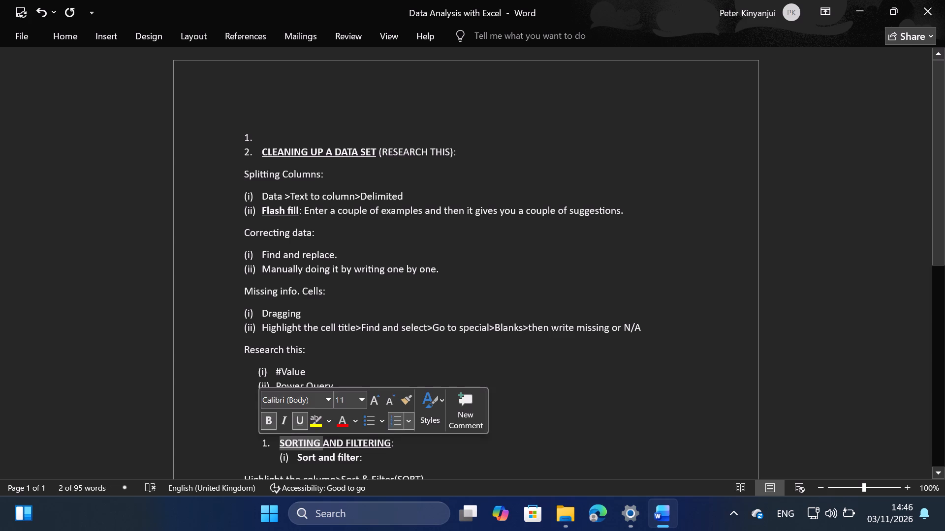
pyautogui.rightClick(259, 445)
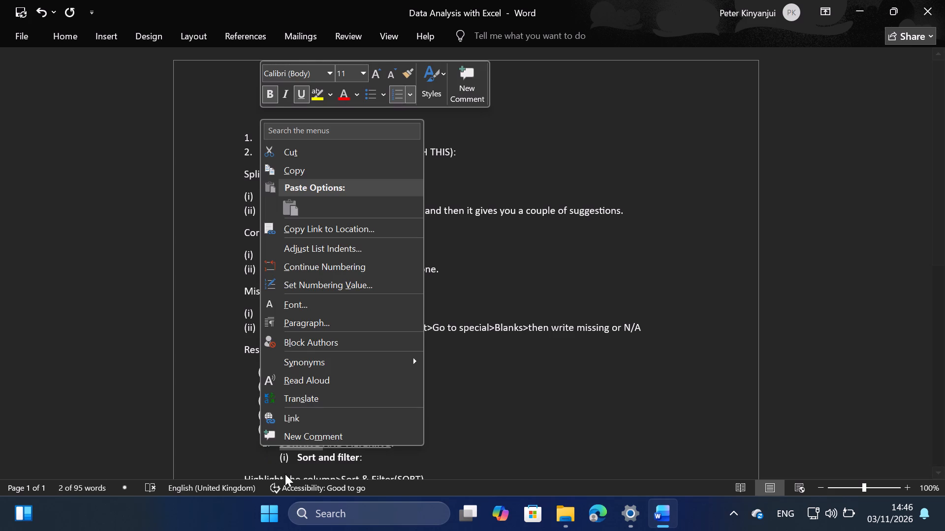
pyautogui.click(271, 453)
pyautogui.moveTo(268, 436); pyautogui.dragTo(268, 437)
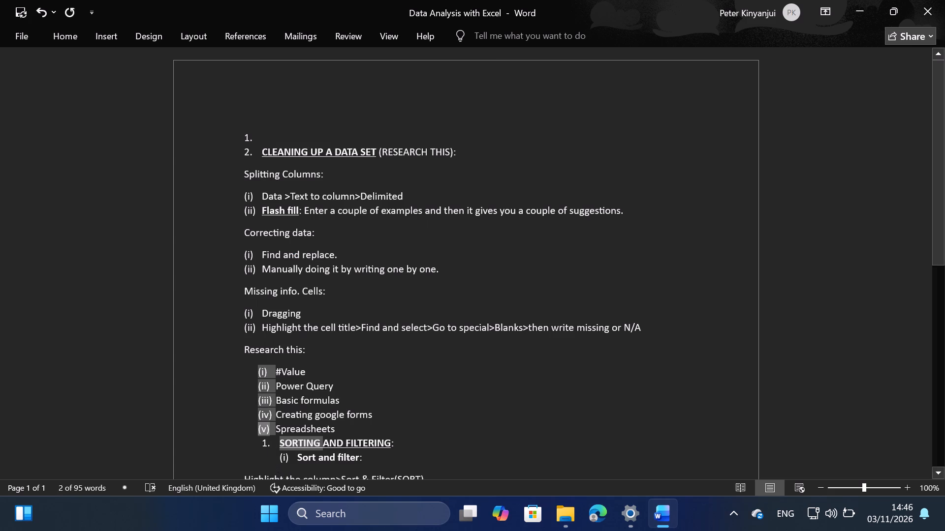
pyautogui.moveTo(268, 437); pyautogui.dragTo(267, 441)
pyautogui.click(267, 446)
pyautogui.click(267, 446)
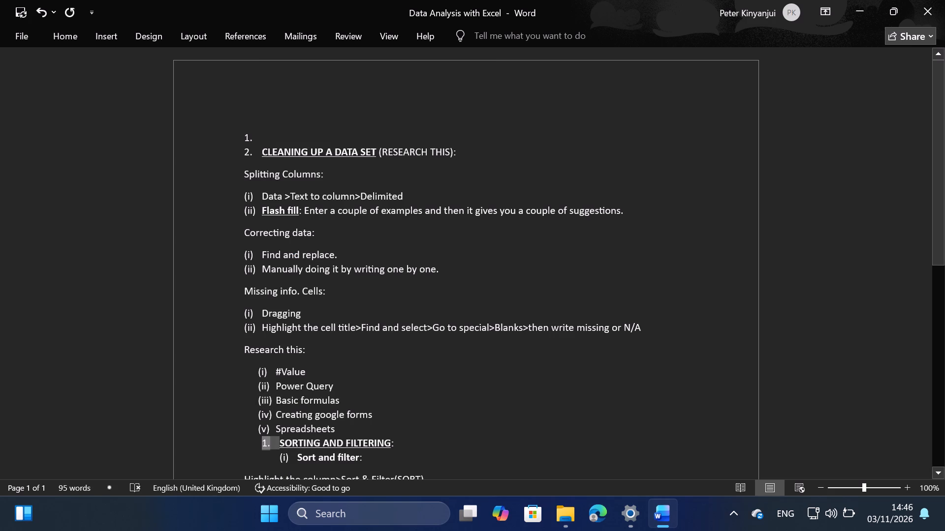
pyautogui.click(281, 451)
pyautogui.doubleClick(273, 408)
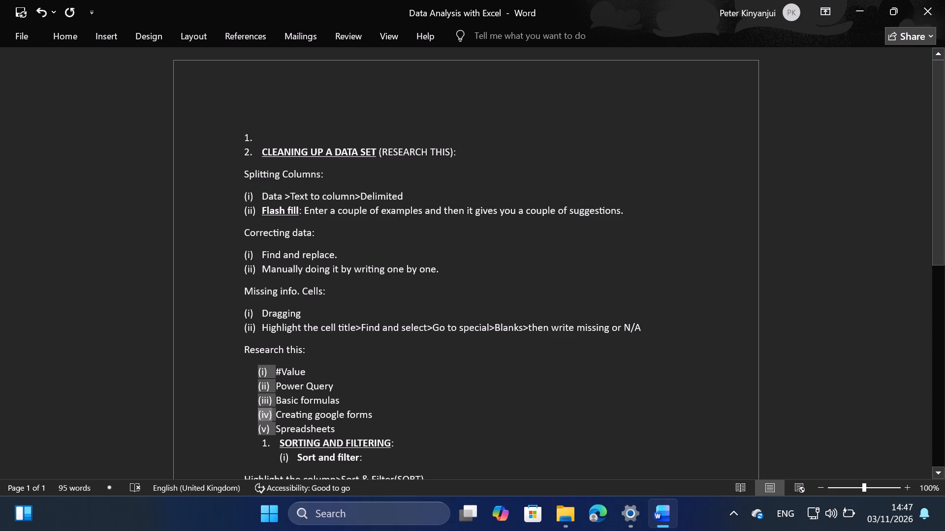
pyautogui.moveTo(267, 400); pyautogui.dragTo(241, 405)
# Clear the number and indent of the SORTING AND FILTERING heading.
pyautogui.click(269, 454)
pyautogui.click(273, 447)
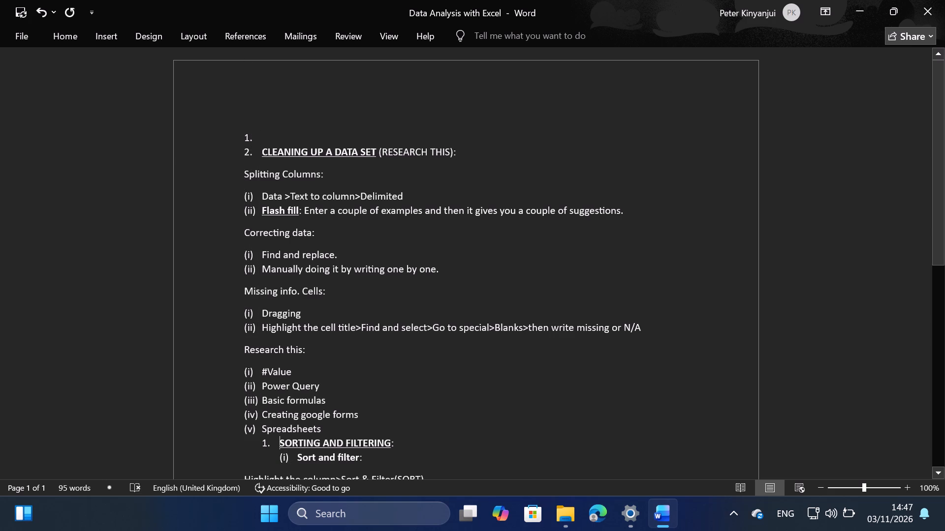
pyautogui.press('BackSpace')
pyautogui.press('BackSpace')
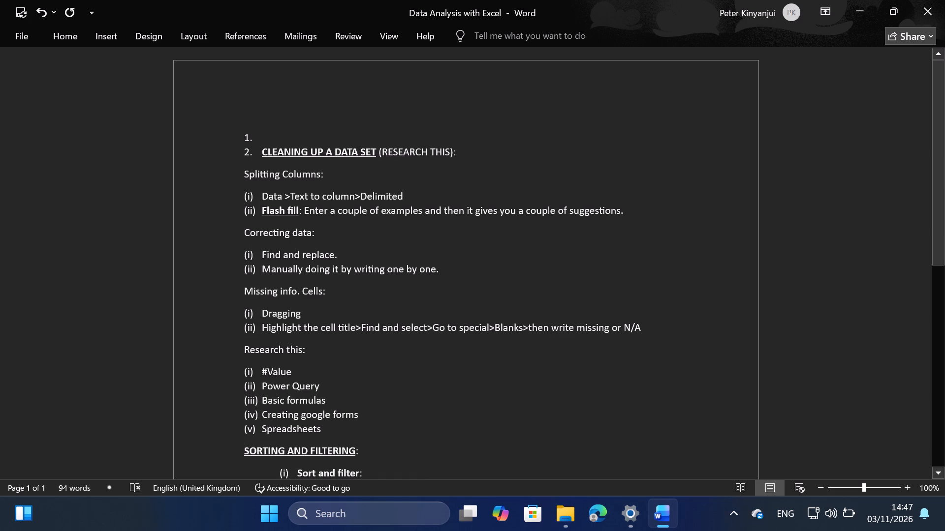
pyautogui.click(244, 453)
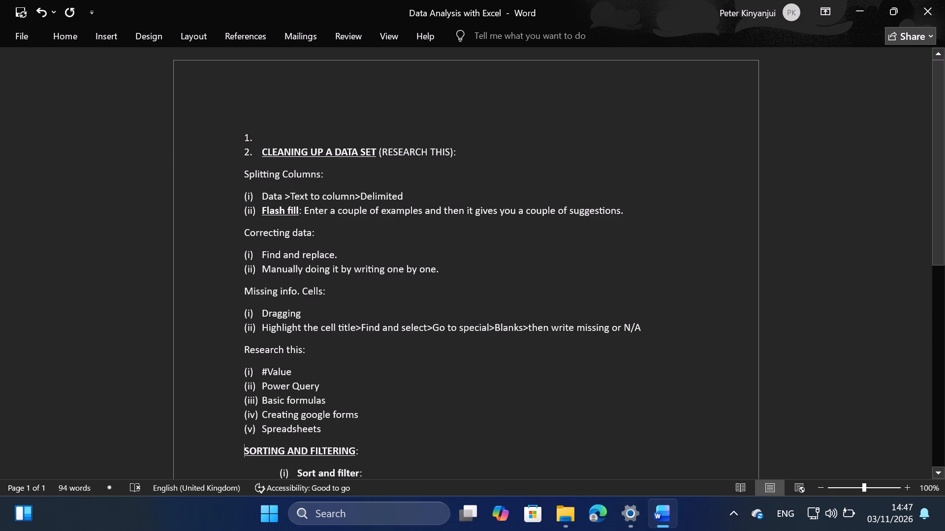
# Insert a blank, unnumbered line between the Spreadsheets item and the SORTING AND FILTERING heading.
pyautogui.click(332, 439)
pyautogui.press('Return')
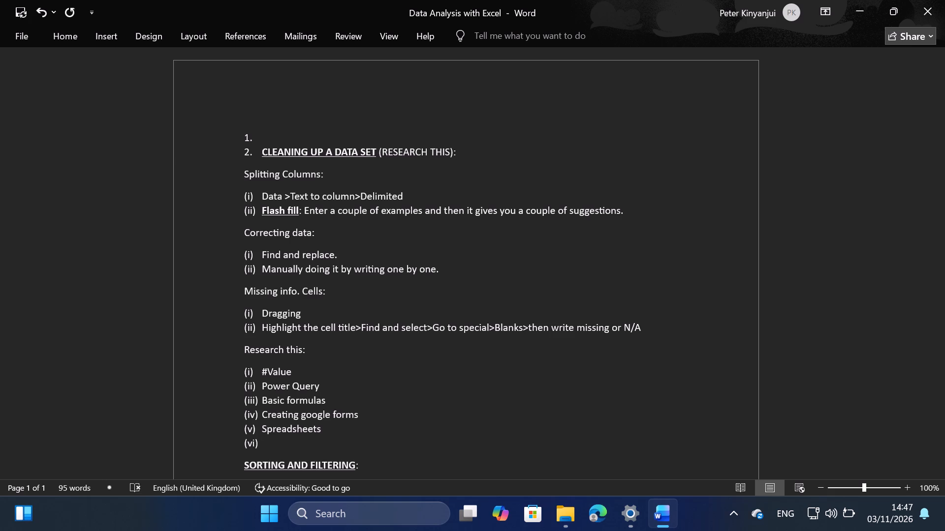
pyautogui.press('BackSpace')
pyautogui.press('Down')
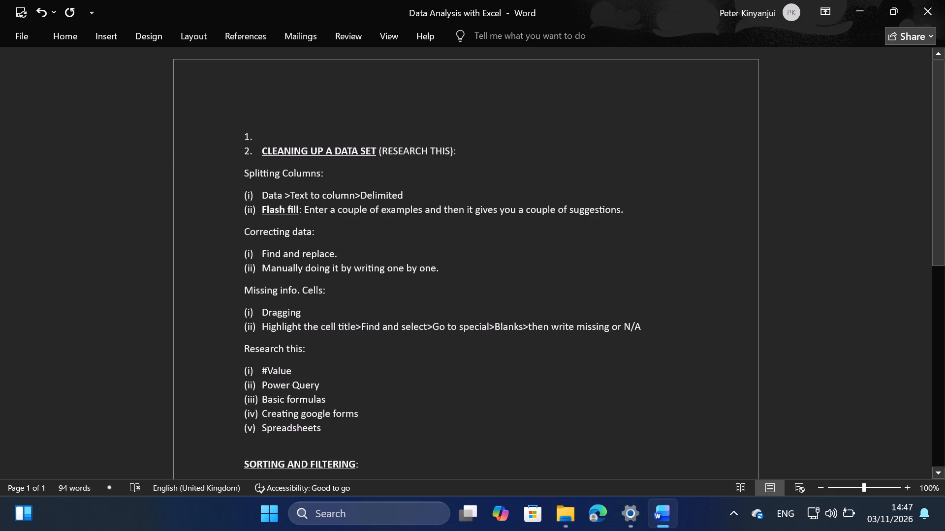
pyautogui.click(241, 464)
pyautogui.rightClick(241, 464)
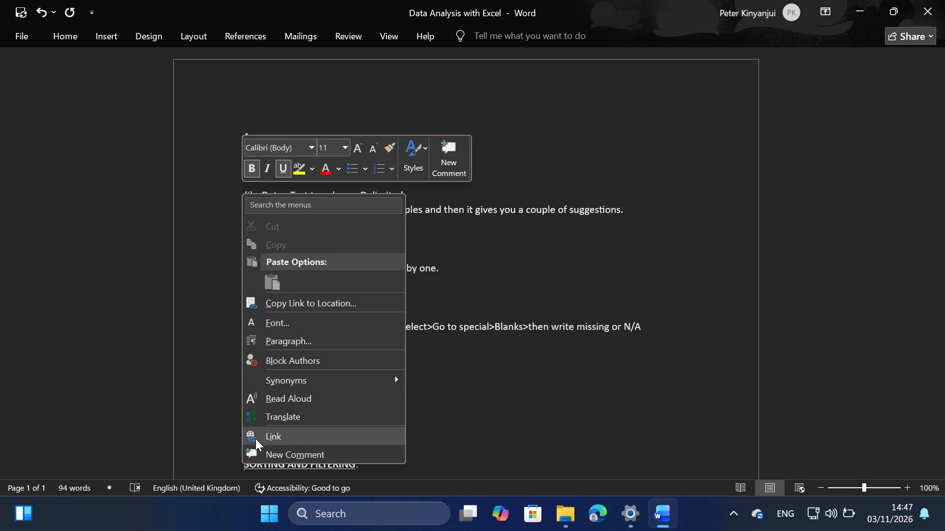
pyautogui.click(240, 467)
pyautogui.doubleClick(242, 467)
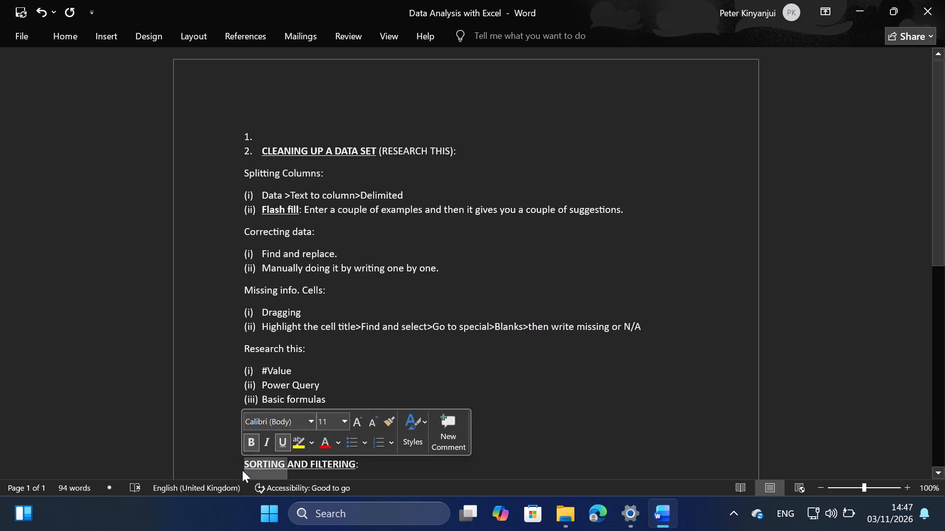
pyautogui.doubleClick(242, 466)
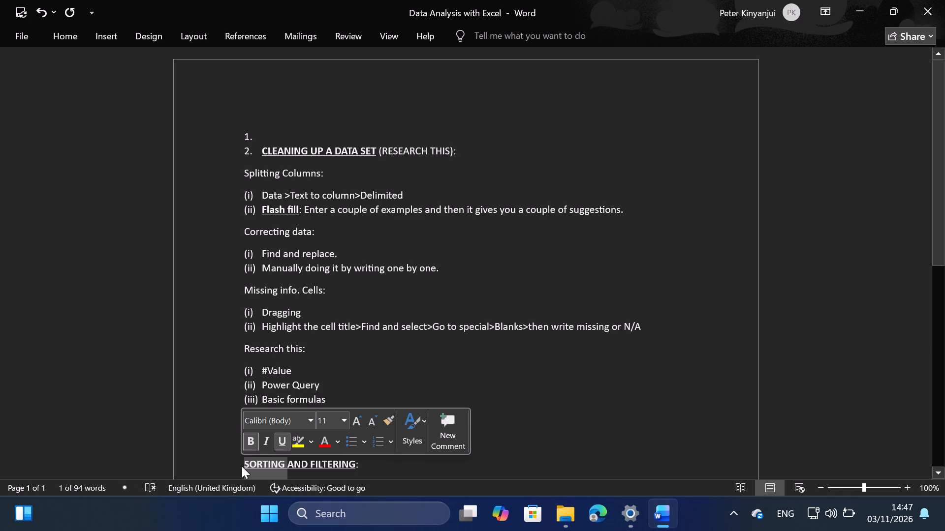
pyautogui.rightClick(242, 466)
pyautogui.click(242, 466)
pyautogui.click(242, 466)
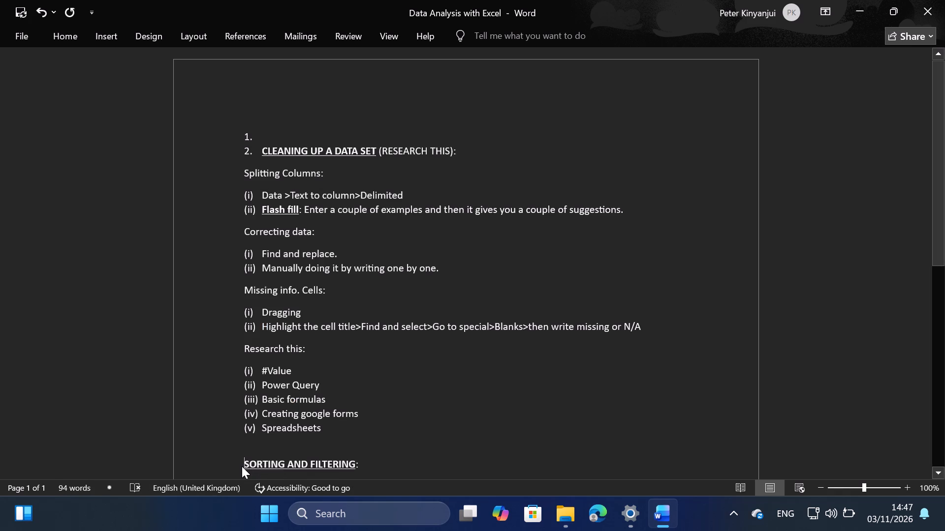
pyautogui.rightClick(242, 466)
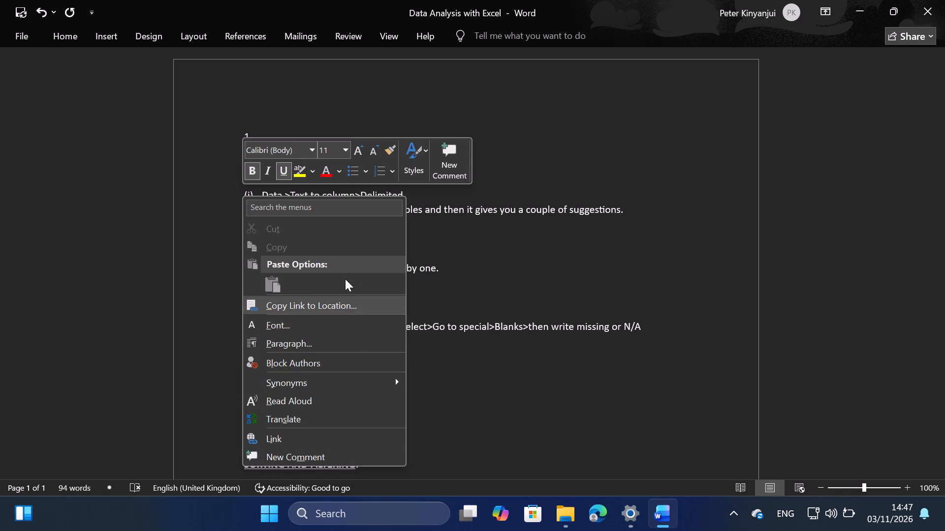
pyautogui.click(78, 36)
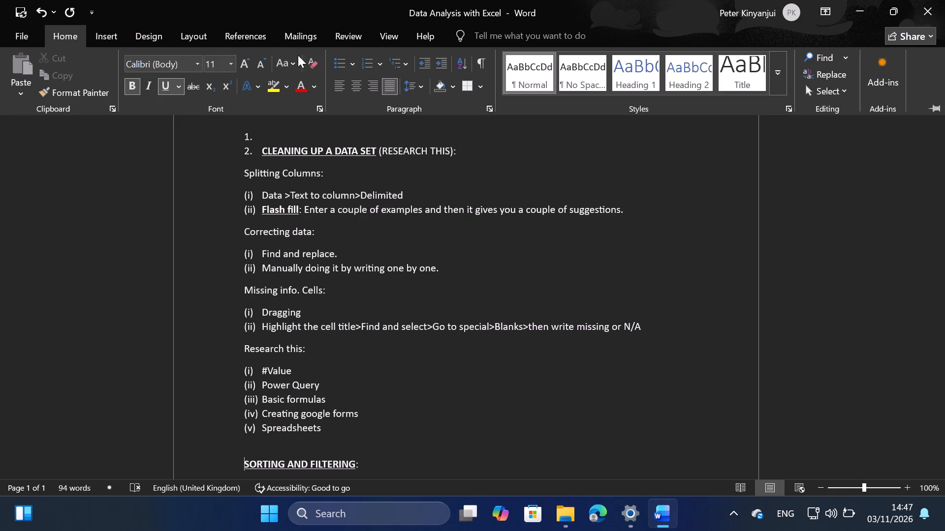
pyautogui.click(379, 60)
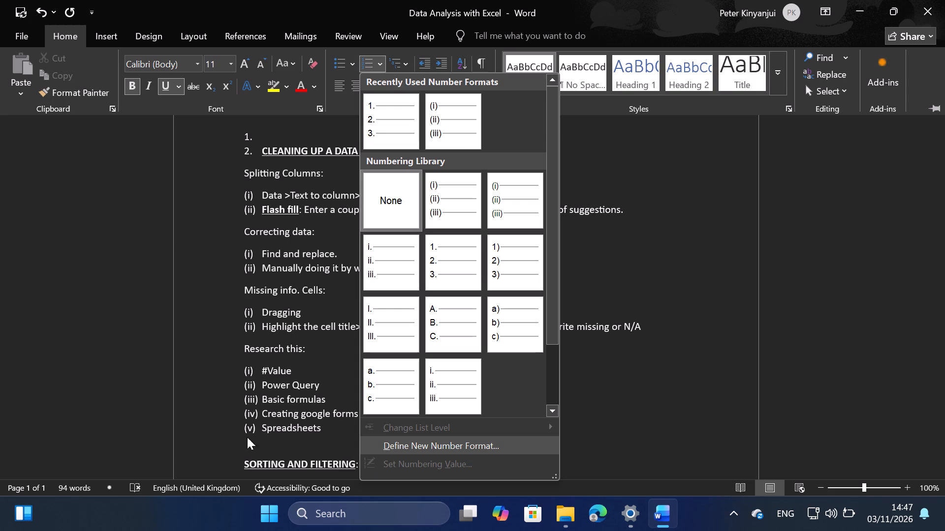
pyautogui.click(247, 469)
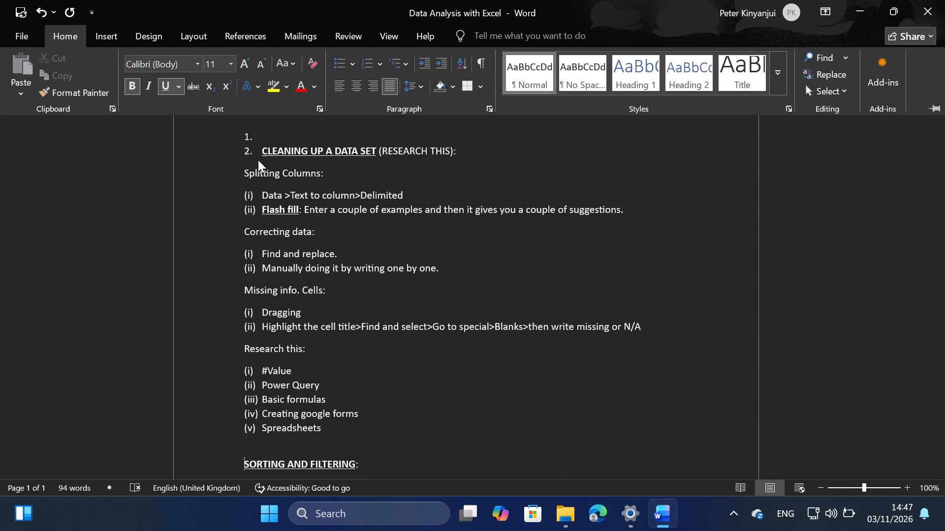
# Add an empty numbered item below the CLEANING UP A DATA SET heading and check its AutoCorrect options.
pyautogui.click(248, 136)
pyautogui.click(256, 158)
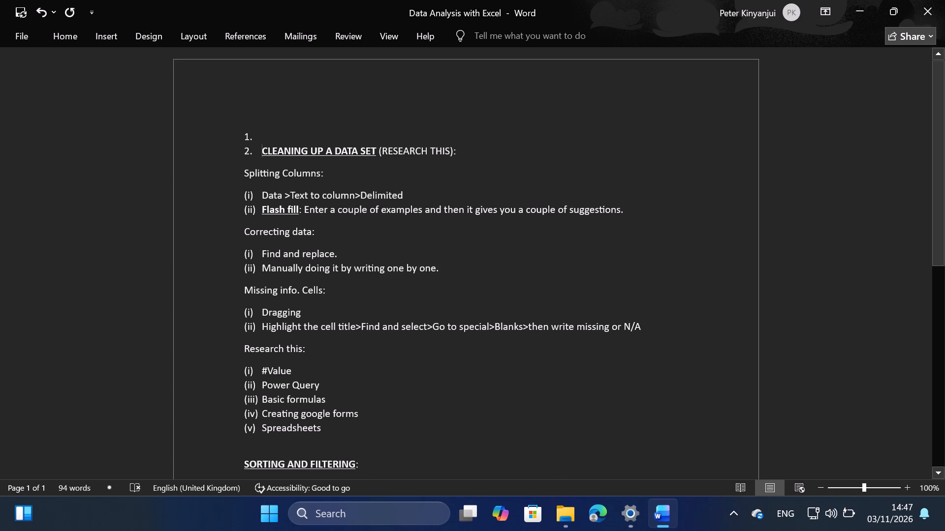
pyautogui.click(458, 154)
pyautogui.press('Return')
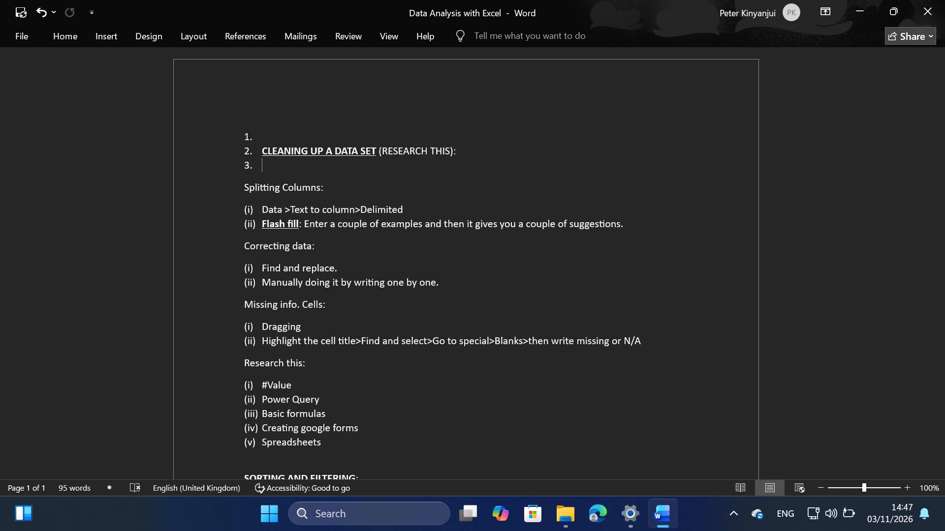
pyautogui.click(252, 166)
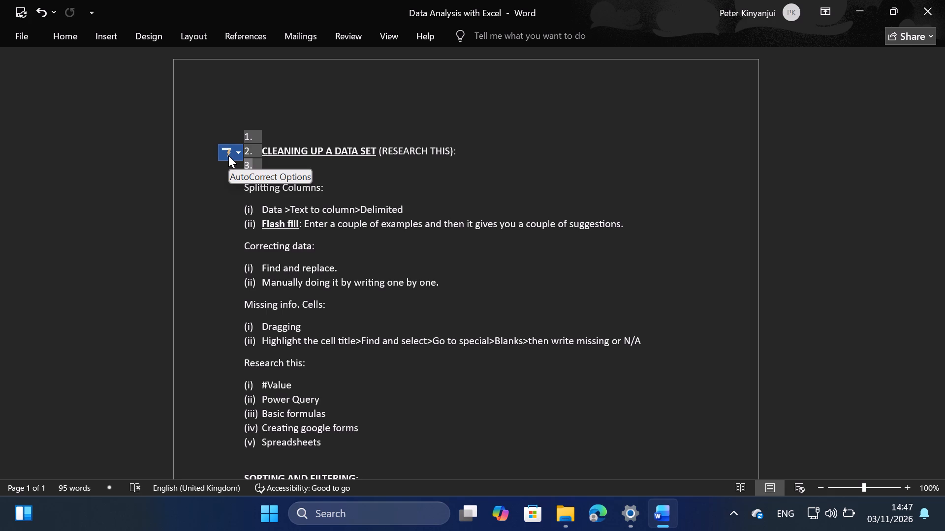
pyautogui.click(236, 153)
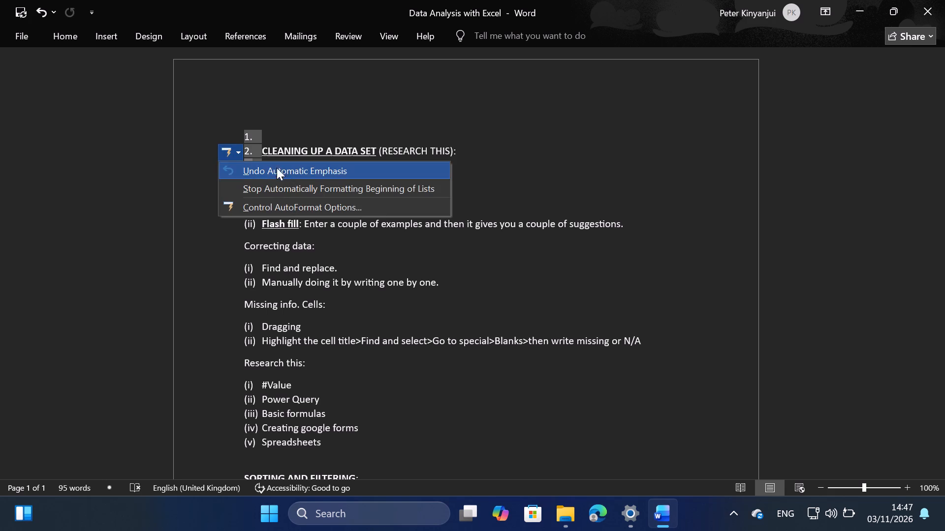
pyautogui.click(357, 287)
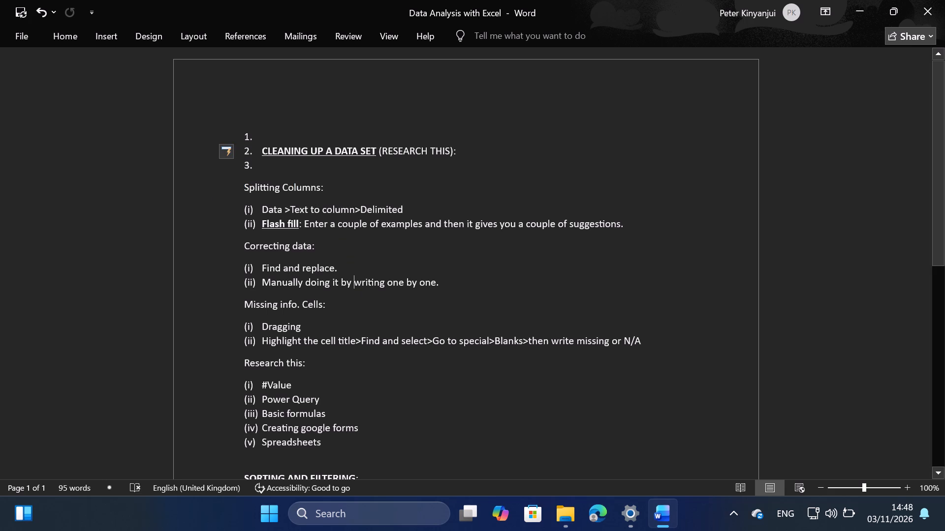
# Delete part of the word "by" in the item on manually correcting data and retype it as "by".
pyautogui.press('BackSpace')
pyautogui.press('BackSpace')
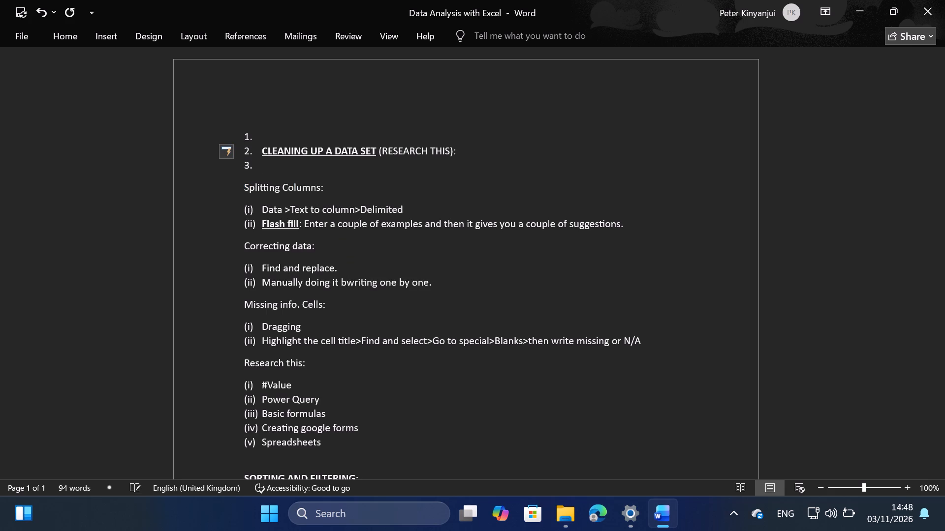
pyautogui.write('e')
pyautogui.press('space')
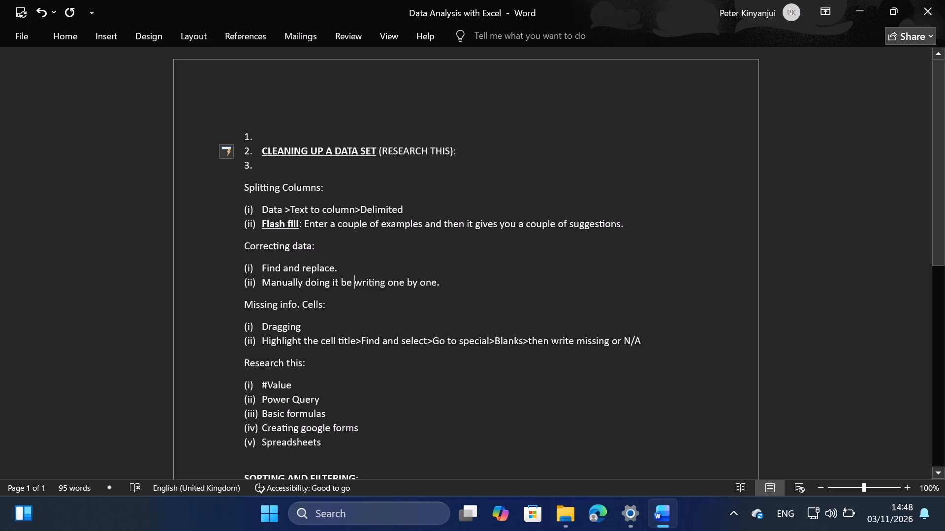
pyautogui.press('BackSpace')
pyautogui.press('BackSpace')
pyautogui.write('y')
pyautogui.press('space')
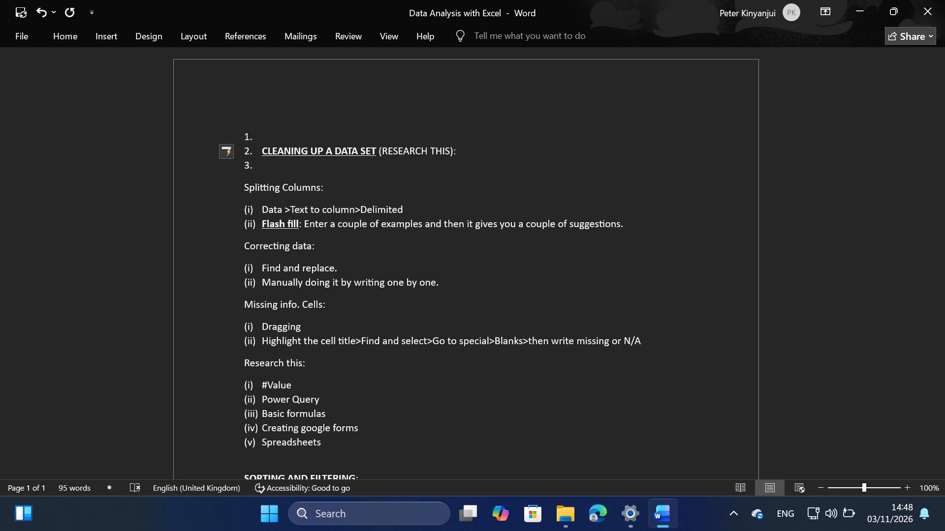
# Delete the empty item 3 below the CLEANING UP A DATA SET heading and the colon after (RESEARCH THIS).
pyautogui.click(256, 163)
pyautogui.press('BackSpace')
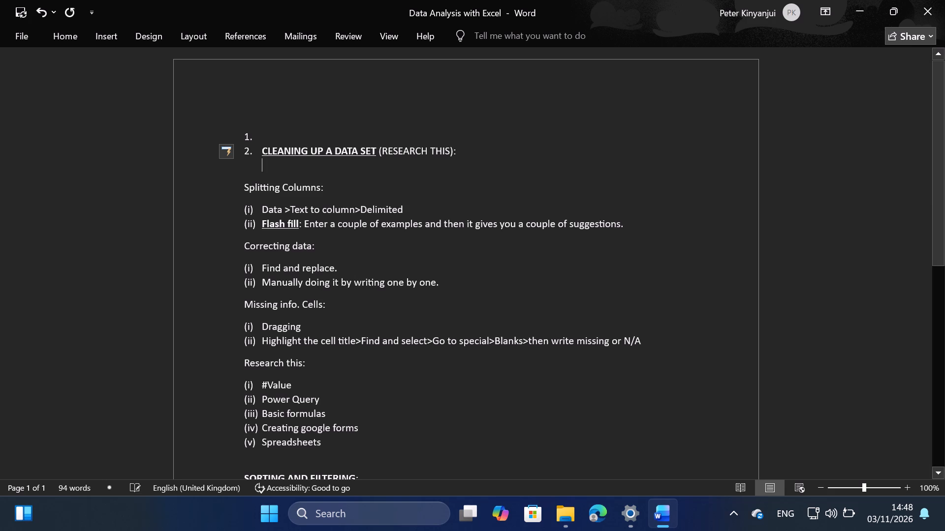
pyautogui.press('BackSpace')
pyautogui.press('BackSpace')
pyautogui.press('BackSpace')
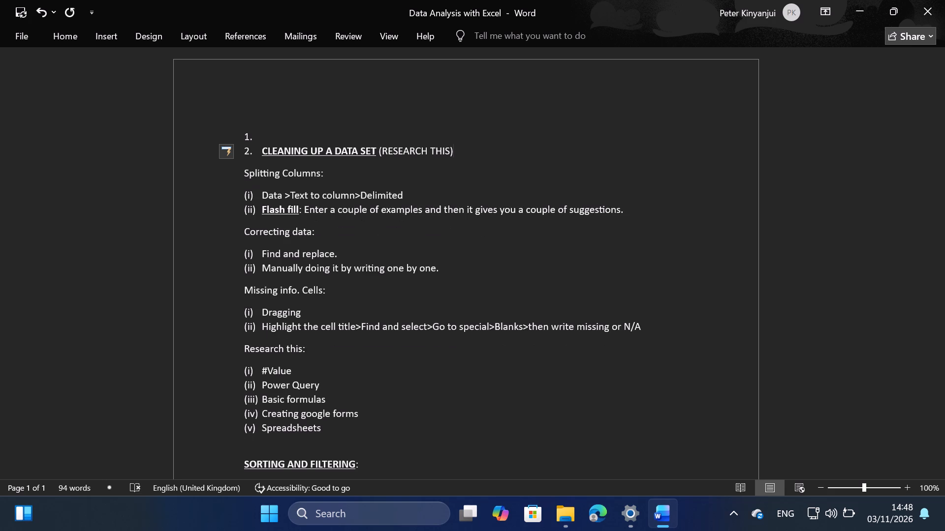
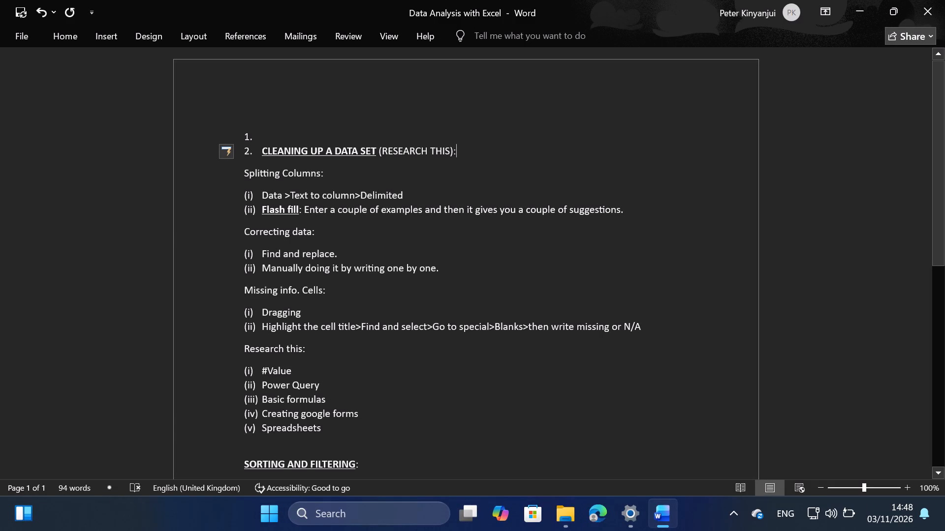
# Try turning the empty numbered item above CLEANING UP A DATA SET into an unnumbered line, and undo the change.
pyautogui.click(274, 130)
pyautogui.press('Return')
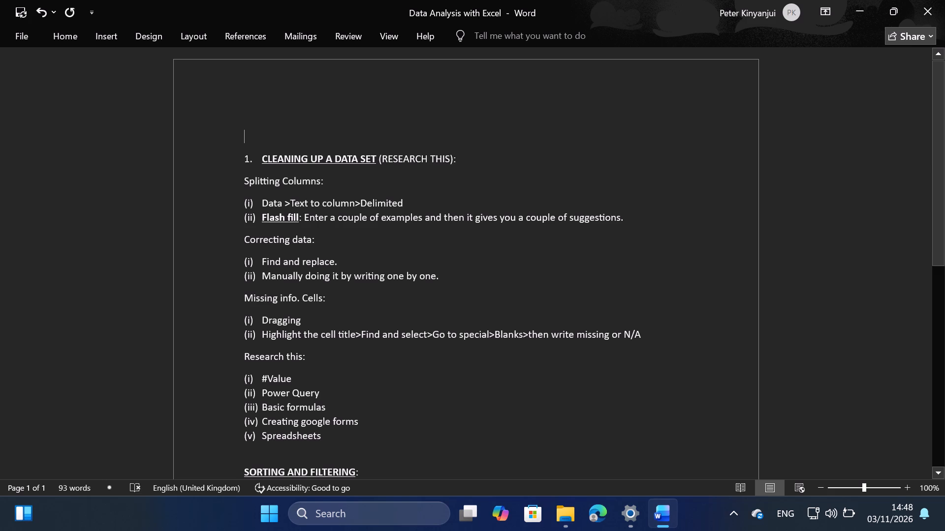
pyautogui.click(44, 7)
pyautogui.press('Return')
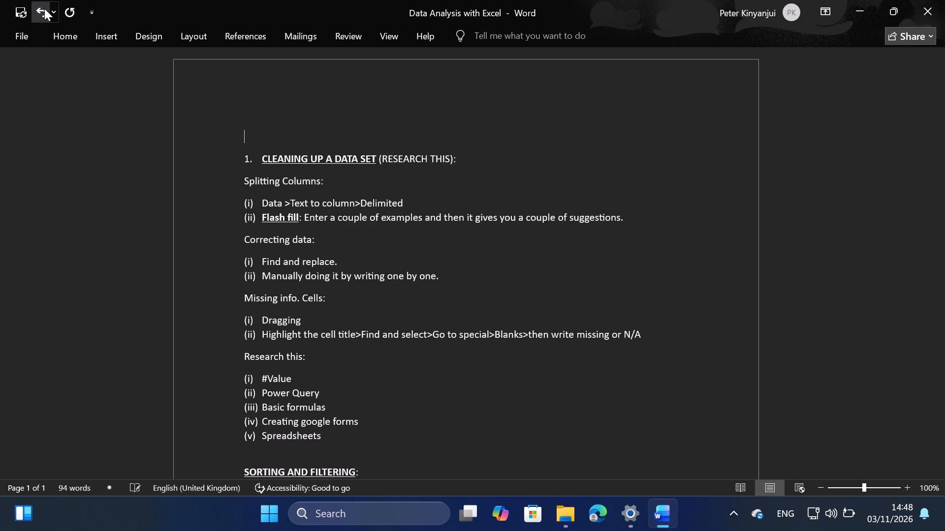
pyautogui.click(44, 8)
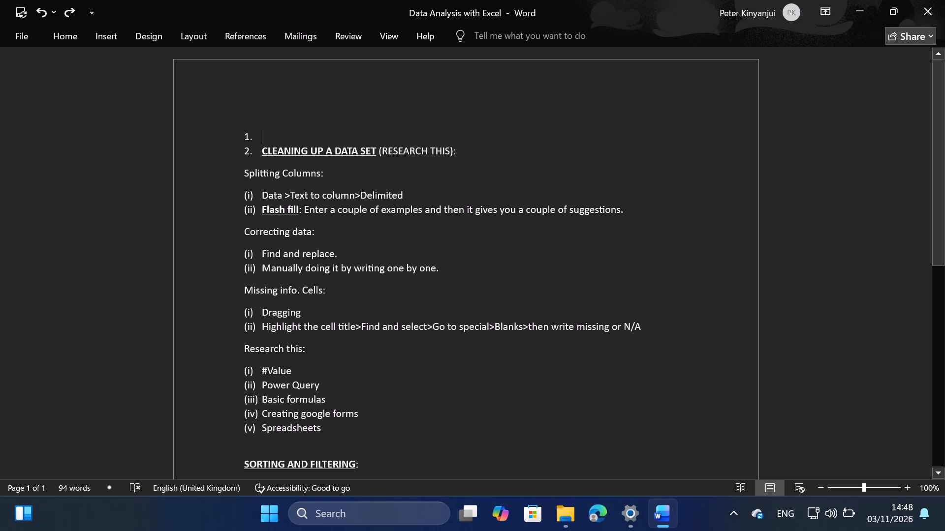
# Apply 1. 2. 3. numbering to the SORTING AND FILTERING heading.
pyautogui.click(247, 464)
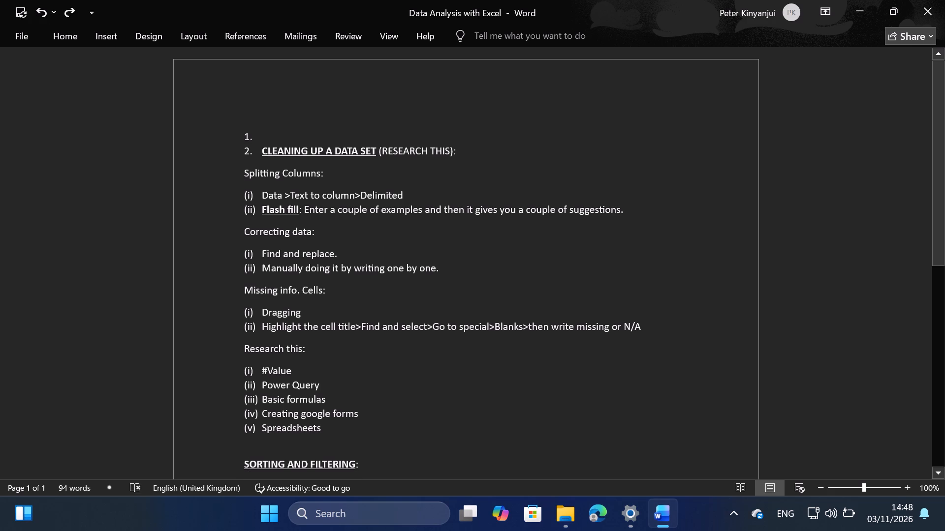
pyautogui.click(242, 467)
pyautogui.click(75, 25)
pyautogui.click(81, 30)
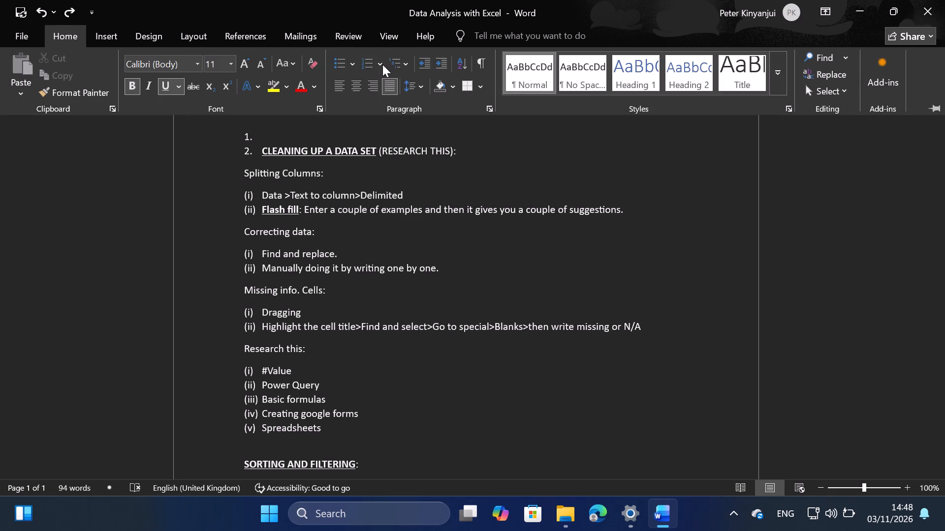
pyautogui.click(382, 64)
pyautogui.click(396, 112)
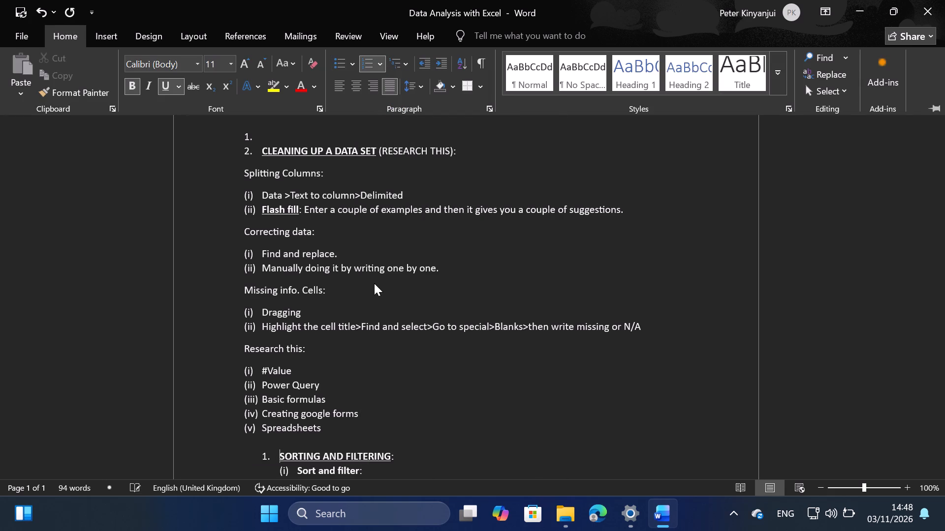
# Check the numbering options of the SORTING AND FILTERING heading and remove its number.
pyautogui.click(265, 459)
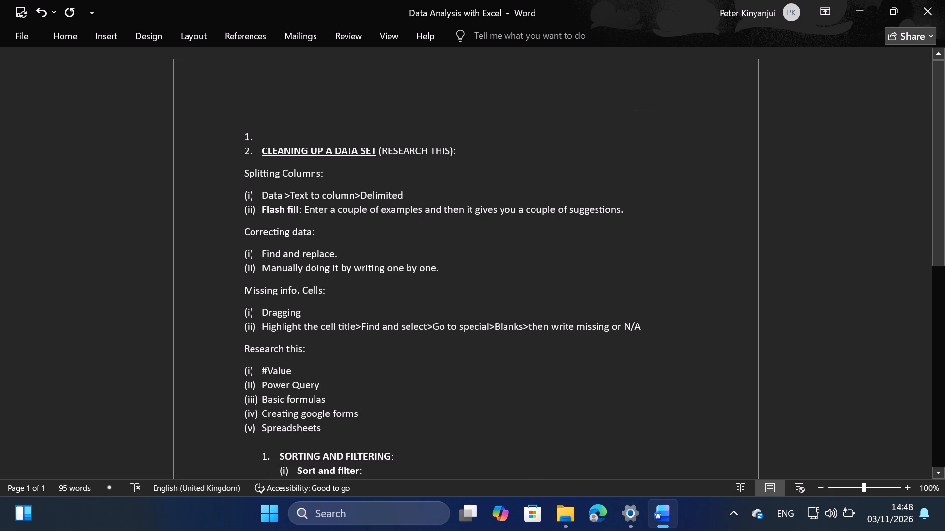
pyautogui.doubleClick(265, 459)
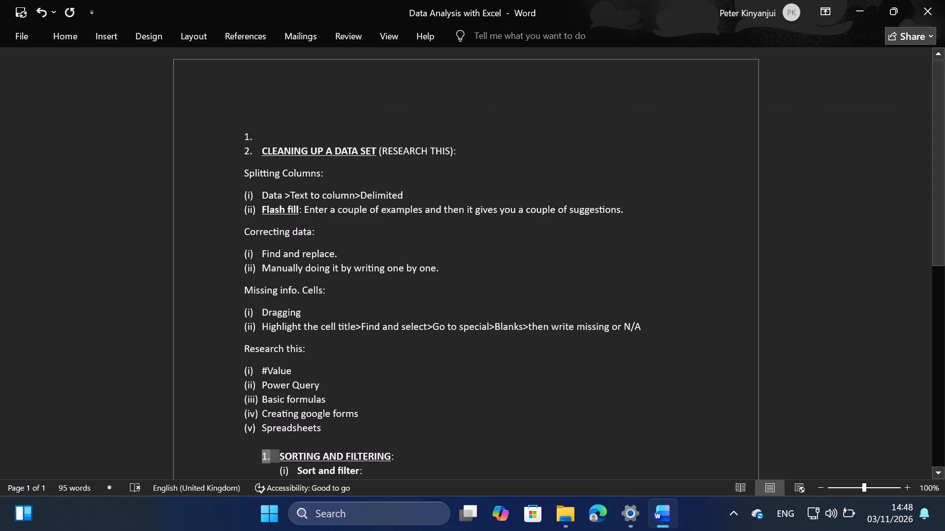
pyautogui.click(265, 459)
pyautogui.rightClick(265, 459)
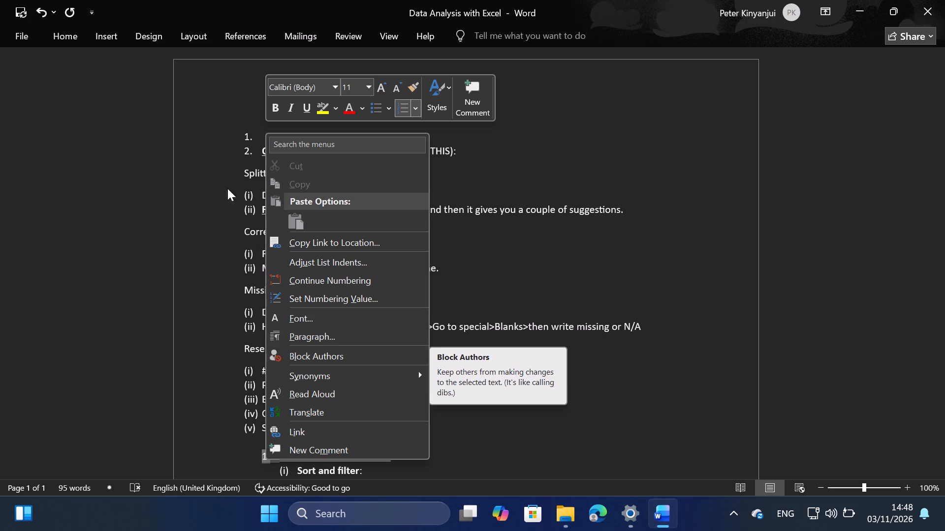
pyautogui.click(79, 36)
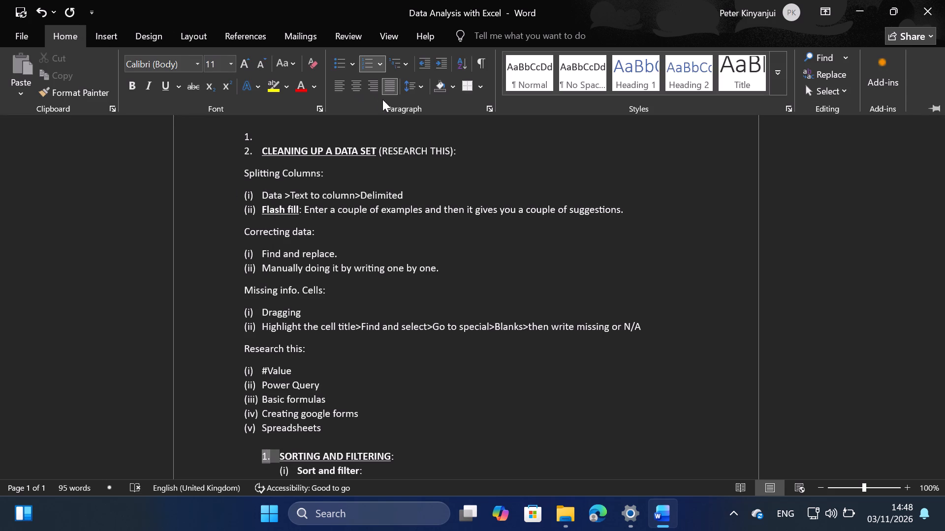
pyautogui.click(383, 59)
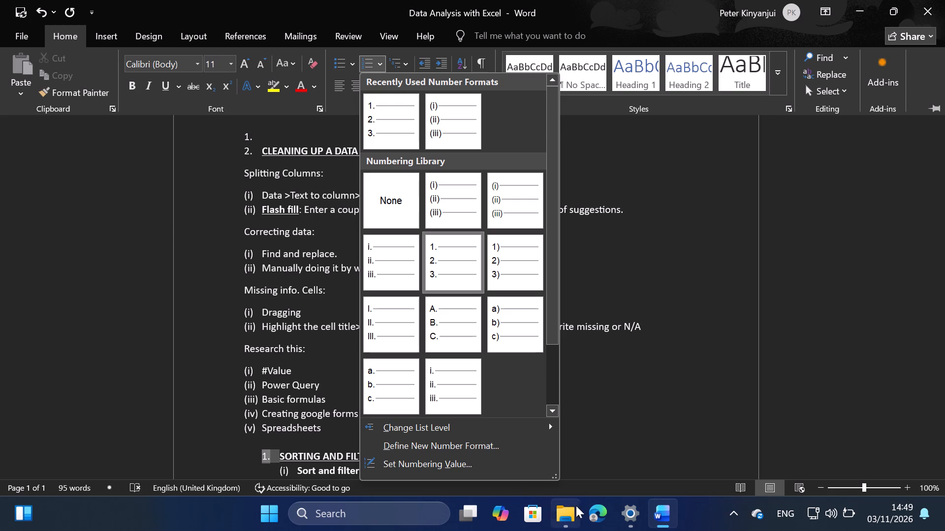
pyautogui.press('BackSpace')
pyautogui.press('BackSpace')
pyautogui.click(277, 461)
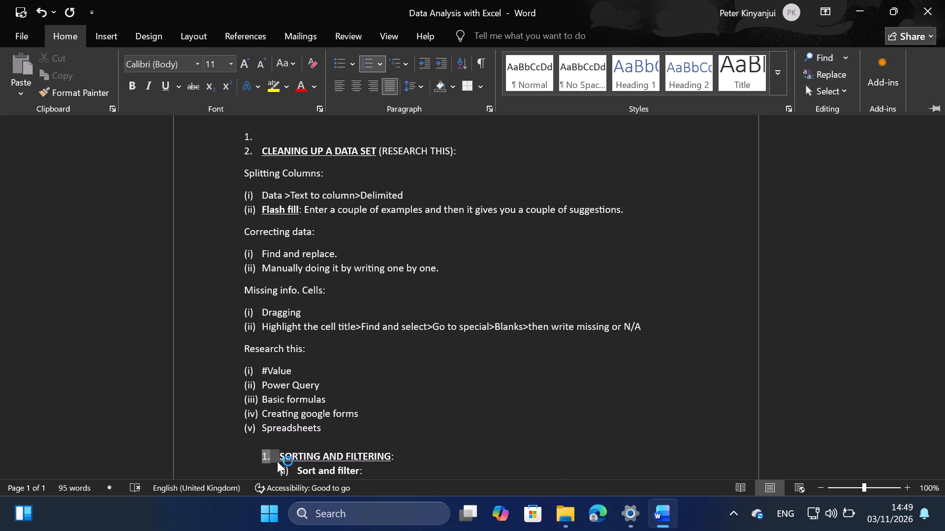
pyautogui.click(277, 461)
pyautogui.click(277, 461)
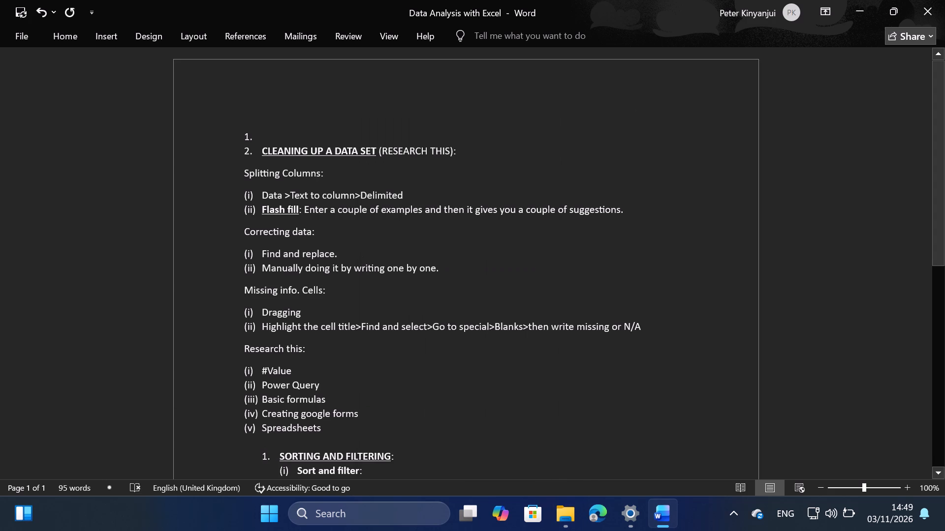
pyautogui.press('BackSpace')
# Remove the (i) numbering and the indent from the Sort and filter line below the SORTING AND FILTERING heading.
pyautogui.click(457, 458)
pyautogui.click(376, 462)
pyautogui.click(296, 471)
pyautogui.press('BackSpace')
pyautogui.press('BackSpace')
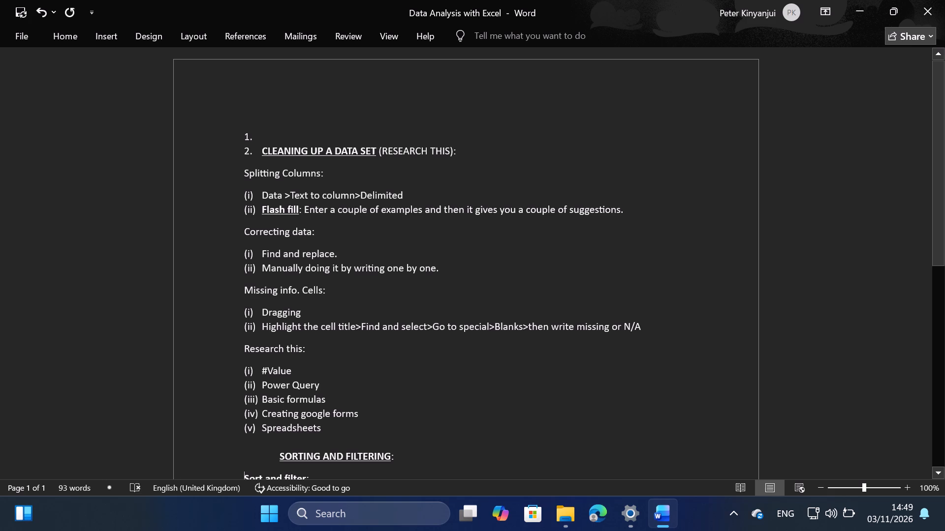
pyautogui.click(282, 455)
pyautogui.click(276, 462)
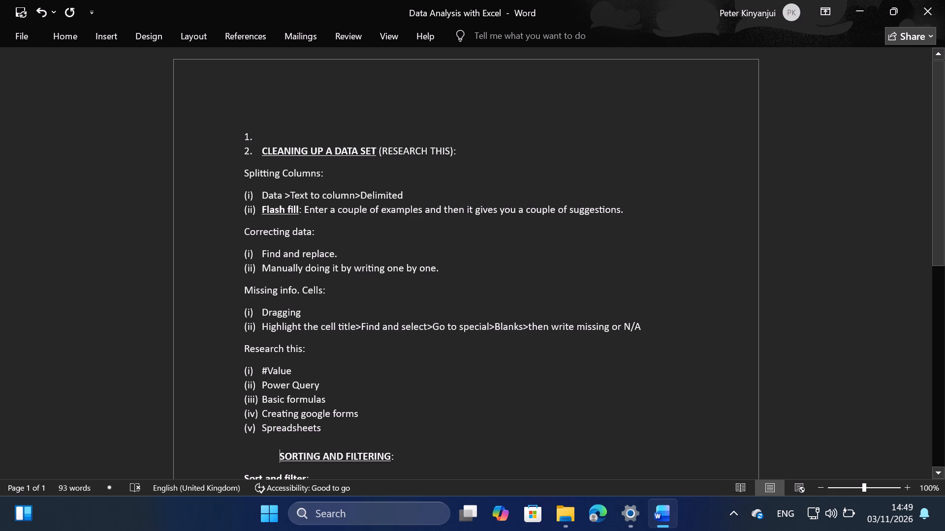
pyautogui.click(276, 462)
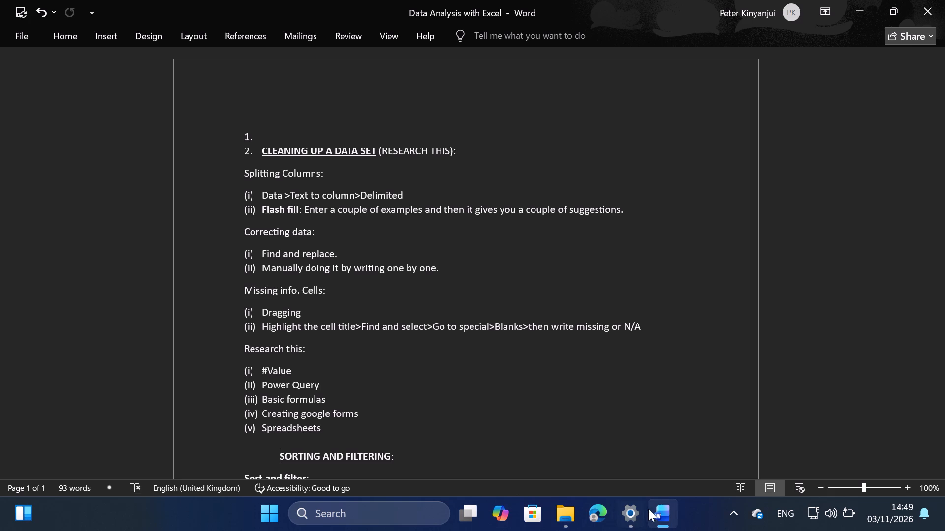
# Switch to Excel and open the recent workbook Data Cleaning and Analysis data.
pyautogui.click(437, 508)
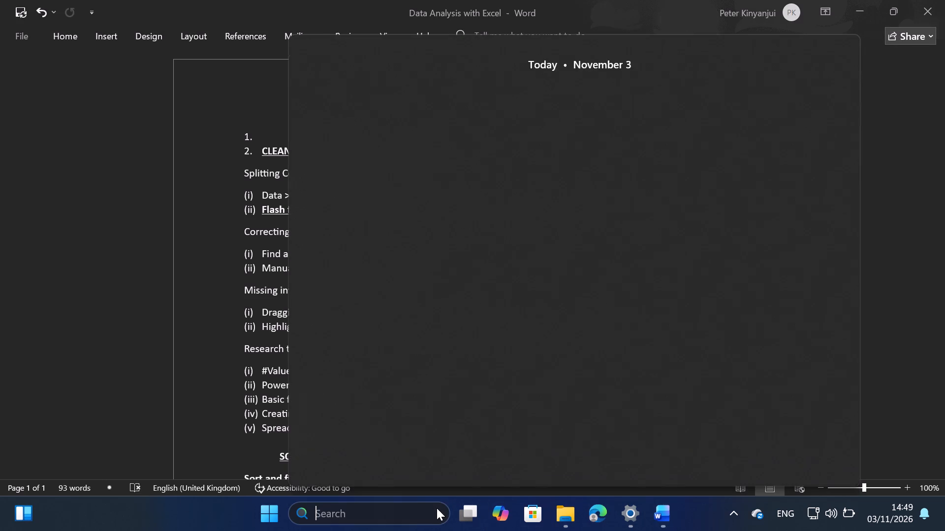
pyautogui.write('ec')
pyautogui.press('BackSpace')
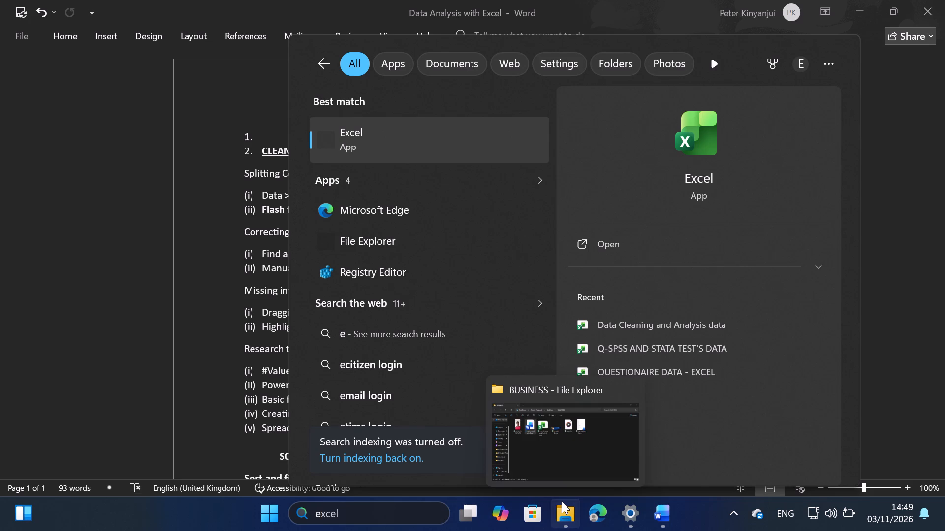
pyautogui.press('Return')
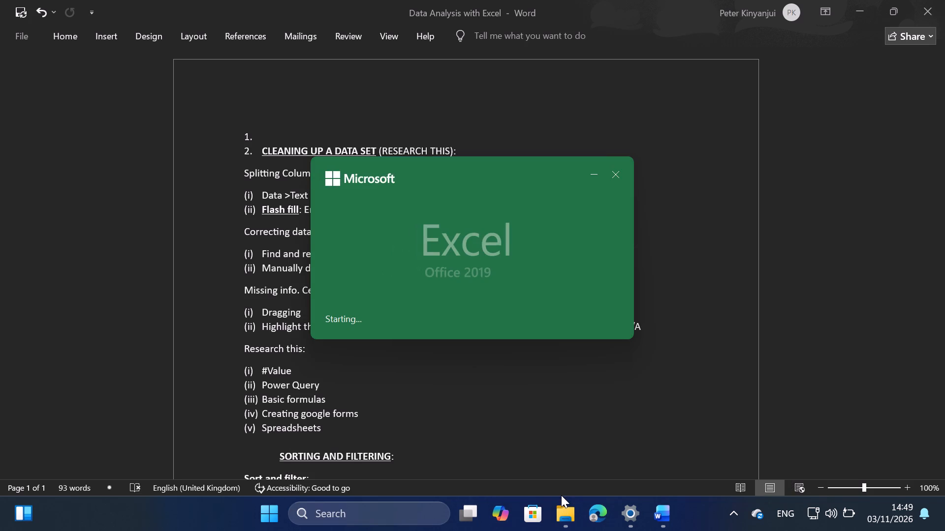
pyautogui.click(441, 342)
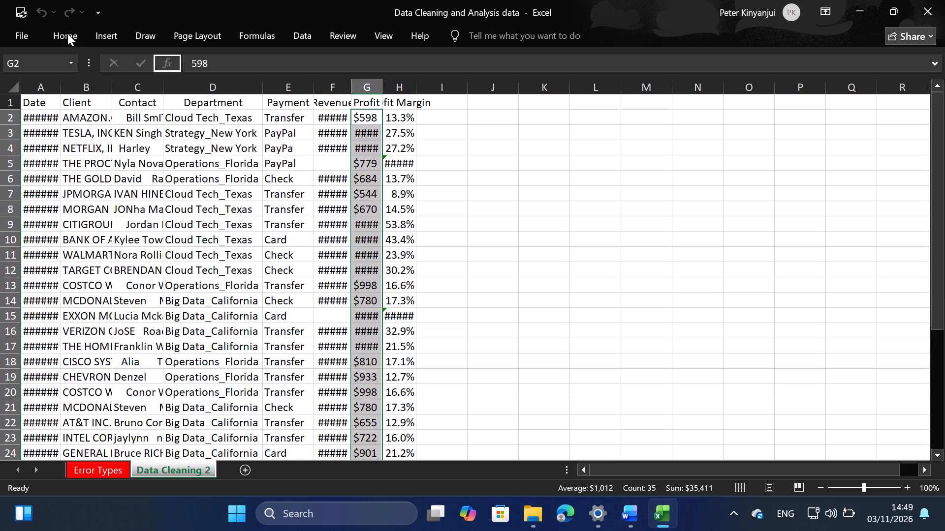
# Examine the available Sort & Filter options for the selected Profit column and close them without applying any.
pyautogui.click(65, 31)
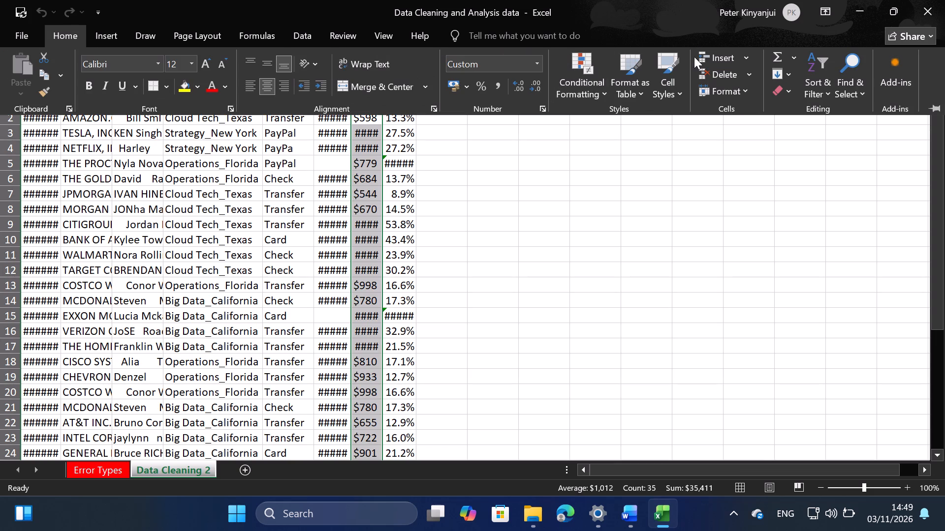
pyautogui.click(830, 86)
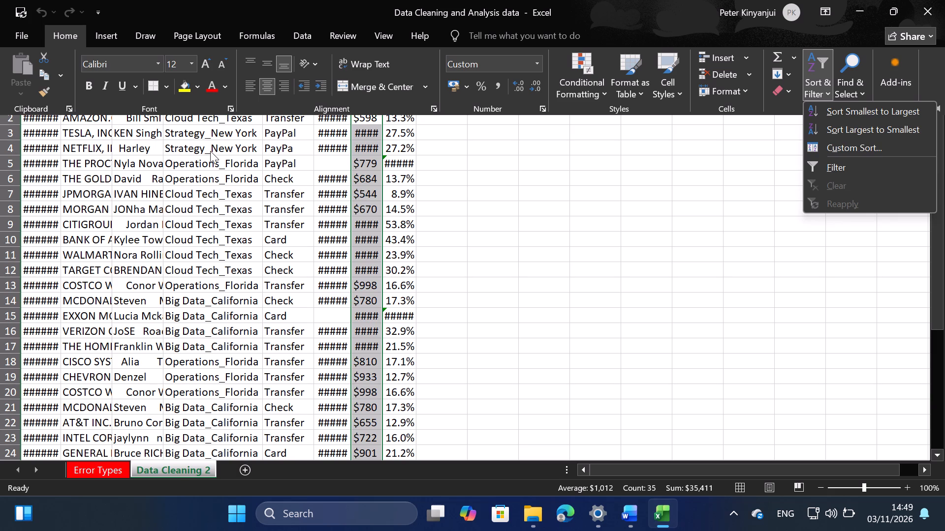
pyautogui.doubleClick(55, 150)
pyautogui.click(55, 150)
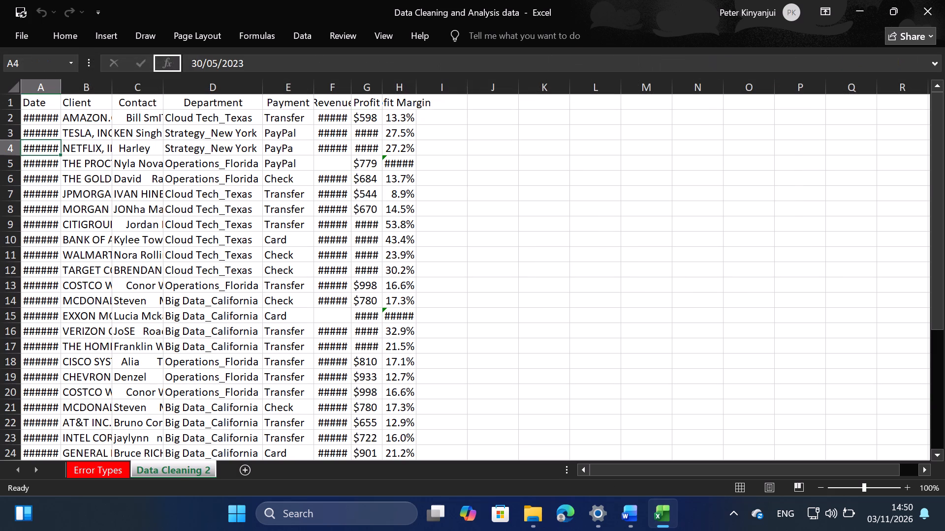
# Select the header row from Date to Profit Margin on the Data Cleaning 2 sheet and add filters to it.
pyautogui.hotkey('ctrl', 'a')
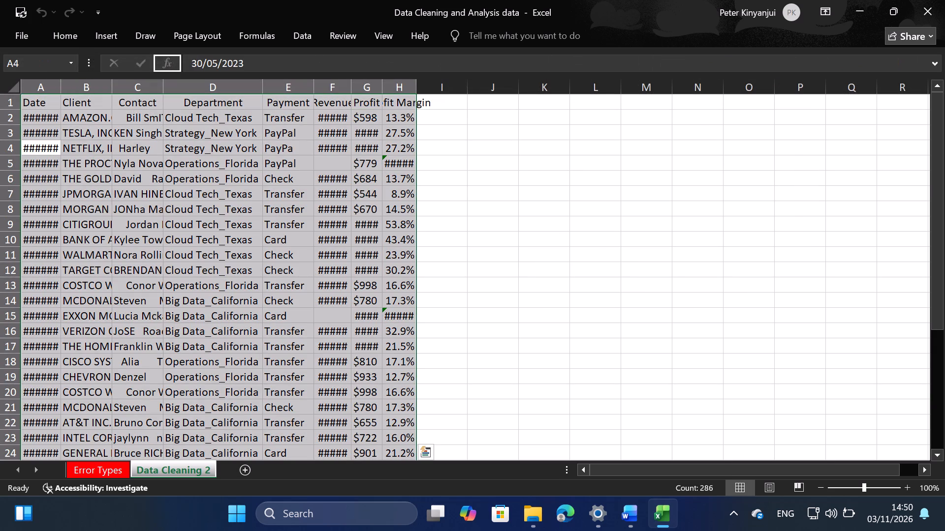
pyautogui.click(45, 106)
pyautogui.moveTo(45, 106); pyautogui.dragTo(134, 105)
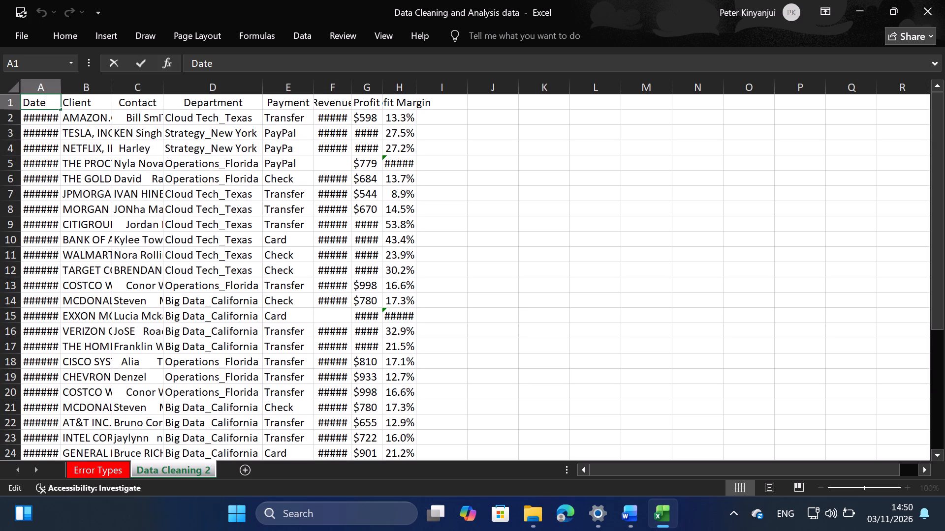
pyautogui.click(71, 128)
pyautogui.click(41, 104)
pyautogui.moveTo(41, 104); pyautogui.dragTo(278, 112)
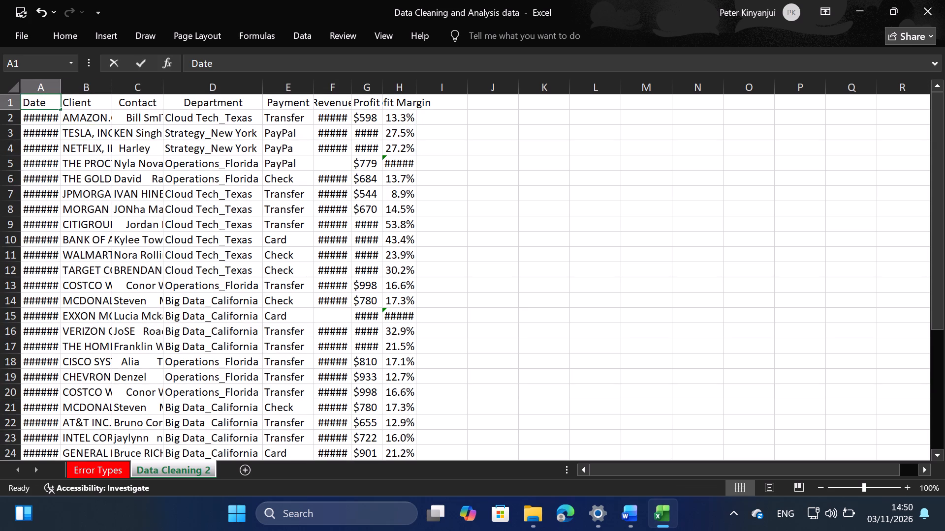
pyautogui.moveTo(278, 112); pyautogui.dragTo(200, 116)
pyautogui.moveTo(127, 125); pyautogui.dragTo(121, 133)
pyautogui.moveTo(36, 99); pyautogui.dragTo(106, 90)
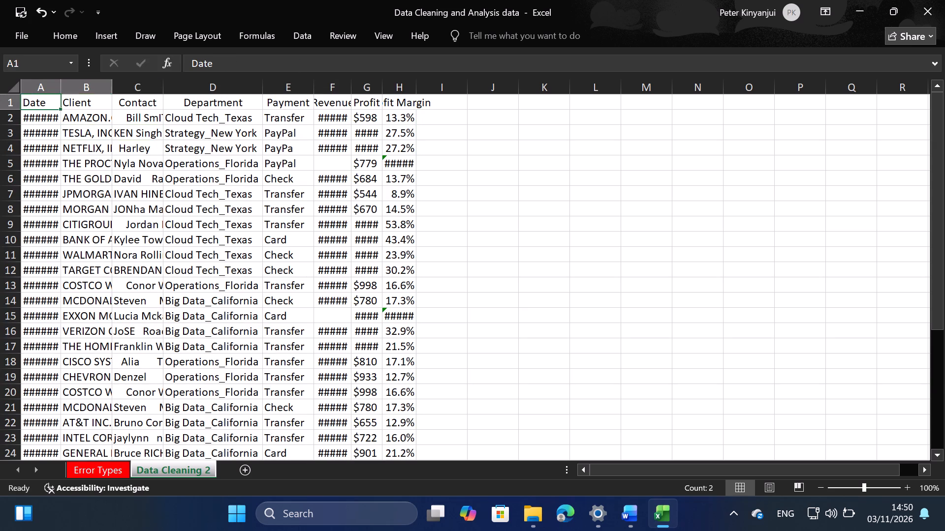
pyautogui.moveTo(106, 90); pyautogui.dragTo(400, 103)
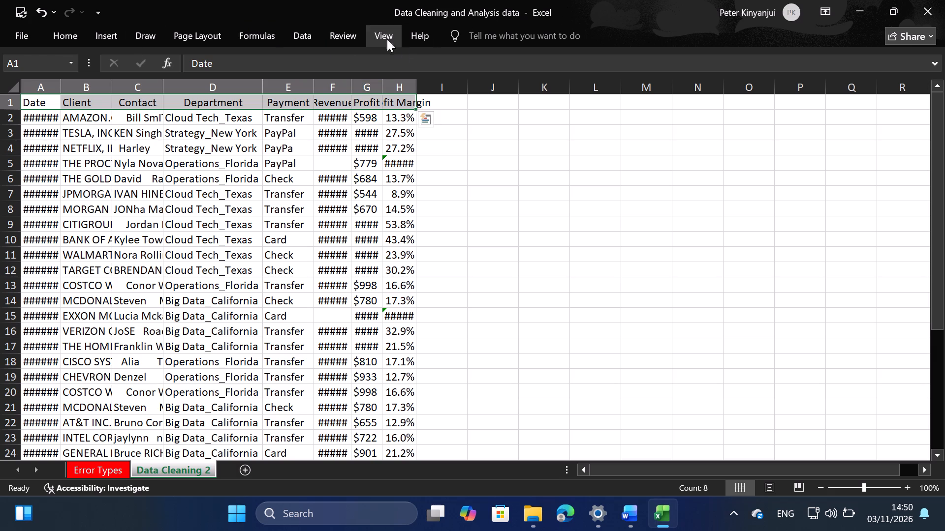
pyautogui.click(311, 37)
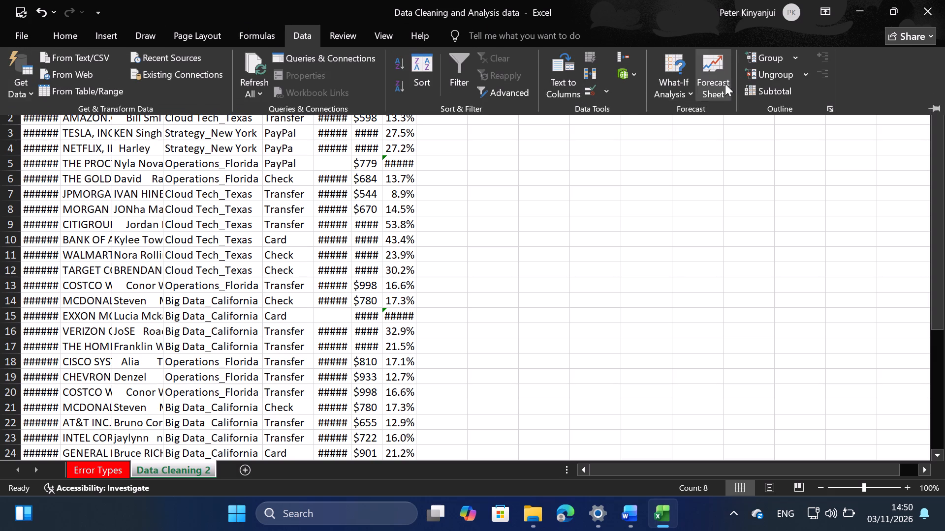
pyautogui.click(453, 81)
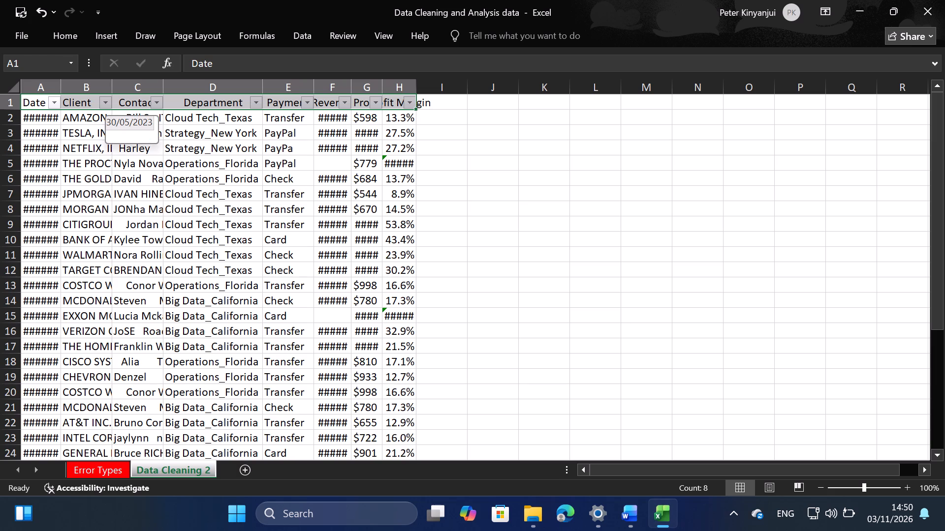
# Examine the sort and filter options of the Client column and close them without applying any.
pyautogui.click(109, 101)
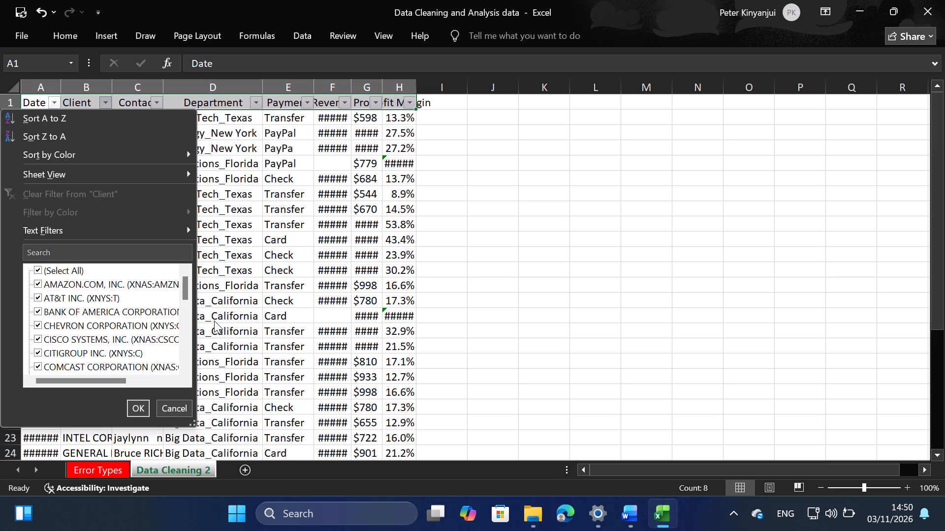
pyautogui.click(179, 406)
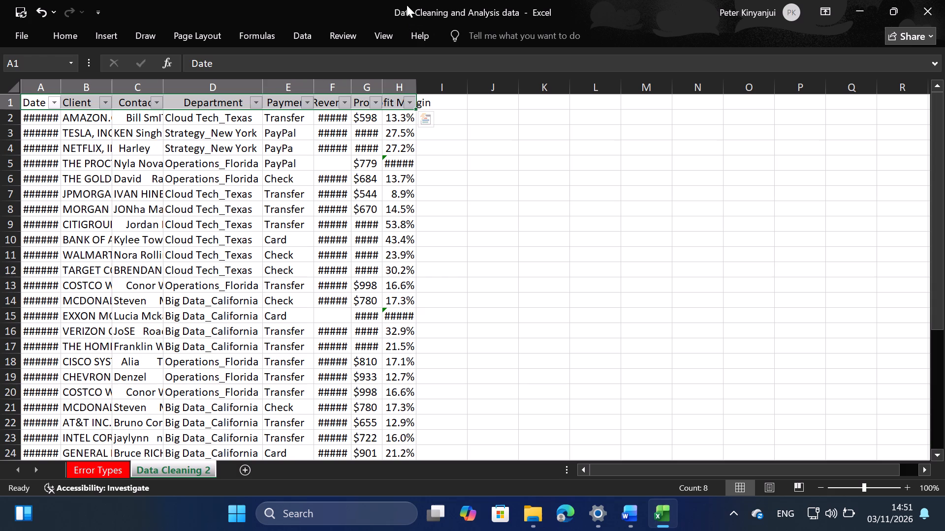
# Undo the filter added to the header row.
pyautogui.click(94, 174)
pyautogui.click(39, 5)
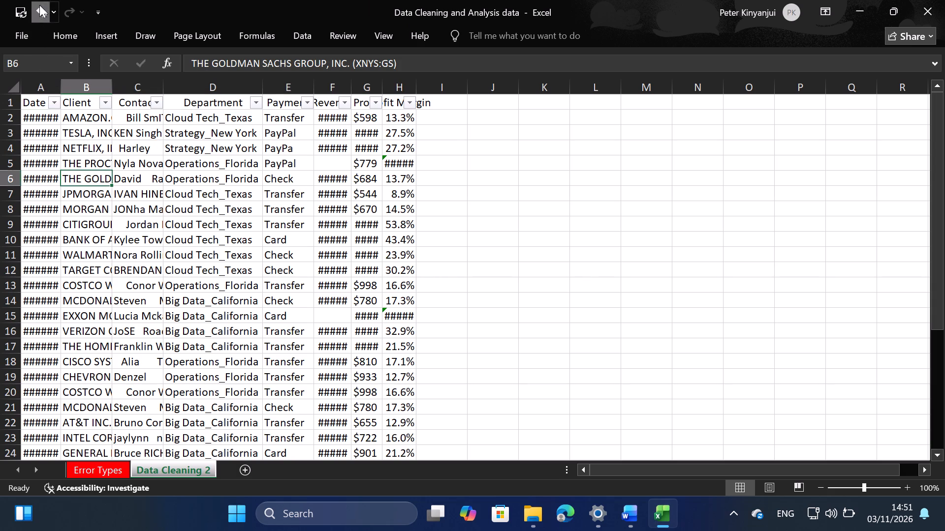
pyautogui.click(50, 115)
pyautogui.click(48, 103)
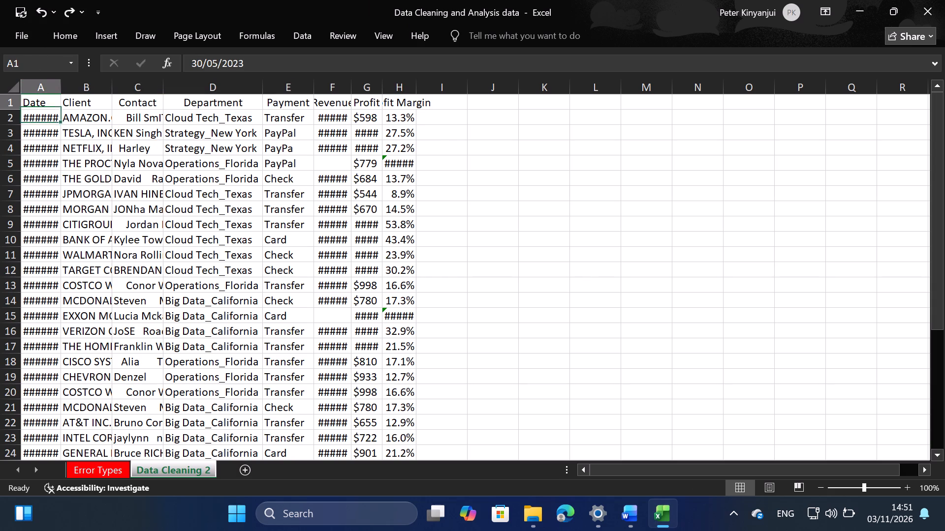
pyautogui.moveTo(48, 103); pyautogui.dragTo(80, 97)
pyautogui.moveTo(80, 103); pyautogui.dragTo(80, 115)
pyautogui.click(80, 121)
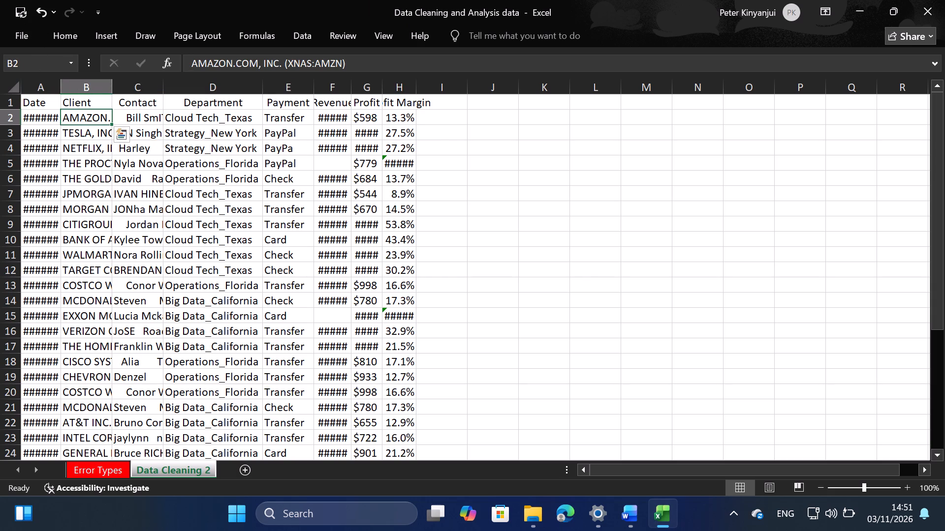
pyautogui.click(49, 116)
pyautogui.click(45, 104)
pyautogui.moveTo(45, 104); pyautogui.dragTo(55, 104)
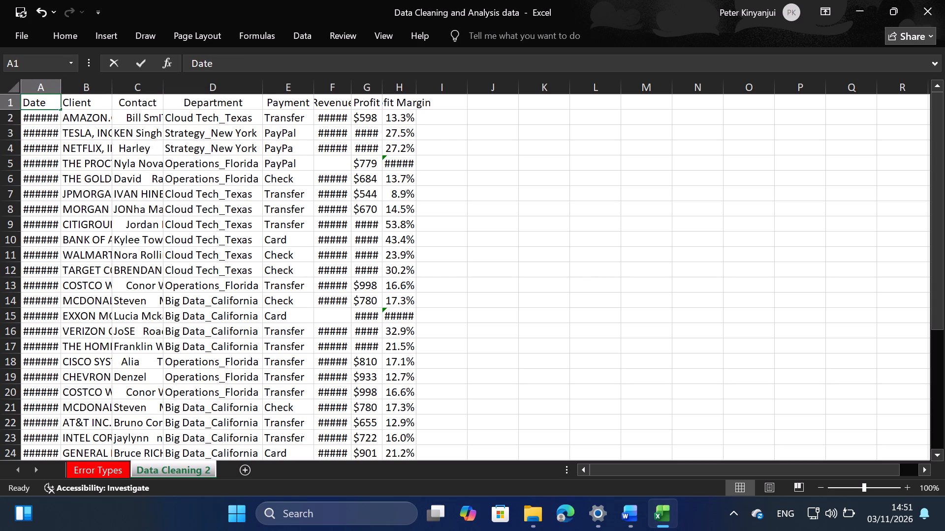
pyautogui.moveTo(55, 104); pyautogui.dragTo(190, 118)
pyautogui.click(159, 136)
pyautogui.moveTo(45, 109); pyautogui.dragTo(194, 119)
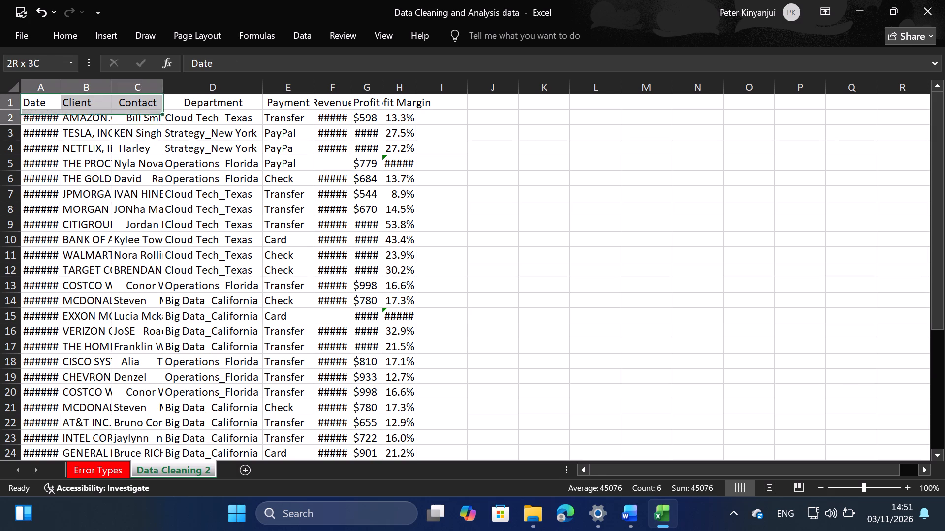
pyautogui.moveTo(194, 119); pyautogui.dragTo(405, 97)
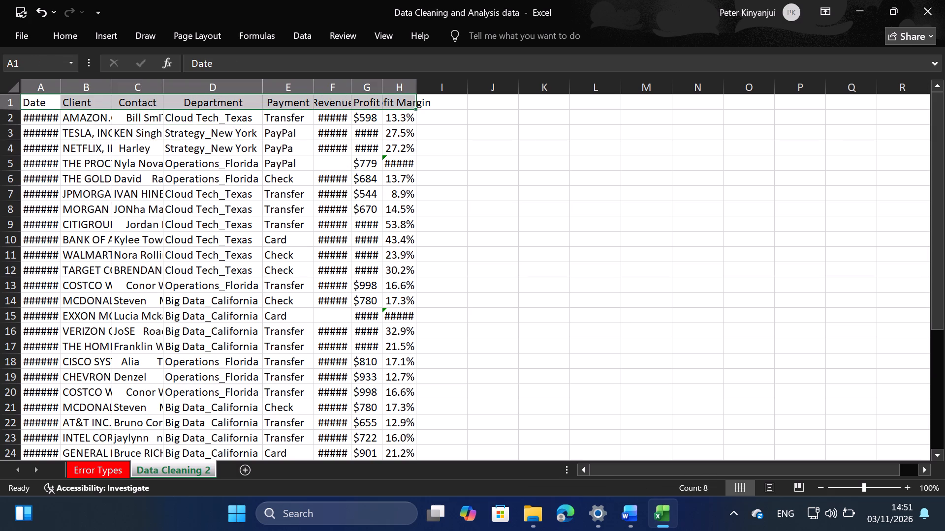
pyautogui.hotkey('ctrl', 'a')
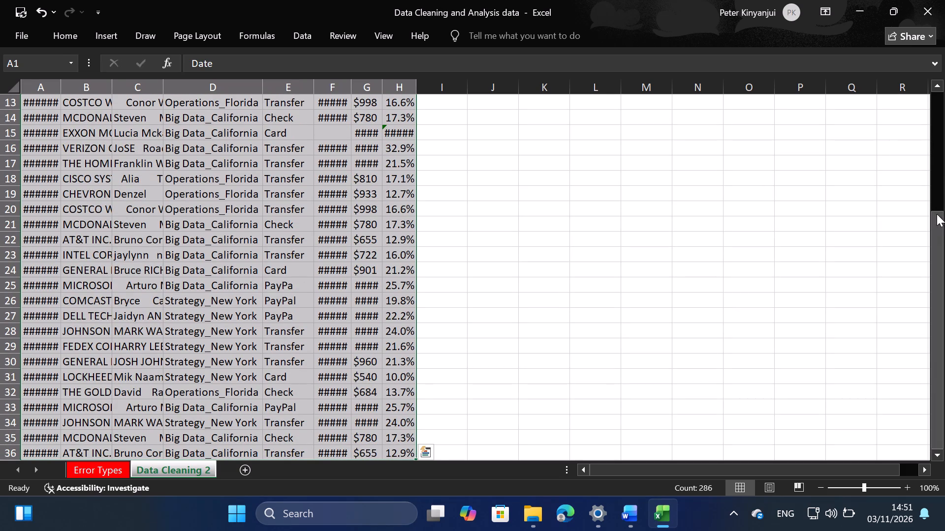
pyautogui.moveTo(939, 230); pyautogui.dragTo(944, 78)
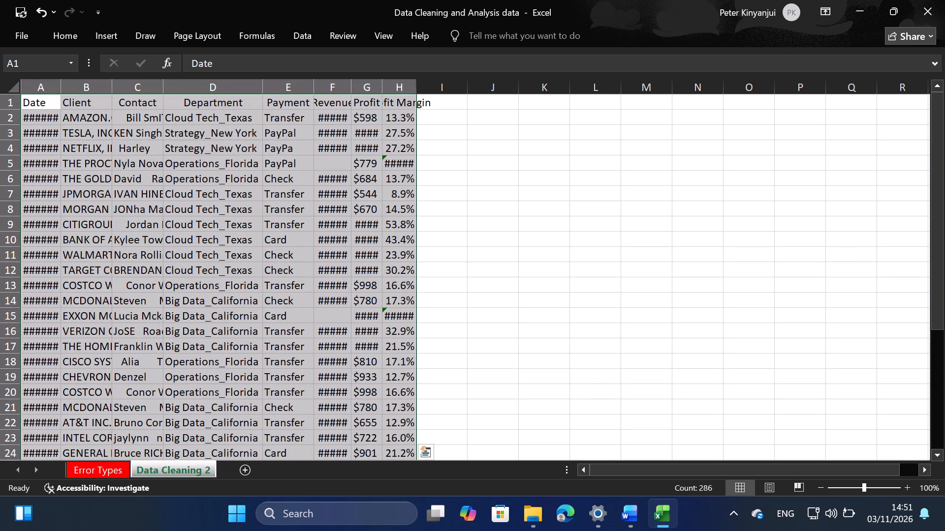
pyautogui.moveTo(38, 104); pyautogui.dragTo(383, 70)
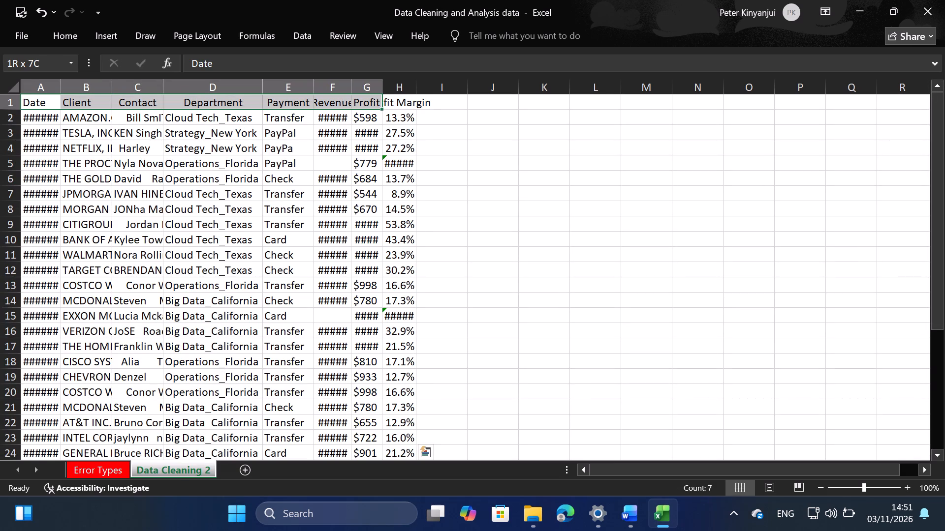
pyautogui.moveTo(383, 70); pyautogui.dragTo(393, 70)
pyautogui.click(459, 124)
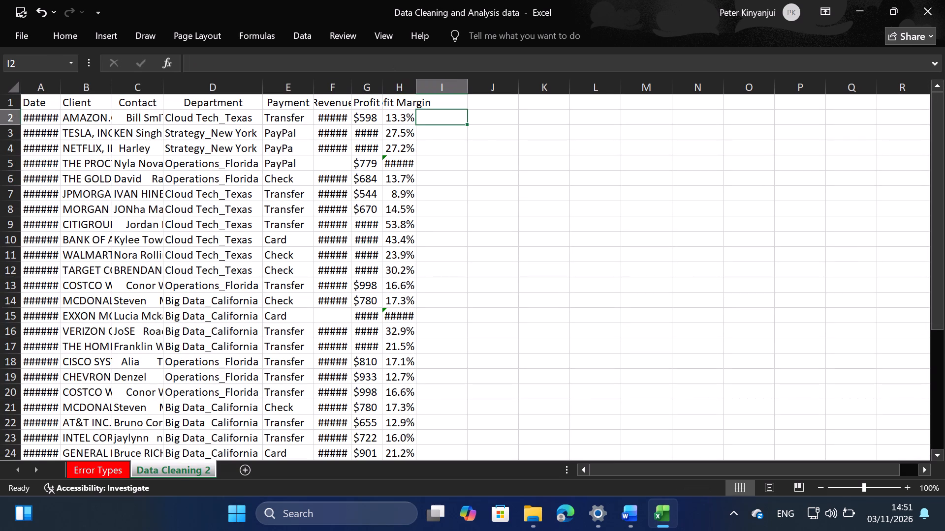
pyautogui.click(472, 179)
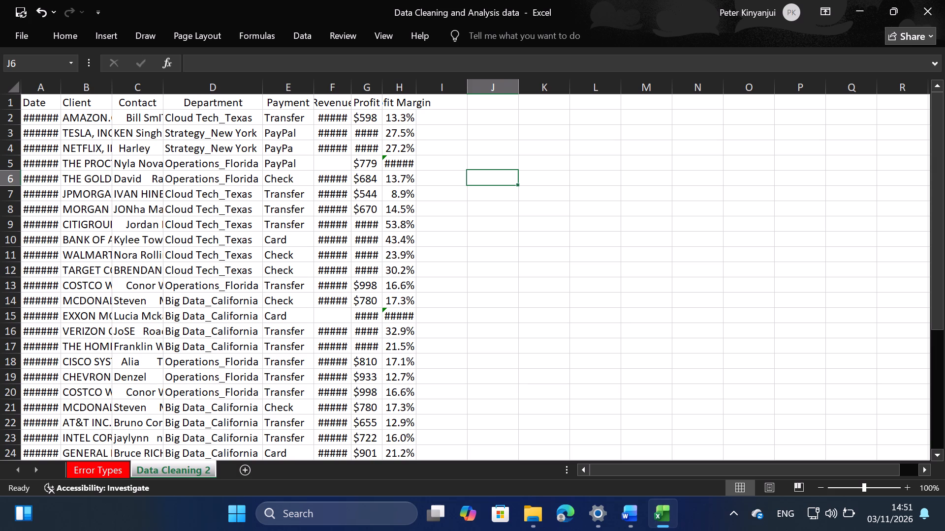
# Switch to the Word document Data Analysis with Excel and remove the indent of the SORTING AND FILTERING heading.
pyautogui.click(621, 521)
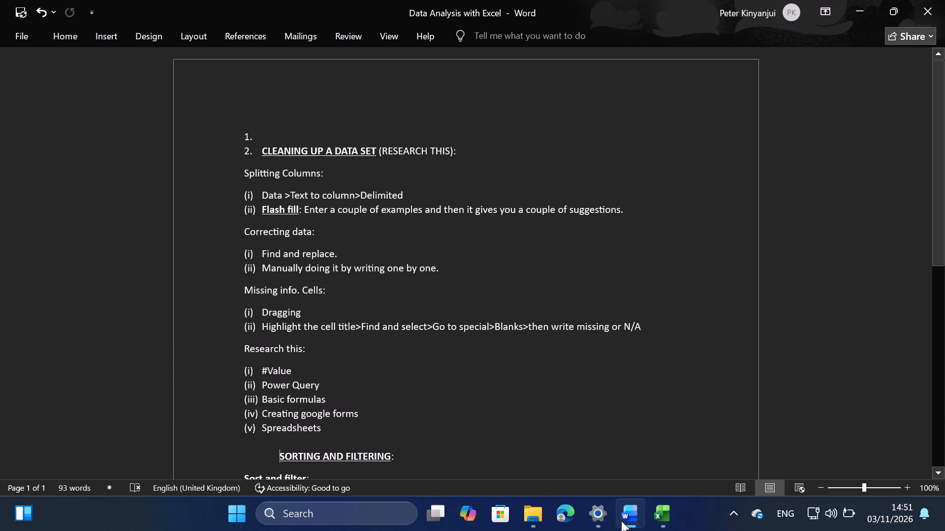
pyautogui.press('BackSpace')
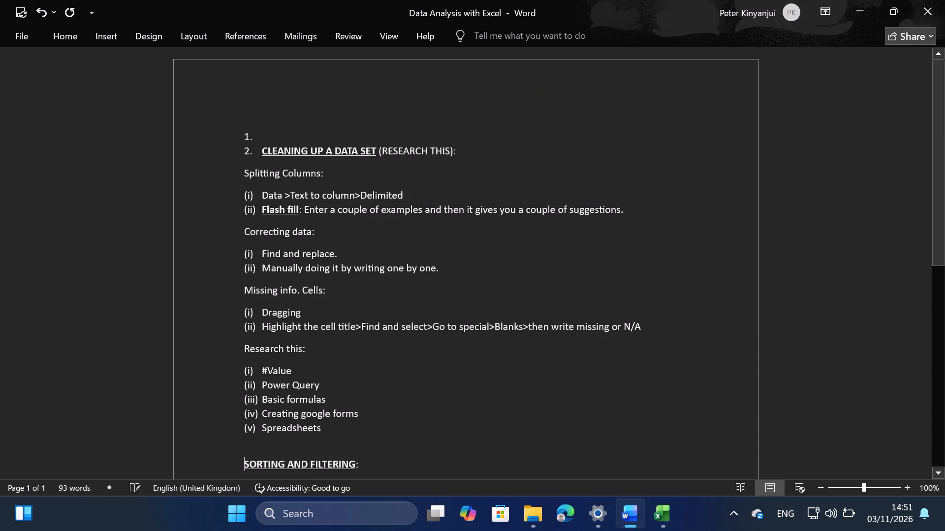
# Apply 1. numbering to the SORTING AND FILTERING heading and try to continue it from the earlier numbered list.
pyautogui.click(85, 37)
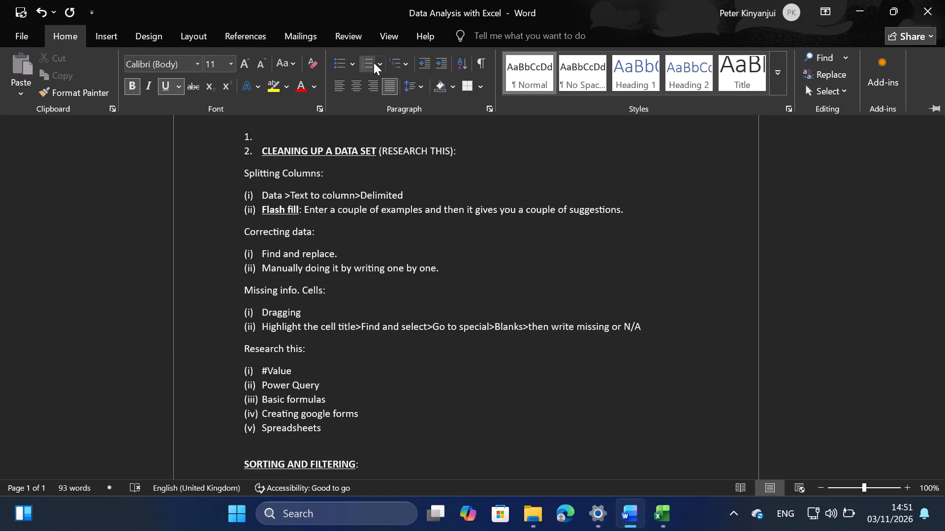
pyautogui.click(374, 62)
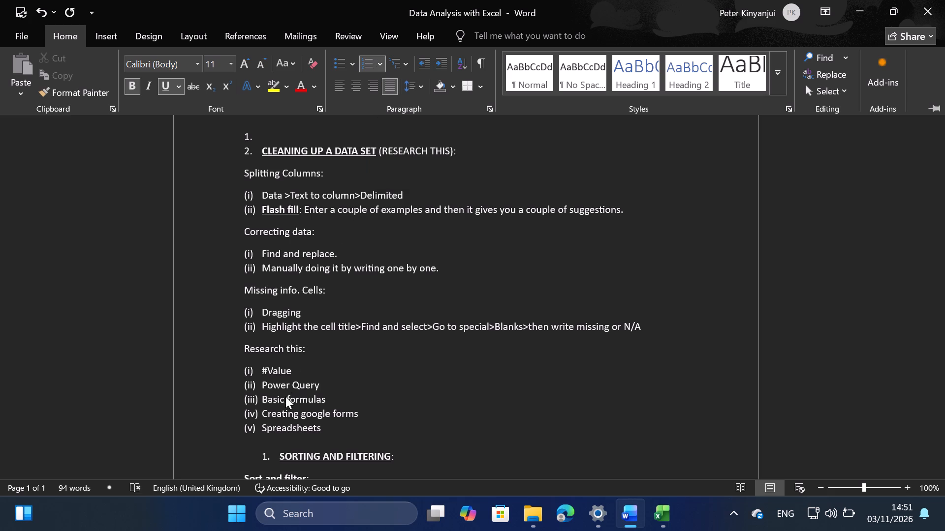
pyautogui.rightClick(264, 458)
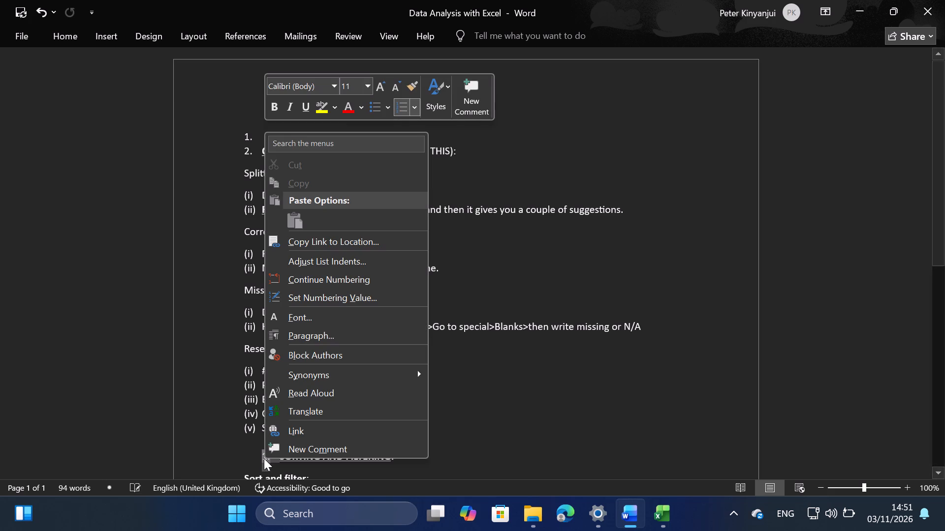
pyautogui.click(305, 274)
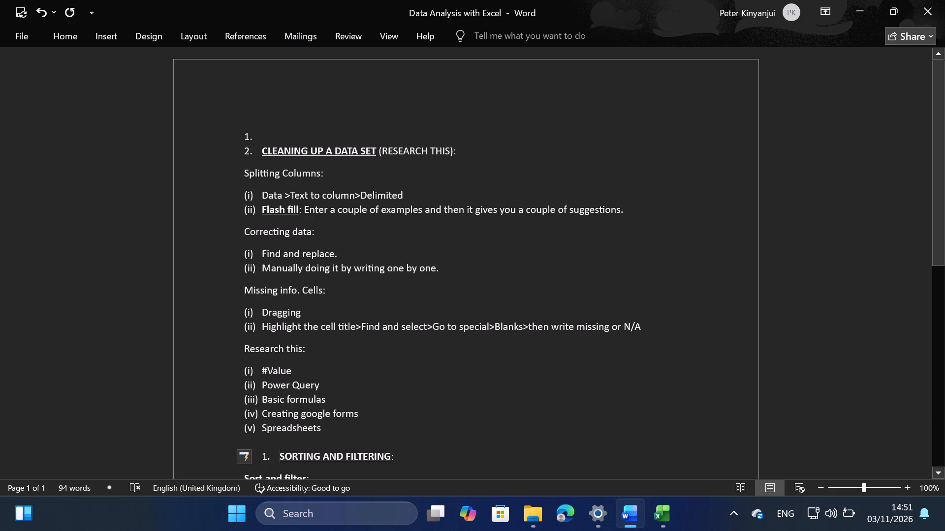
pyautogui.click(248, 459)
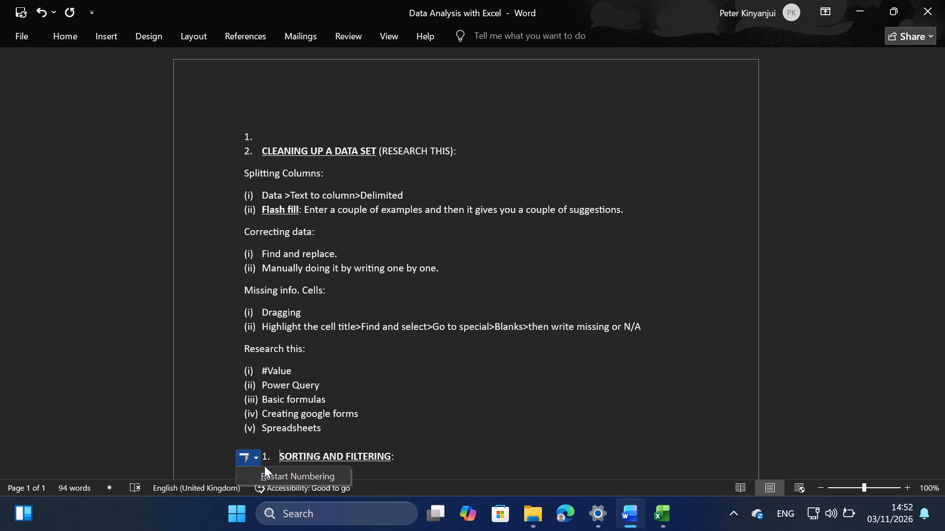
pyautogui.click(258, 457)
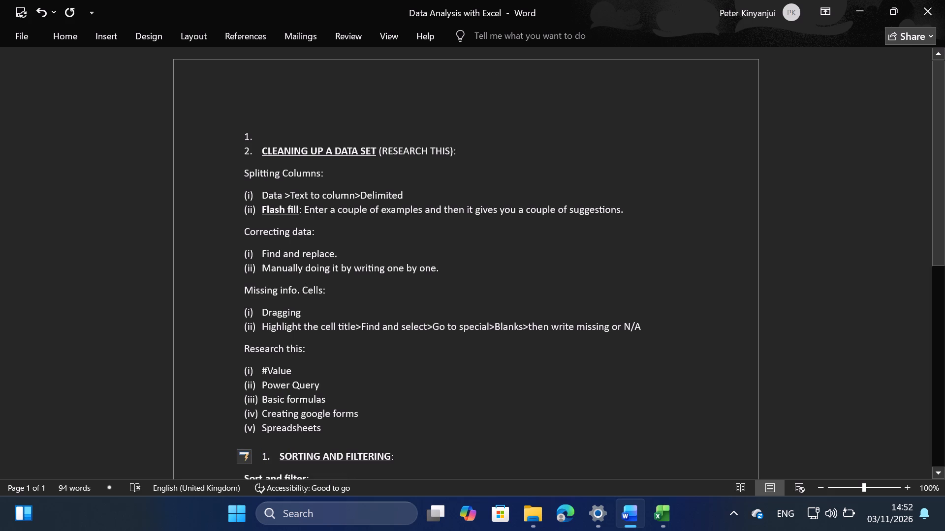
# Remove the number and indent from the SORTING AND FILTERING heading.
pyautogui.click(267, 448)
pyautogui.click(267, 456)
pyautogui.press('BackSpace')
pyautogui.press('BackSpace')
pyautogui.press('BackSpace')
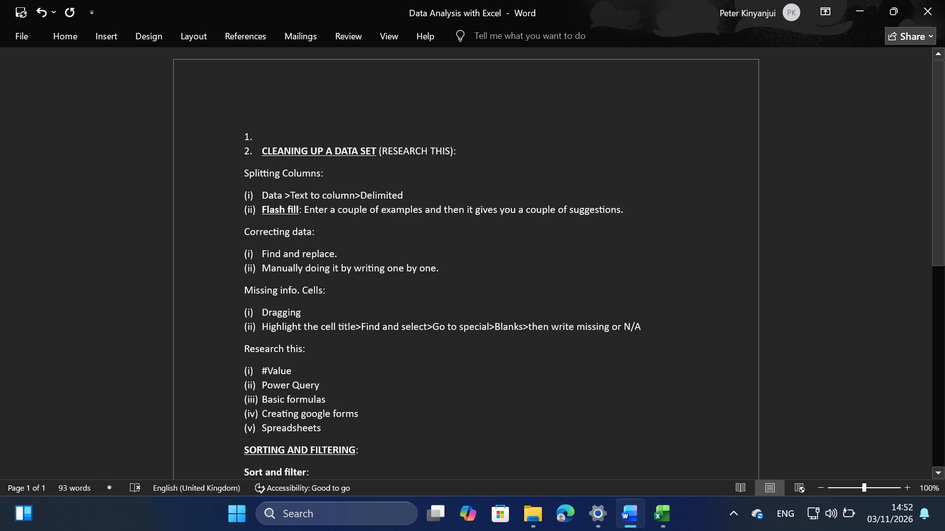
# Start defining a new multilevel list for the SORTING AND FILTERING heading and examine the number formats of its levels.
pyautogui.click(76, 40)
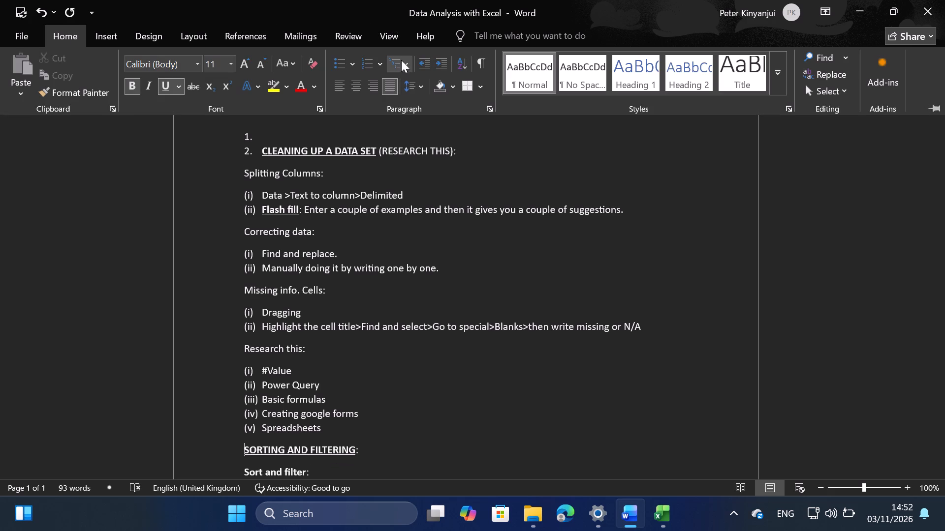
pyautogui.click(378, 60)
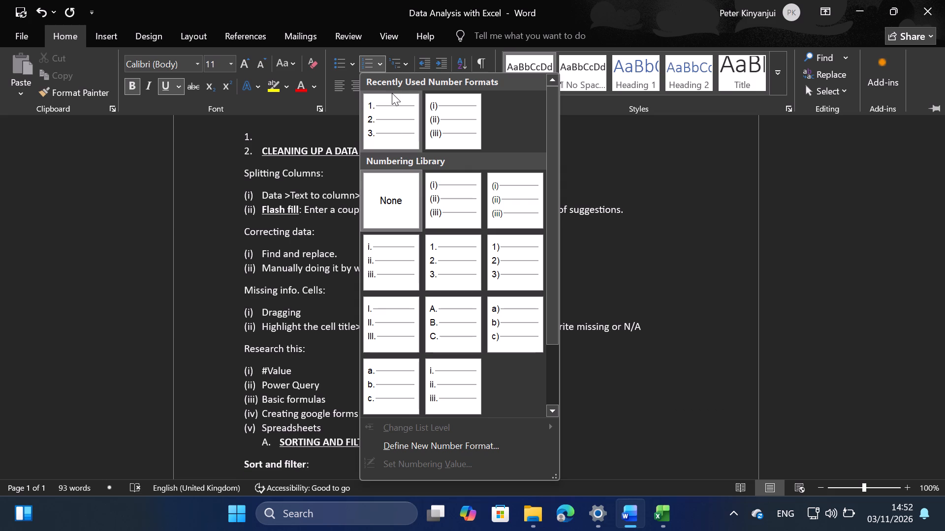
pyautogui.click(408, 60)
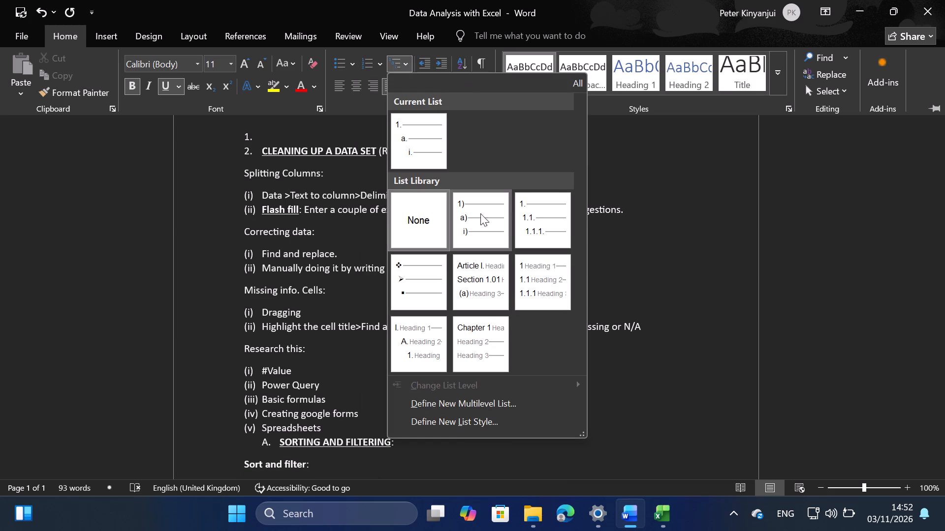
pyautogui.click(494, 401)
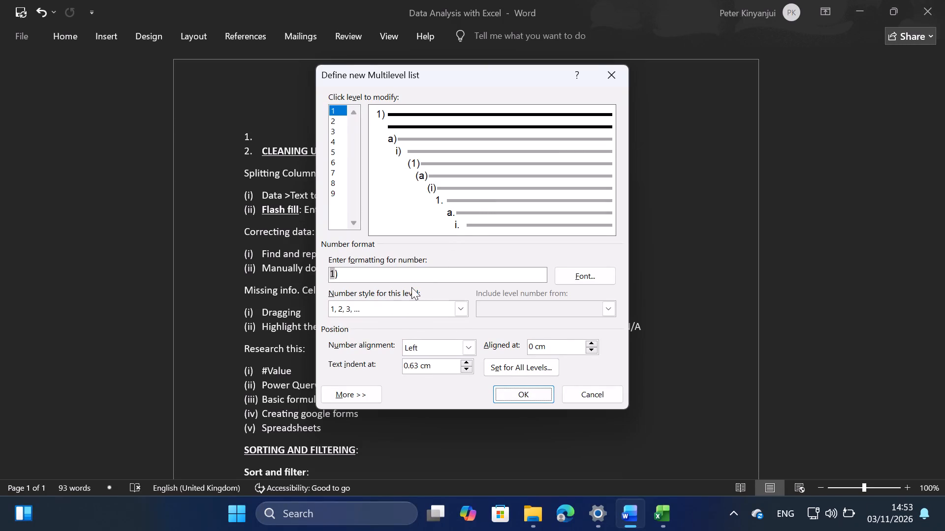
pyautogui.click(388, 117)
pyautogui.click(404, 147)
pyautogui.moveTo(406, 150); pyautogui.dragTo(409, 154)
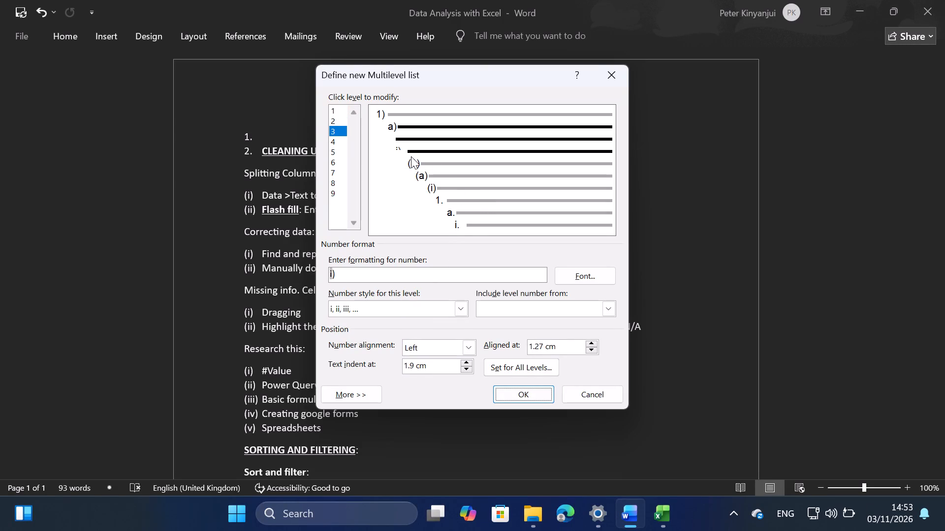
pyautogui.moveTo(422, 167); pyautogui.dragTo(427, 173)
pyautogui.click(423, 145)
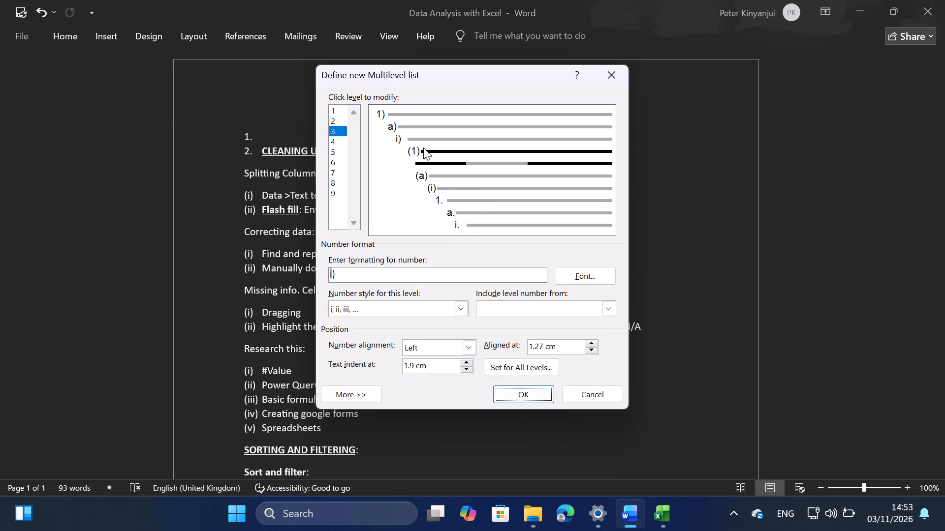
pyautogui.moveTo(429, 164); pyautogui.dragTo(434, 170)
pyautogui.moveTo(446, 190); pyautogui.dragTo(449, 195)
pyautogui.click(450, 198)
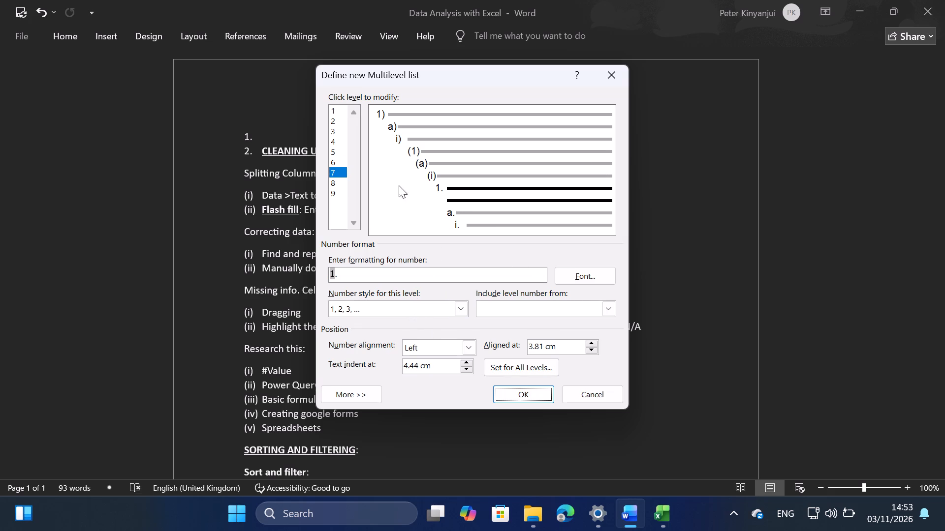
pyautogui.click(336, 112)
pyautogui.click(338, 116)
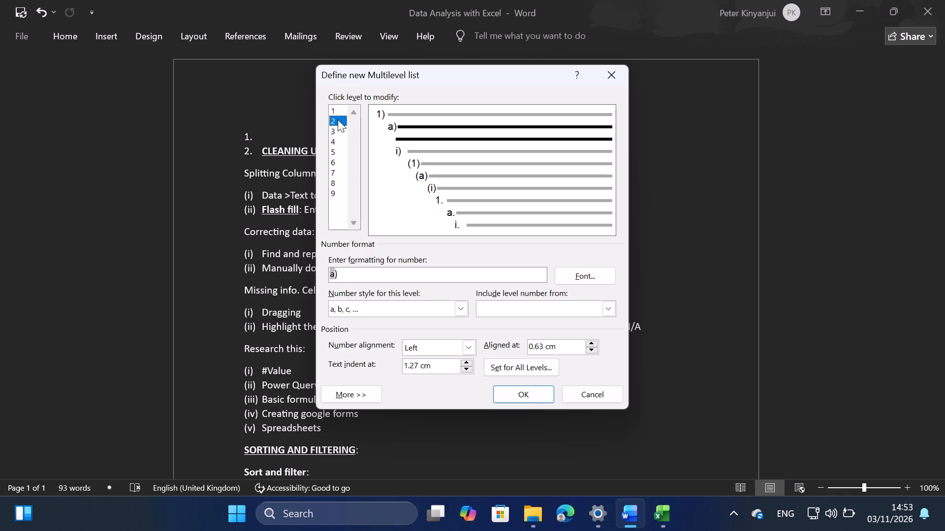
pyautogui.click(338, 133)
pyautogui.click(339, 150)
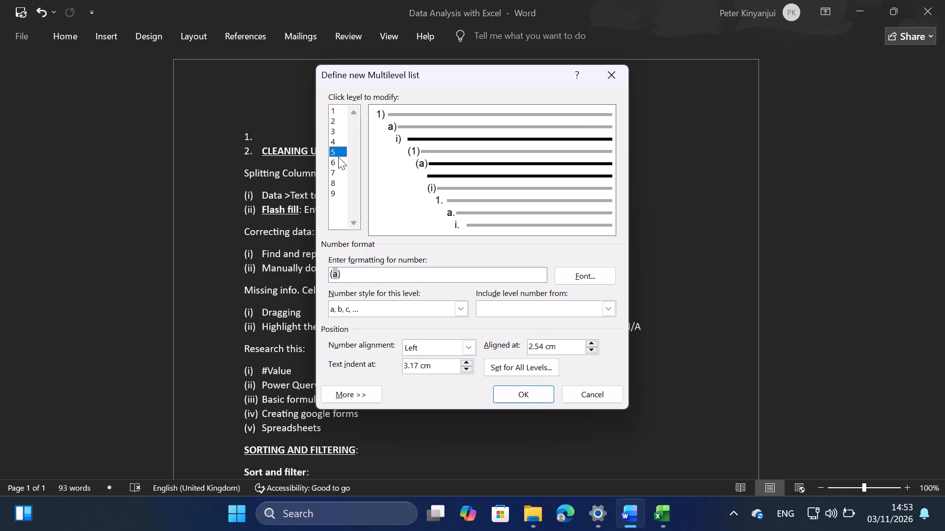
pyautogui.click(334, 109)
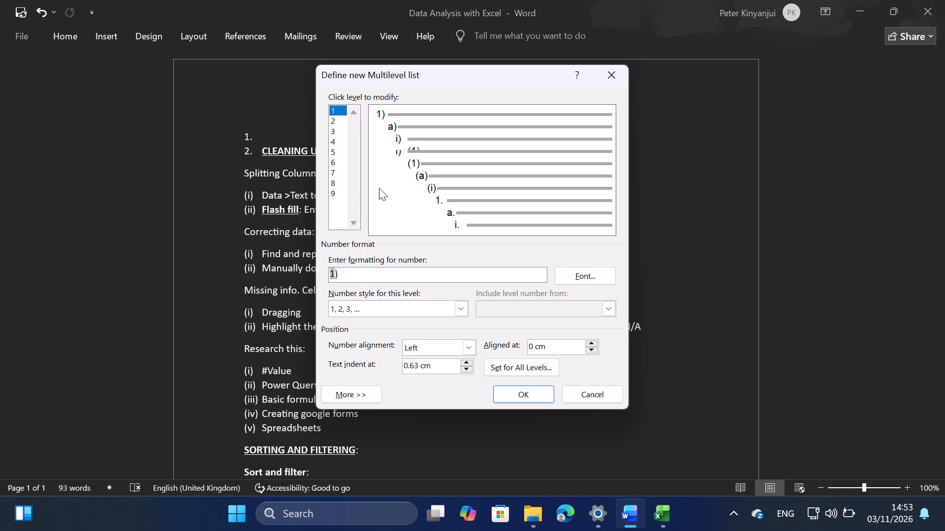
pyautogui.click(402, 155)
pyautogui.click(381, 109)
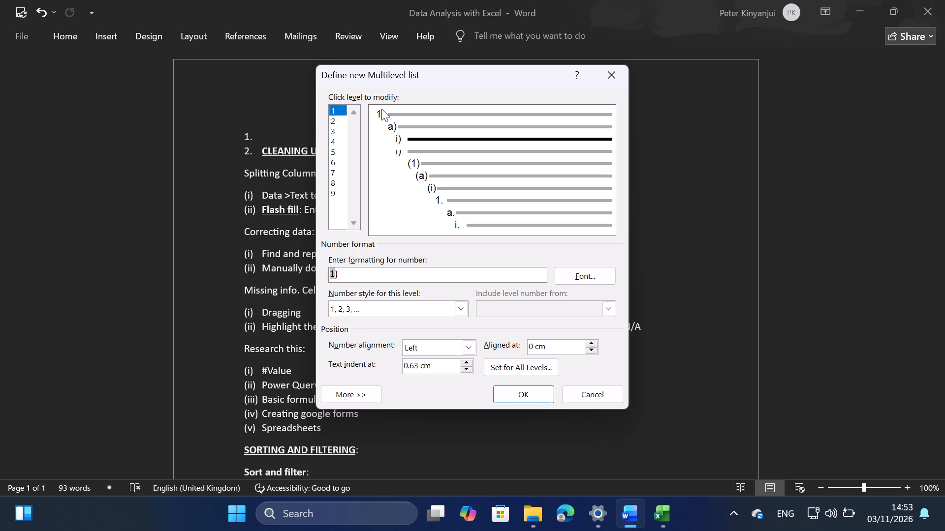
# Set the level 1 number style to 1, 2, 3, … and apply the new multilevel list to the SORTING AND FILTERING heading.
pyautogui.click(455, 313)
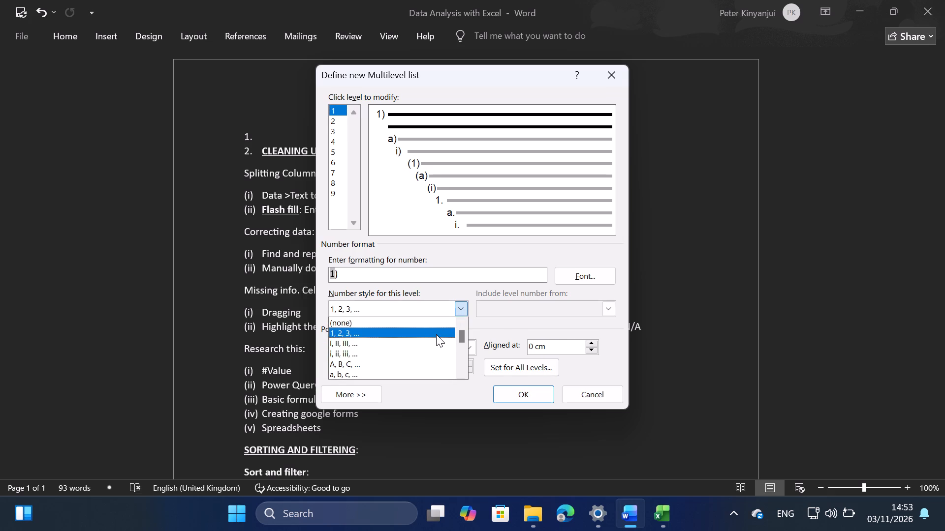
pyautogui.click(435, 330)
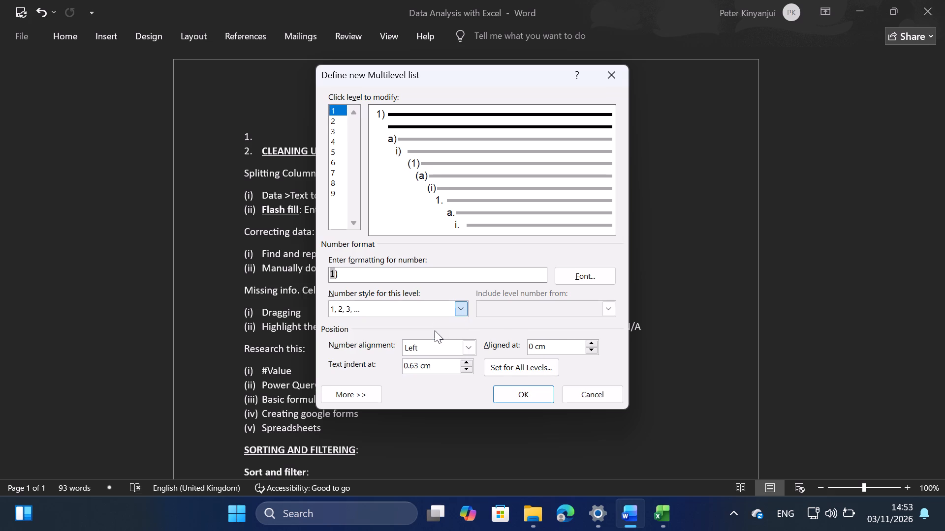
pyautogui.click(454, 305)
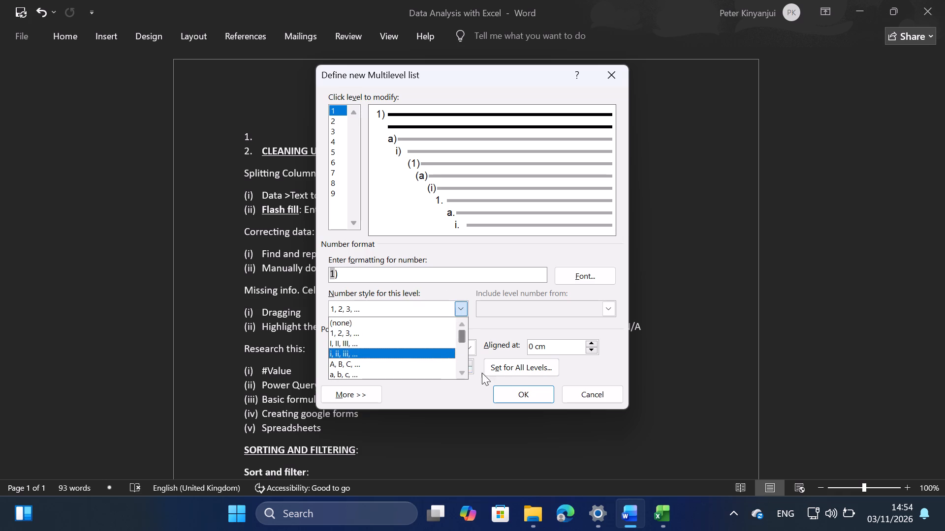
pyautogui.click(430, 378)
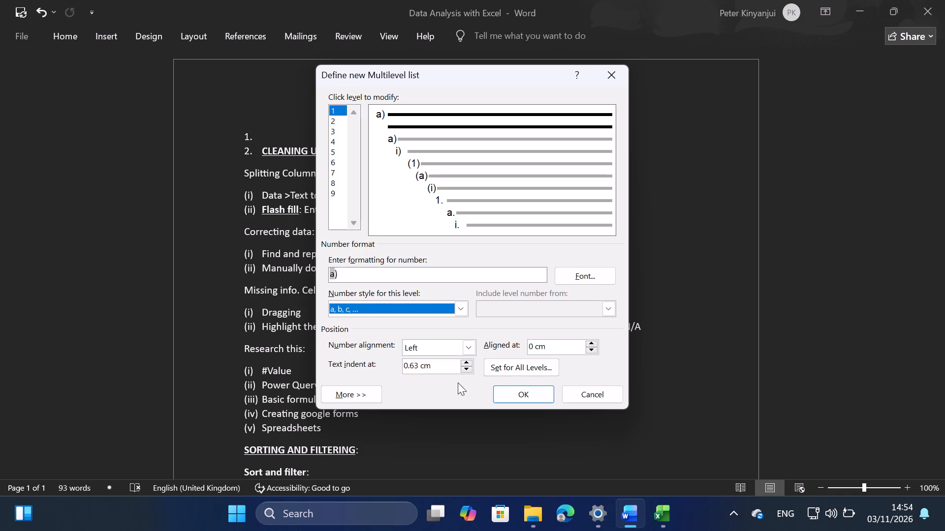
pyautogui.click(446, 309)
pyautogui.click(429, 337)
pyautogui.click(500, 364)
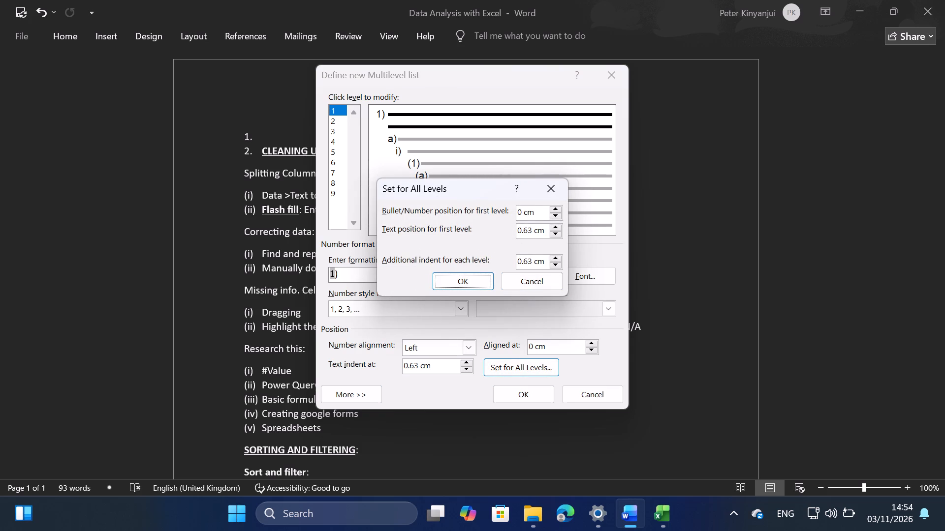
pyautogui.click(549, 182)
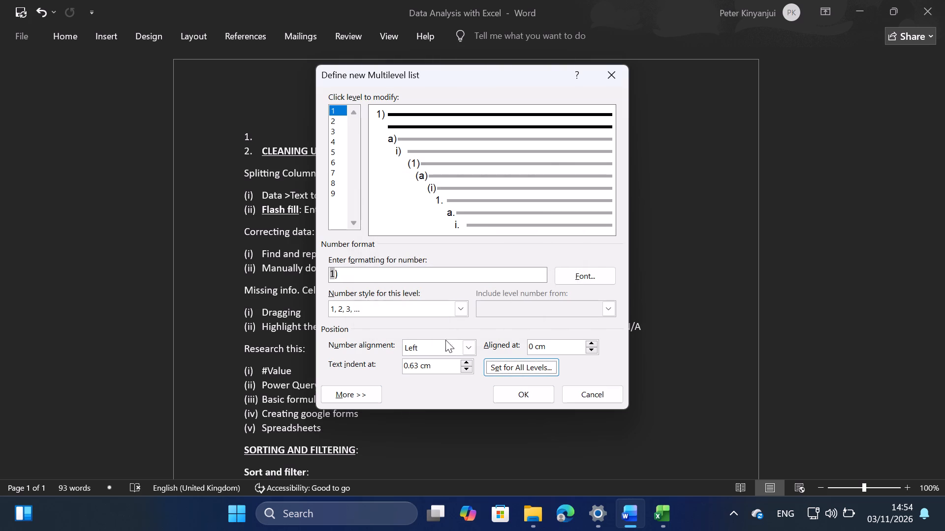
pyautogui.click(509, 398)
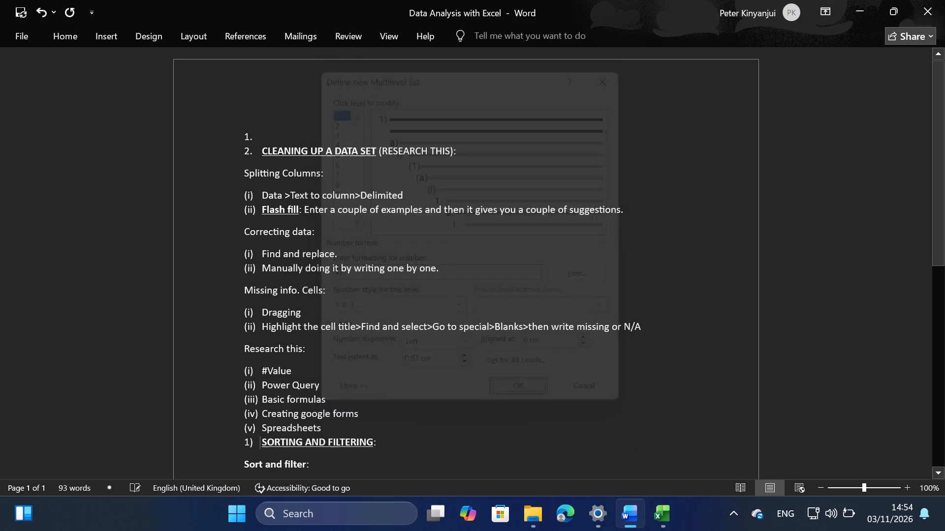
# Remove the number from the empty line above the CLEANING UP A DATA SET heading.
pyautogui.click(251, 152)
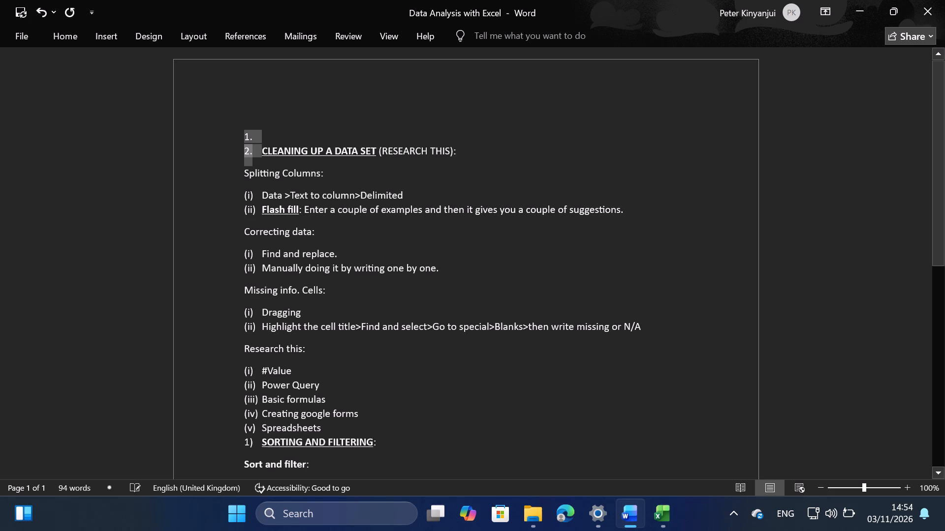
pyautogui.click(253, 135)
pyautogui.press('BackSpace')
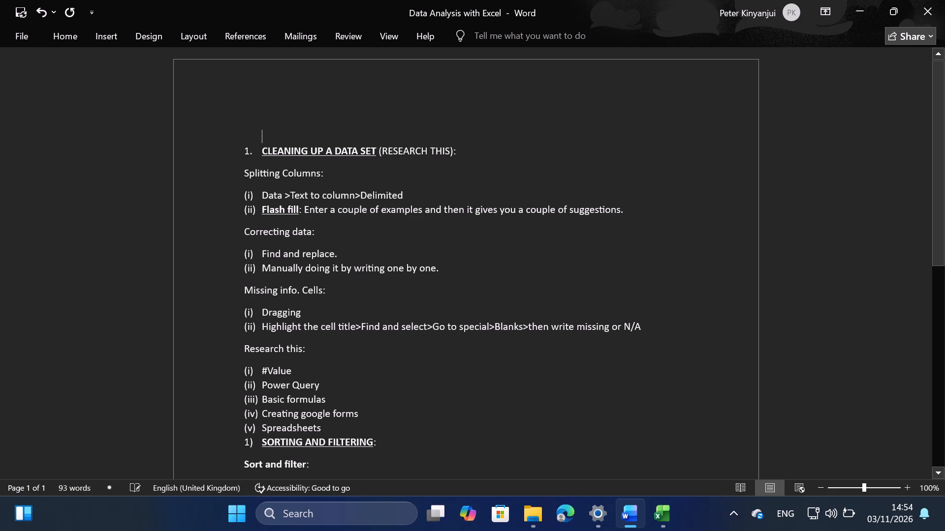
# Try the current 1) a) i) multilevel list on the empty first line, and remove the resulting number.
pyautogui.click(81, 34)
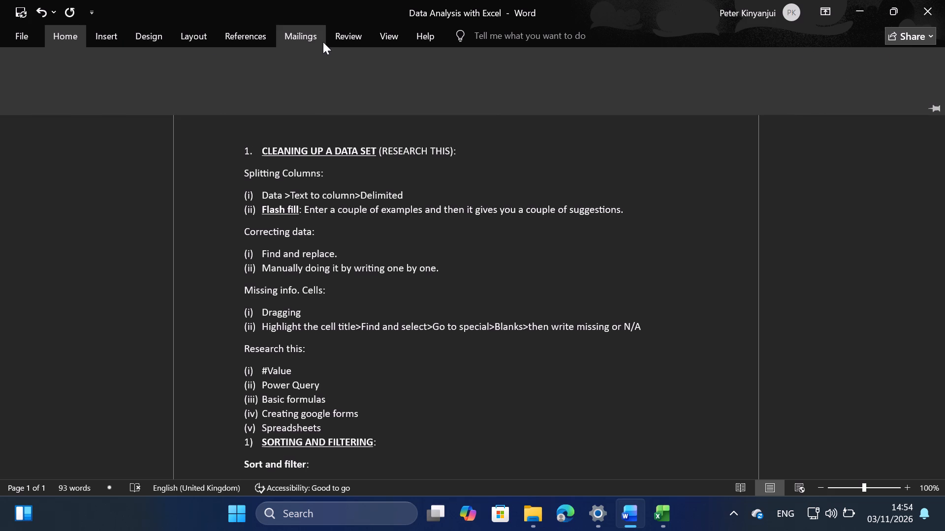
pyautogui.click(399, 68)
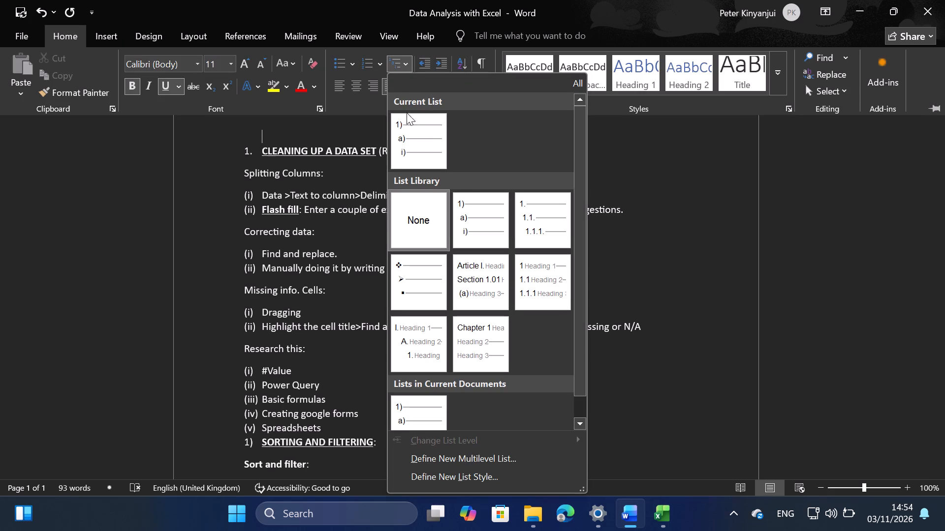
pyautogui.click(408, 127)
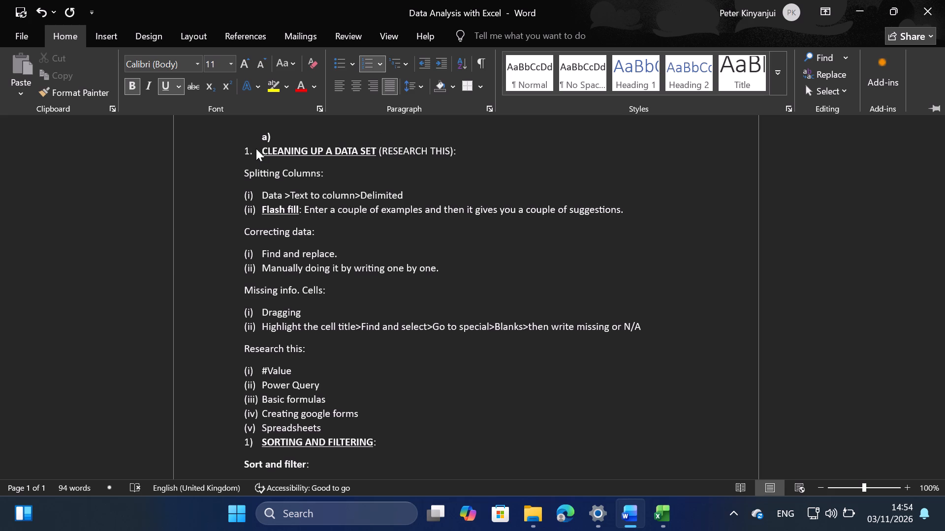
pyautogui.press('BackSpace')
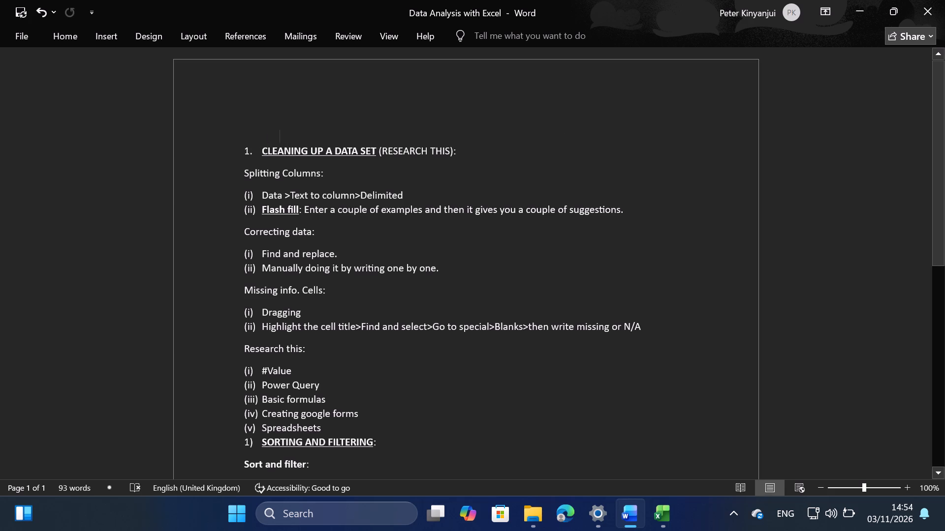
# Enter 1 on the empty line above the CLEANING UP A DATA SET heading.
pyautogui.press('1')
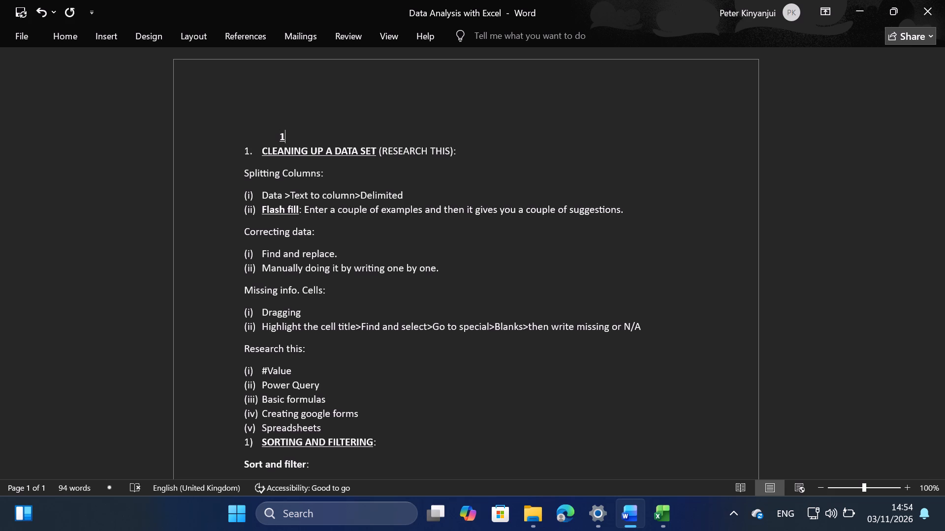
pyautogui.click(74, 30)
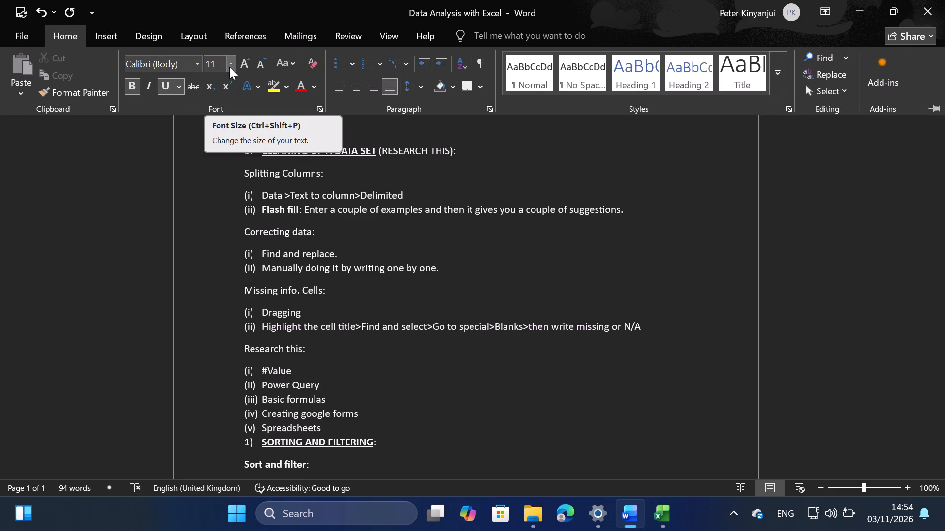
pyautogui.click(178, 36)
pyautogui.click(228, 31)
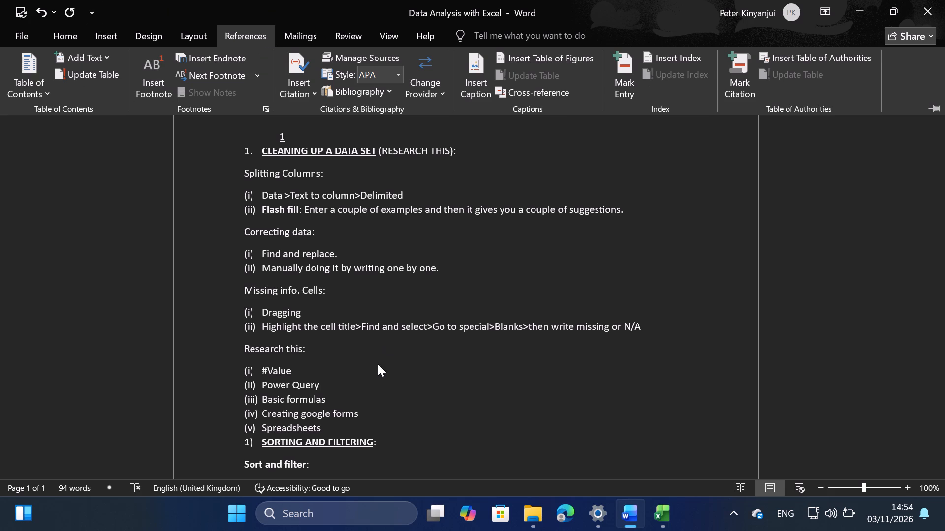
# Insert an unnumbered line between the SORTING AND FILTERING heading and the Sort and filter subheading.
pyautogui.click(380, 444)
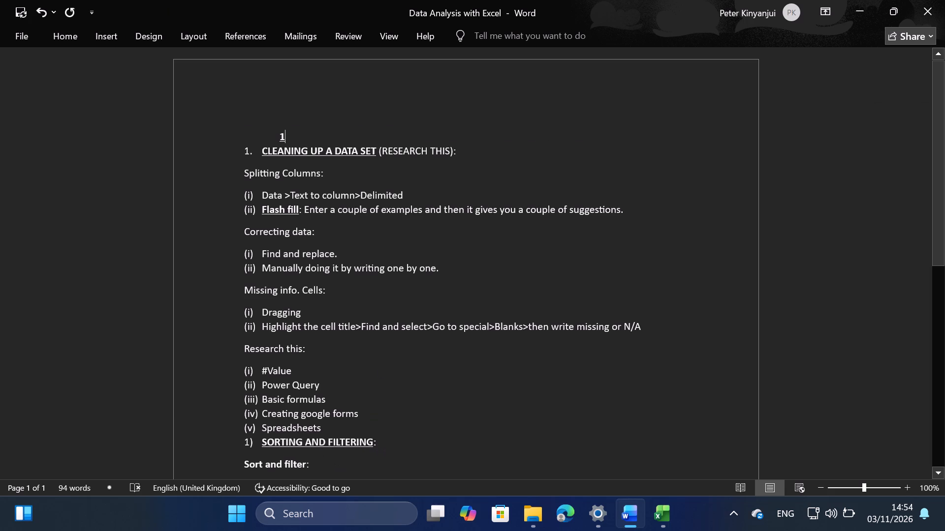
pyautogui.click(380, 444)
pyautogui.click(380, 444)
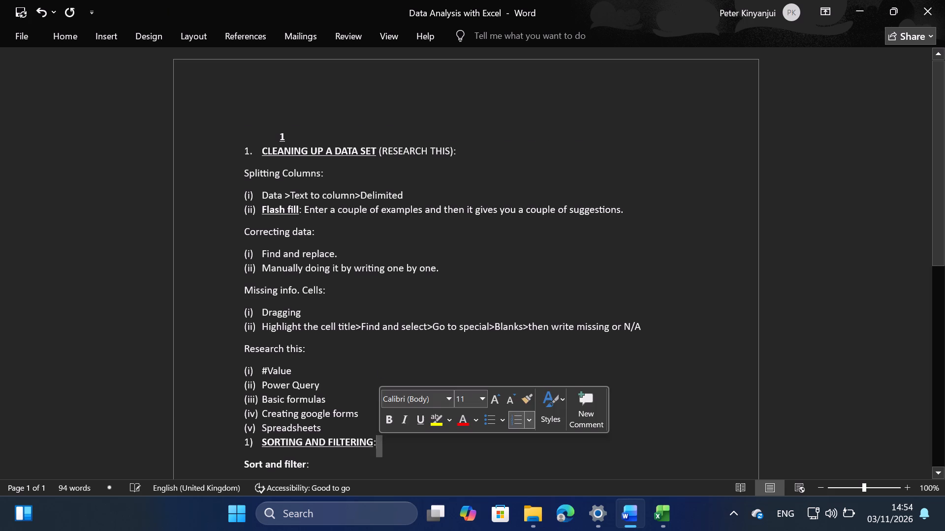
pyautogui.press('Return')
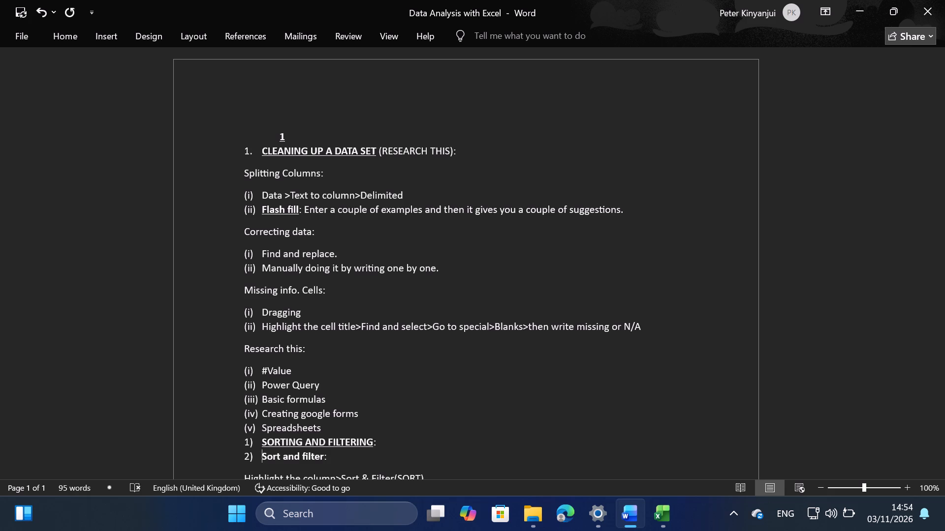
pyautogui.press('Return')
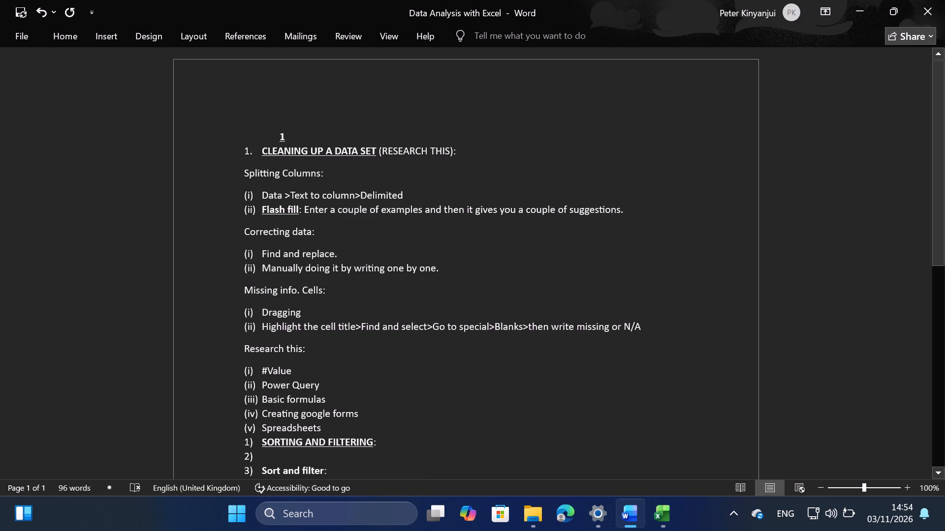
pyautogui.click(291, 451)
pyautogui.press('BackSpace')
# Write "To do sorting and filtering there should be headers for the column sand" on the line below the SORTING AND FILTERING heading.
pyautogui.write('o do sorting and filtering there shi')
pyautogui.press('BackSpace')
pyautogui.write('ould be')
pyautogui.press('space')
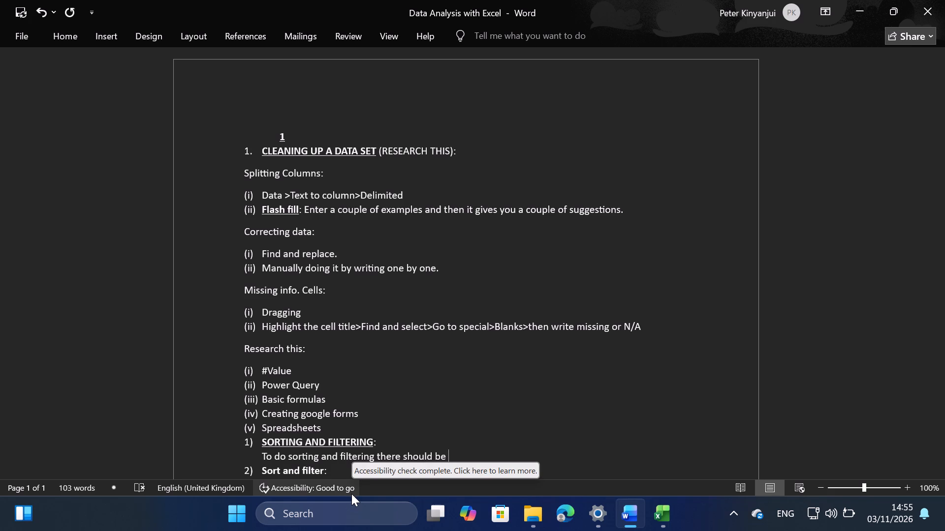
pyautogui.write('tex')
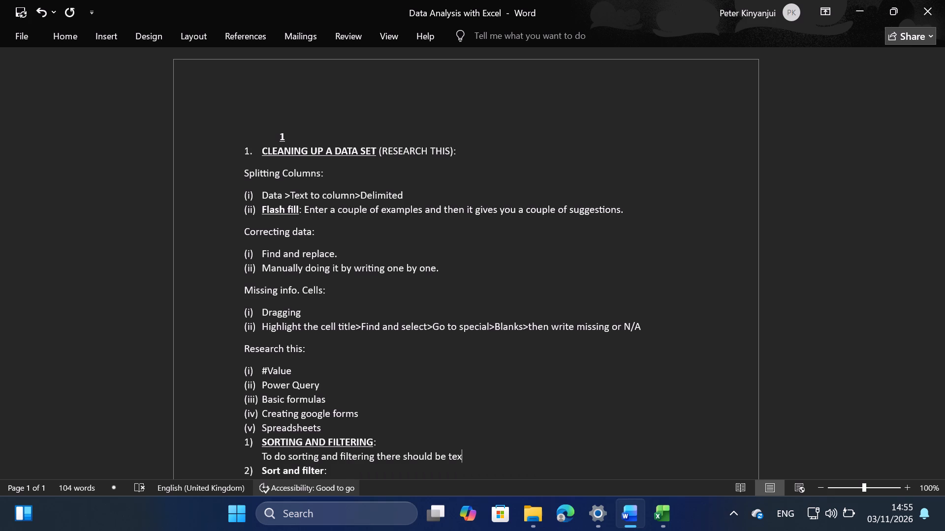
pyautogui.press('BackSpace')
pyautogui.press('BackSpace')
pyautogui.press('BackSpace')
pyautogui.write('headers for the colums')
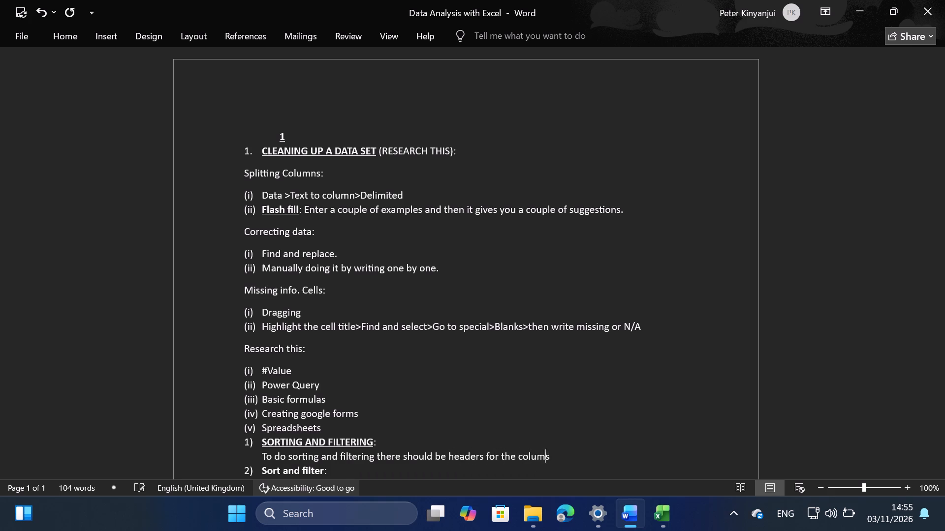
pyautogui.press('space')
pyautogui.press('BackSpace')
pyautogui.press('BackSpace')
pyautogui.press('BackSpace')
pyautogui.write('mn sand')
# Continue the sentence under the SORTING AND FILTERING heading with "don't select empty cells".
pyautogui.press('space')
pyautogui.write('don')
pyautogui.hotkey('shift', ':')
pyautogui.press('BackSpace')
pyautogui.press(';')
pyautogui.press('BackSpace')
pyautogui.press("'")
pyautogui.write('t')
pyautogui.press('space')
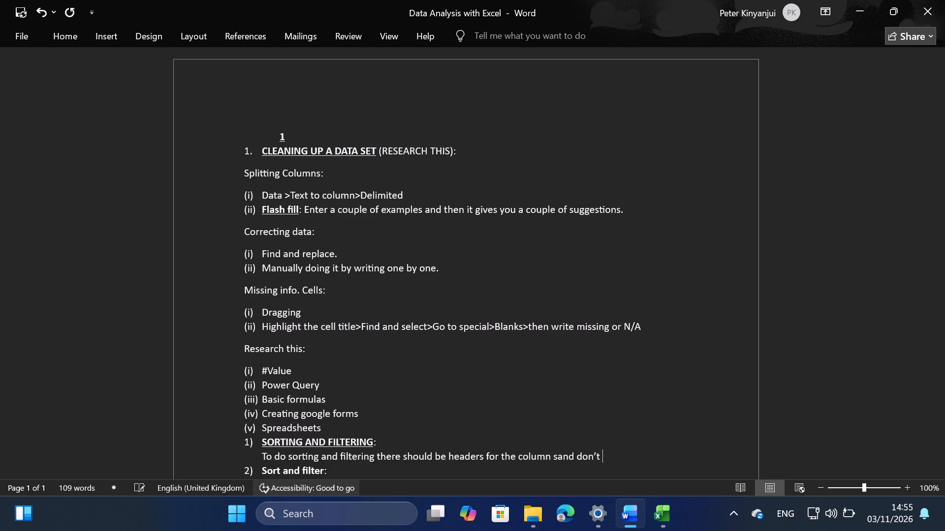
pyautogui.write('select empt yc')
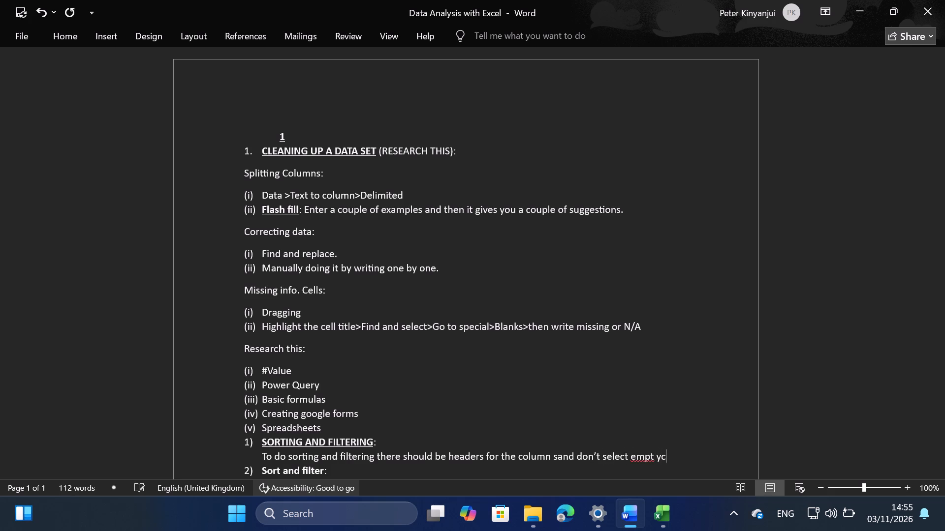
pyautogui.press('BackSpace')
pyautogui.press('BackSpace')
pyautogui.write('cells')
pyautogui.press('Left')
pyautogui.press('Left')
pyautogui.press('Left')
pyautogui.press('Left')
pyautogui.press('Left')
pyautogui.press('Left')
pyautogui.press('y')
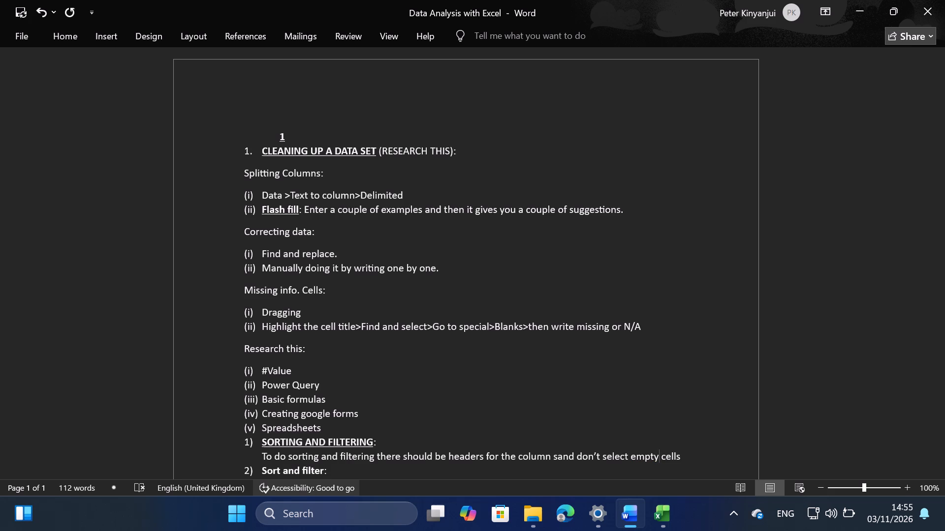
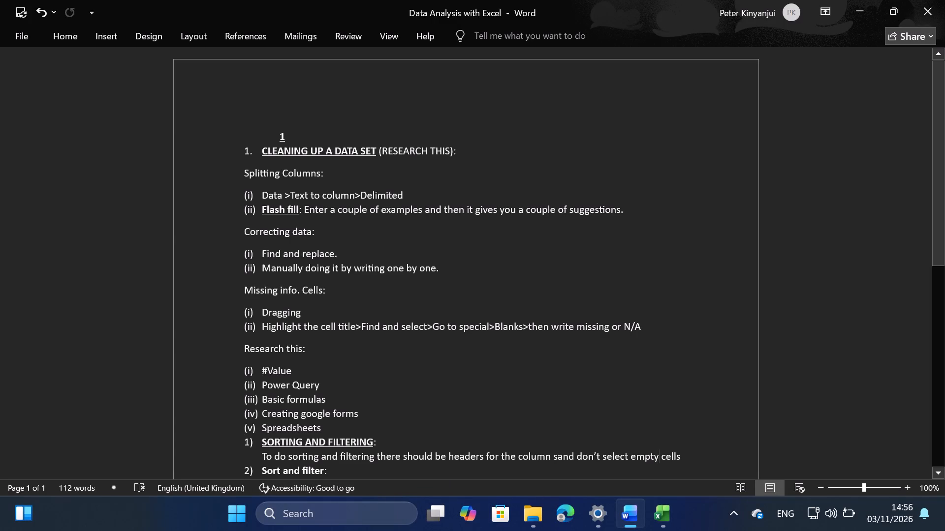
# Remove the list number from the CLEANING UP A DATA SET heading and delete the typed 1 on the line above it.
pyautogui.click(293, 138)
pyautogui.click(257, 156)
pyautogui.press('BackSpace')
pyautogui.click(286, 136)
pyautogui.press('BackSpace')
pyautogui.press('BackSpace')
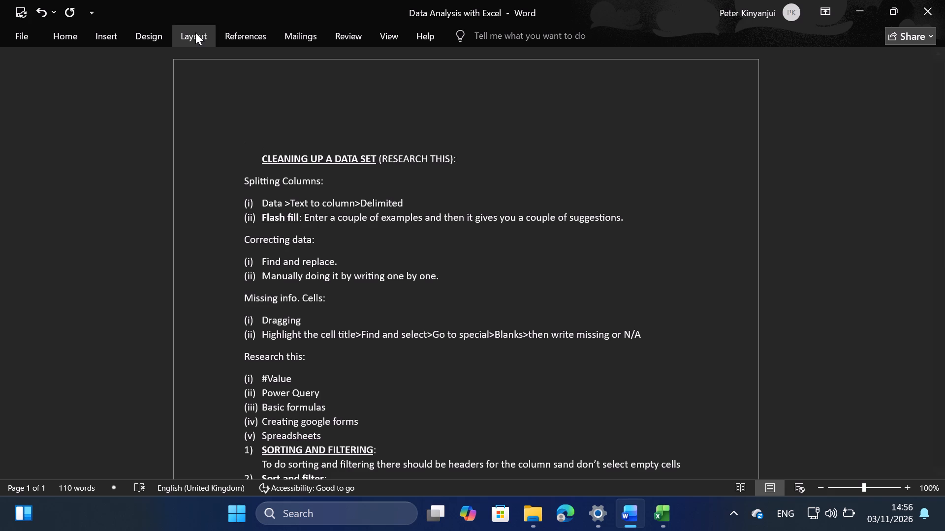
# Apply the 1. 2. 3. number format to the empty line above the CLEANING UP A DATA SET heading.
pyautogui.click(76, 33)
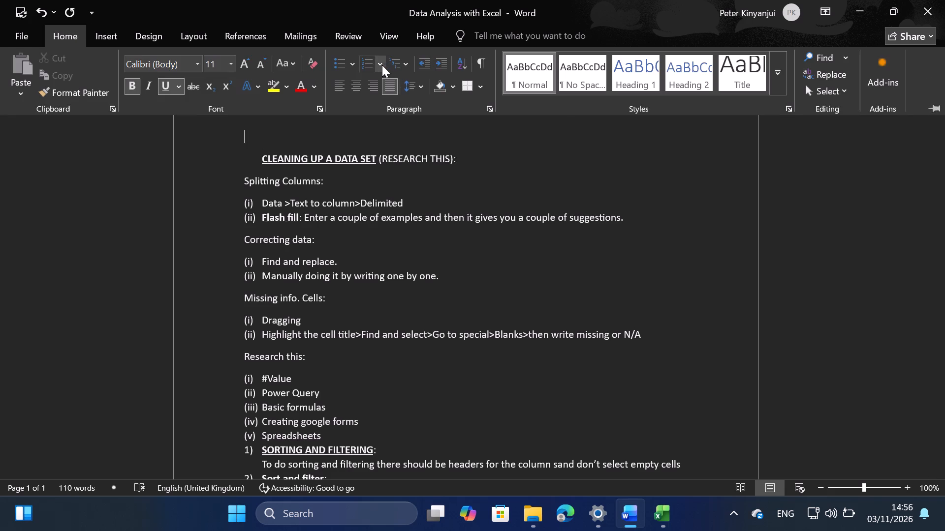
pyautogui.click(382, 65)
pyautogui.click(397, 100)
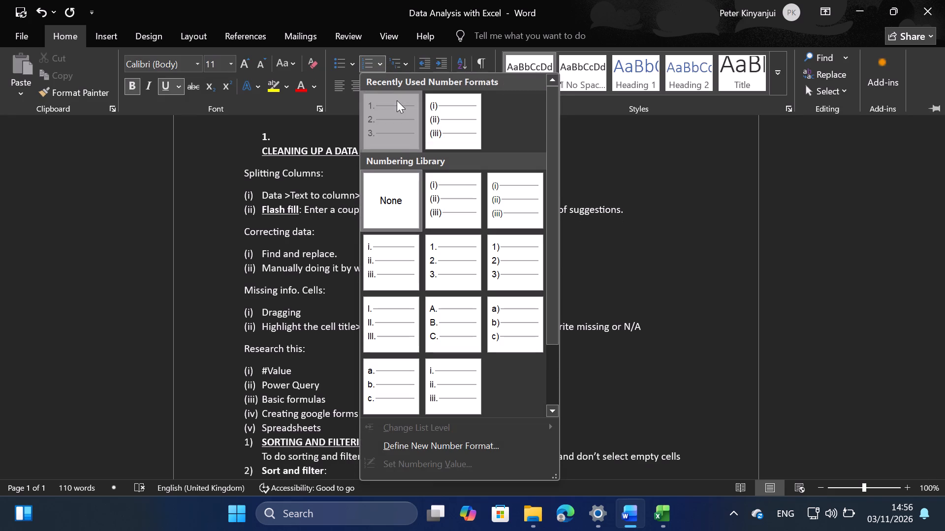
# Number the CLEANING UP A DATA SET heading as item 2 of the same list as the empty line above it.
pyautogui.click(261, 149)
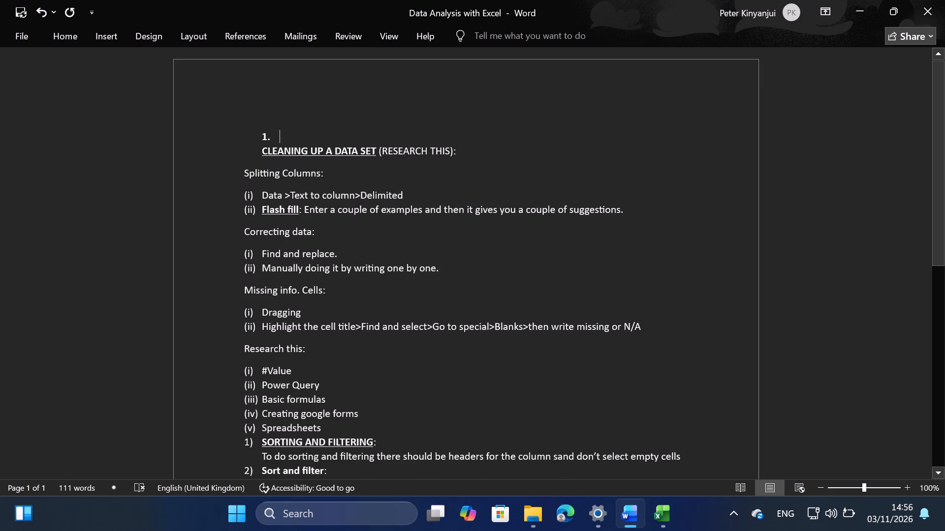
pyautogui.doubleClick(261, 149)
pyautogui.click(261, 149)
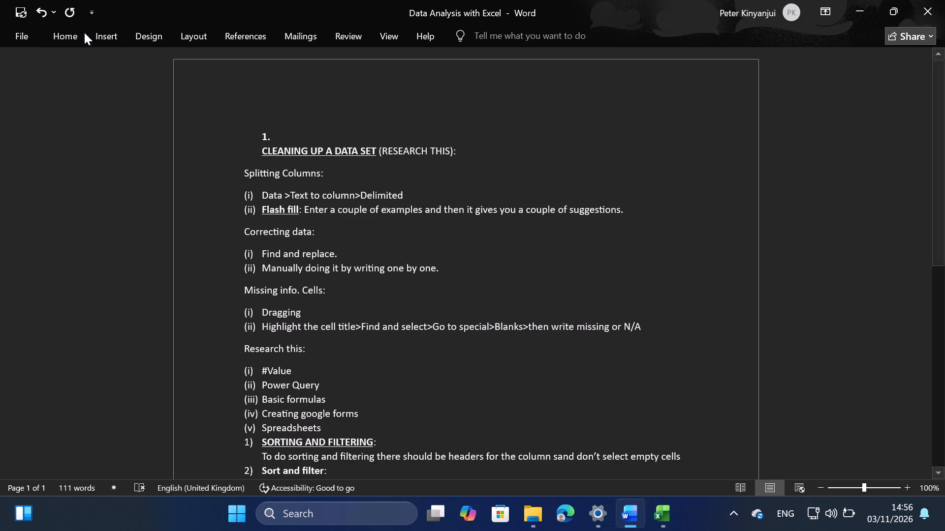
pyautogui.click(79, 33)
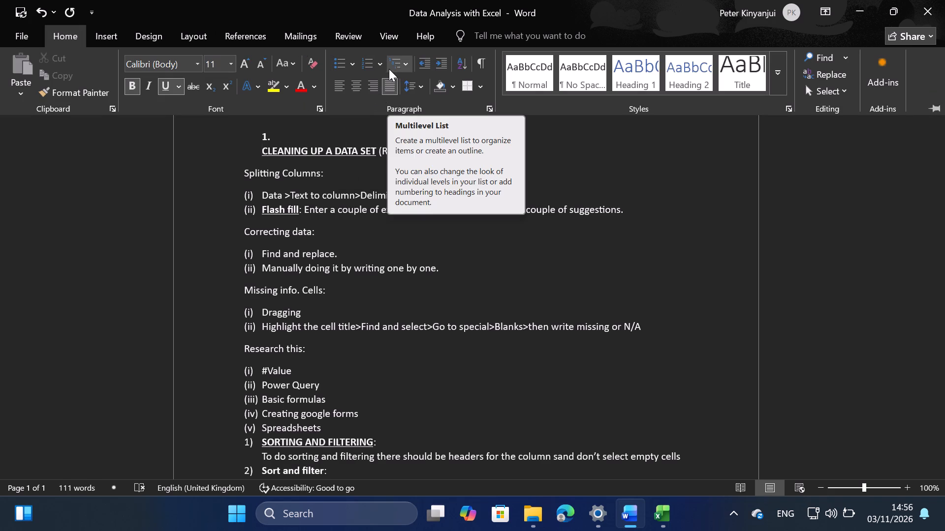
pyautogui.click(284, 137)
pyautogui.click(269, 136)
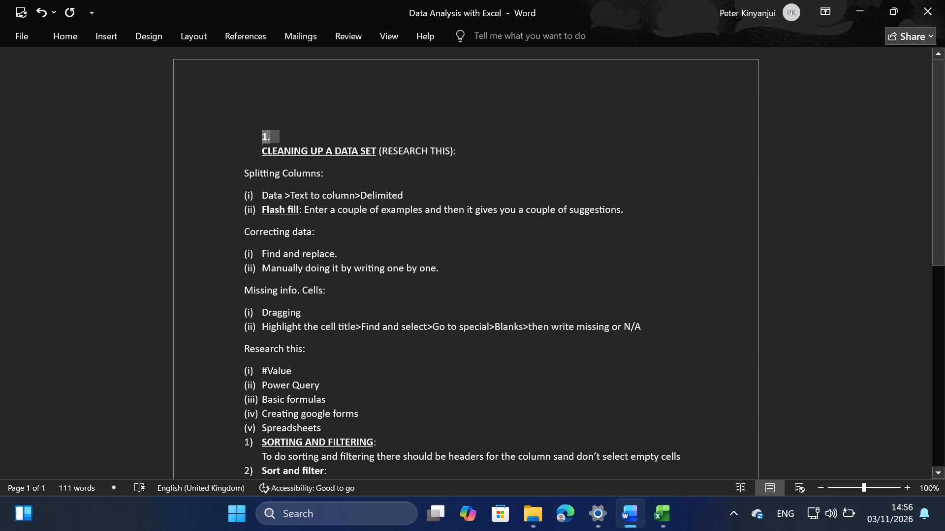
pyautogui.click(259, 155)
pyautogui.click(79, 39)
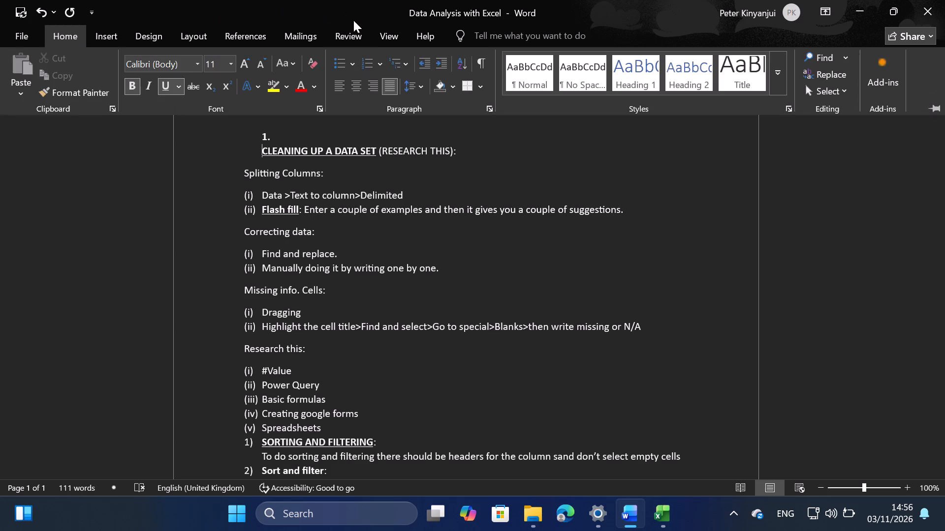
pyautogui.click(374, 61)
# Remove the bold formatting from the list numbers 1 and 2 at the top of the document.
pyautogui.moveTo(269, 131); pyautogui.dragTo(265, 147)
pyautogui.moveTo(265, 136); pyautogui.dragTo(262, 144)
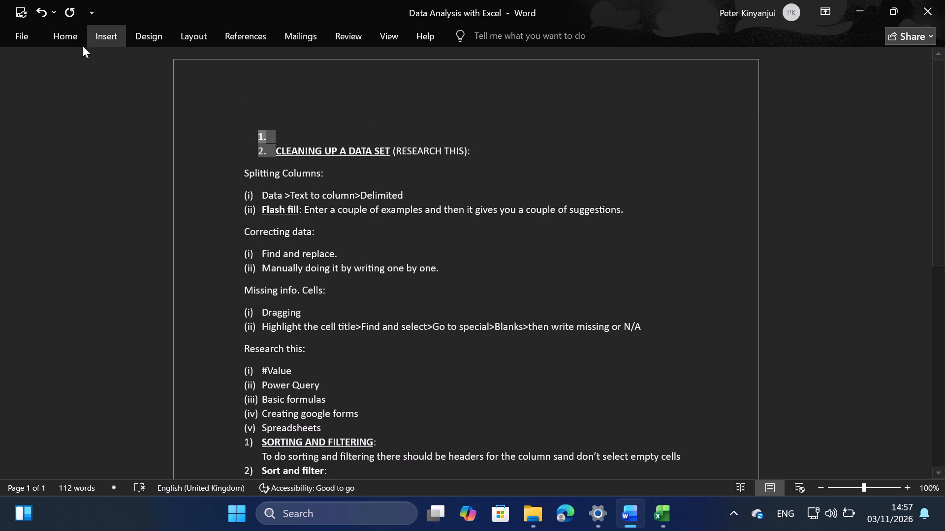
pyautogui.click(71, 51)
pyautogui.click(75, 43)
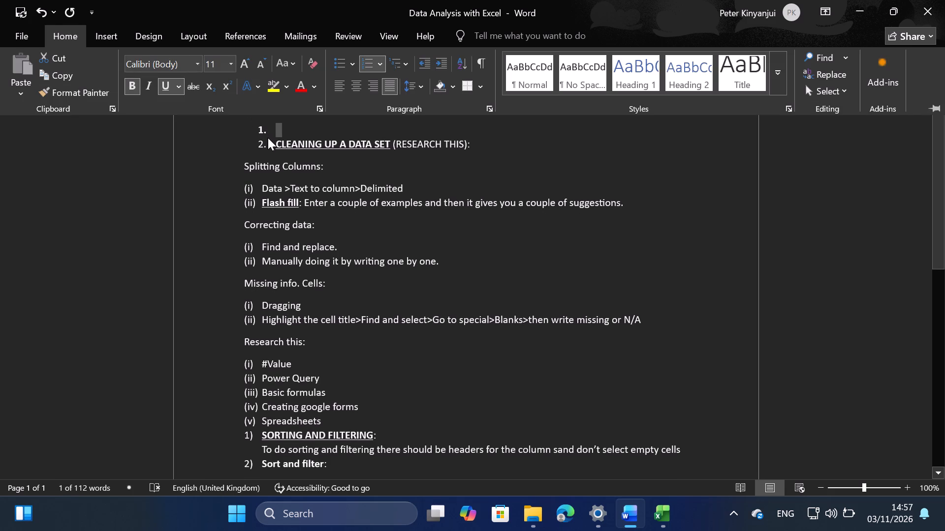
pyautogui.moveTo(267, 130); pyautogui.dragTo(259, 141)
pyautogui.moveTo(260, 128); pyautogui.dragTo(262, 138)
pyautogui.click(262, 138)
pyautogui.click(59, 35)
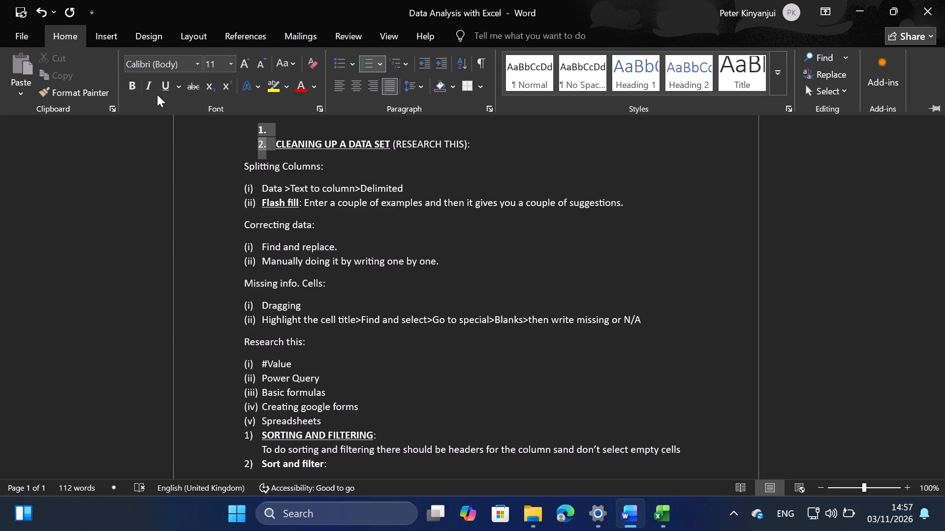
pyautogui.doubleClick(133, 83)
pyautogui.click(210, 143)
pyautogui.click(234, 136)
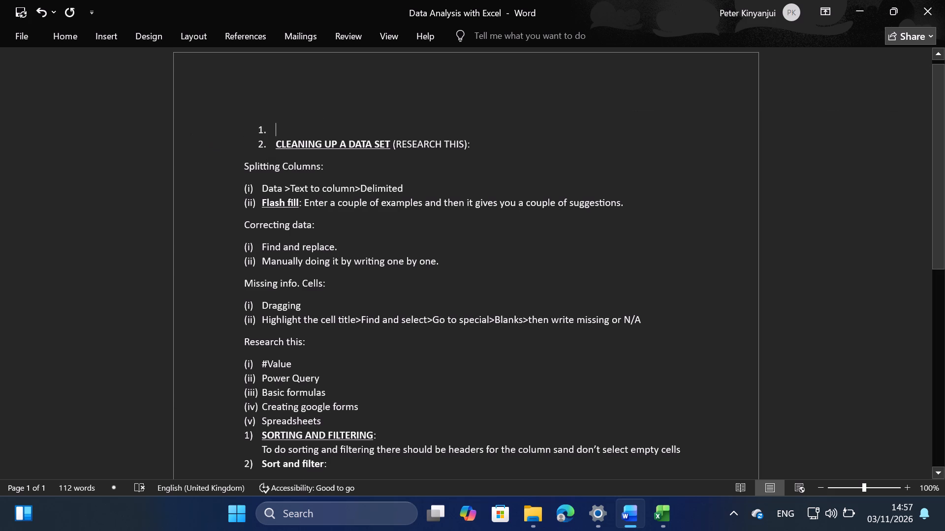
# Shift the list numbers 1 and 2 out to the text margin, in line with the (i) and (ii) items below.
pyautogui.moveTo(259, 132); pyautogui.dragTo(238, 158)
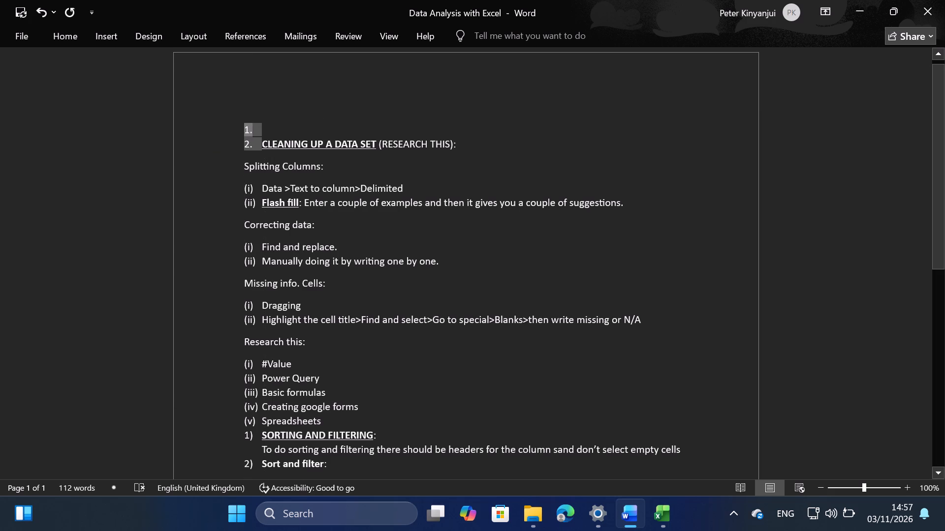
pyautogui.doubleClick(252, 193)
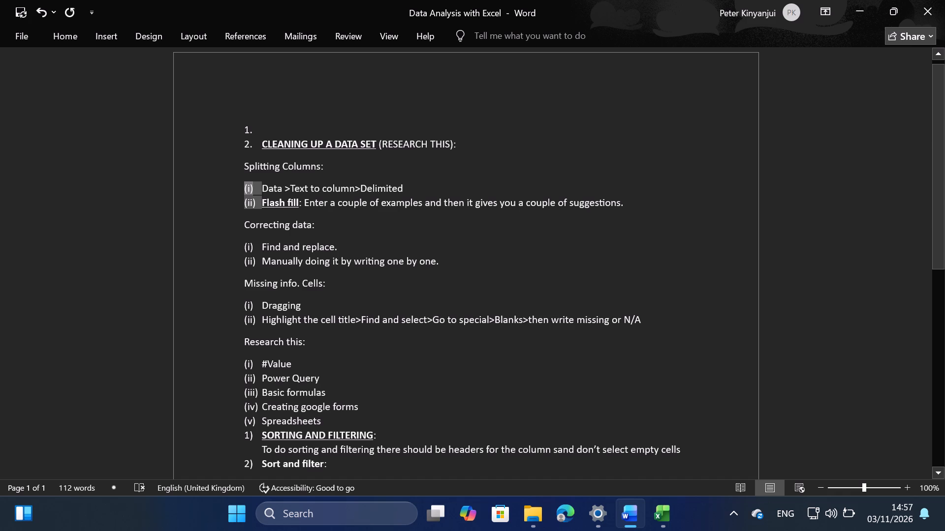
# Remove the list number and indent from the Sort and filter subheading.
pyautogui.press('pagedown')
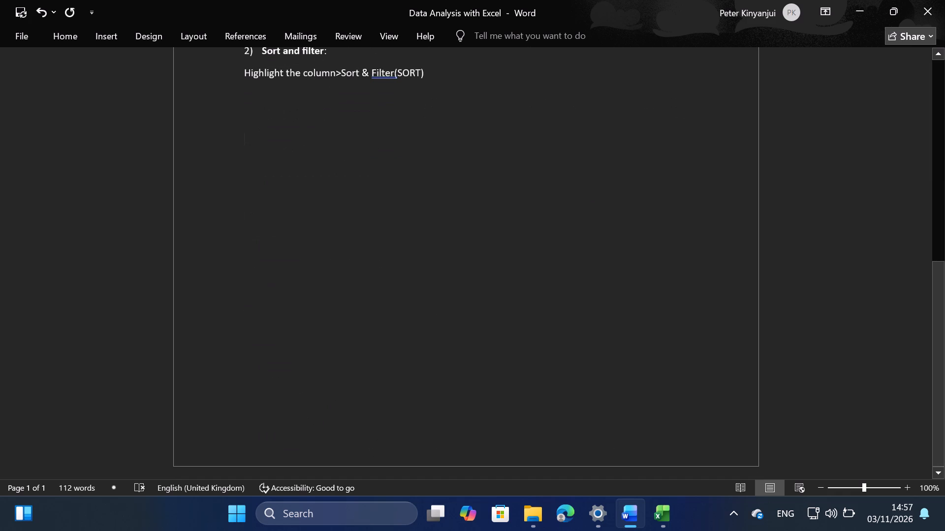
pyautogui.press('Up')
pyautogui.press('Up')
pyautogui.press('Up')
pyautogui.press('Up')
pyautogui.press('Up')
pyautogui.press('Up')
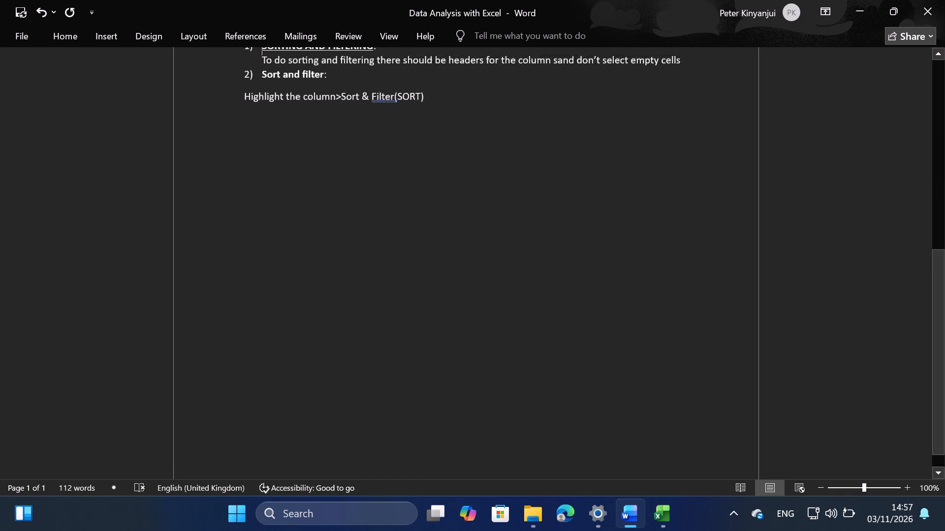
pyautogui.press('Up')
pyautogui.press('Up')
pyautogui.press('Up')
pyautogui.press('Up')
pyautogui.press('Up')
pyautogui.press('Up')
pyautogui.press('Up')
pyautogui.press('Up')
pyautogui.press('Up')
pyautogui.press('Up')
pyautogui.press('Up')
pyautogui.press('Up')
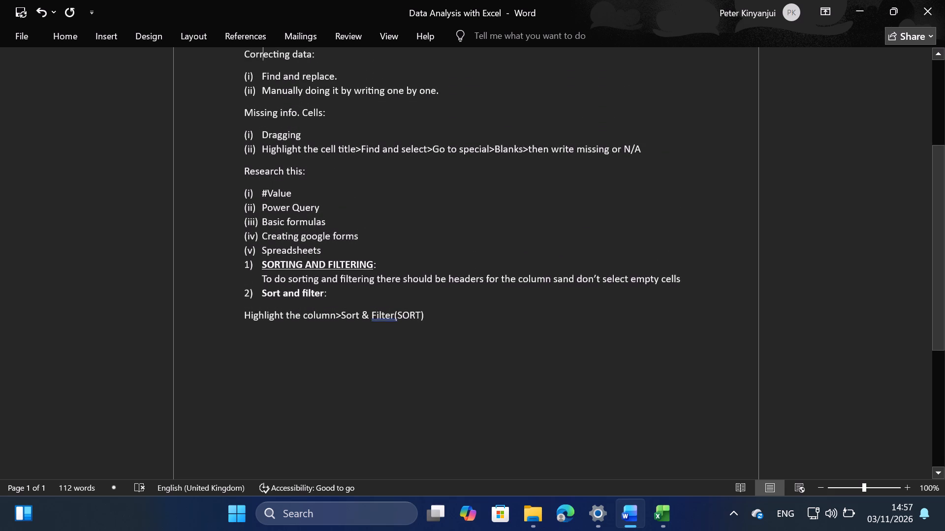
pyautogui.press('Up')
pyautogui.press('Up')
pyautogui.press('Up')
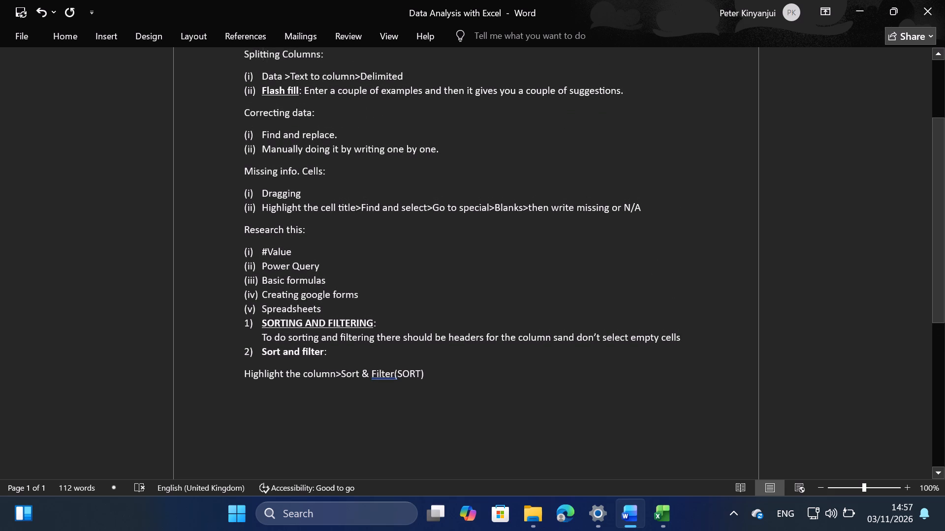
pyautogui.click(257, 355)
pyautogui.press('BackSpace')
pyautogui.press('BackSpace')
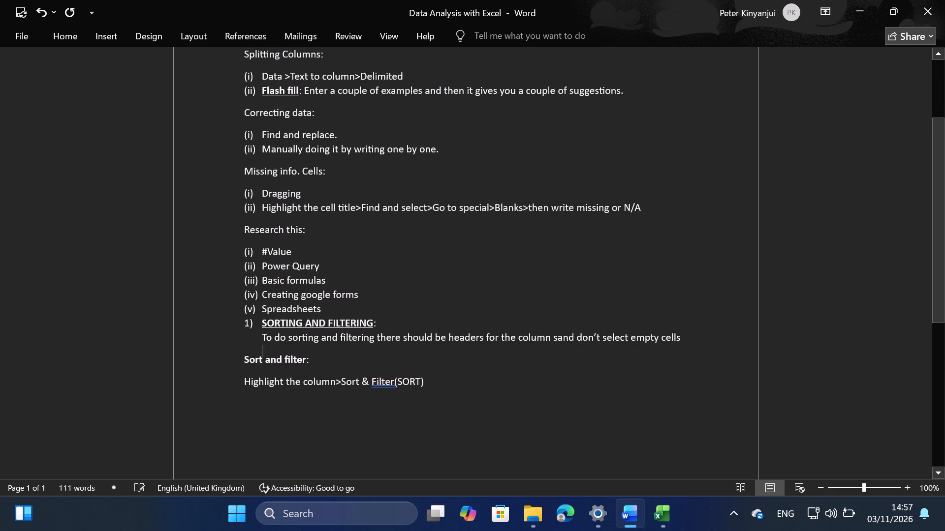
# Remove the list number and indent from the SORTING AND FILTERING heading.
pyautogui.click(259, 329)
pyautogui.press('BackSpace')
pyautogui.press('BackSpace')
# Enter the placeholder text "blablabla" in the empty list item 1 above the CLEANING UP A DATA SET heading.
pyautogui.press('pageup')
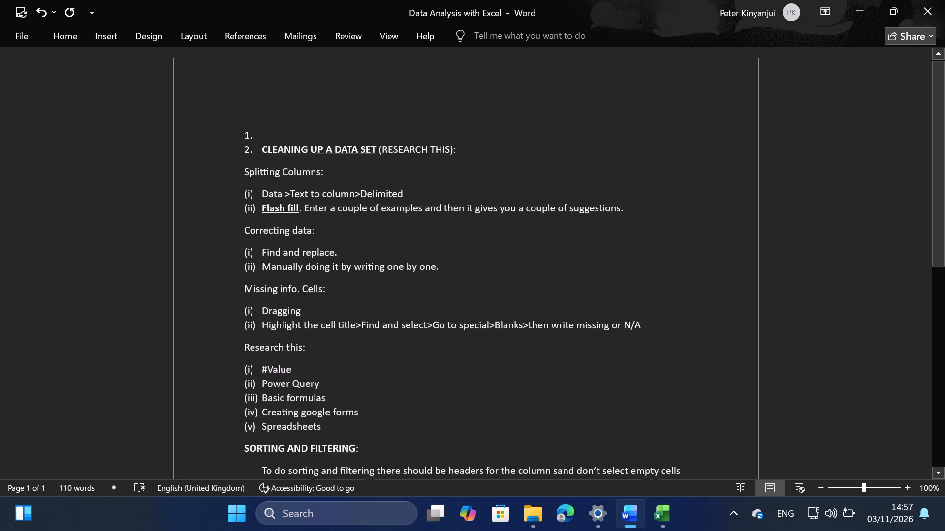
pyautogui.press('pagedown')
pyautogui.press('pageup')
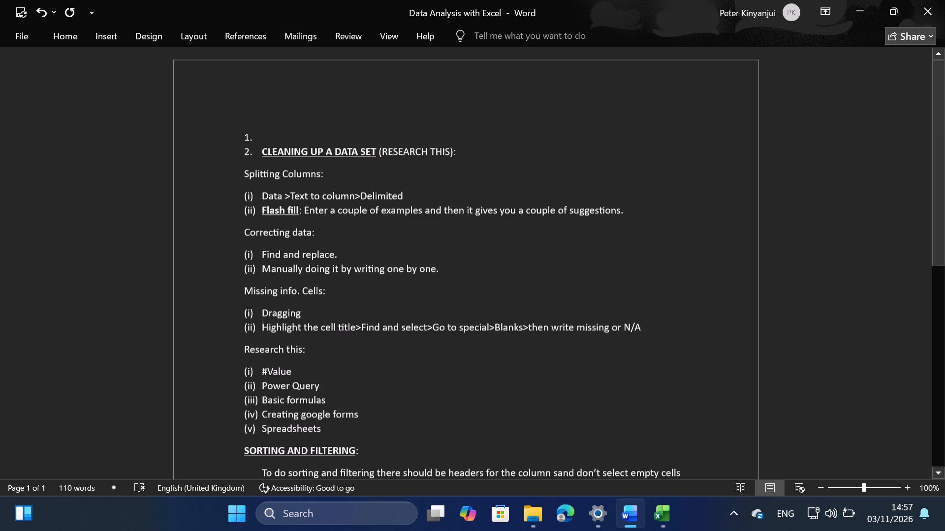
pyautogui.click(263, 130)
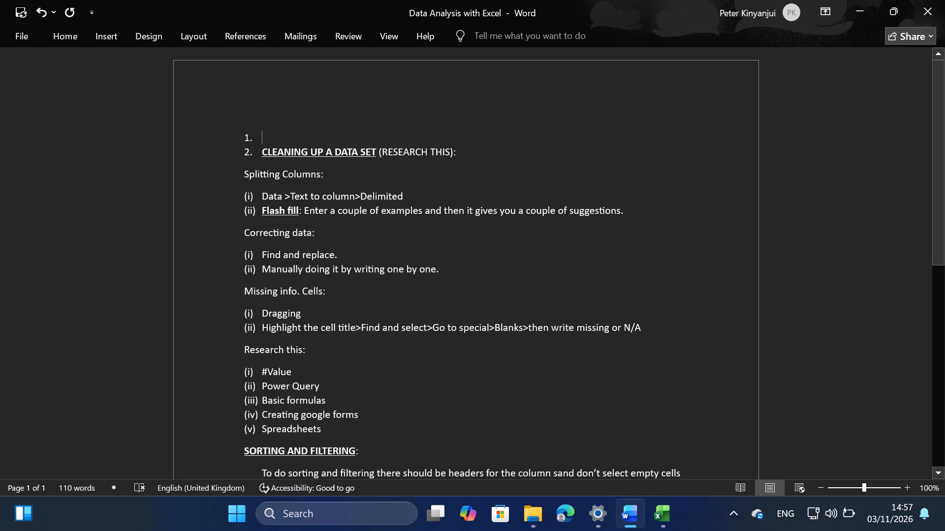
pyautogui.write('blablabla')
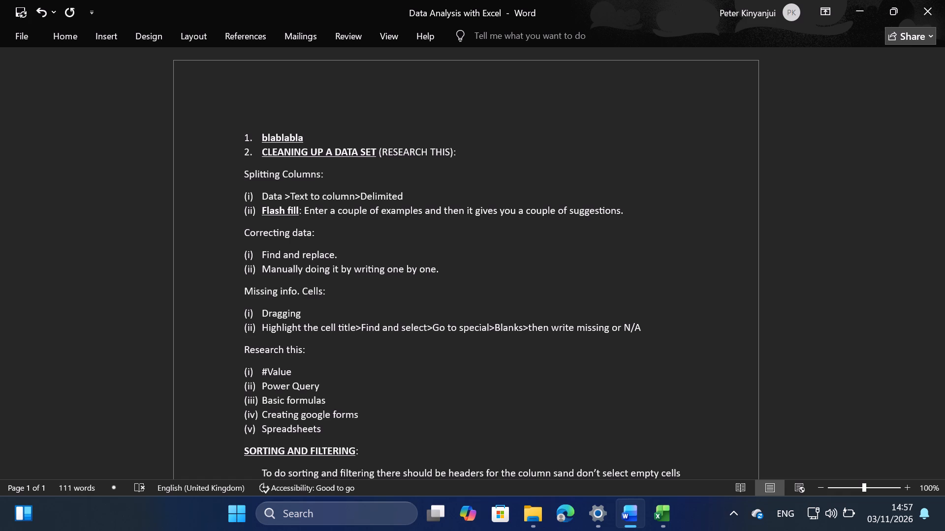
# Change the "blablabla" placeholder in list item 1 to uppercase.
pyautogui.moveTo(257, 138); pyautogui.dragTo(326, 120)
pyautogui.click(70, 31)
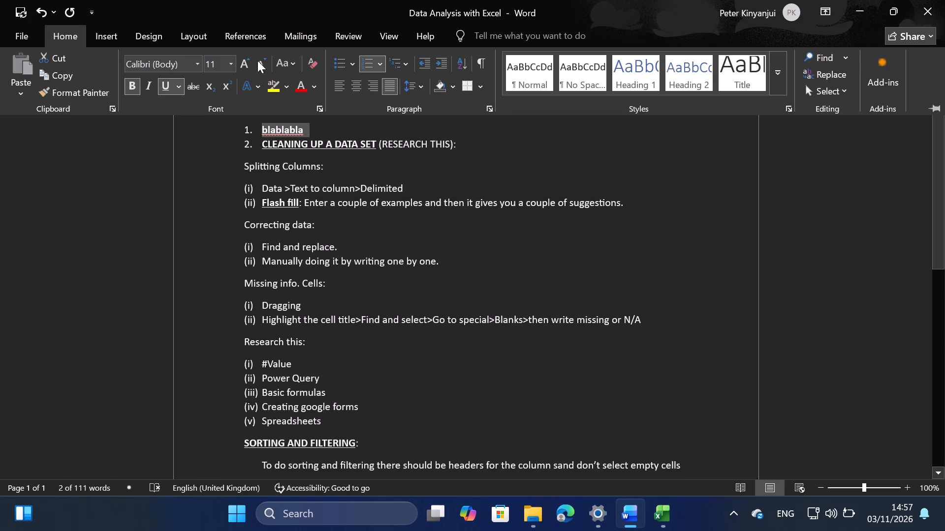
pyautogui.click(292, 61)
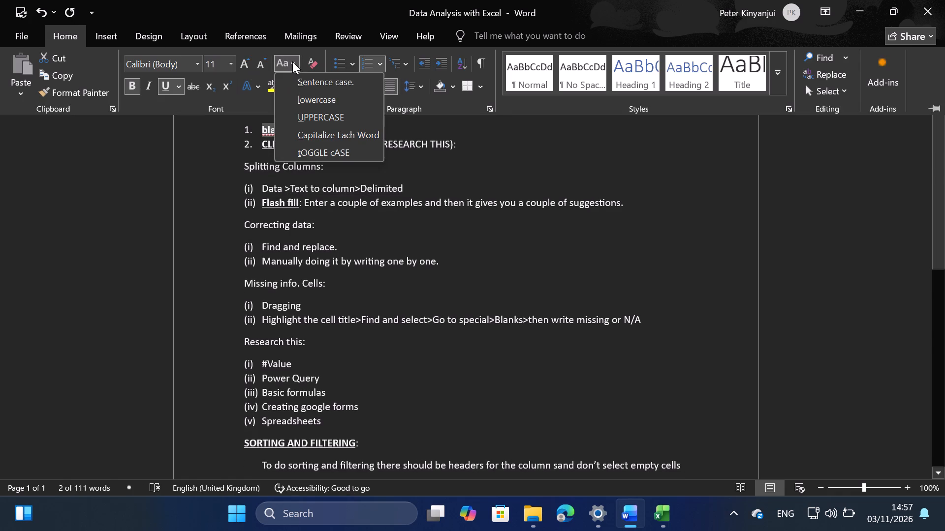
pyautogui.click(313, 115)
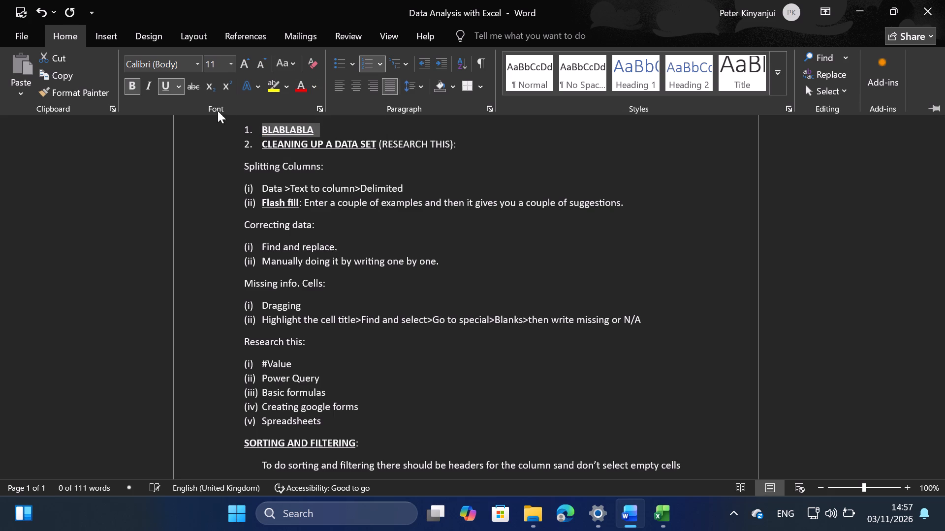
pyautogui.click(220, 139)
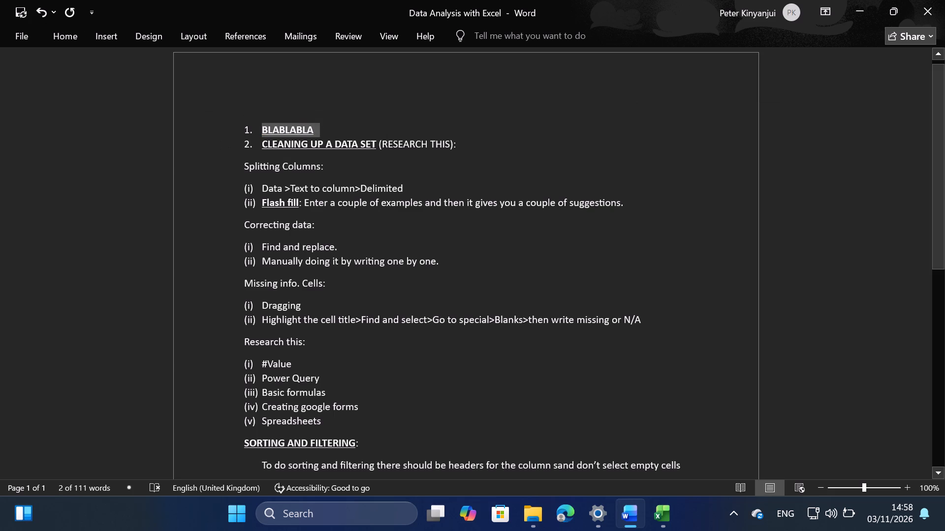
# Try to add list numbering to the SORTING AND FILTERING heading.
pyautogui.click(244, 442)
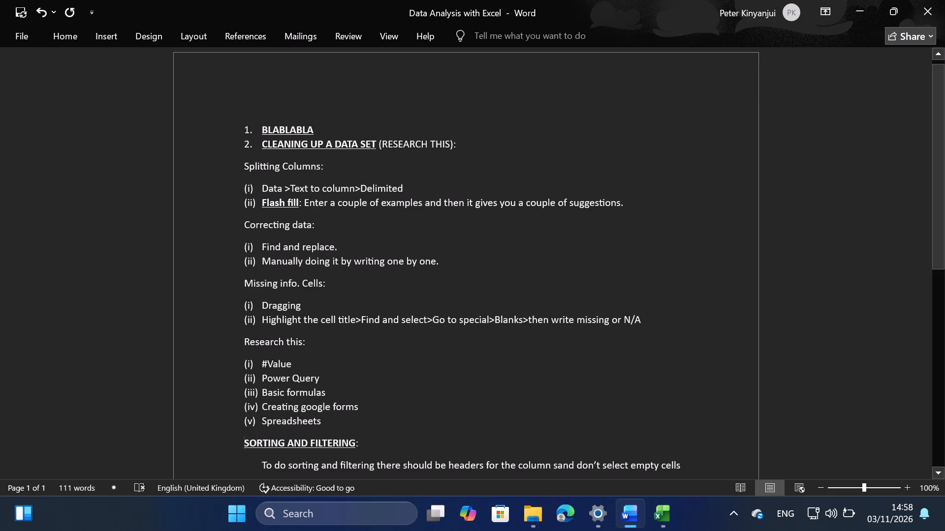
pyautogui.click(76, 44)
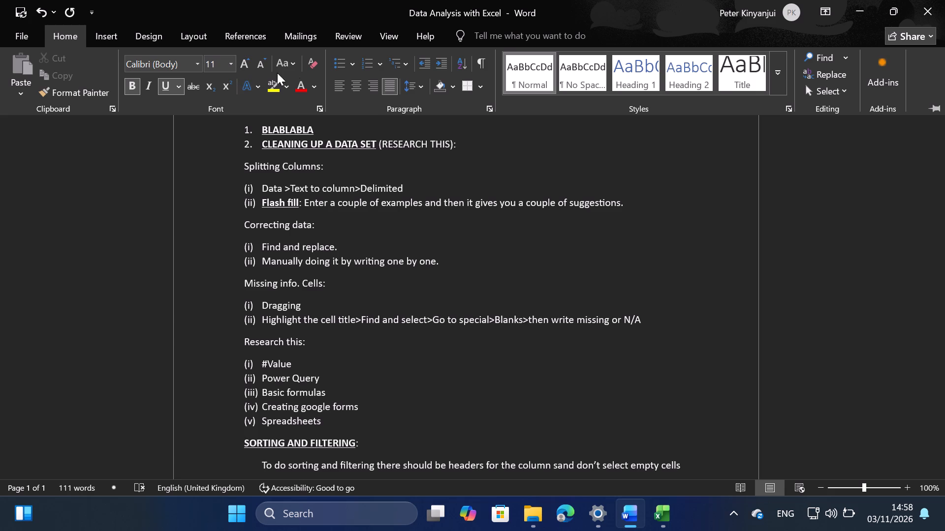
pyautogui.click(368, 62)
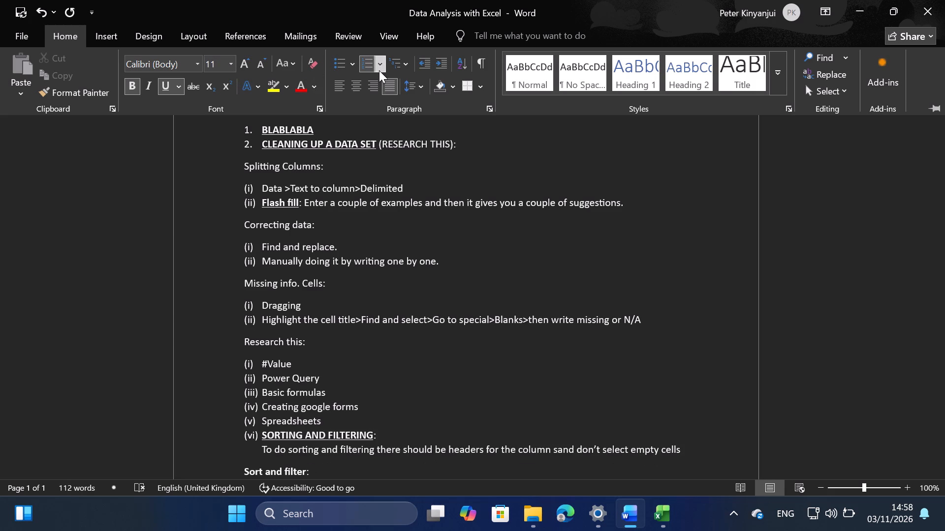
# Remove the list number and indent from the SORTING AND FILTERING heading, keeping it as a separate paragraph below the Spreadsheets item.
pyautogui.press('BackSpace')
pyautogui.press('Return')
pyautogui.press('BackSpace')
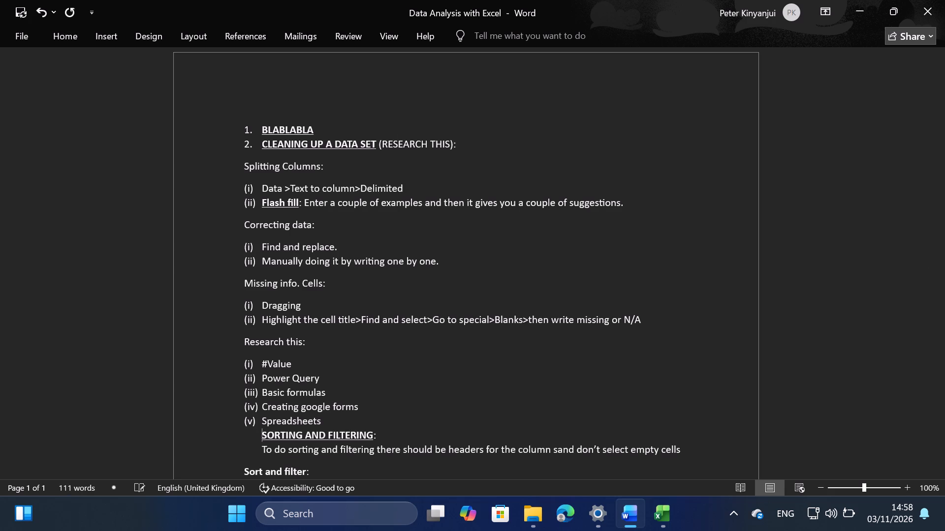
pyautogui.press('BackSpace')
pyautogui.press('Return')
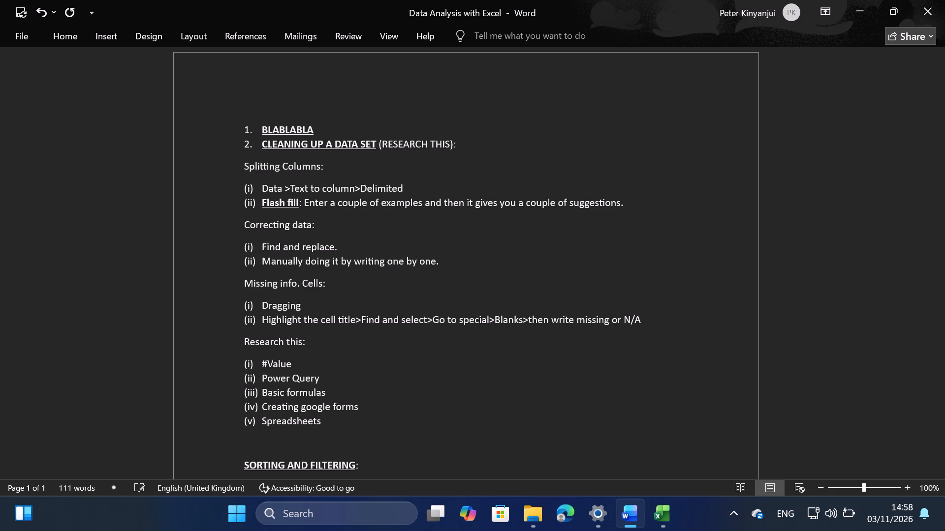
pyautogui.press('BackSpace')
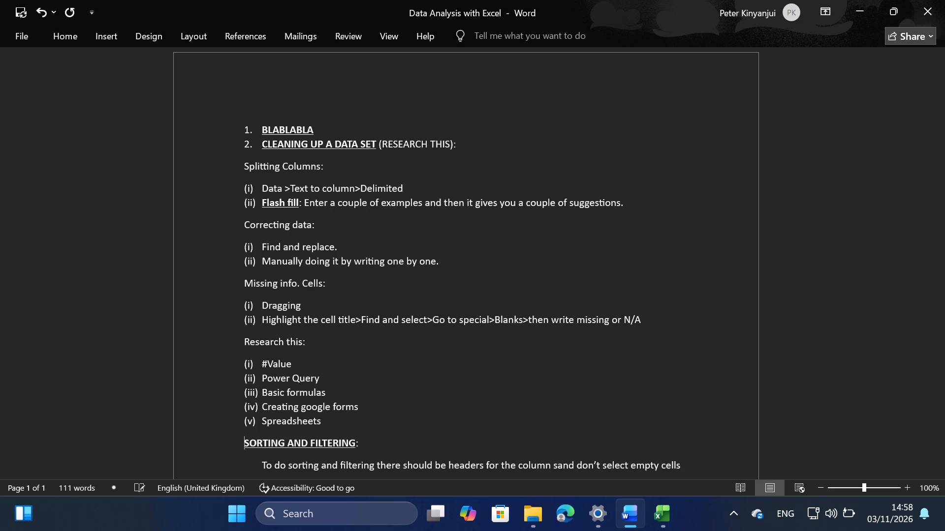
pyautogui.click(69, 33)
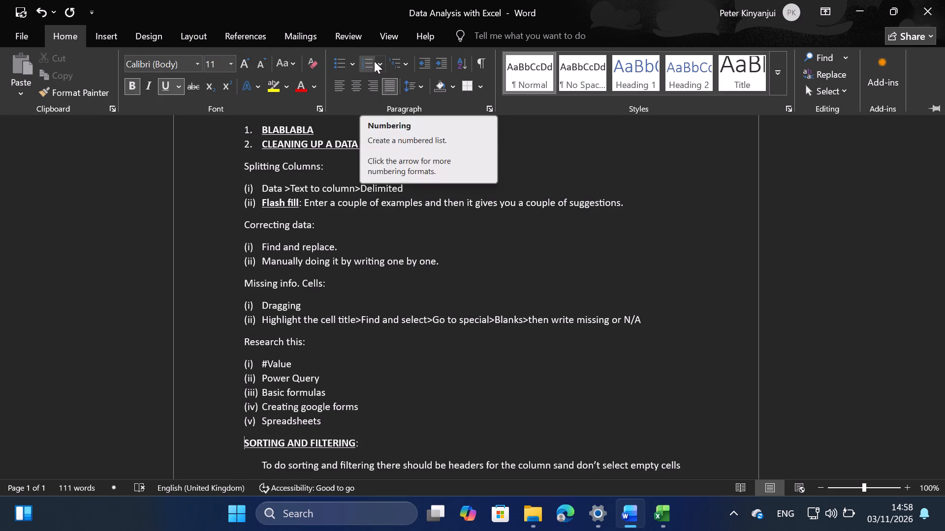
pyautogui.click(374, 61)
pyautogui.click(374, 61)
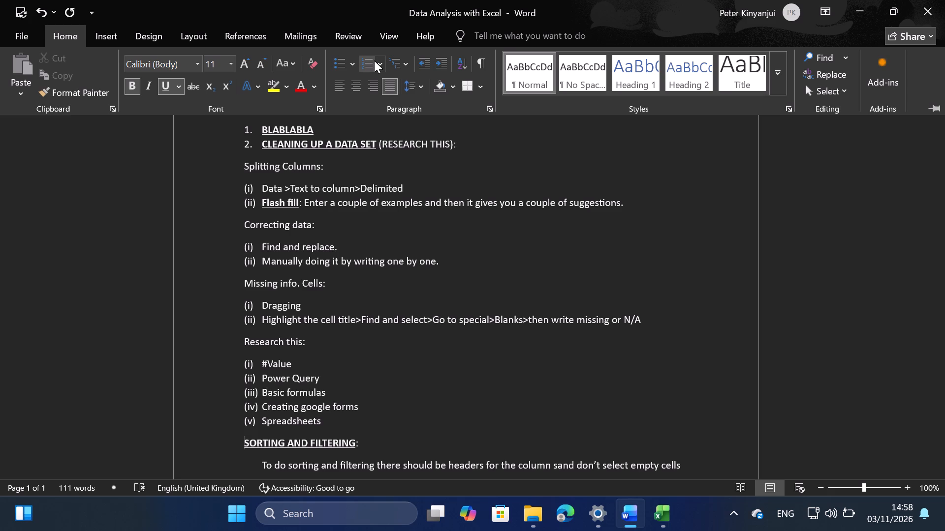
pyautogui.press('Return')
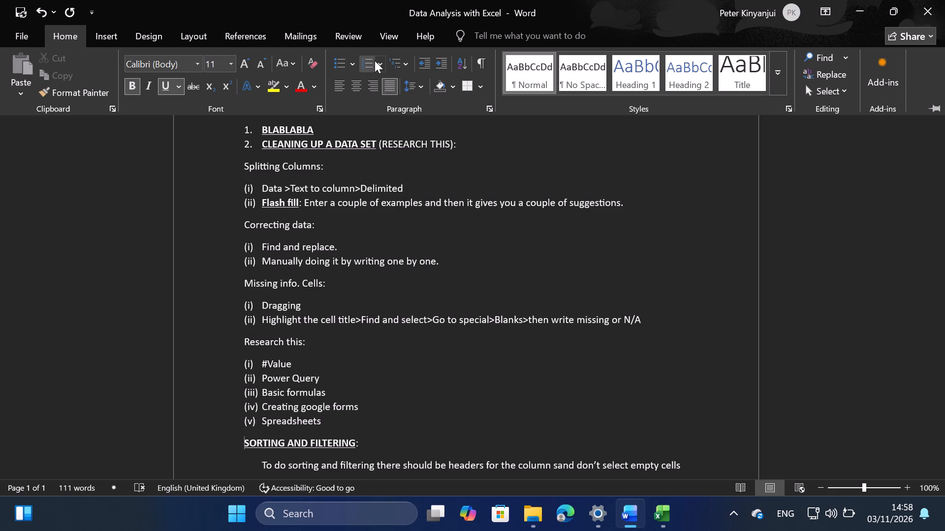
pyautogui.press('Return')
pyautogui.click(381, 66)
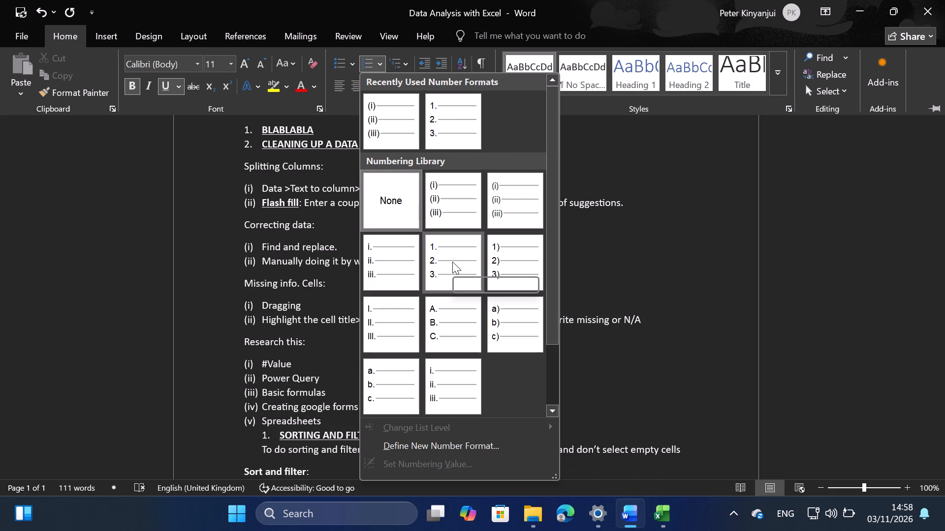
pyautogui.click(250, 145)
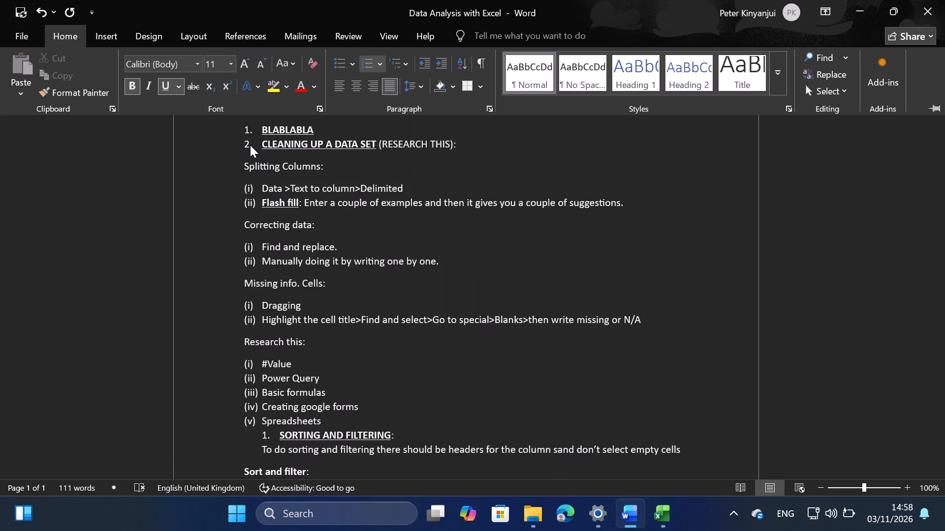
# Apply Continue Numbering to the CLEANING UP A DATA SET list item.
pyautogui.doubleClick(250, 145)
pyautogui.rightClick(250, 145)
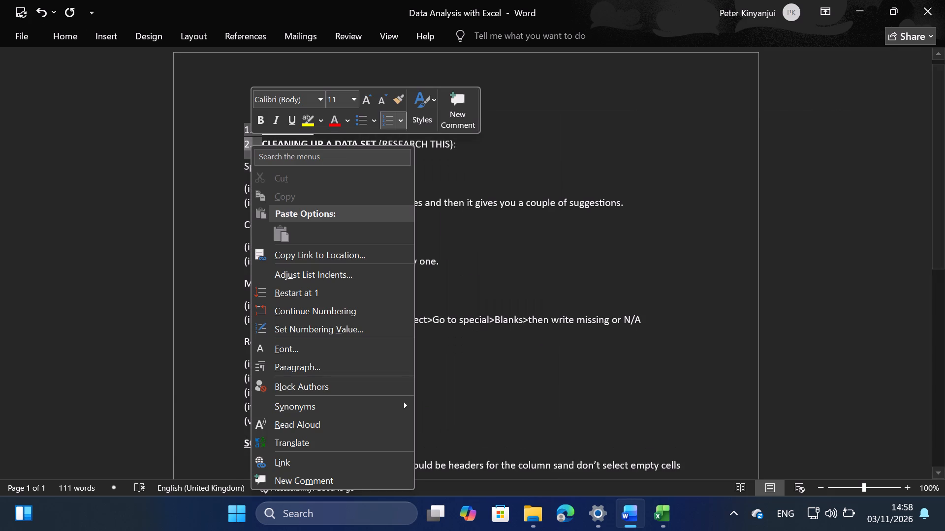
pyautogui.click(324, 313)
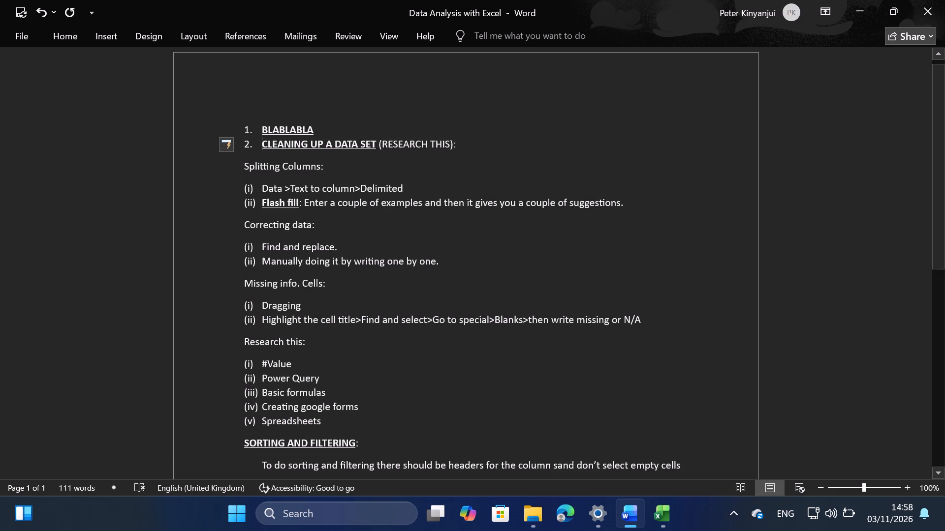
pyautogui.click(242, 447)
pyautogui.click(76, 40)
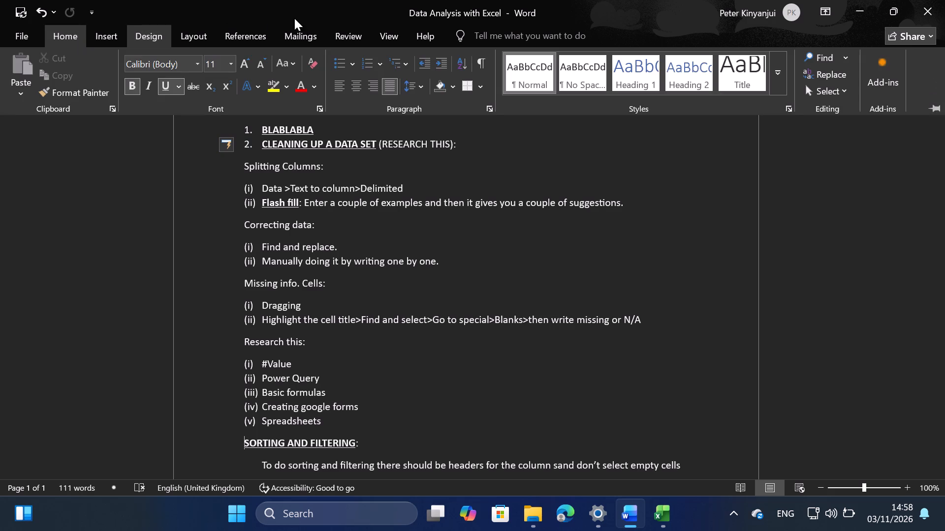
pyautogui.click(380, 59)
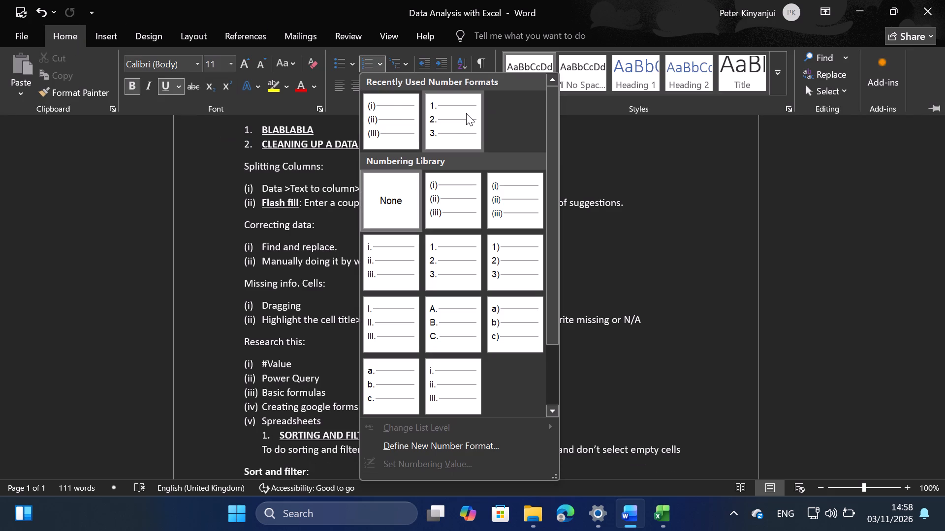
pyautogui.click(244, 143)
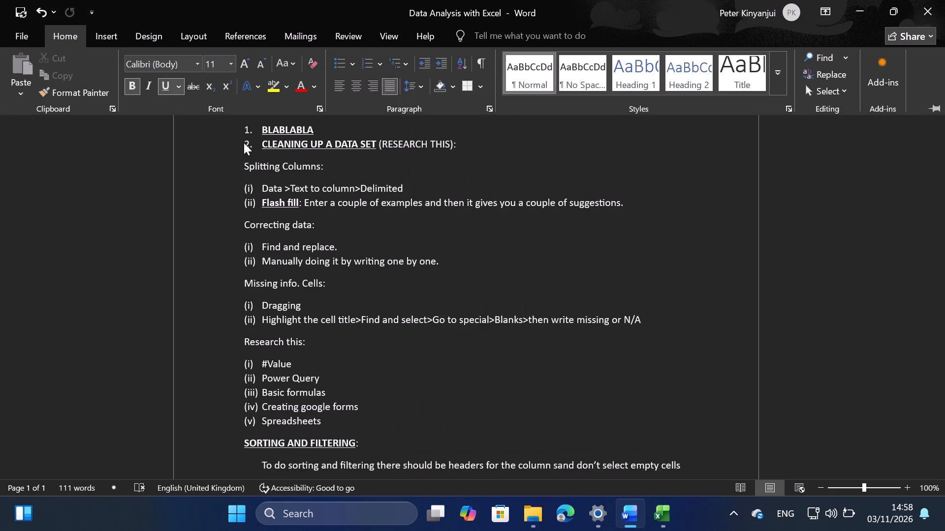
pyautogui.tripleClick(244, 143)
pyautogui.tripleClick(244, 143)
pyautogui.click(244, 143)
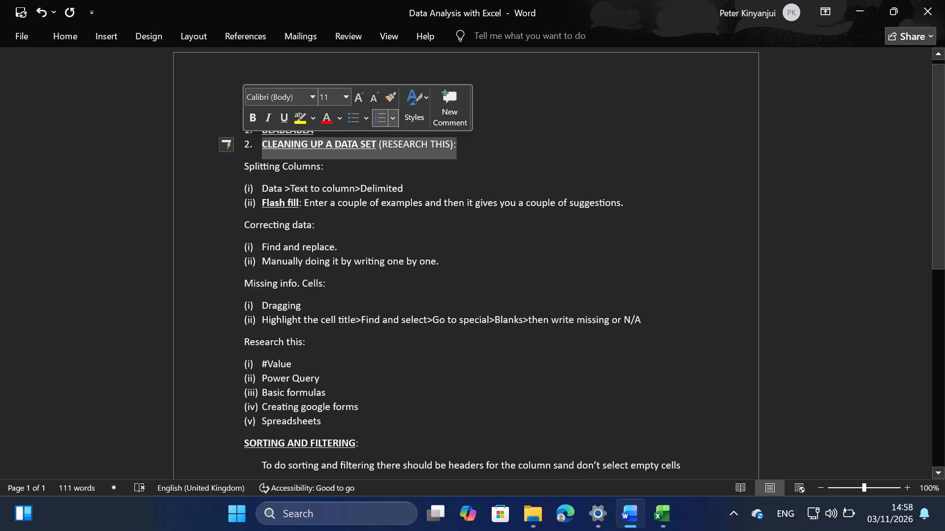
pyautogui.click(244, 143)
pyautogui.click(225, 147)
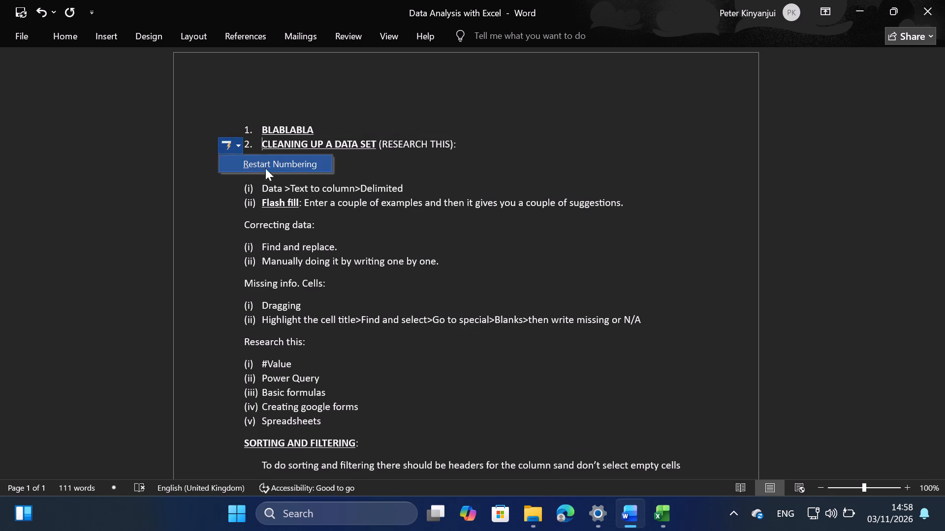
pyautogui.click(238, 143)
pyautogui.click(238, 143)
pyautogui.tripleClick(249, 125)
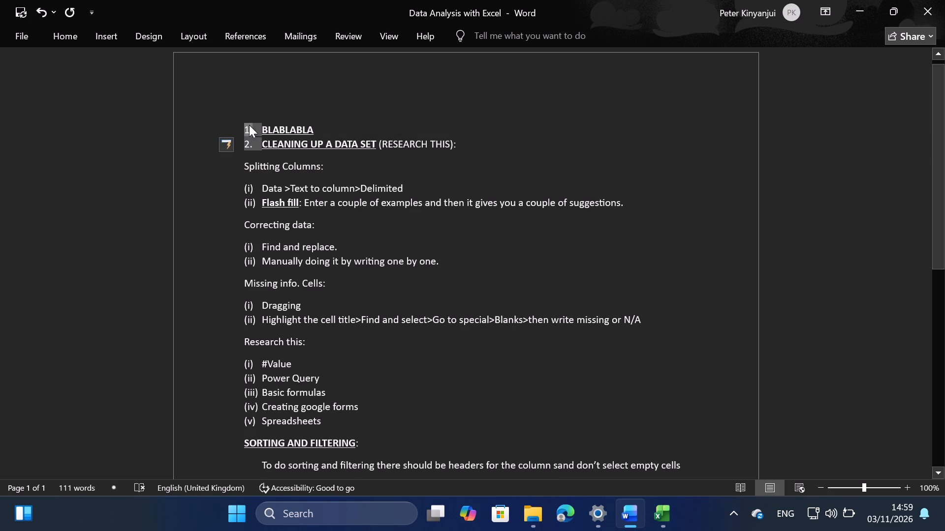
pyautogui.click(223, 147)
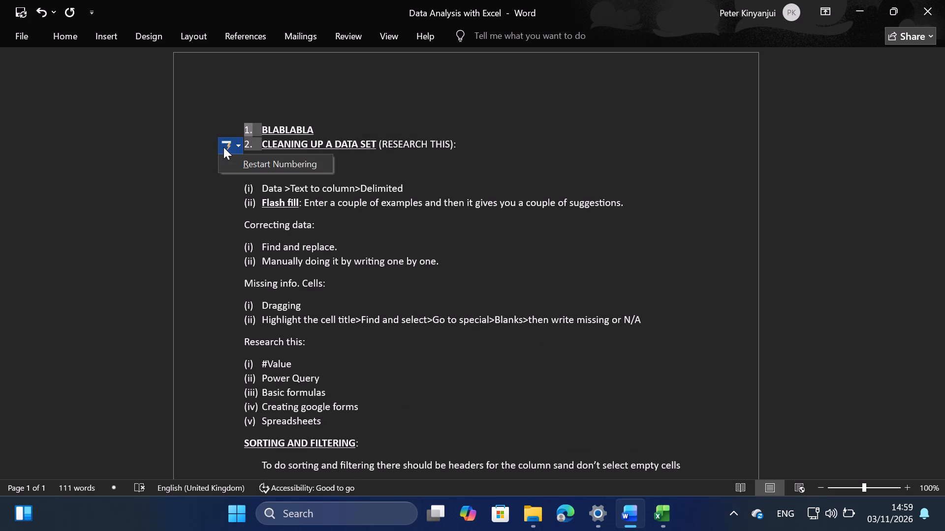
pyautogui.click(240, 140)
# Apply Continue Numbering to the BLABLABLA list item.
pyautogui.moveTo(240, 140); pyautogui.dragTo(255, 130)
pyautogui.rightClick(255, 130)
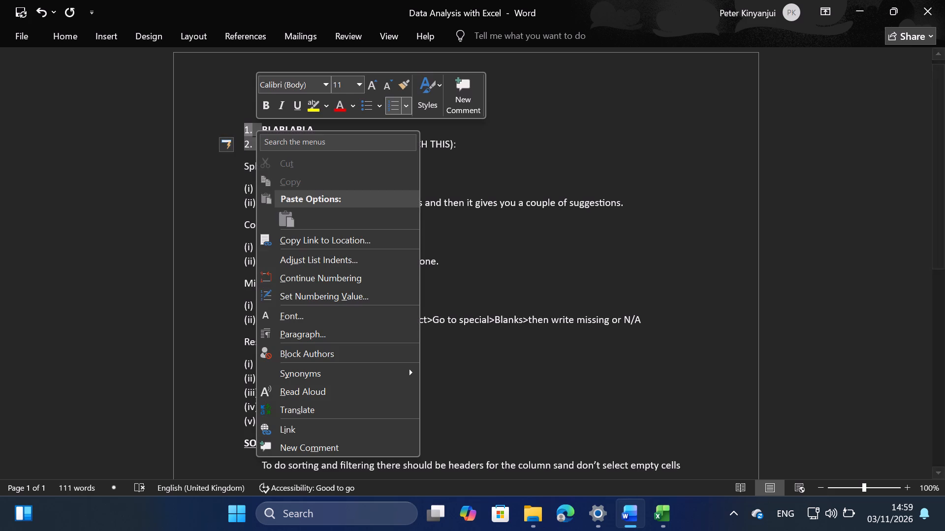
pyautogui.click(317, 276)
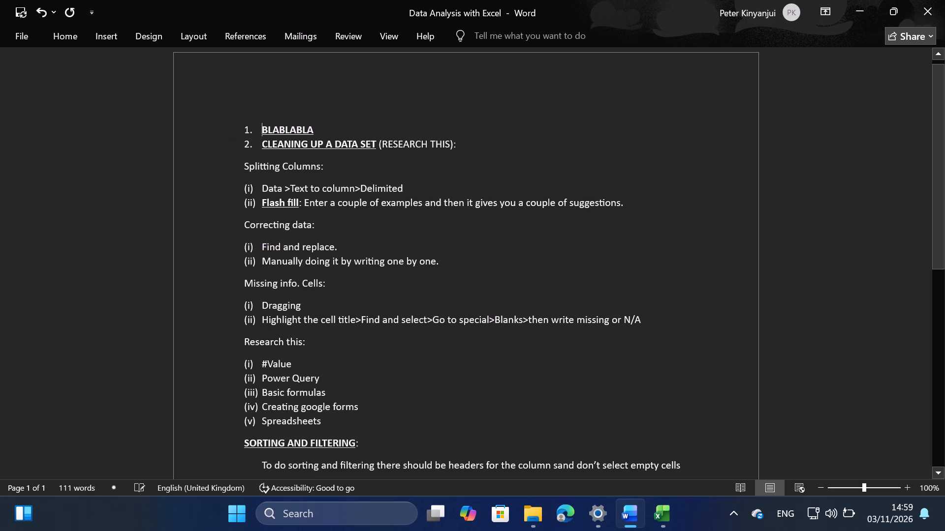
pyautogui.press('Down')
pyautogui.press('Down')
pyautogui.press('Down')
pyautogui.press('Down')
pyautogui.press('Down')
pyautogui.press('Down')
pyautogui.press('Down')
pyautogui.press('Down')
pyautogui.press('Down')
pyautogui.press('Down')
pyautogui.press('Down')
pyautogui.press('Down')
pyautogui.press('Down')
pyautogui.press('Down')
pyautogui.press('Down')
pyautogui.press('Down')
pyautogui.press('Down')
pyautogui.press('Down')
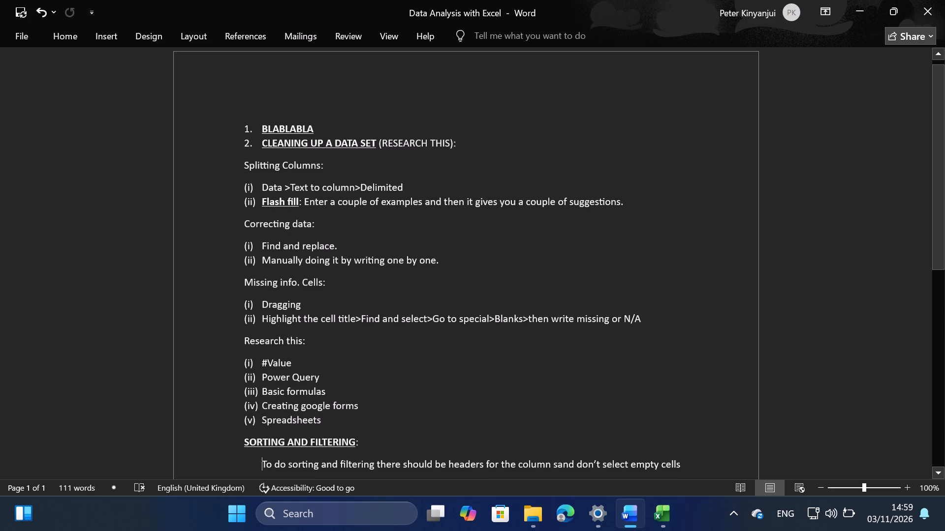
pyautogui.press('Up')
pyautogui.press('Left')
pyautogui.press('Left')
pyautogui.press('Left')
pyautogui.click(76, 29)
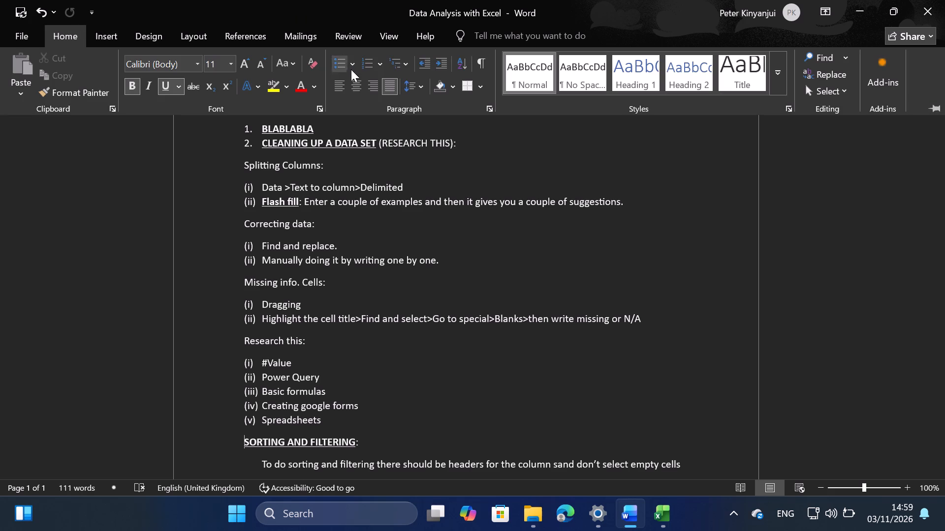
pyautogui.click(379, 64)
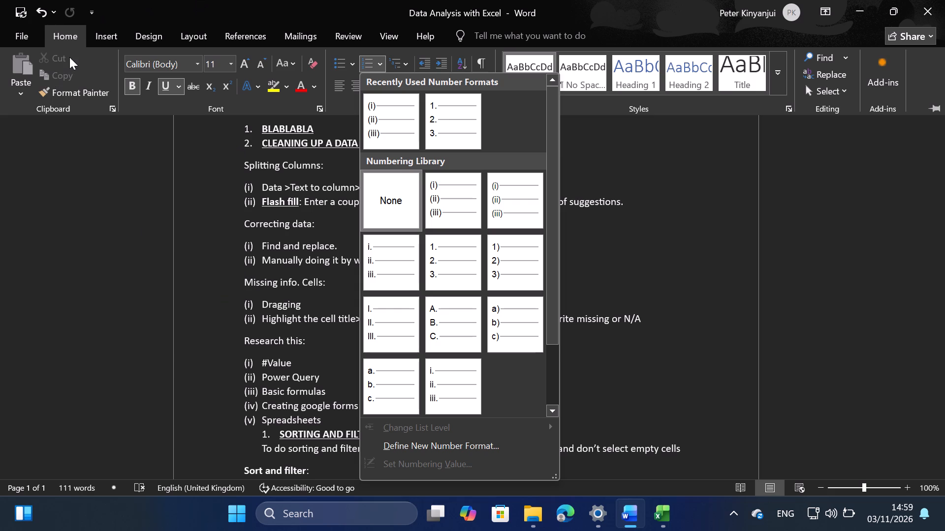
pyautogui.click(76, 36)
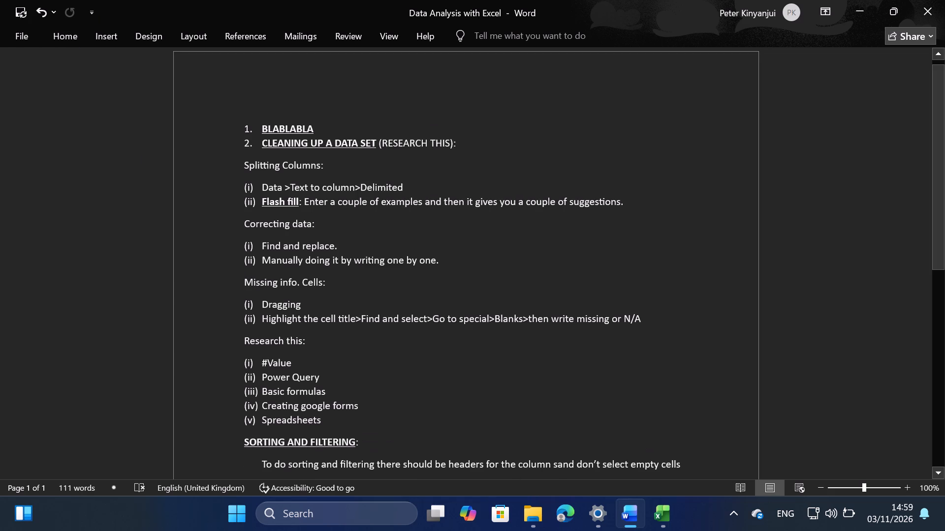
# Write the note "Excel feature that ensures one fills in the right information" below the Sort and filter section.
pyautogui.press('pagedown')
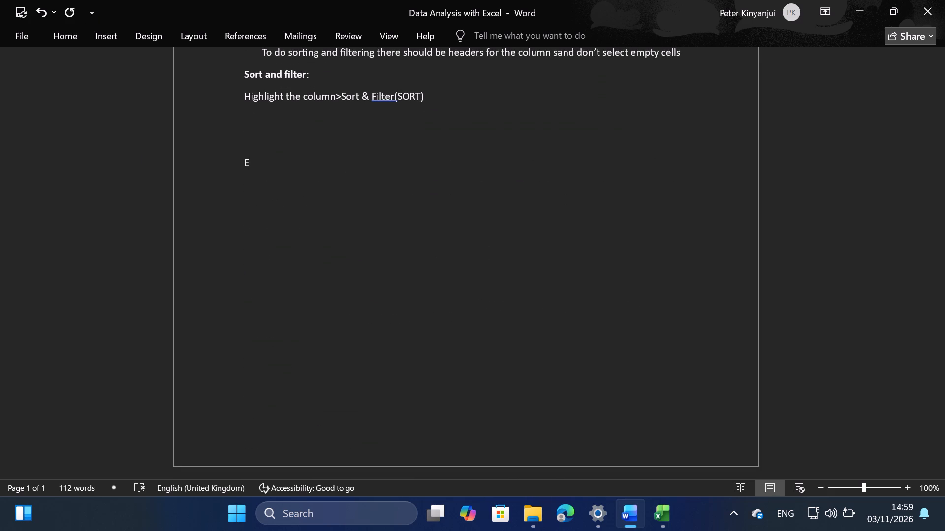
pyautogui.write('xcel featur e')
pyautogui.write('that ensures one')
pyautogui.press('space')
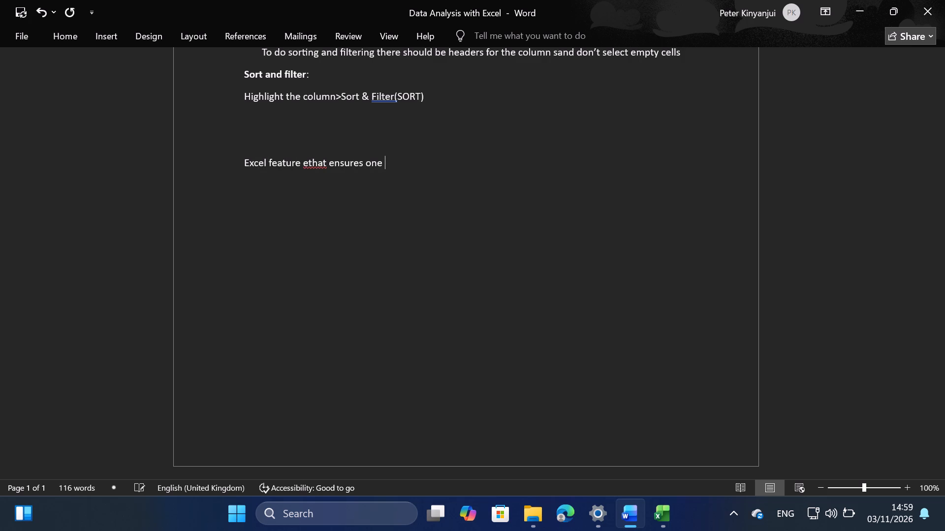
pyautogui.write('fills')
pyautogui.press('space')
pyautogui.write('the')
pyautogui.press('space')
pyautogui.press('c')
pyautogui.write('orrec')
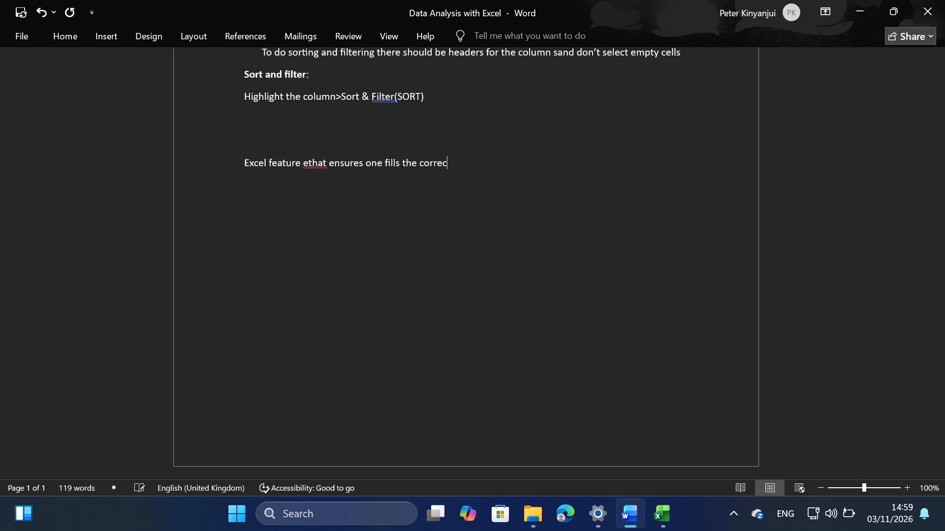
pyautogui.press('BackSpace')
pyautogui.press('BackSpace')
pyautogui.press('BackSpace')
pyautogui.press('BackSpace')
pyautogui.press('BackSpace')
pyautogui.press('BackSpace')
pyautogui.press('BackSpace')
pyautogui.press('BackSpace')
pyautogui.press('BackSpace')
pyautogui.press('BackSpace')
pyautogui.press('BackSpace')
pyautogui.press('BackSpace')
pyautogui.write('s in th')
pyautogui.press('space')
pyautogui.press('BackSpace')
pyautogui.write('e right information')
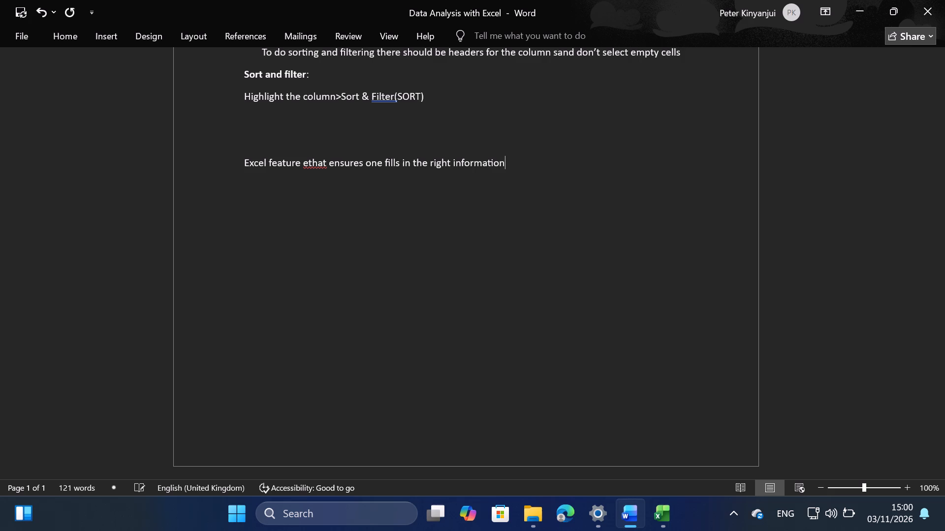
# Remove the stray letter e before "that" in the Excel feature note.
pyautogui.press('Left')
pyautogui.press('Left')
pyautogui.press('Left')
pyautogui.press('Left')
pyautogui.press('Left')
pyautogui.press('Left')
pyautogui.press('Left')
pyautogui.press('Left')
pyautogui.press('Left')
pyautogui.press('Left')
pyautogui.press('Left')
pyautogui.press('Left')
pyautogui.press('Left')
pyautogui.press('Left')
pyautogui.press('Left')
pyautogui.press('Left')
pyautogui.press('Left')
pyautogui.press('Left')
pyautogui.press('Left')
pyautogui.press('Left')
pyautogui.press('Left')
pyautogui.press('Left')
pyautogui.press('Left')
pyautogui.press('Left')
pyautogui.press('Left')
pyautogui.press('Left')
pyautogui.press('Left')
pyautogui.press('BackSpace')
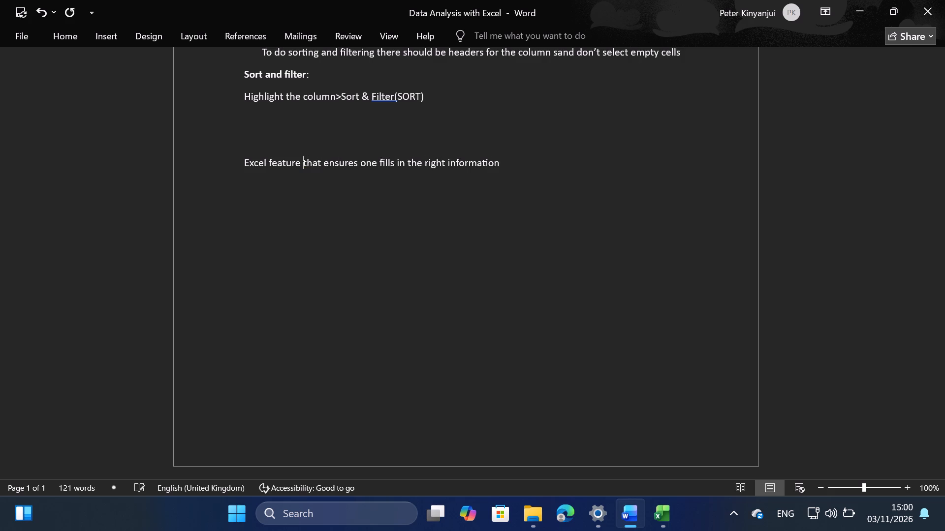
# Insert the label "Validation:" at the start of the Excel feature note.
pyautogui.press('Left')
pyautogui.press('Left')
pyautogui.press('Left')
pyautogui.press('Left')
pyautogui.press('Left')
pyautogui.press('Left')
pyautogui.press('Left')
pyautogui.press('Left')
pyautogui.press('Left')
pyautogui.press('Left')
pyautogui.press('Left')
pyautogui.press('Left')
pyautogui.press('Left')
pyautogui.press('Left')
pyautogui.press('v')
pyautogui.write('al')
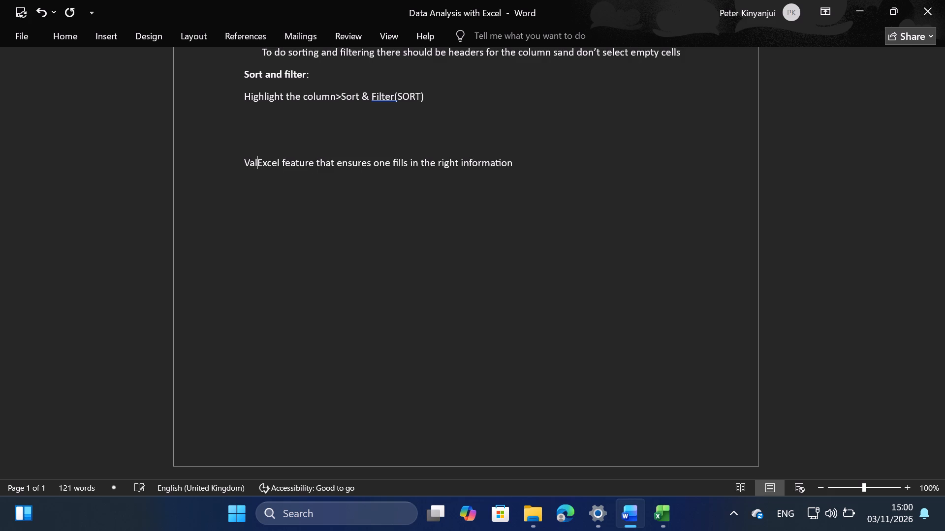
pyautogui.write('idation')
pyautogui.hotkey('shift', '>')
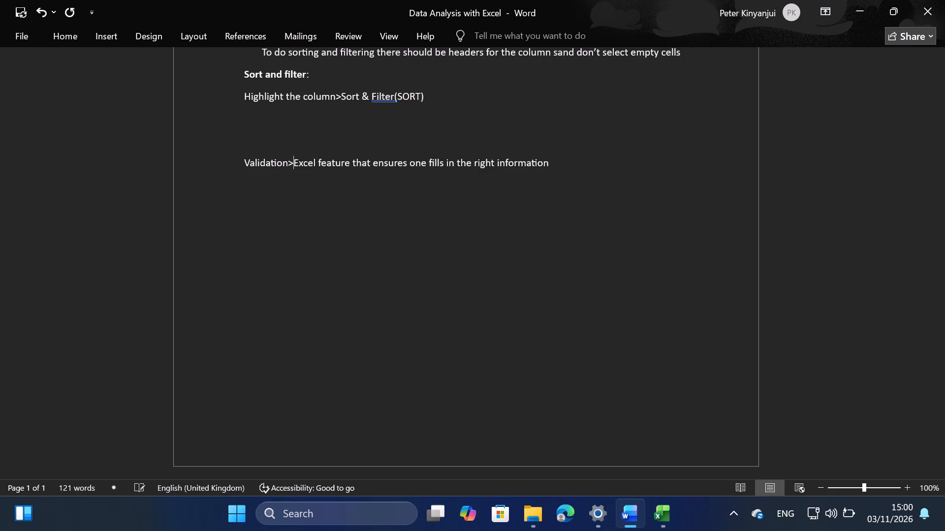
pyautogui.hotkey('shift', 'BackSpace')
pyautogui.hotkey('shift', ':')
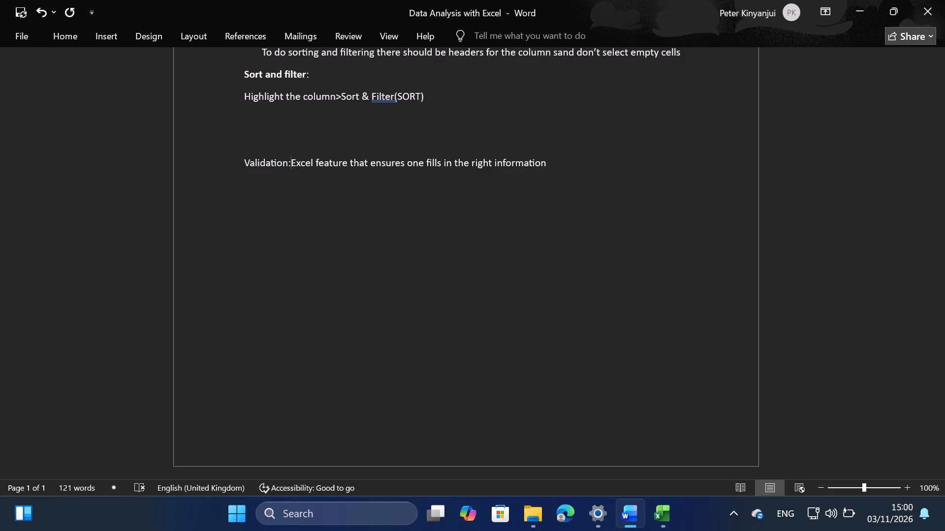
# Make the "Validation:" label bold and underlined.
pyautogui.click(288, 159)
pyautogui.moveTo(288, 159); pyautogui.dragTo(245, 170)
pyautogui.click(77, 32)
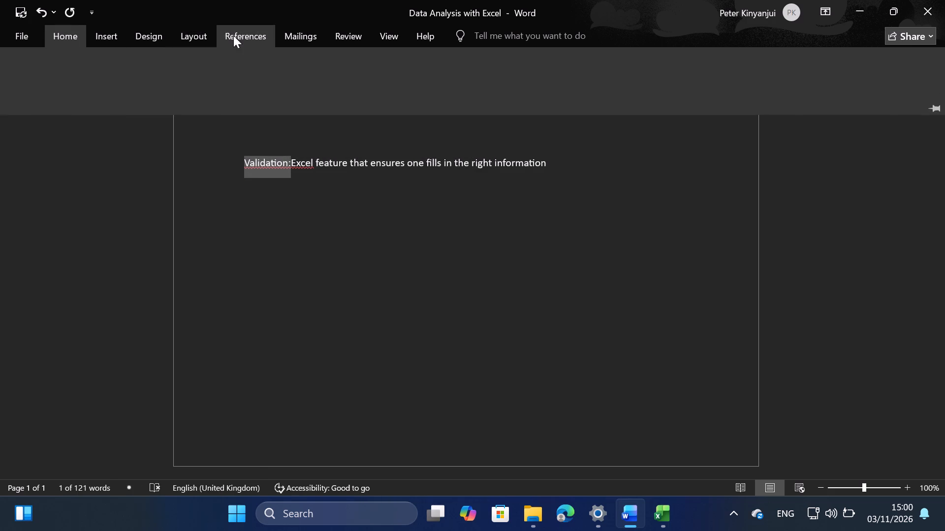
pyautogui.click(168, 79)
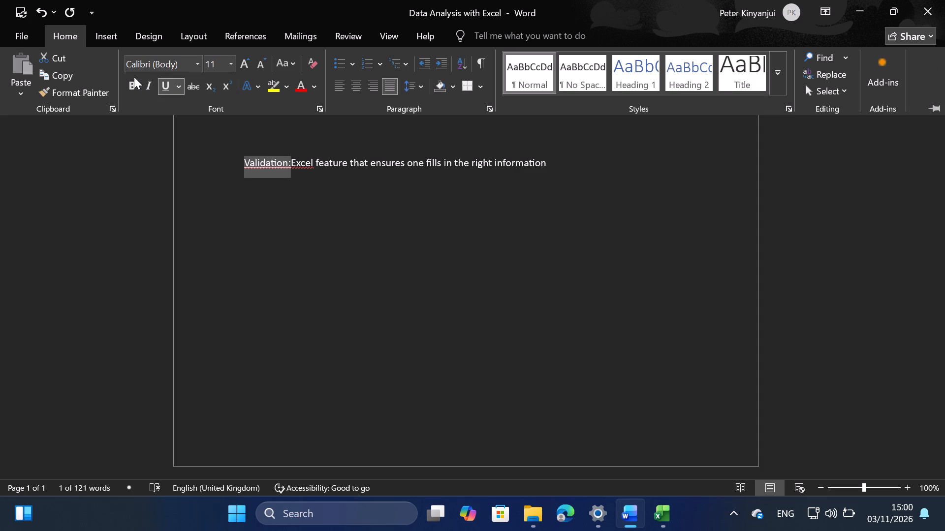
pyautogui.click(133, 77)
pyautogui.click(129, 83)
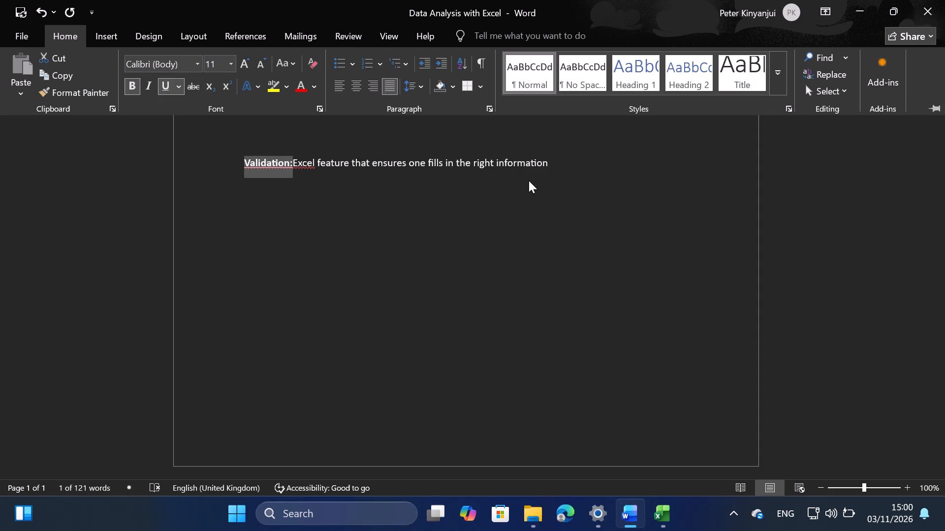
# Add a full stop at the end of the Validation note and a space after its colon.
pyautogui.click(555, 173)
pyautogui.click(557, 160)
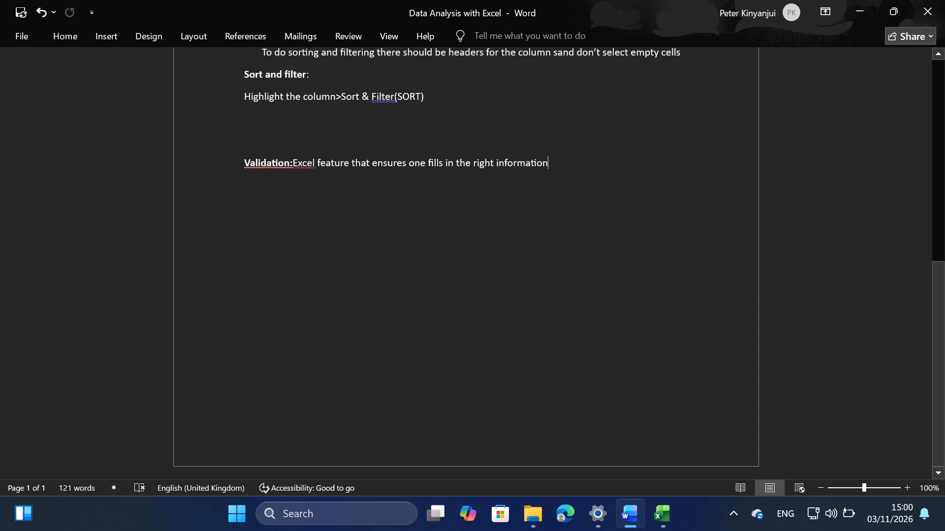
pyautogui.press('.')
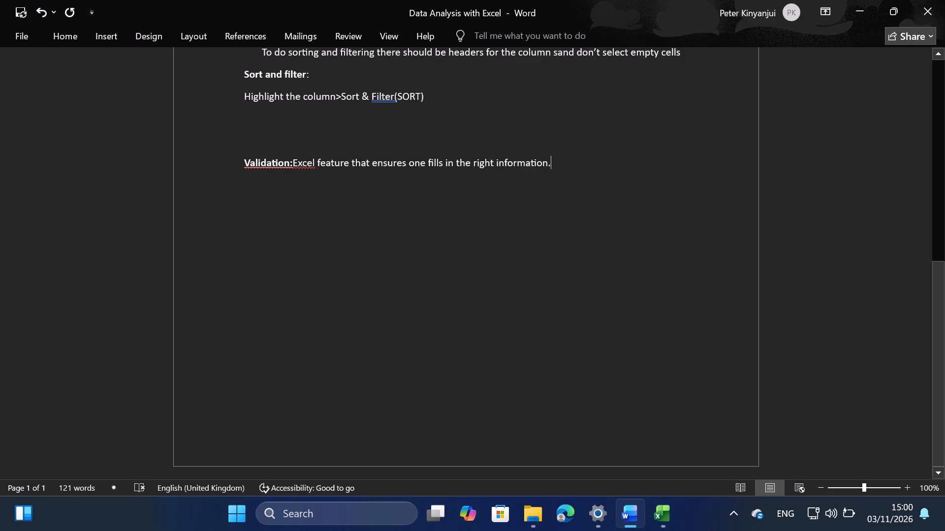
pyautogui.click(294, 164)
pyautogui.press('space')
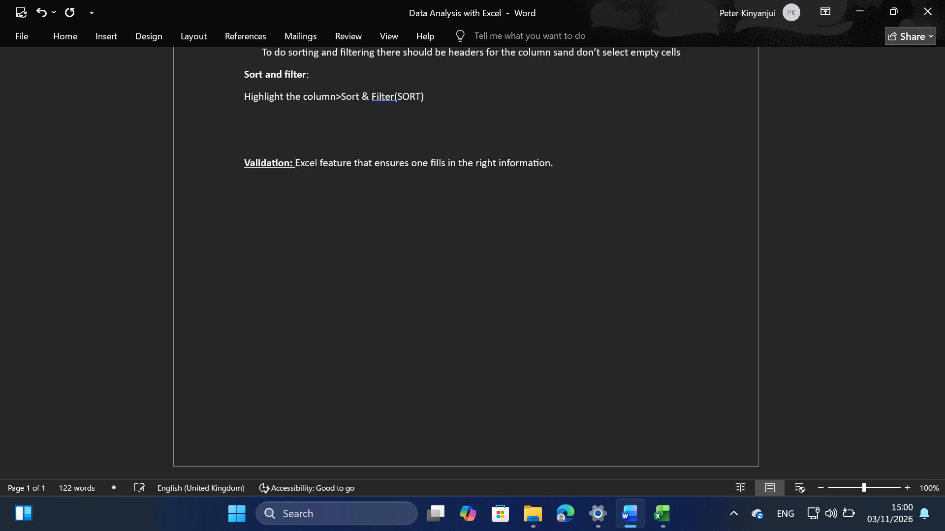
# Insert a space between "Filter" and "(SORT)" in the Highlight the column line.
pyautogui.click(393, 95)
pyautogui.press('space')
# Add two new empty paragraphs below the Validation note.
pyautogui.press('pageup')
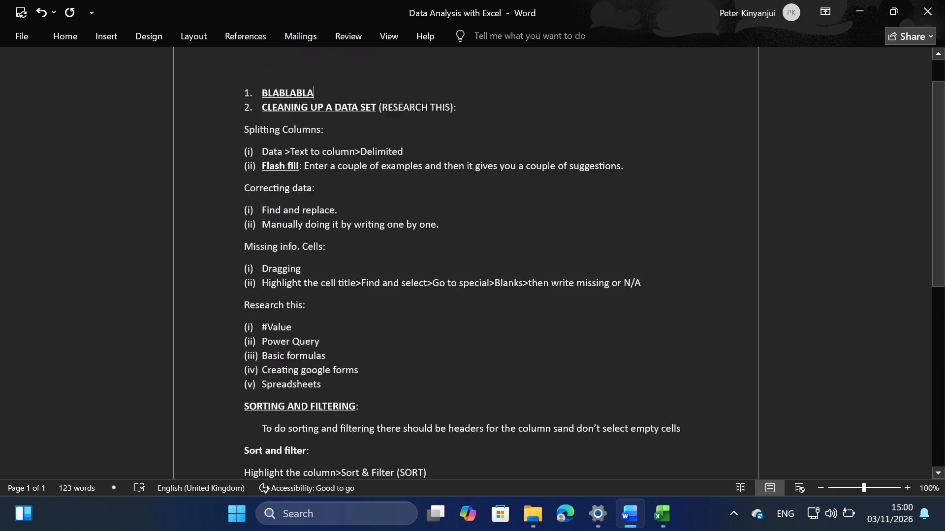
pyautogui.press('pagedown')
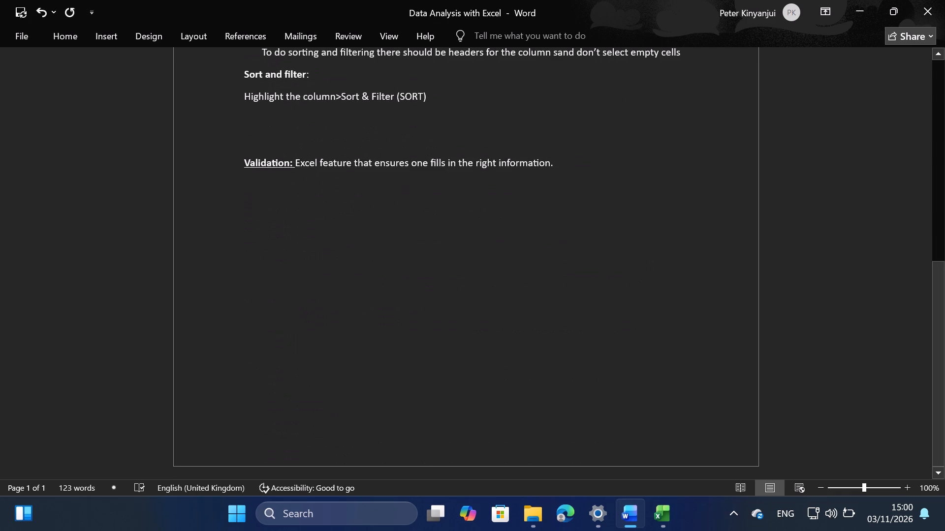
pyautogui.click(563, 160)
pyautogui.press('Return')
pyautogui.press('Return')
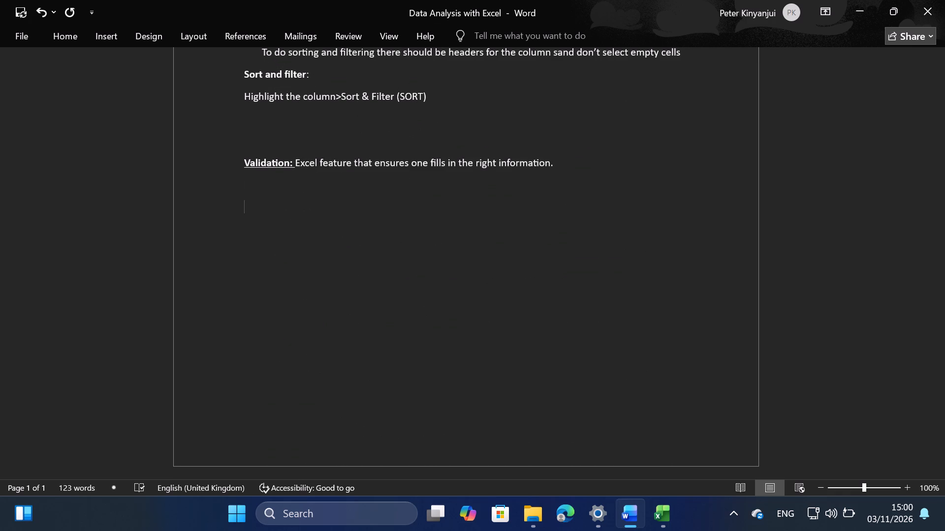
# Replace the BLABLABLA heading text with CREATING HEADERS and add an empty numbered item below it.
pyautogui.press('pageup')
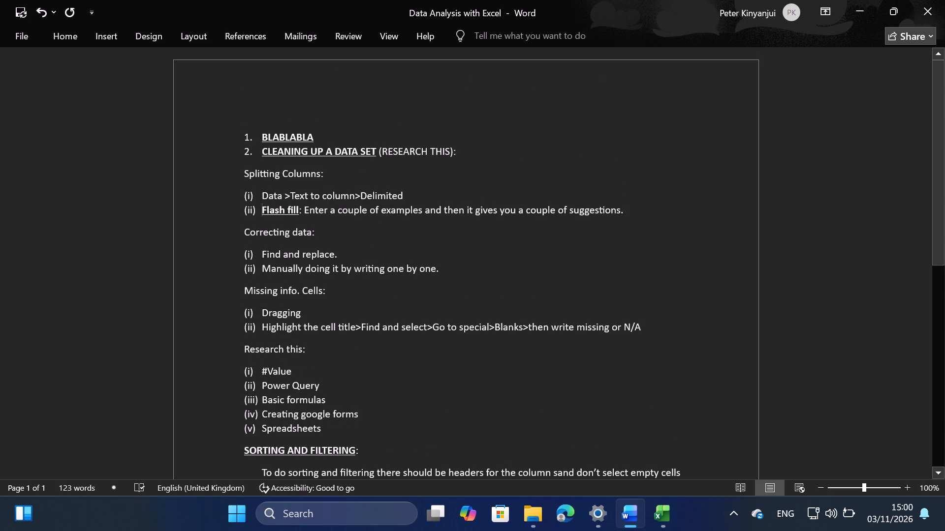
pyautogui.click(79, 38)
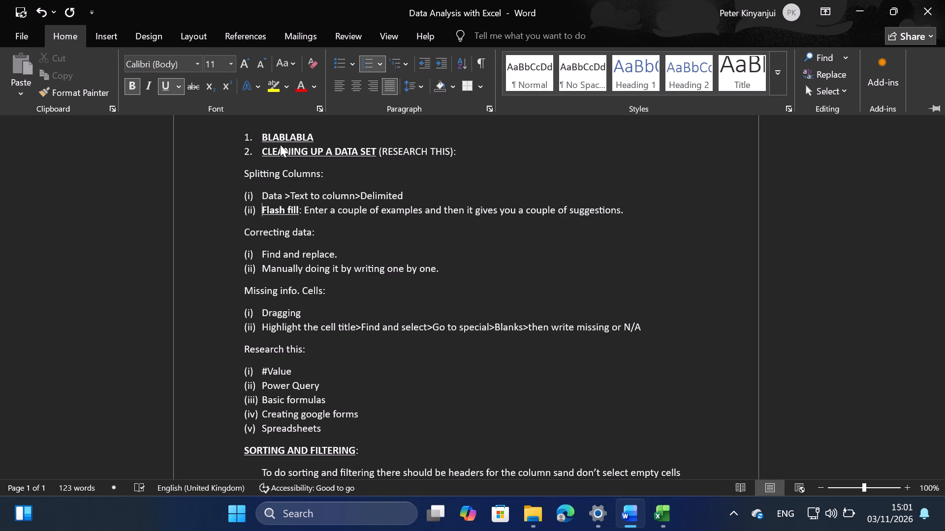
pyautogui.click(314, 131)
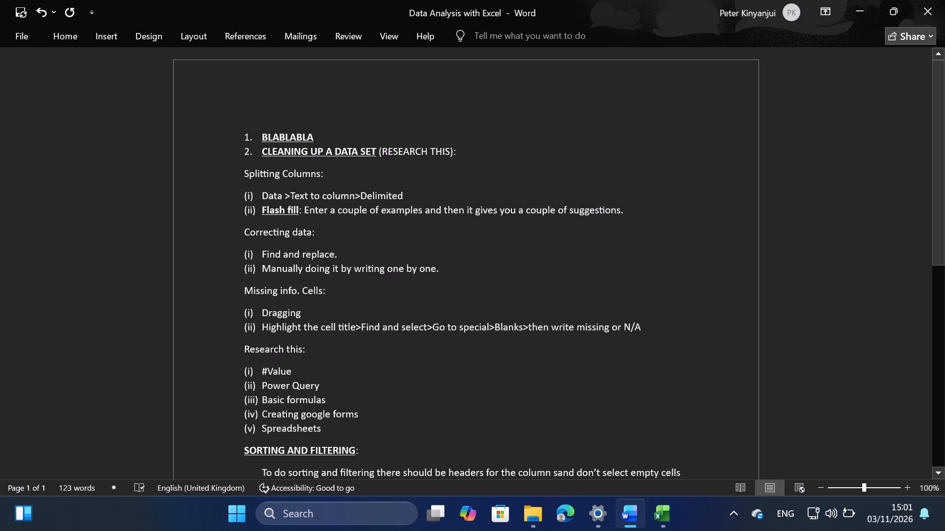
pyautogui.click(314, 131)
pyautogui.press('BackSpace')
pyautogui.press('BackSpace')
pyautogui.press('BackSpace')
pyautogui.press('BackSpace')
pyautogui.press('BackSpace')
pyautogui.press('BackSpace')
pyautogui.press('BackSpace')
pyautogui.press('BackSpace')
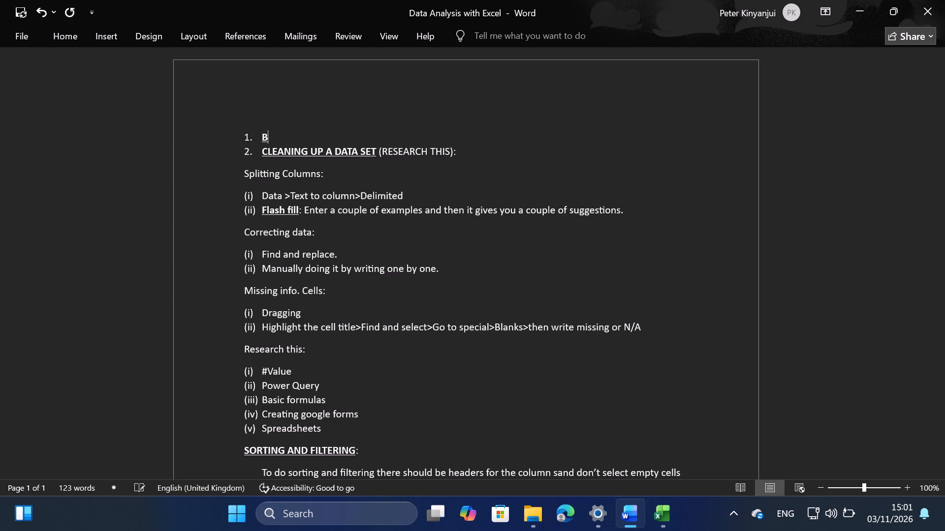
pyautogui.press('BackSpace')
pyautogui.write('CREATING HEADERS')
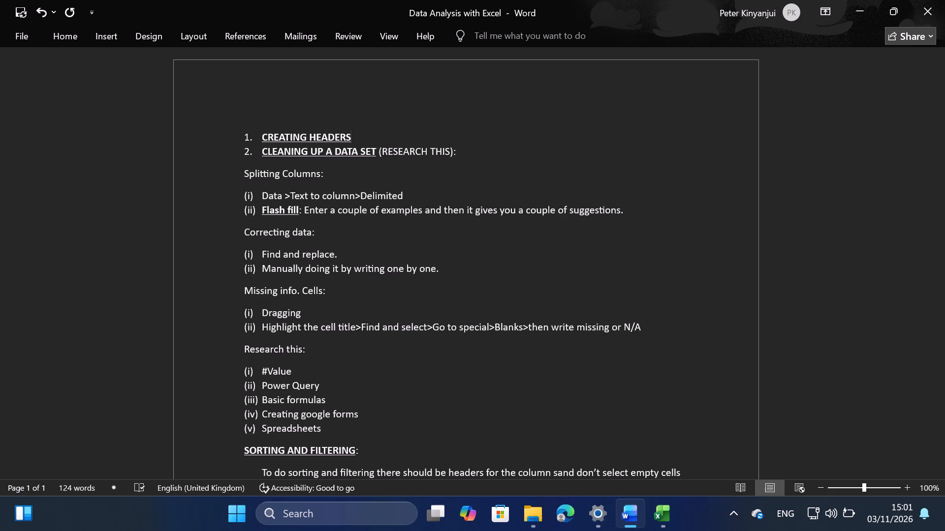
pyautogui.press('Return')
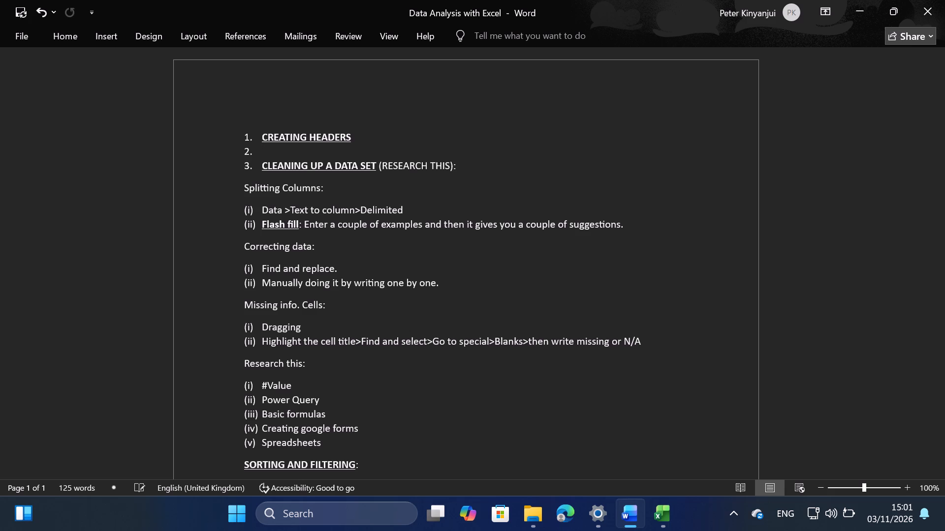
# Switch to the Excel data workbook and examine the insert, data, formula, view and page layout commands available for headers.
pyautogui.click(659, 505)
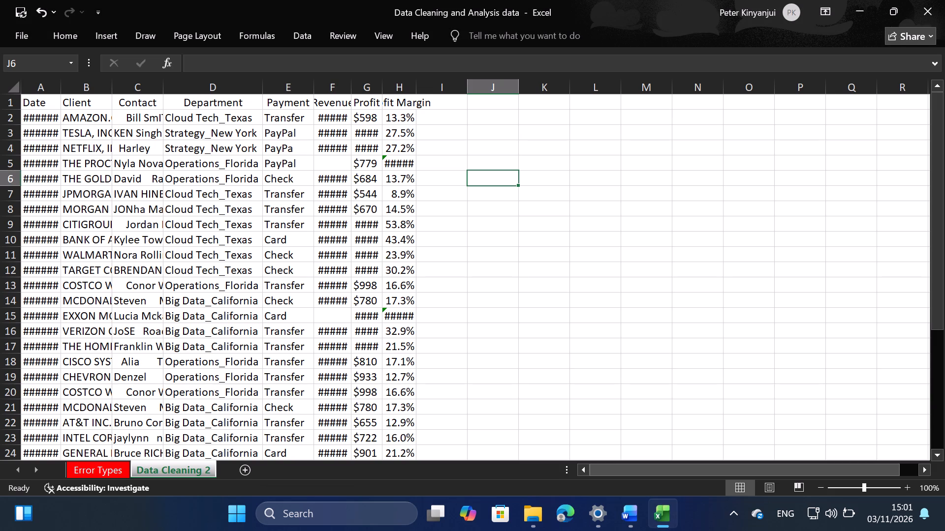
pyautogui.click(455, 102)
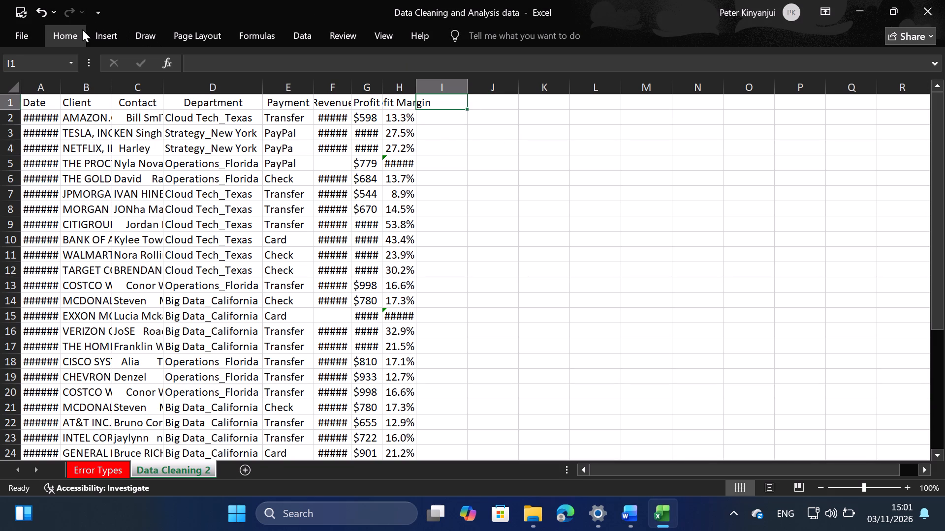
pyautogui.click(98, 33)
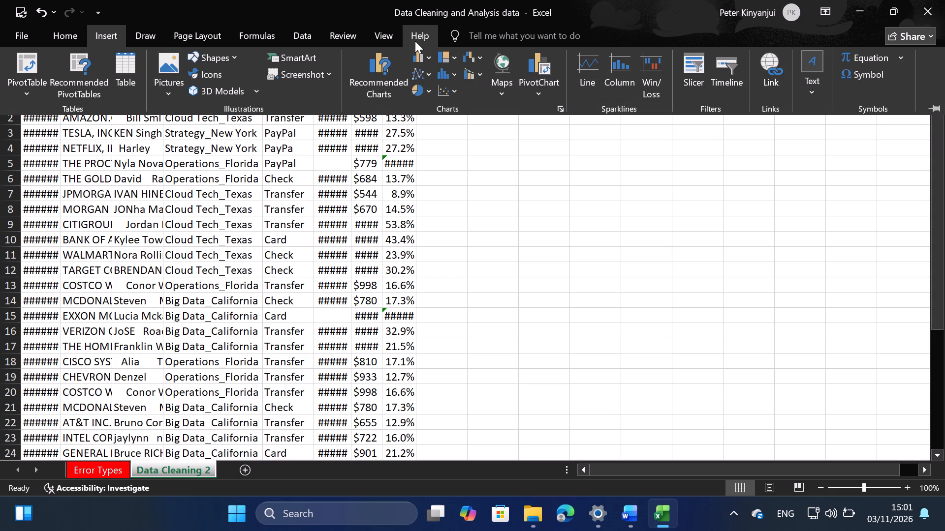
pyautogui.click(311, 32)
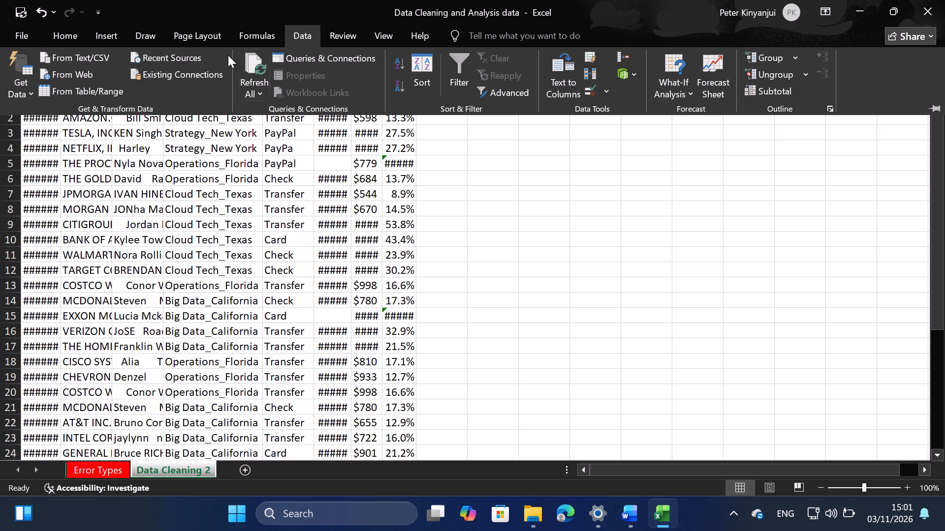
pyautogui.click(244, 35)
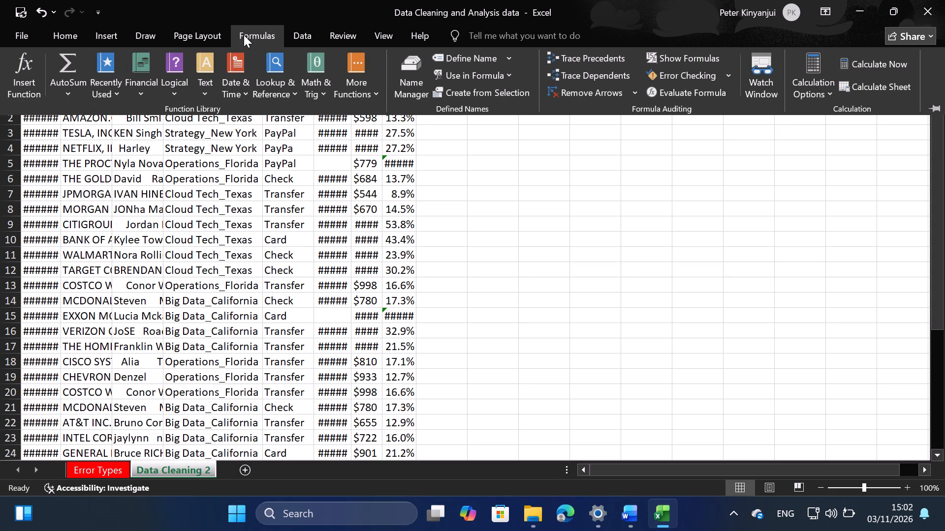
pyautogui.click(371, 38)
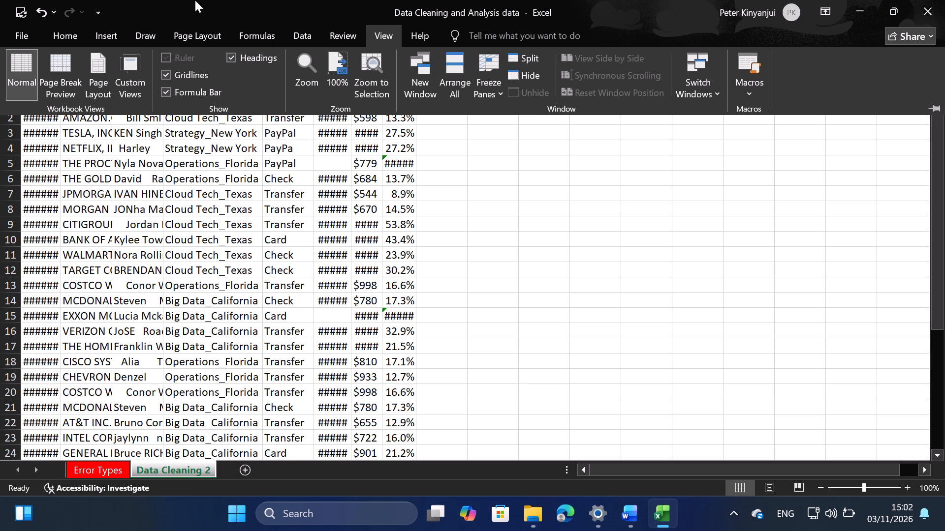
pyautogui.click(176, 37)
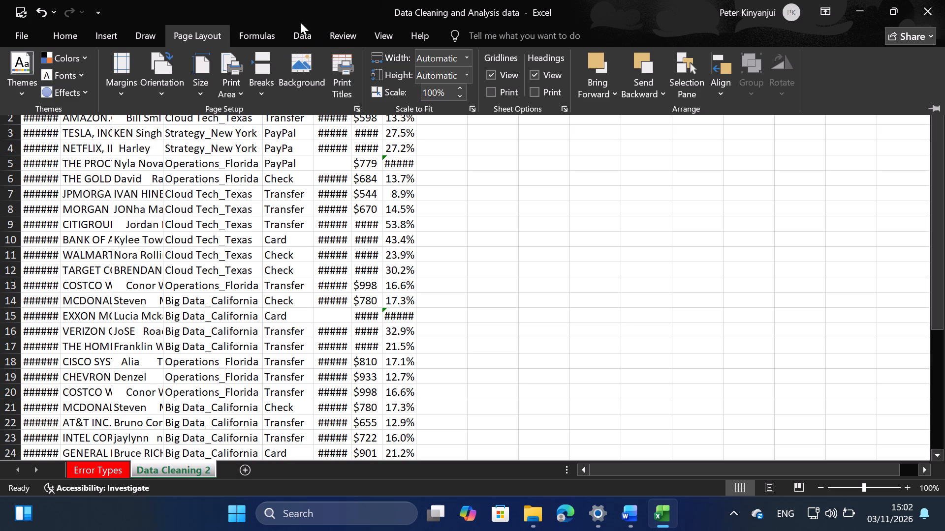
pyautogui.press('pageup')
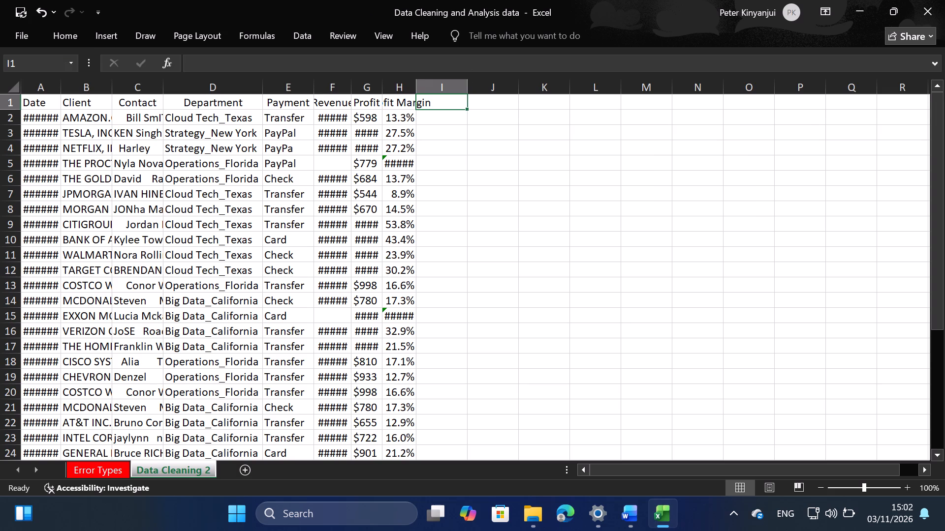
pyautogui.click(243, 37)
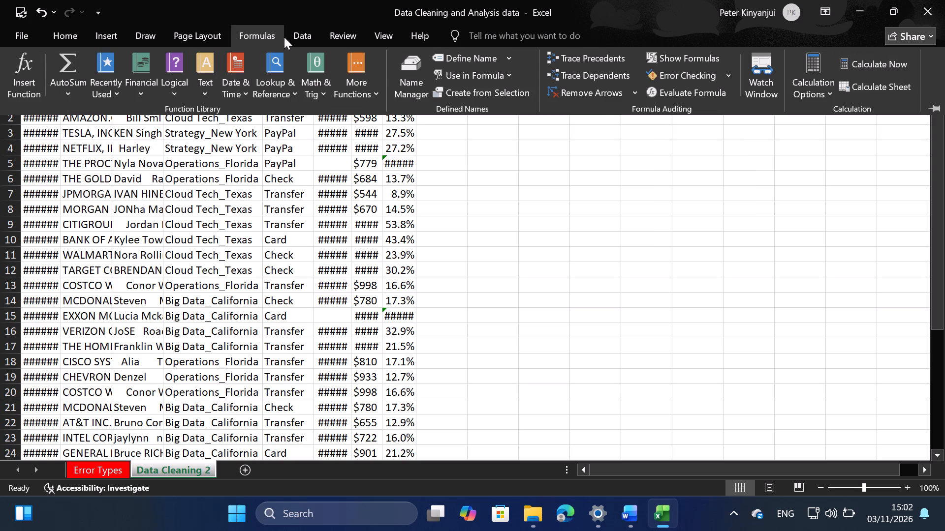
pyautogui.click(287, 37)
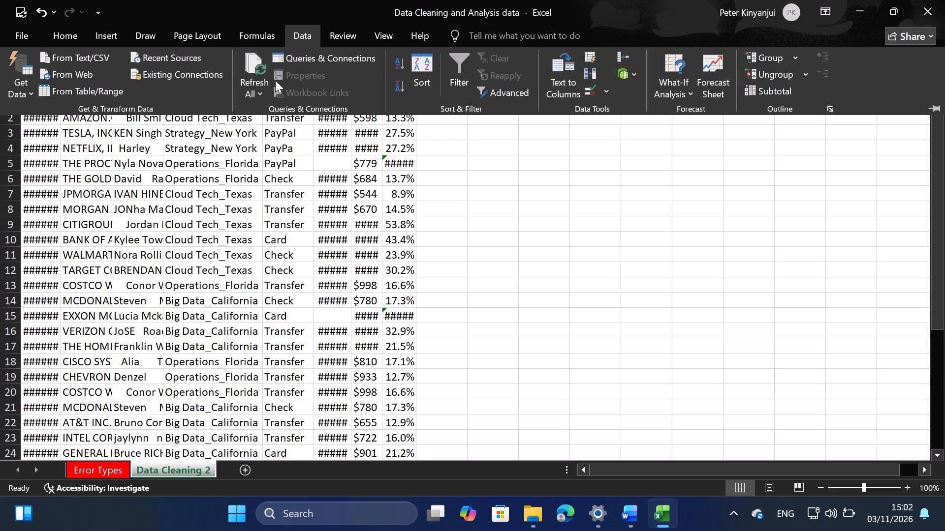
pyautogui.click(245, 29)
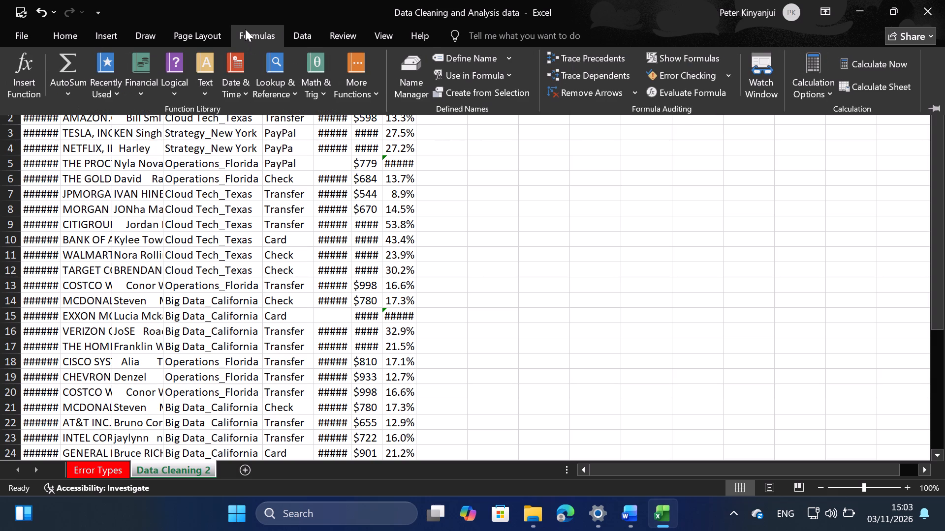
# Enter the header GENDER in cell I1 of the Data Cleaning 2 sheet.
pyautogui.click(469, 128)
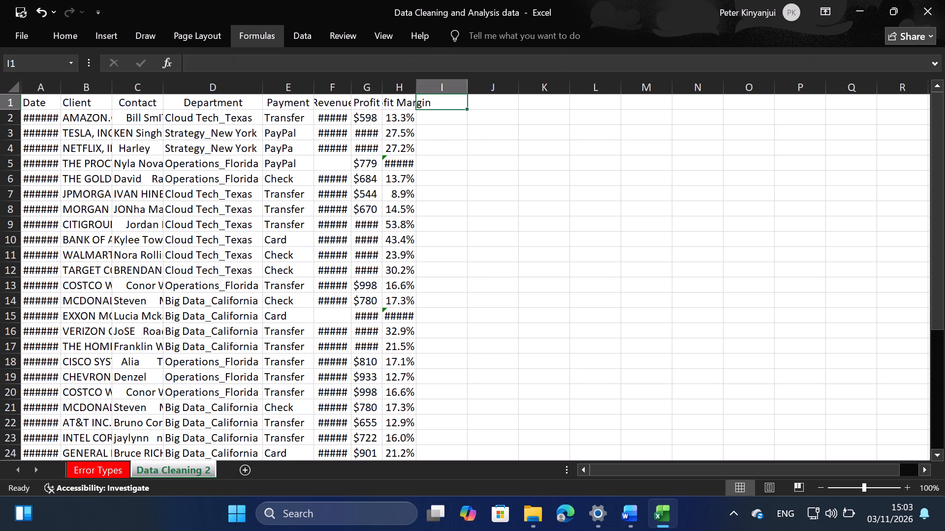
pyautogui.click(456, 111)
pyautogui.click(438, 104)
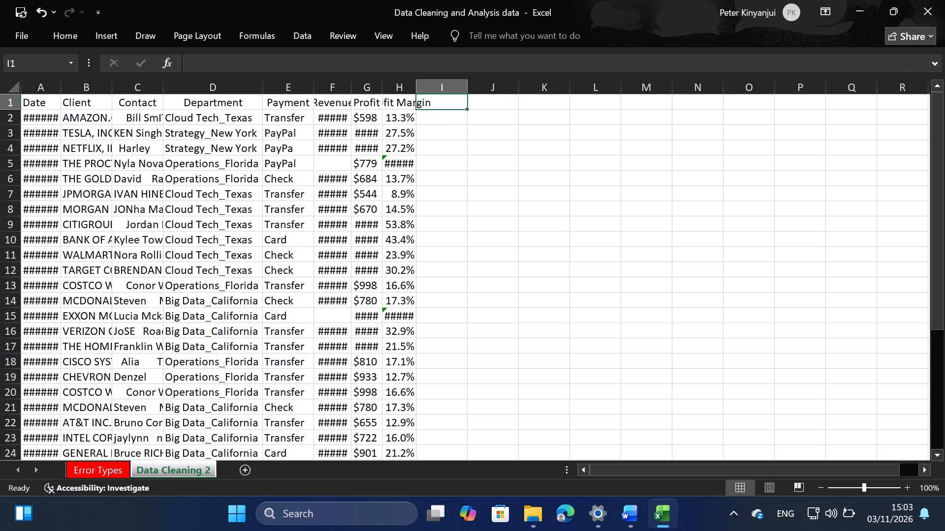
pyautogui.click(443, 90)
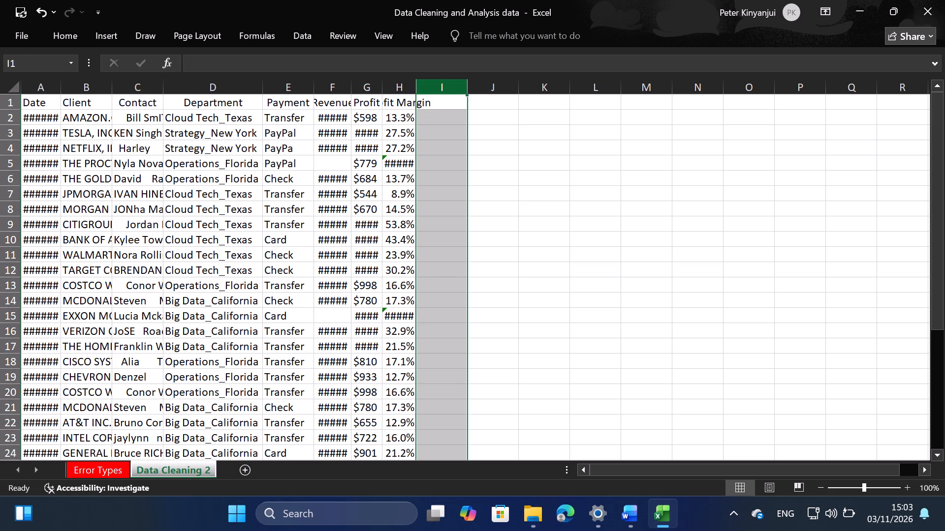
pyautogui.click(445, 107)
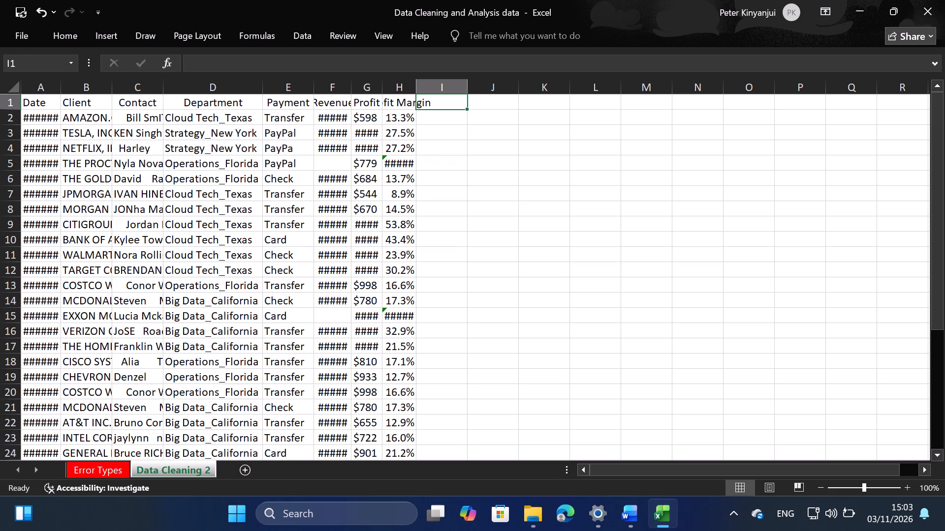
pyautogui.click(445, 107)
pyautogui.write('GENDER')
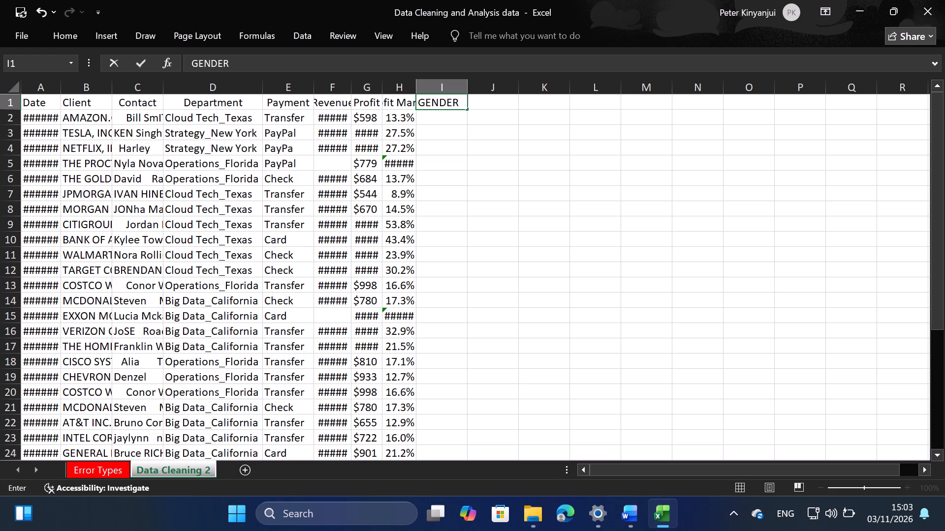
pyautogui.click(449, 128)
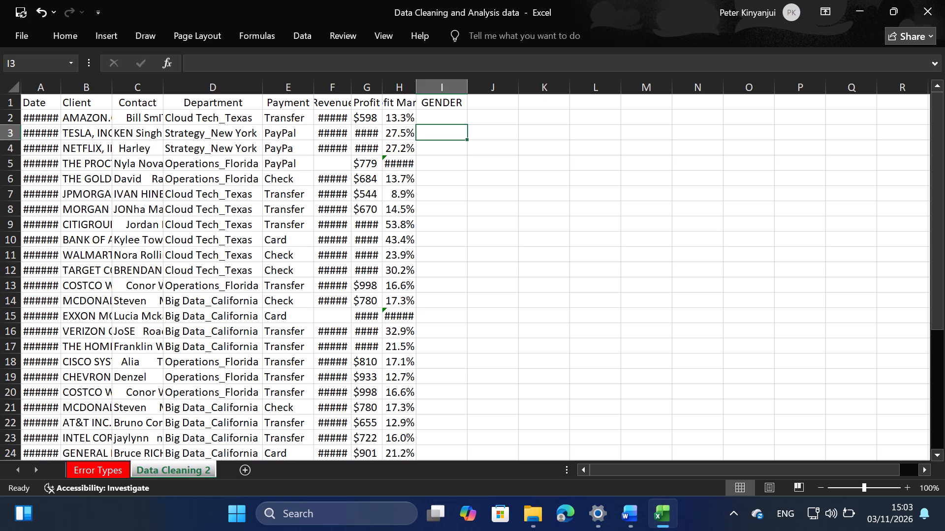
# Examine the cell options available for the GENDER header in cell I1.
pyautogui.click(446, 108)
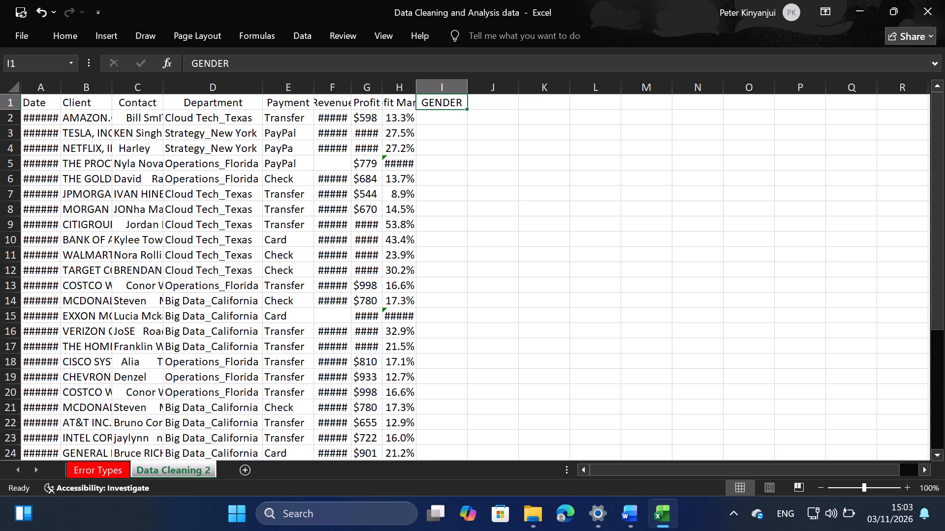
pyautogui.rightClick(446, 108)
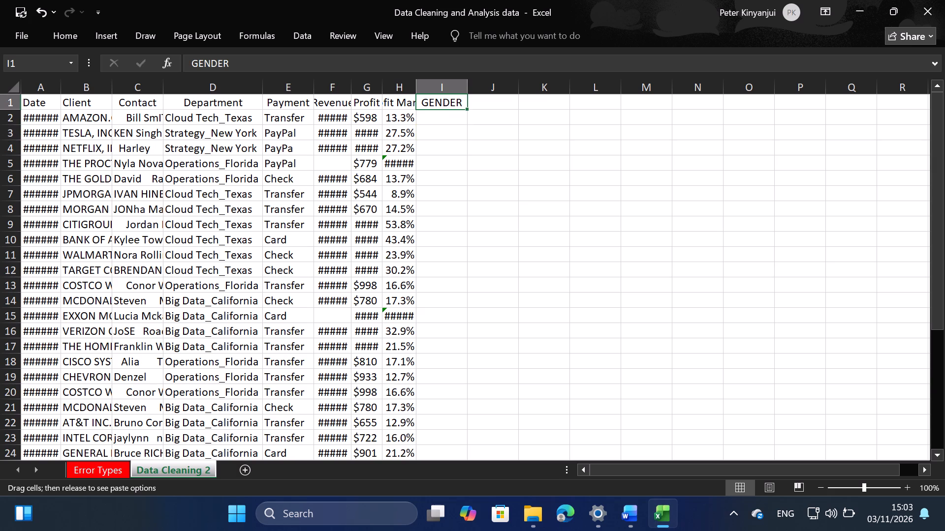
pyautogui.click(446, 106)
pyautogui.click(446, 106)
pyautogui.tripleClick(446, 106)
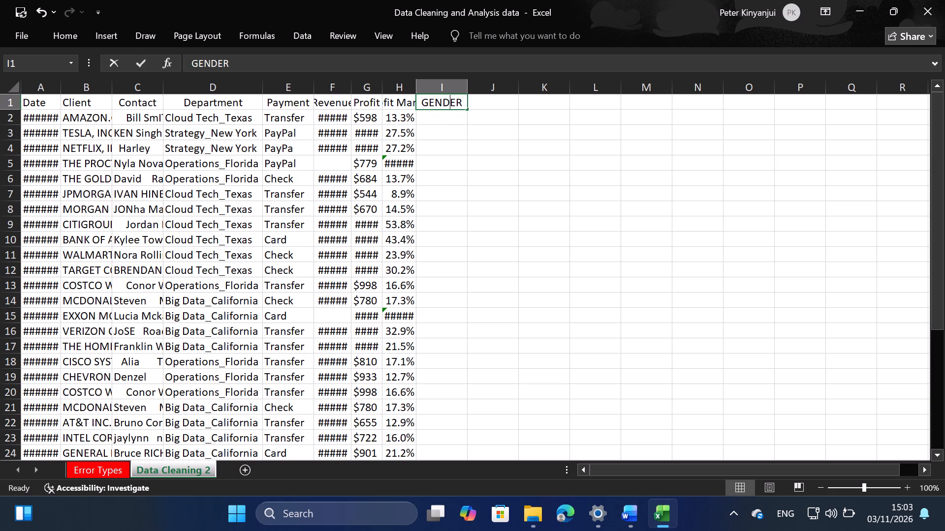
pyautogui.click(471, 145)
pyautogui.click(453, 108)
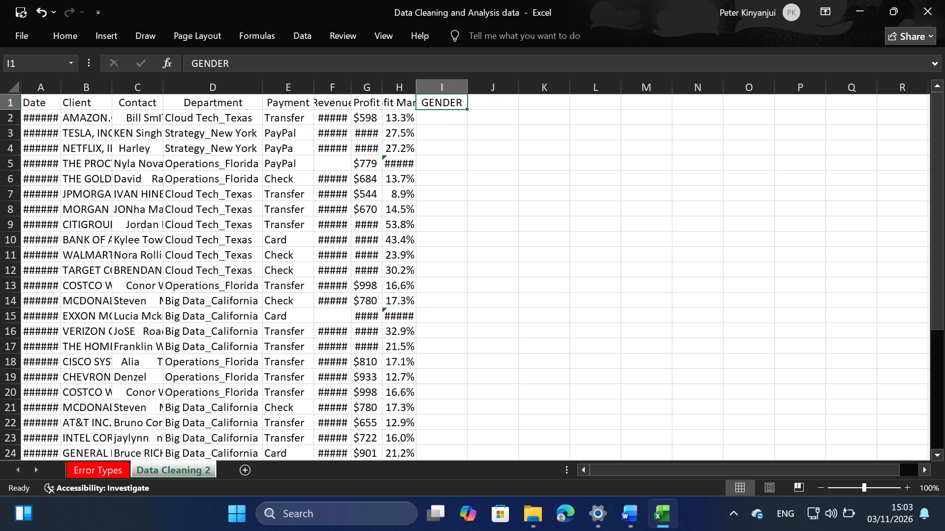
pyautogui.rightClick(453, 108)
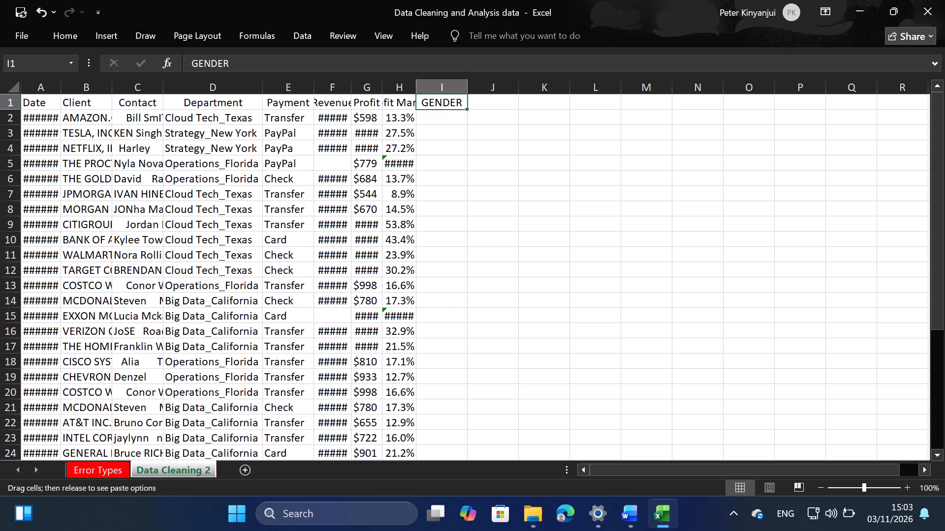
pyautogui.rightClick(447, 102)
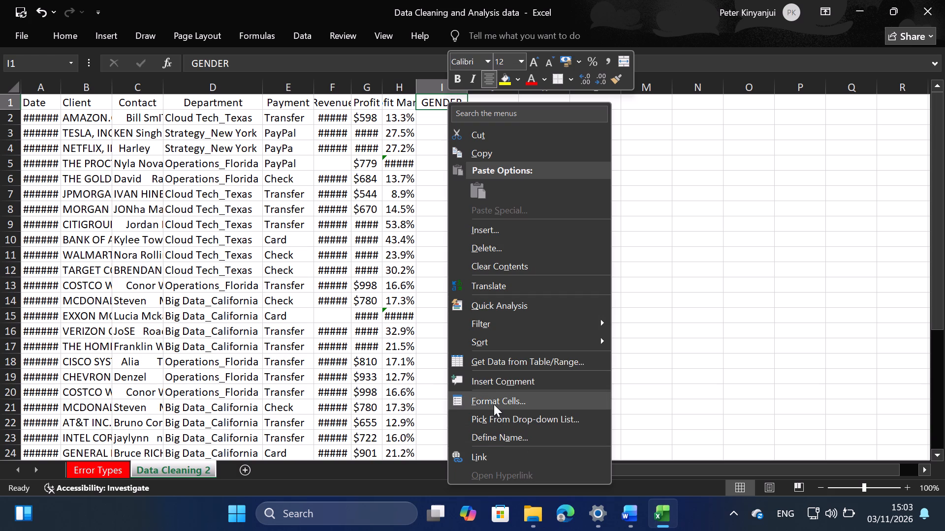
# In the Word notes, change the Validation label to "Data Validation:" and save the document.
pyautogui.click(627, 524)
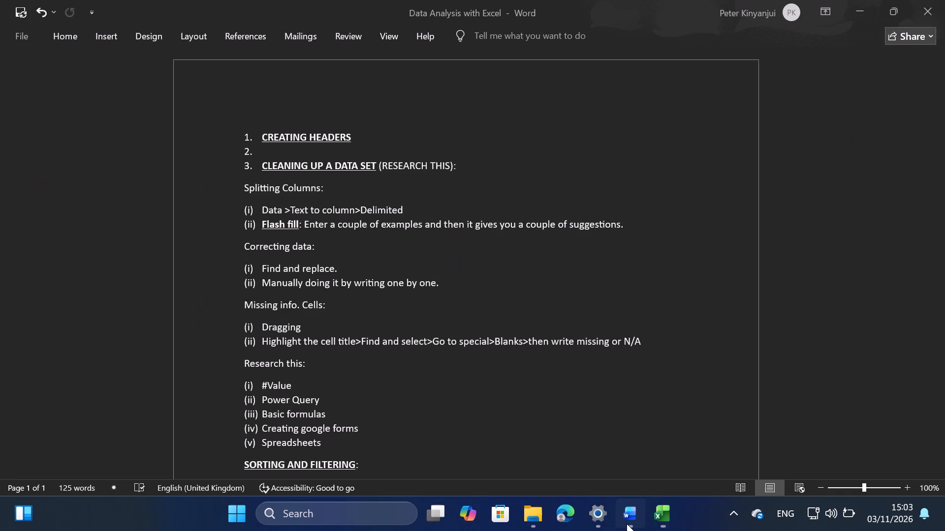
pyautogui.press('pagedown')
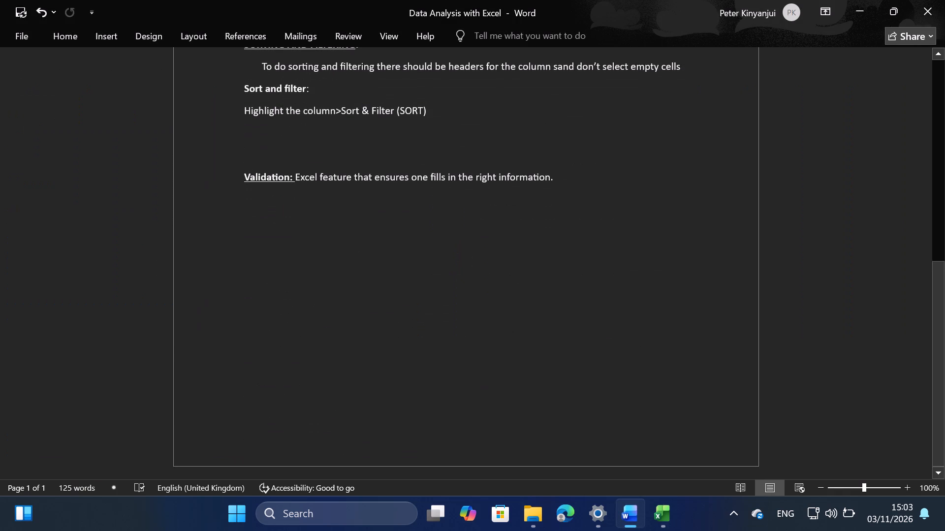
pyautogui.click(248, 177)
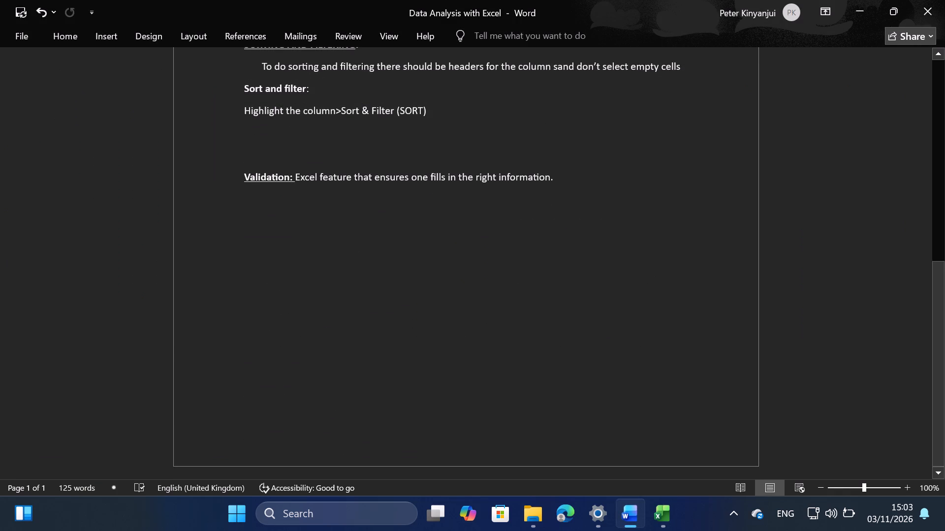
pyautogui.click(243, 174)
pyautogui.press('d')
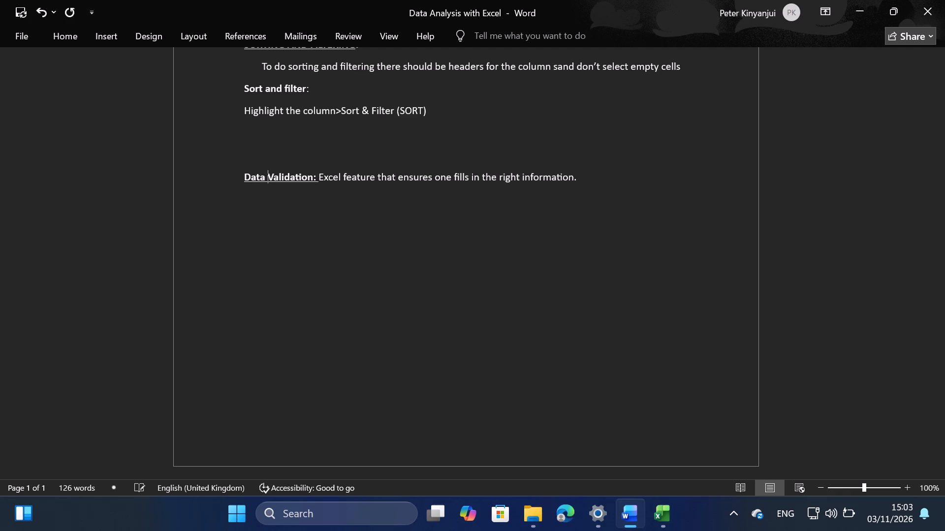
pyautogui.click(22, 18)
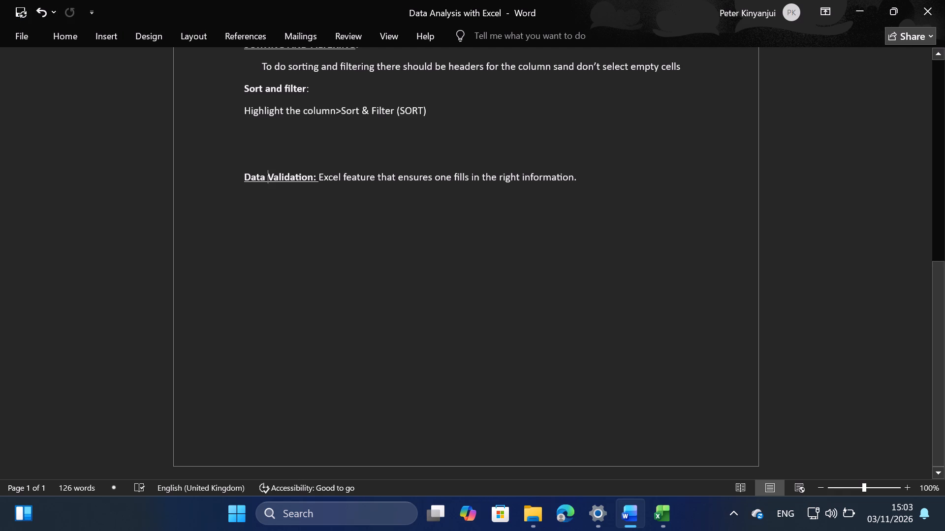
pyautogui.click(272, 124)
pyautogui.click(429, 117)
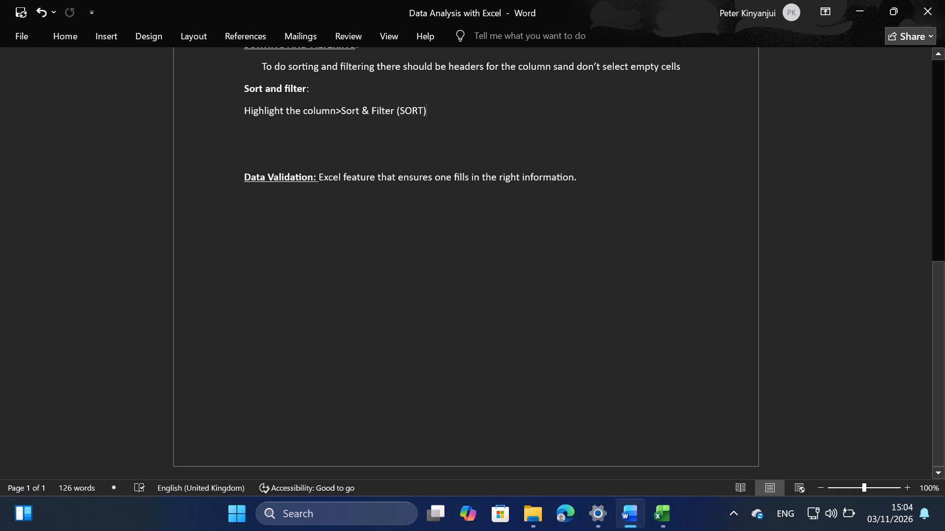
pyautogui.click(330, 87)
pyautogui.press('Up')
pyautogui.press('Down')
# Add a "Sort:" line directly below the Sort and filter heading, above the Highlight the column instruction.
pyautogui.press('Return')
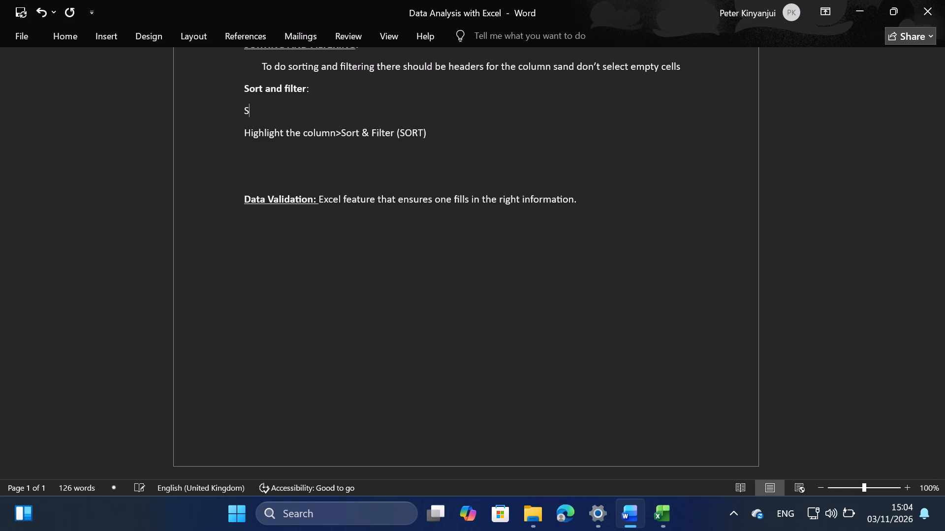
pyautogui.write('ort')
pyautogui.hotkey('shift', '"')
pyautogui.press('BackSpace')
pyautogui.hotkey('shift', ':')
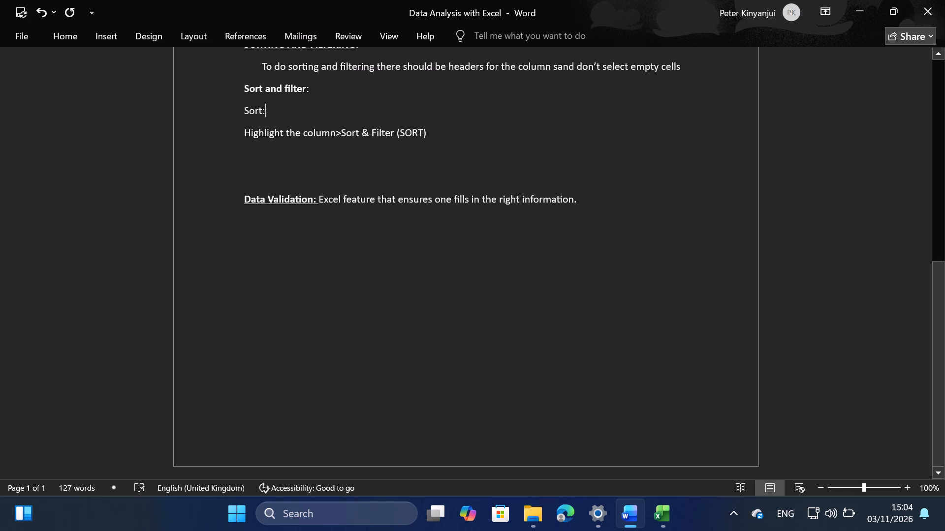
pyautogui.click(283, 220)
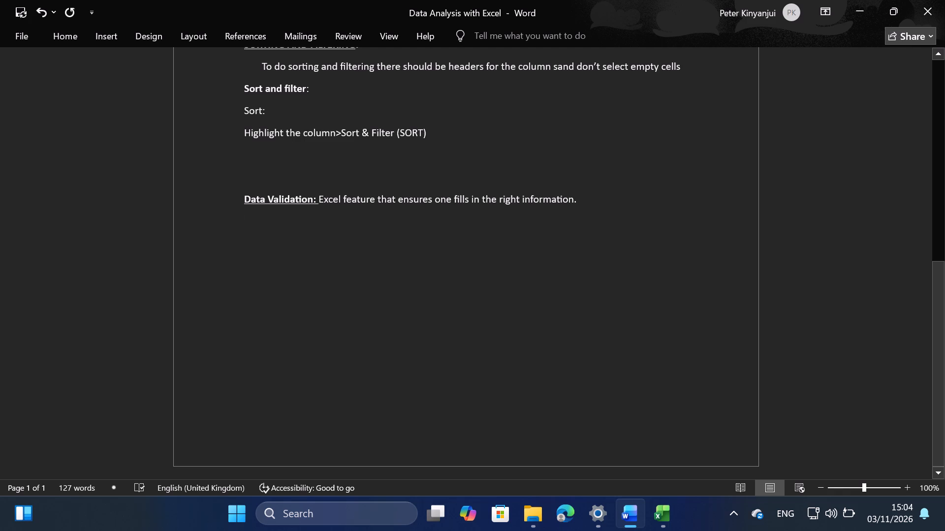
# Add the label "Filter" on the blank line below the Highlight the column>Sort & Filter (SORT) instruction.
pyautogui.click(358, 148)
pyautogui.press('f')
pyautogui.write('ilter')
pyautogui.click(329, 240)
pyautogui.click(283, 213)
# On a new line below the Data Validation definition, begin the procedure with "Highlight column>Data>".
pyautogui.click(307, 234)
pyautogui.press('h')
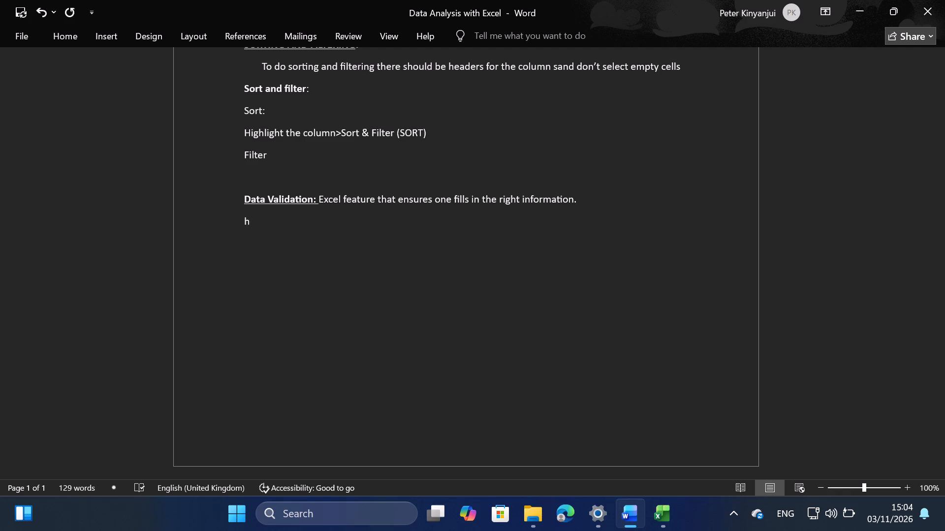
pyautogui.press('BackSpace')
pyautogui.press('h')
pyautogui.write('ighlight column')
pyautogui.hotkey('shift', '>')
pyautogui.write('da')
pyautogui.press('BackSpace')
pyautogui.press('BackSpace')
pyautogui.press('d')
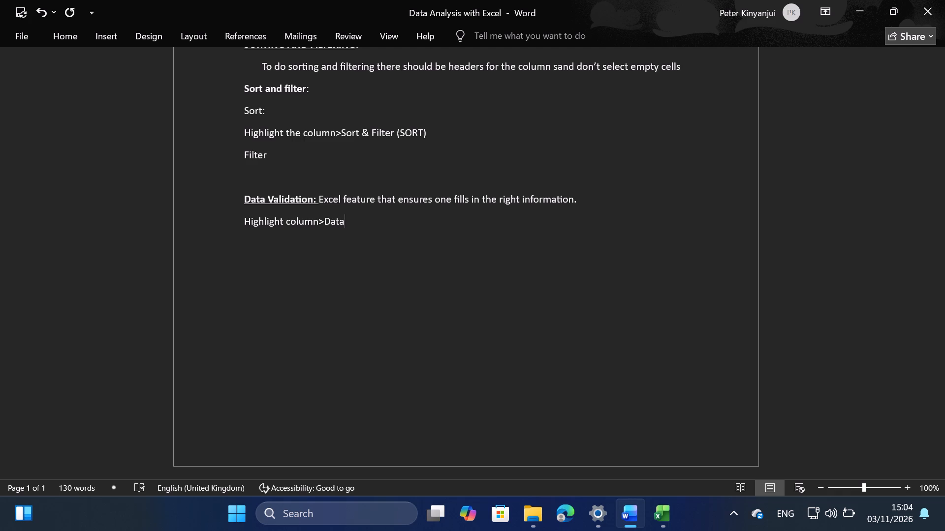
pyautogui.hotkey('shift', '>')
# Continue the Data Validation procedure line with "Sort ^ Filter>Data Validation>".
pyautogui.press('space')
pyautogui.press('BackSpace')
pyautogui.write('ort')
pyautogui.press('space')
pyautogui.write('^')
pyautogui.press('space')
pyautogui.press('f')
pyautogui.write('ilter')
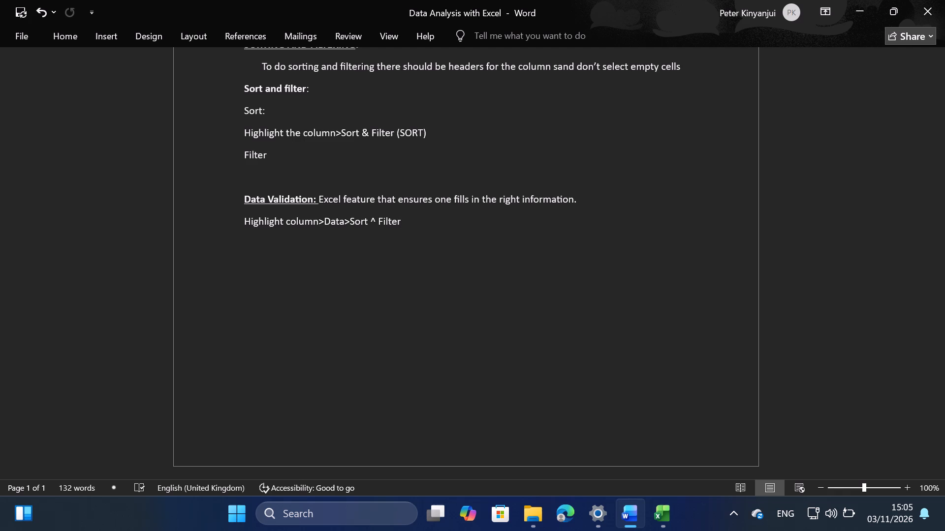
pyautogui.hotkey('shift', '>')
pyautogui.press('d')
pyautogui.press('v')
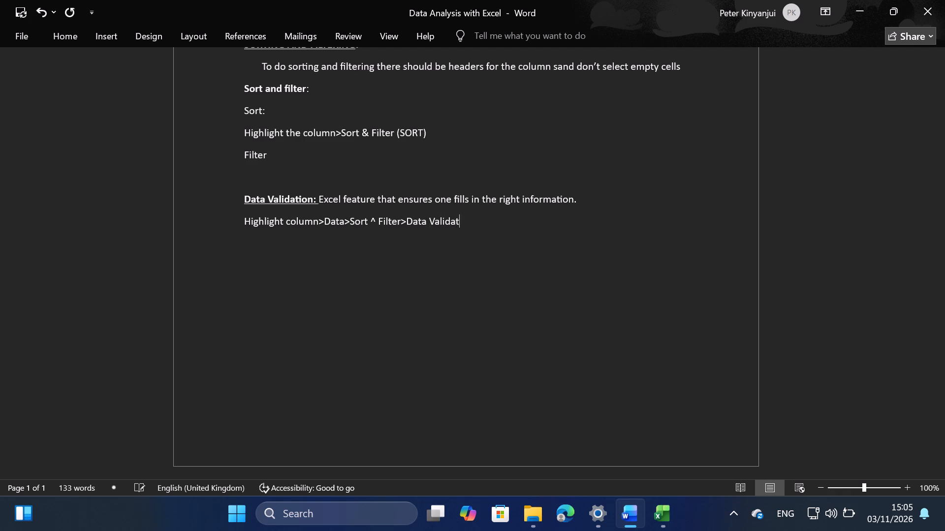
pyautogui.hotkey('shift', '>')
# Extend the Data Validation procedure line with "Settings>Validation Details>".
pyautogui.press('s')
pyautogui.write('ettings')
pyautogui.hotkey('shift', '>')
pyautogui.press('v')
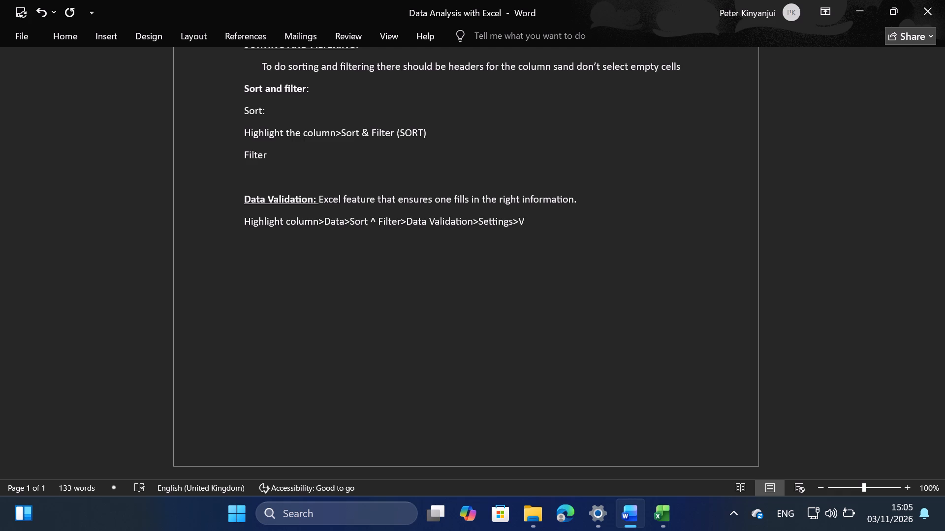
pyautogui.write('alidatu')
pyautogui.press('BackSpace')
pyautogui.write('ion')
pyautogui.press('space')
pyautogui.press('d')
pyautogui.write('etails')
pyautogui.hotkey('shift', '>')
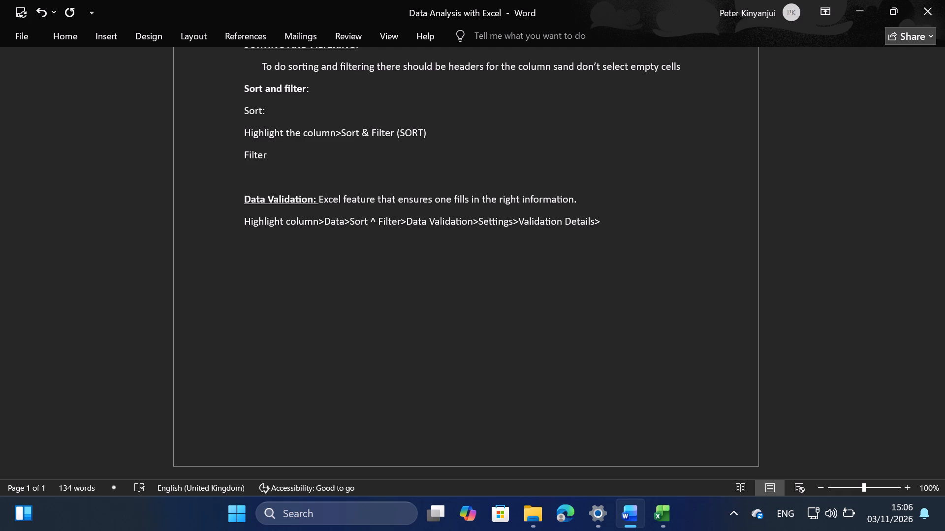
# Extend the Data Validation procedure line with "(I gender since it is Male and Female it is a list".
pyautogui.hotkey('shift', '(')
pyautogui.press('i')
pyautogui.press('space')
pyautogui.write('gender')
pyautogui.press('space')
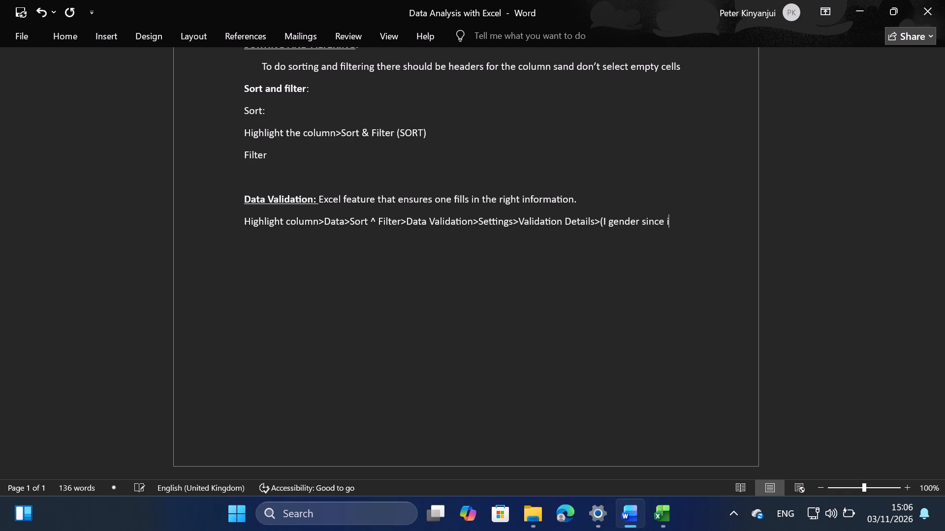
pyautogui.write('ale and')
pyautogui.press('space')
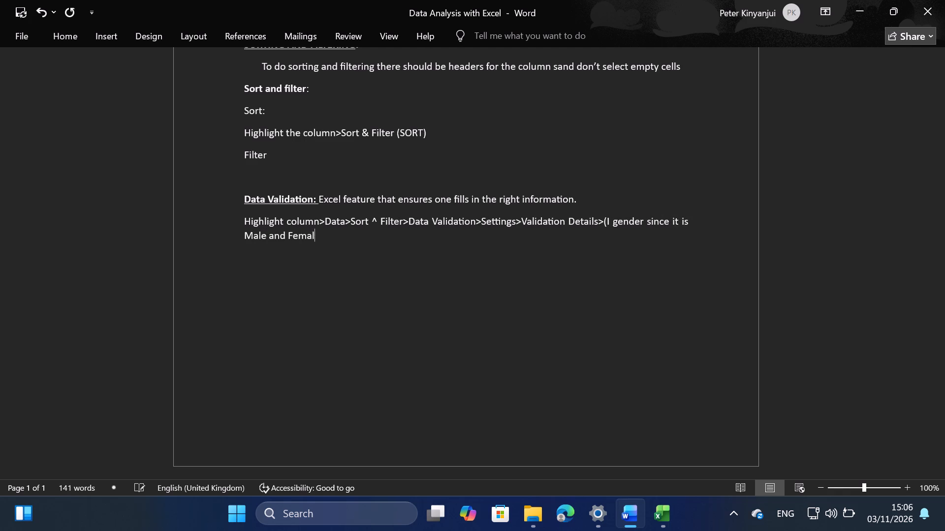
pyautogui.press('BackSpace')
pyautogui.press('BackSpace')
pyautogui.press('e')
pyautogui.press('space')
pyautogui.write('it is a list')
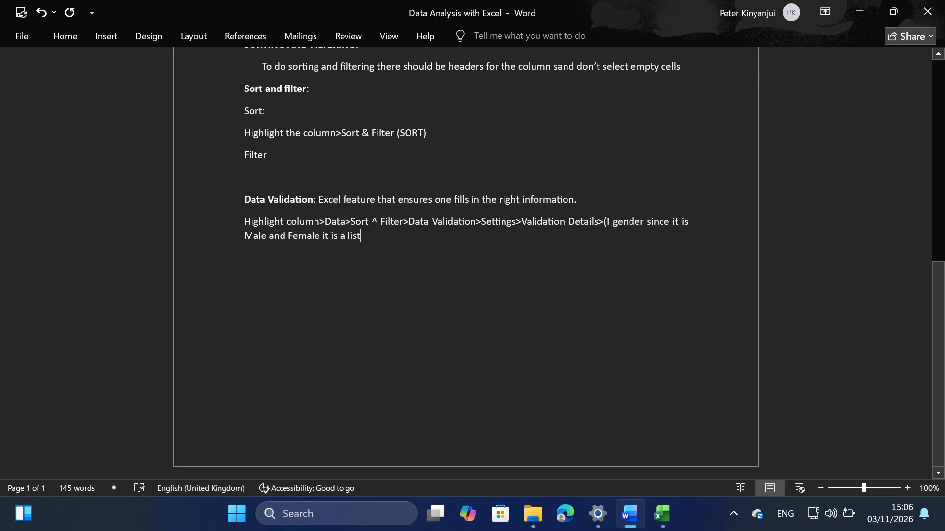
# Replace "(I" before "gender" in the Data Validation procedure with "If".
pyautogui.click(613, 223)
pyautogui.press('BackSpace')
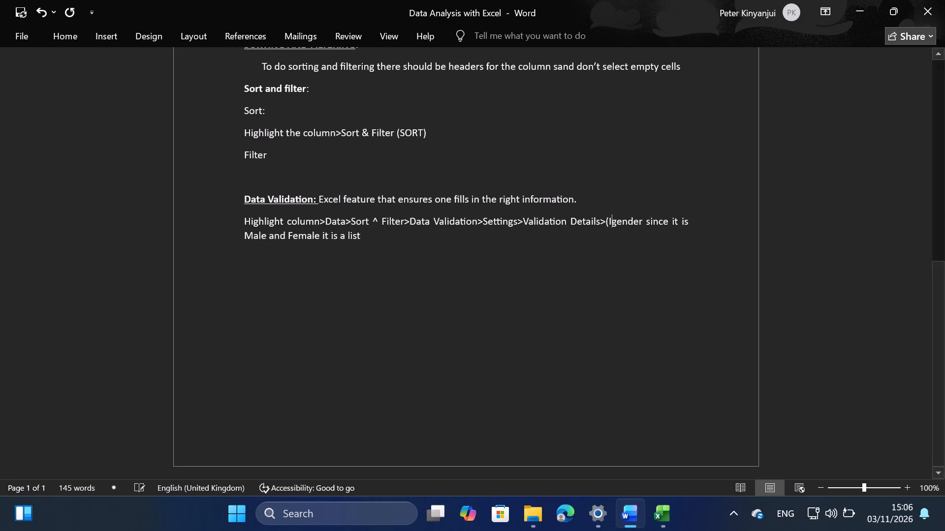
pyautogui.press('BackSpace')
pyautogui.press('BackSpace')
pyautogui.press('d')
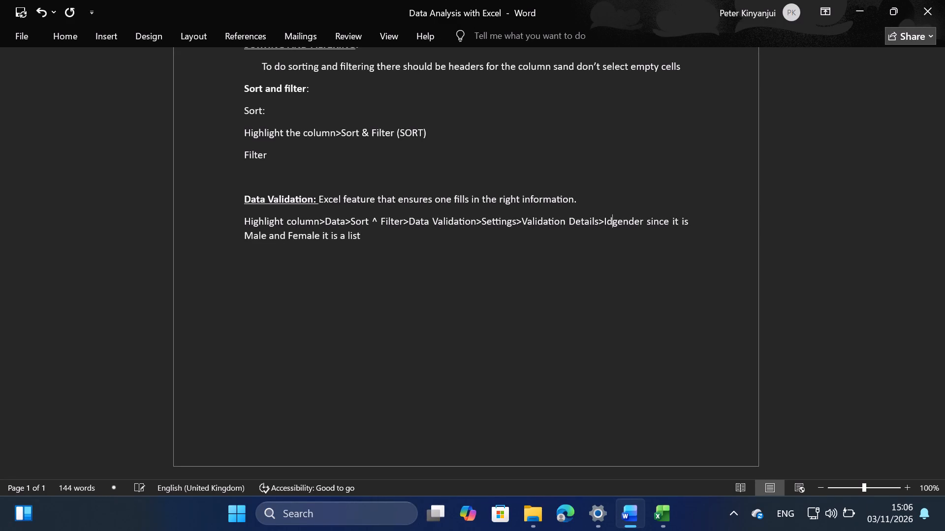
pyautogui.press('BackSpace')
pyautogui.write('f')
pyautogui.press('space')
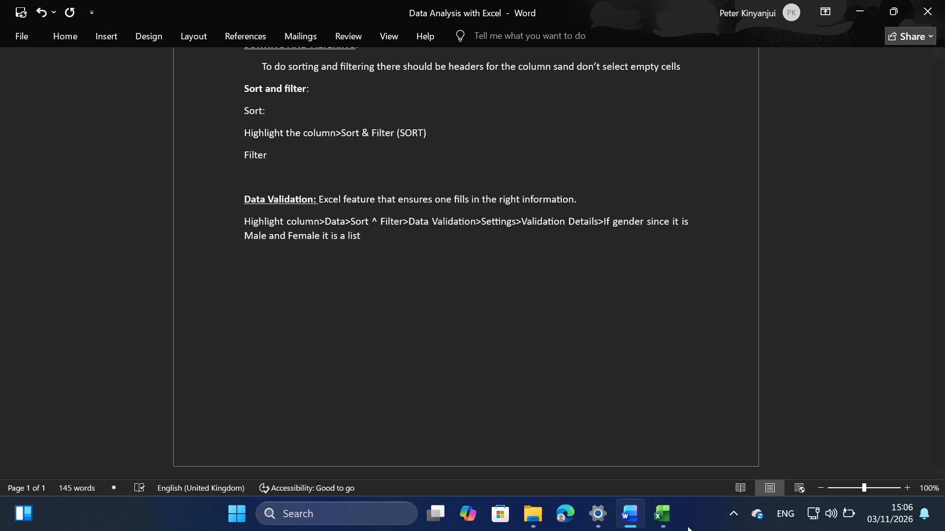
# Switch to Excel, select the GENDER column and check where Data Validation sits among the Data commands.
pyautogui.click(668, 509)
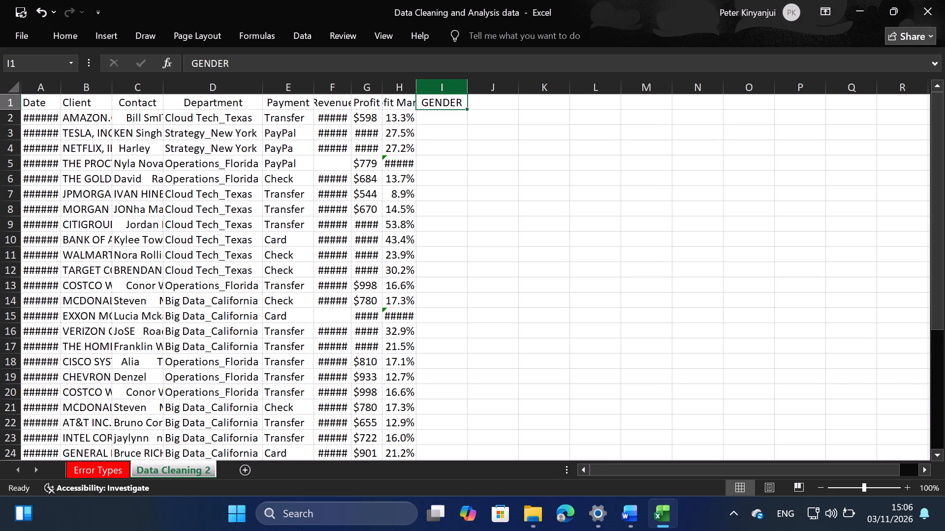
pyautogui.click(440, 92)
pyautogui.click(314, 29)
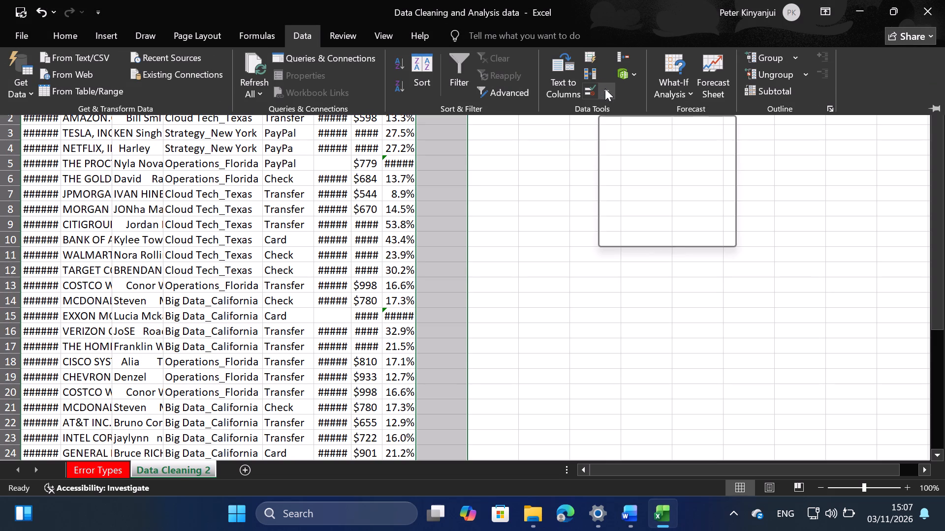
pyautogui.click(605, 88)
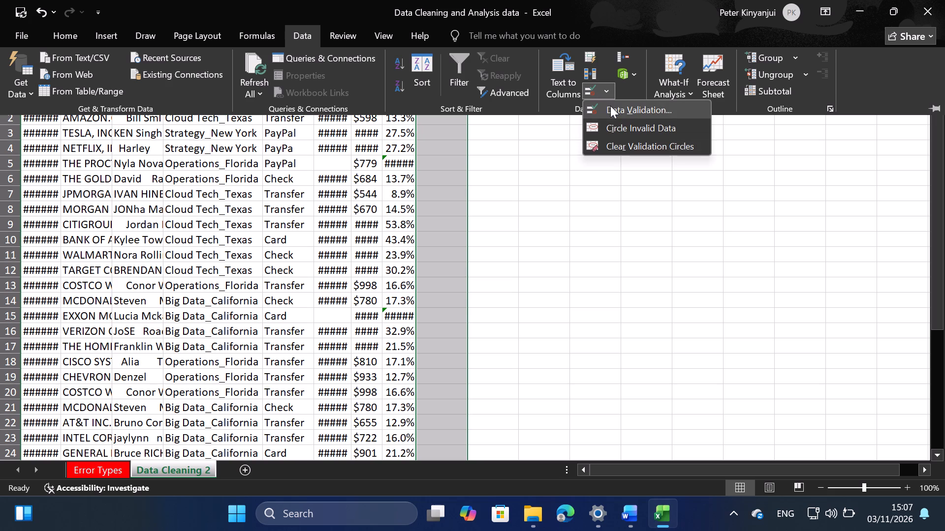
pyautogui.click(577, 107)
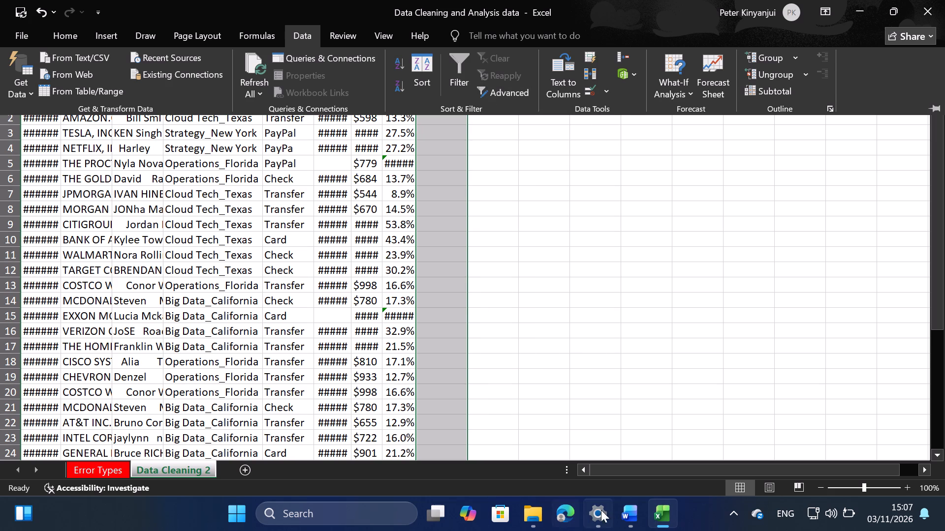
# Back in Word, replace "Sort ^ Filter" in the Data Validation procedure line with "Dar".
pyautogui.click(621, 518)
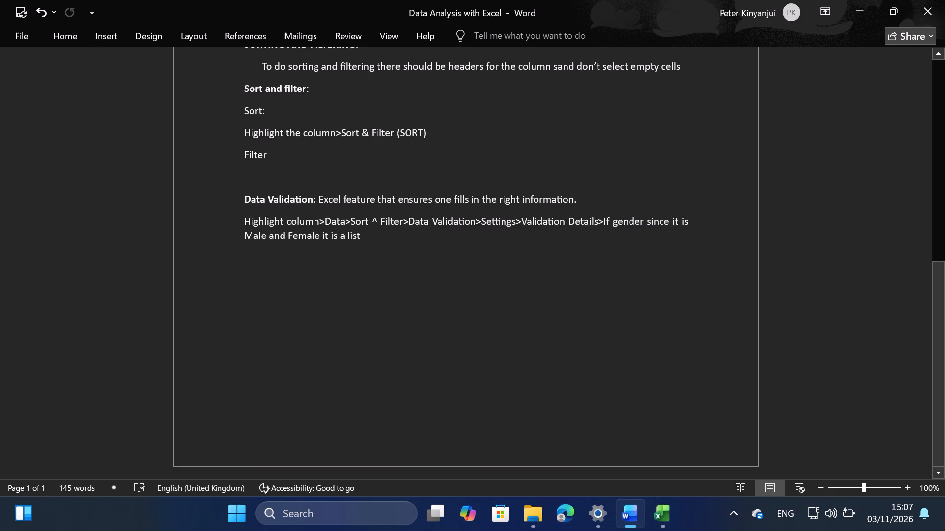
pyautogui.click(406, 224)
pyautogui.press('BackSpace')
pyautogui.press('BackSpace')
pyautogui.press('BackSpace')
pyautogui.press('BackSpace')
pyautogui.press('BackSpace')
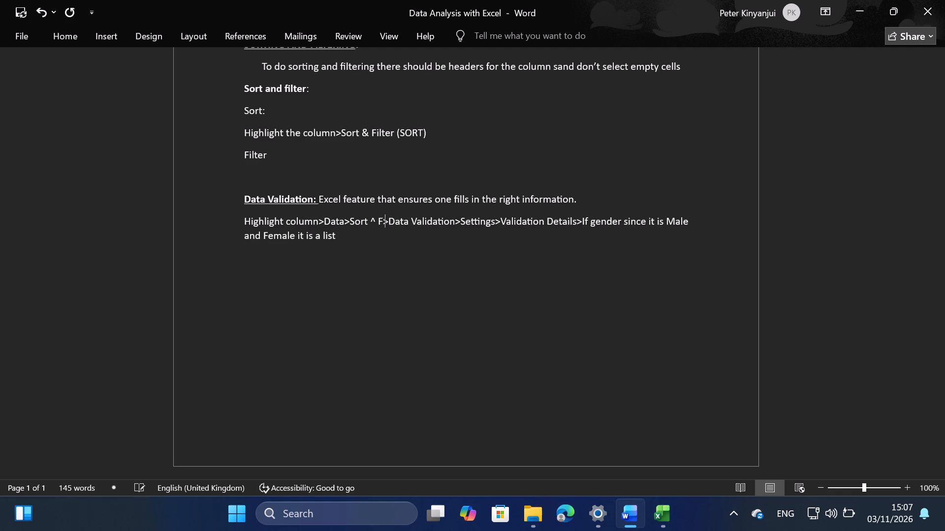
pyautogui.press('BackSpace')
pyautogui.press('BackSpace')
pyautogui.press('BackSpace')
pyautogui.press('BackSpace')
pyautogui.press('BackSpace')
pyautogui.press('BackSpace')
pyautogui.press('BackSpace')
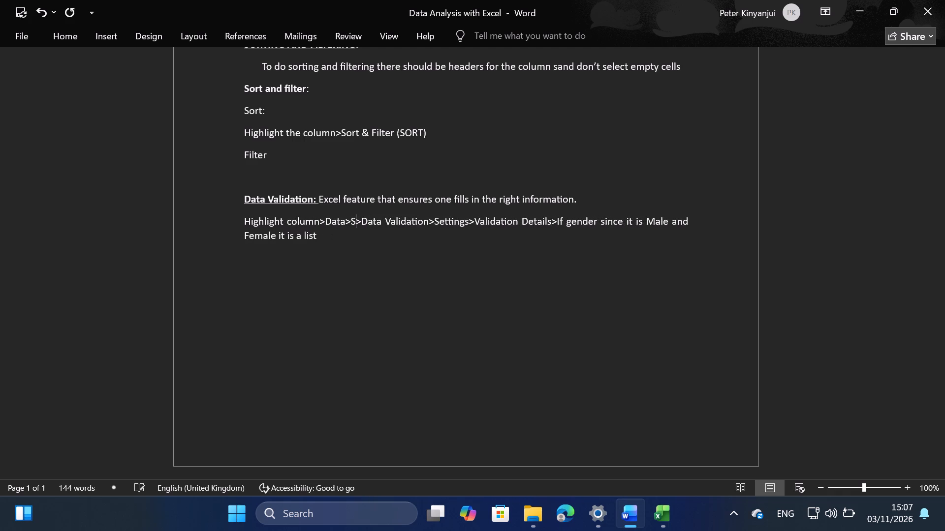
pyautogui.press('BackSpace')
pyautogui.press('d')
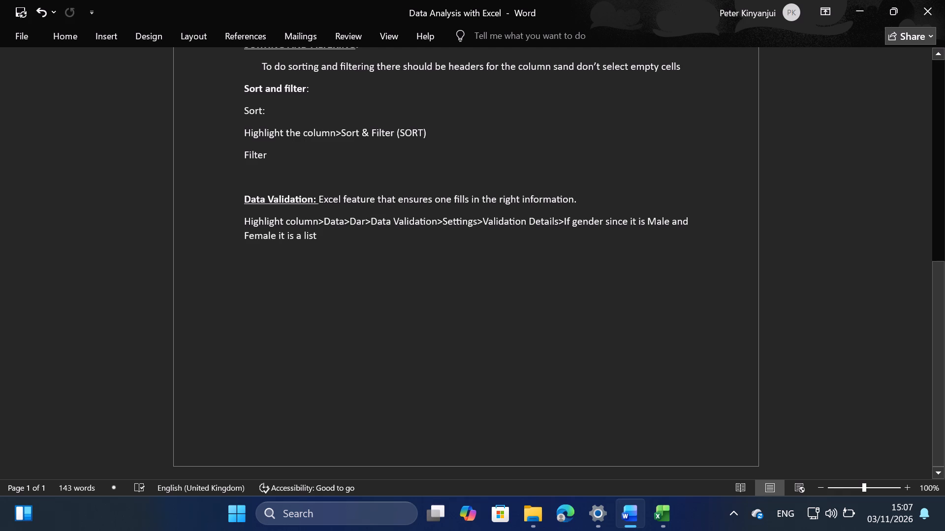
# Append ">Write source>Ok" to the end of the Data Validation procedure.
pyautogui.click(325, 241)
pyautogui.hotkey('shift', '>')
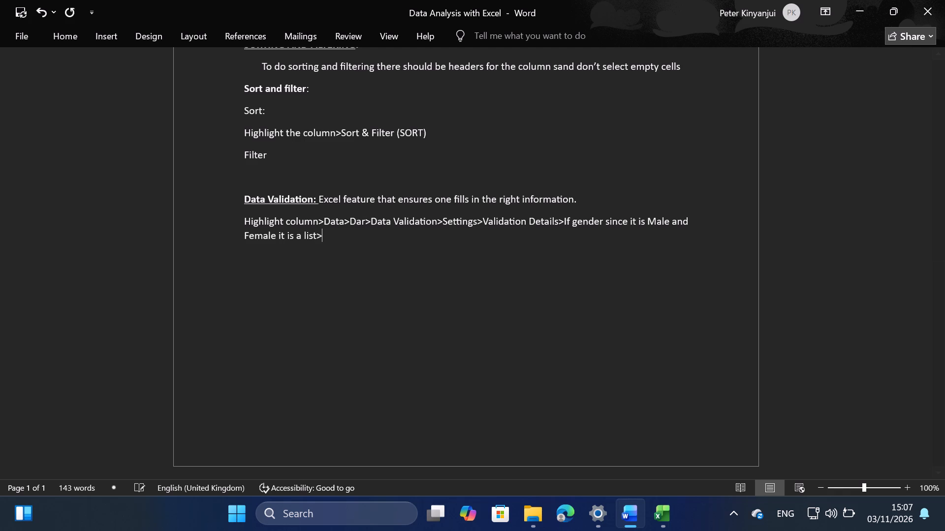
pyautogui.press('s')
pyautogui.press('BackSpace')
pyautogui.write('rite so')
pyautogui.press('u')
pyautogui.write('rce')
pyautogui.hotkey('shift', '>')
pyautogui.press('o')
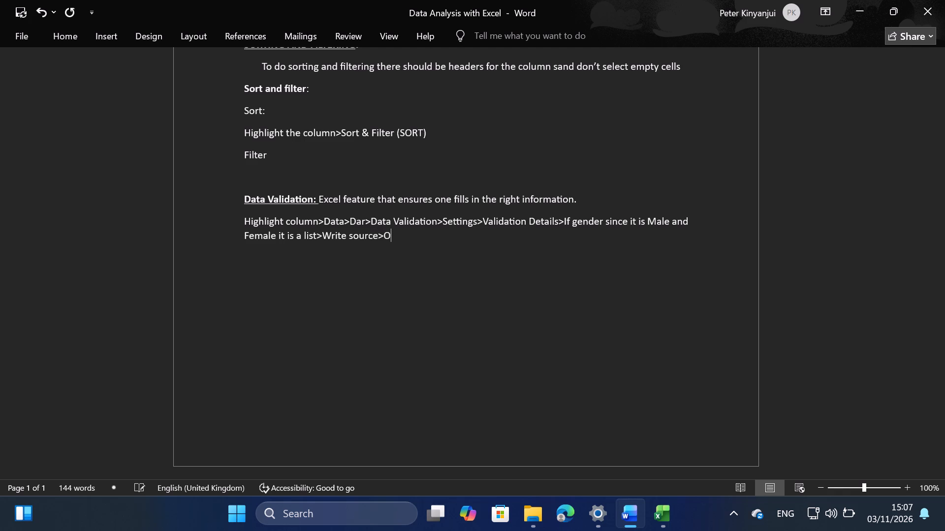
pyautogui.hotkey('shift', 'k')
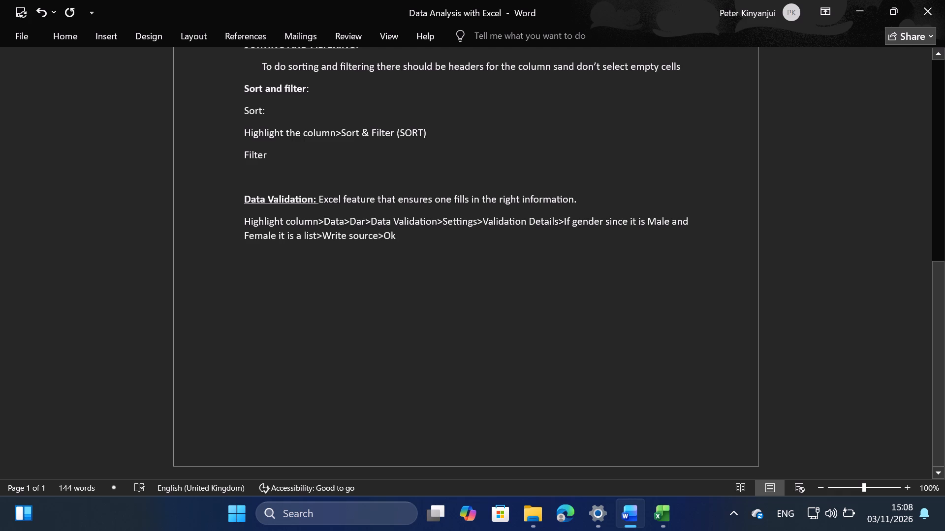
# Save the notes document.
pyautogui.click(11, 5)
# Leave a blank line below the Data Validation procedure and add the label "Input message".
pyautogui.click(364, 257)
pyautogui.press('Return')
pyautogui.press('i')
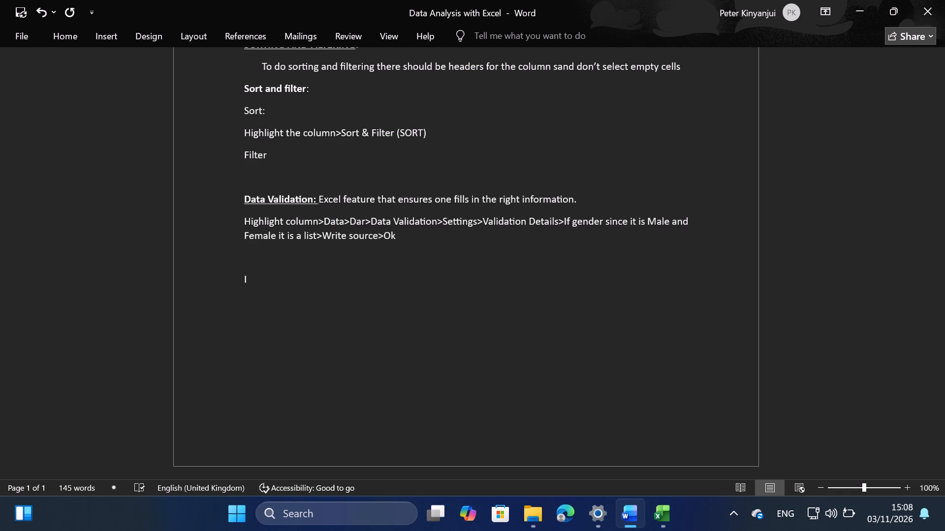
pyautogui.press('n')
pyautogui.write('pi')
pyautogui.press('BackSpace')
pyautogui.write('ut message')
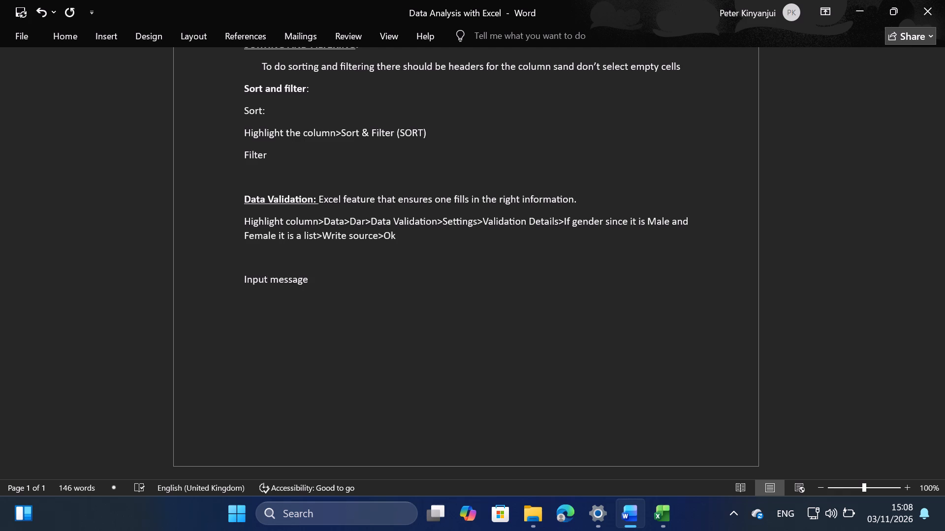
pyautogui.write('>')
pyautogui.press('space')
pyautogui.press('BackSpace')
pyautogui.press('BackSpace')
# Surround the "Input message" label with three dots before it and three dots after it.
pyautogui.press('Left')
pyautogui.press('Left')
pyautogui.press('Left')
pyautogui.press('Left')
pyautogui.press('Left')
pyautogui.press('Left')
pyautogui.press('Left')
pyautogui.press('Left')
pyautogui.press('Left')
pyautogui.press('Left')
pyautogui.press('Left')
pyautogui.press('Left')
pyautogui.press('Left')
pyautogui.write('...')
pyautogui.press('Right')
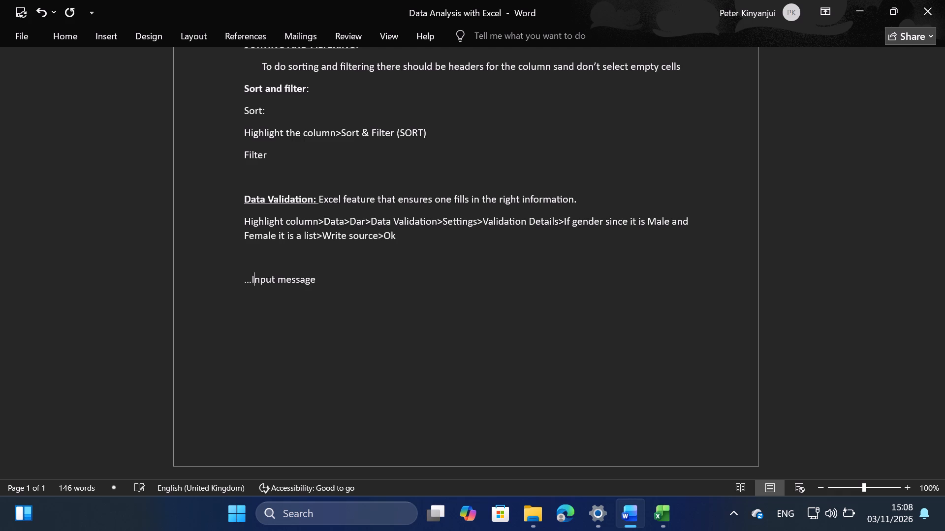
pyautogui.press('Right')
pyautogui.press('Right')
pyautogui.press('Right')
pyautogui.press('Right')
pyautogui.press('Right')
pyautogui.press('End')
pyautogui.write('....')
pyautogui.press('BackSpace')
# Append the example "(For example you can write only accept Male and Female" after the Input message label.
pyautogui.hotkey('shift', '(')
pyautogui.write('or exa')
pyautogui.write('mple you can')
pyautogui.press('space')
pyautogui.write('wrrite only')
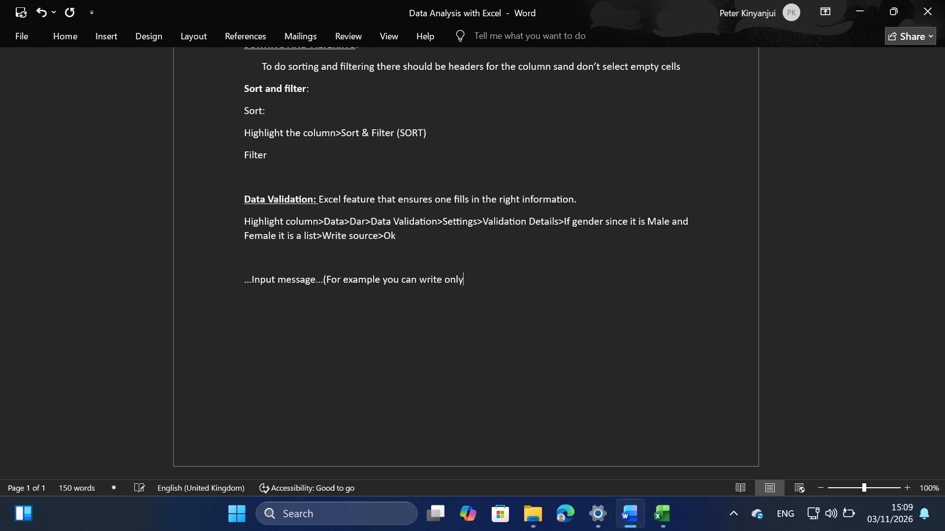
pyautogui.press('space')
pyautogui.write('accept')
pyautogui.press('space')
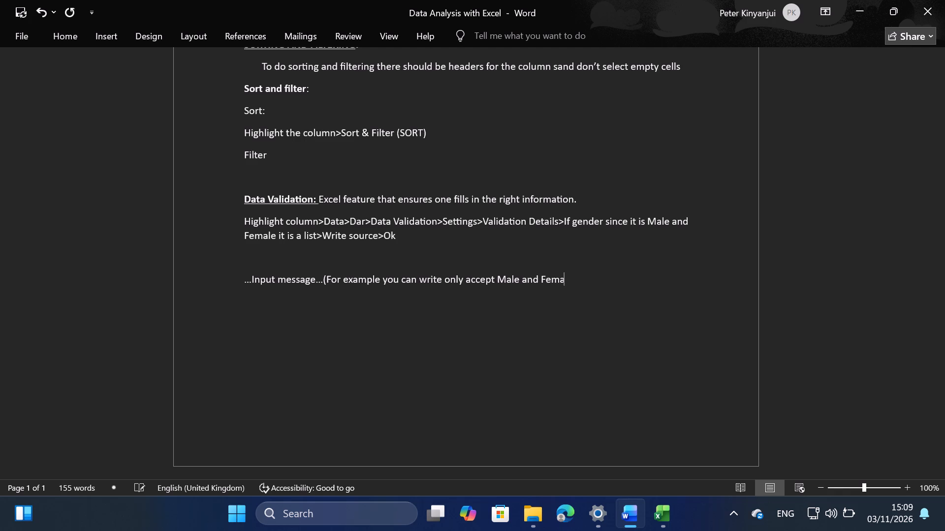
# Replace "and" with "or" between Male and Female in the example, and close the bracket after "Female".
pyautogui.press('Left')
pyautogui.press('Left')
pyautogui.press('Left')
pyautogui.press('Left')
pyautogui.press('Left')
pyautogui.press('Left')
pyautogui.press('Left')
pyautogui.press('Left')
pyautogui.press('Left')
pyautogui.press('Right')
pyautogui.press('Right')
pyautogui.press('BackSpace')
pyautogui.press('BackSpace')
pyautogui.press('BackSpace')
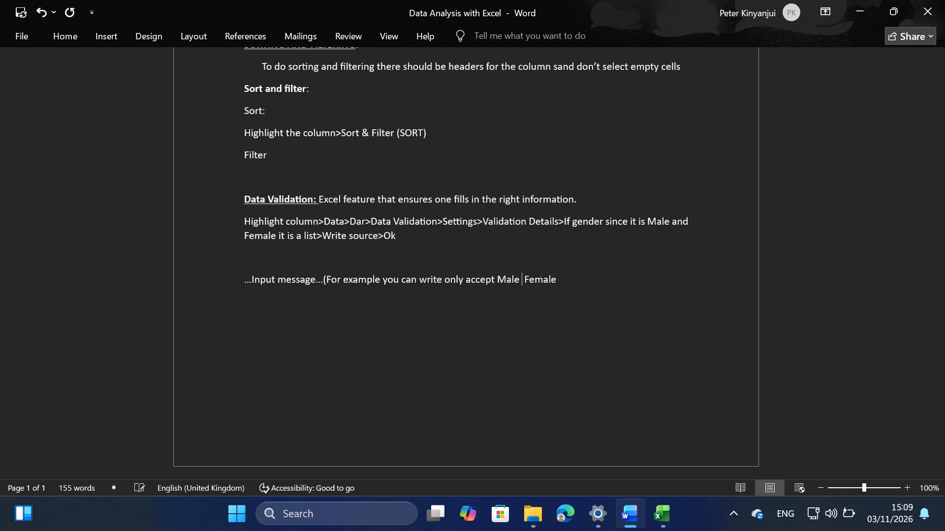
pyautogui.write('or')
pyautogui.press('Right')
pyautogui.press('Right')
pyautogui.press('Right')
pyautogui.press('End')
pyautogui.hotkey('shift', ')')
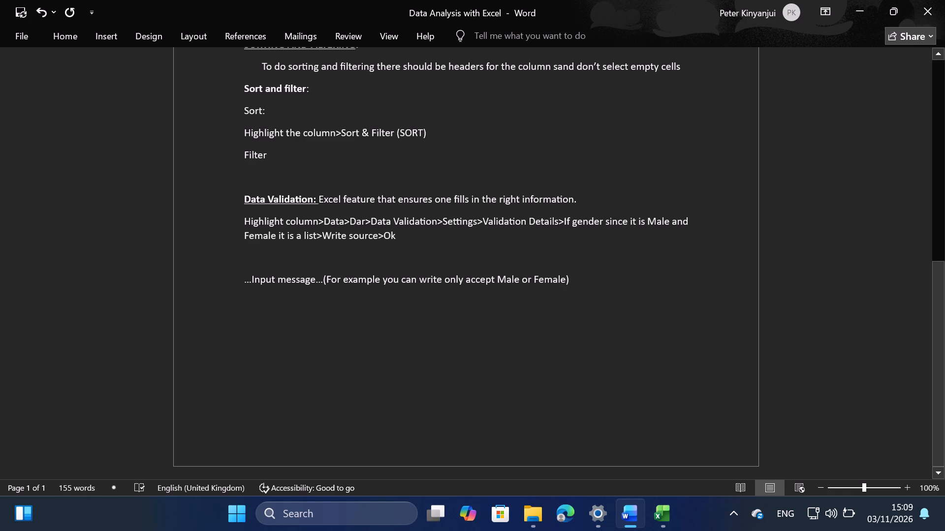
# Save the notes document.
pyautogui.click(15, 14)
# Insert a space before the opening bracket of the example on the Input message line.
pyautogui.click(270, 271)
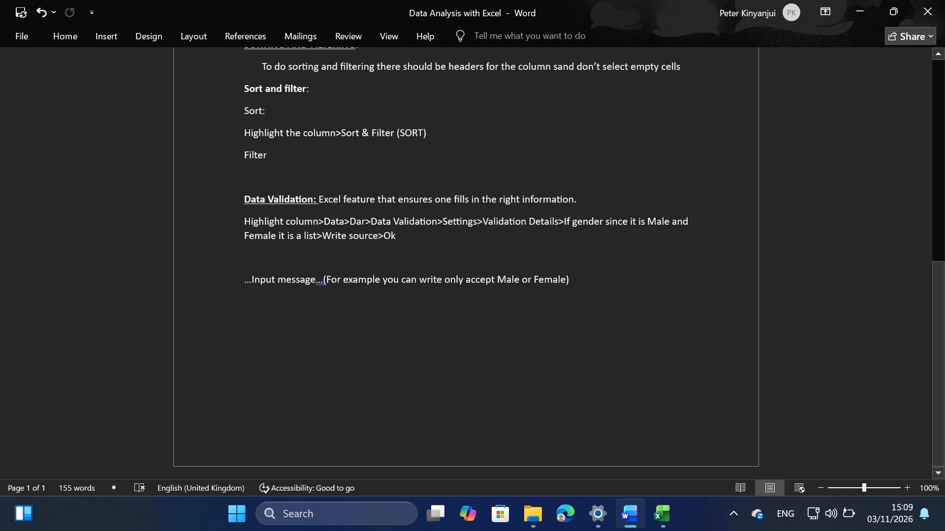
pyautogui.click(285, 278)
pyautogui.click(325, 280)
pyautogui.press('Left')
pyautogui.press('space')
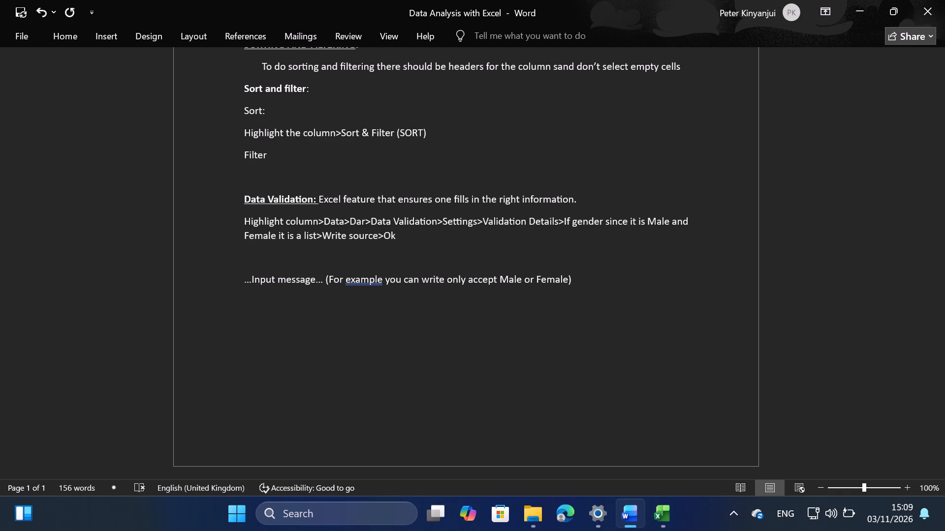
# Leave a blank line below the Input message line and add the label "Error alert".
pyautogui.click(302, 300)
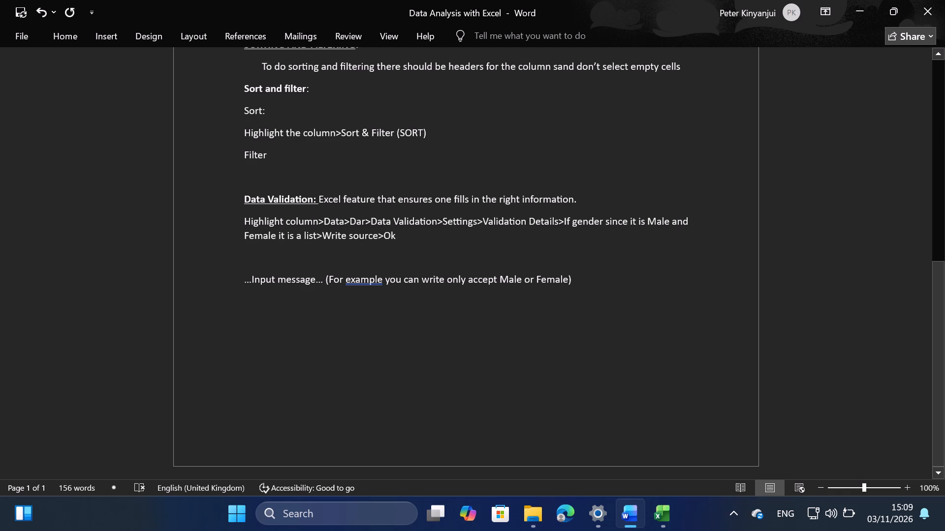
pyautogui.click(595, 275)
pyautogui.press('Return')
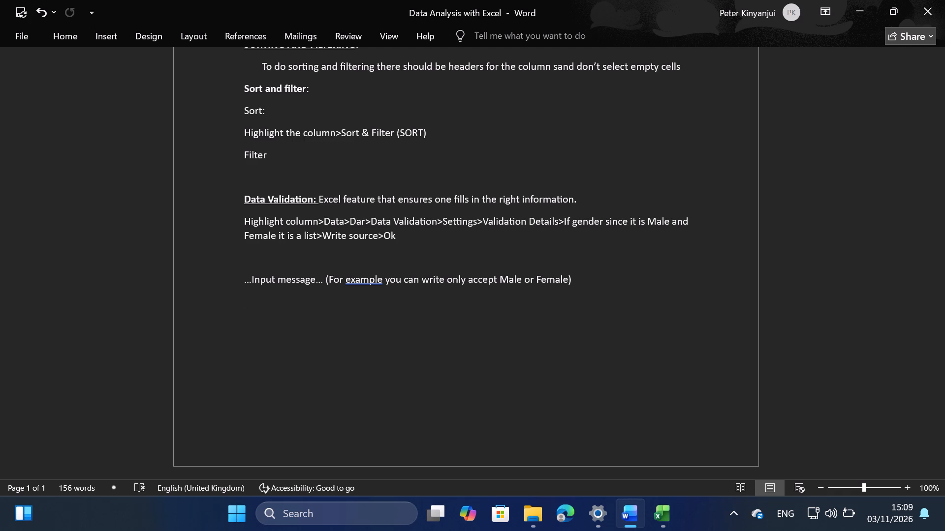
pyautogui.press('Return')
pyautogui.press('e')
pyautogui.write('rror alert')
# Capitalise the second word of the new label and end it with a colon so it reads "Error Alert:".
pyautogui.press('Left')
pyautogui.press('Left')
pyautogui.press('Left')
pyautogui.press('Left')
pyautogui.press('Left')
pyautogui.press('Right')
pyautogui.press('BackSpace')
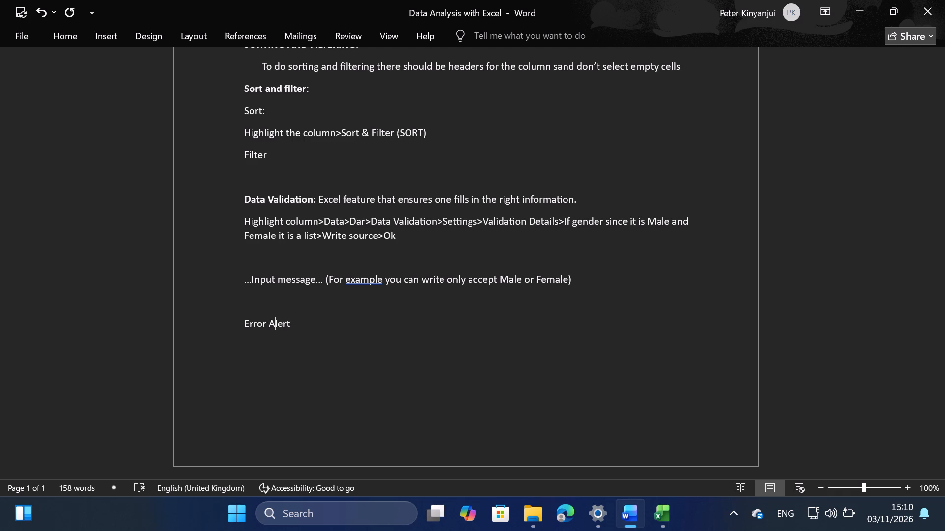
pyautogui.press('End')
pyautogui.hotkey('shift', ':')
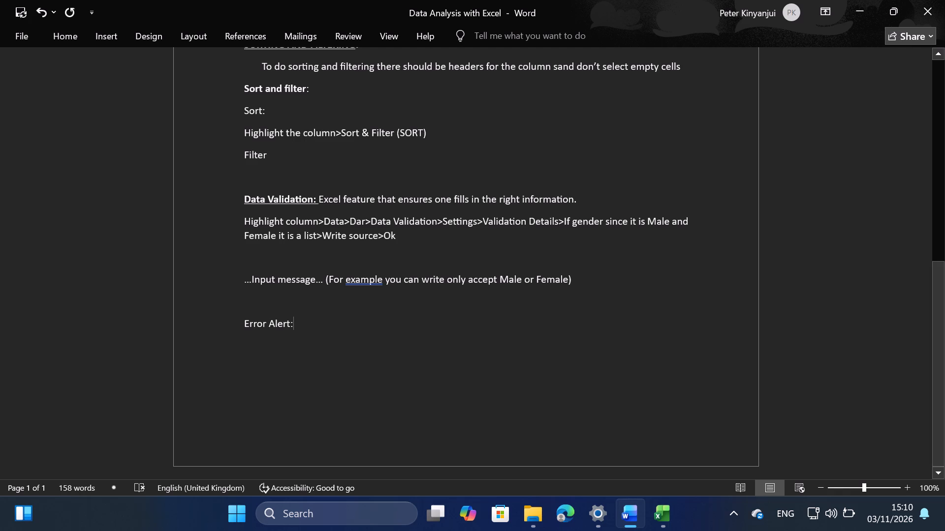
# Make the words "Error Alert" bold and underlined, leaving out the colon.
pyautogui.press('Left')
pyautogui.moveTo(288, 322); pyautogui.dragTo(239, 323)
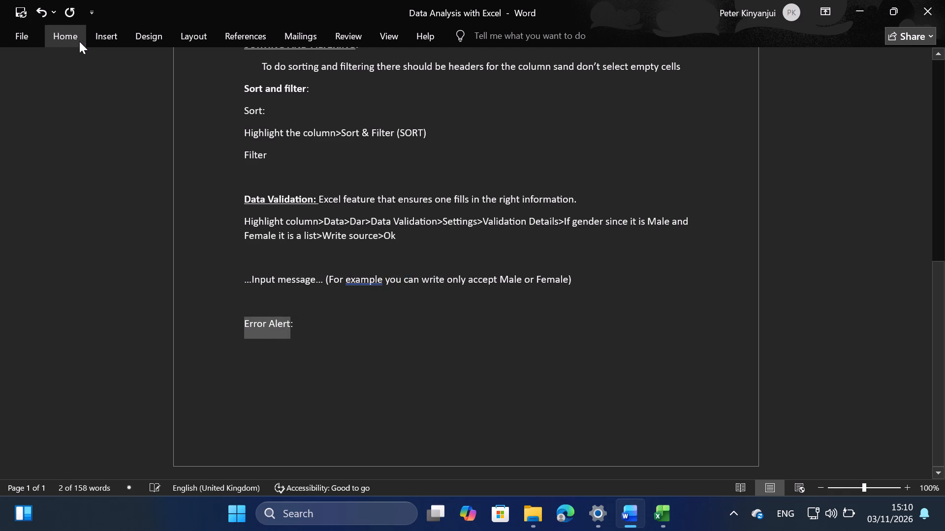
pyautogui.click(77, 40)
pyautogui.click(137, 88)
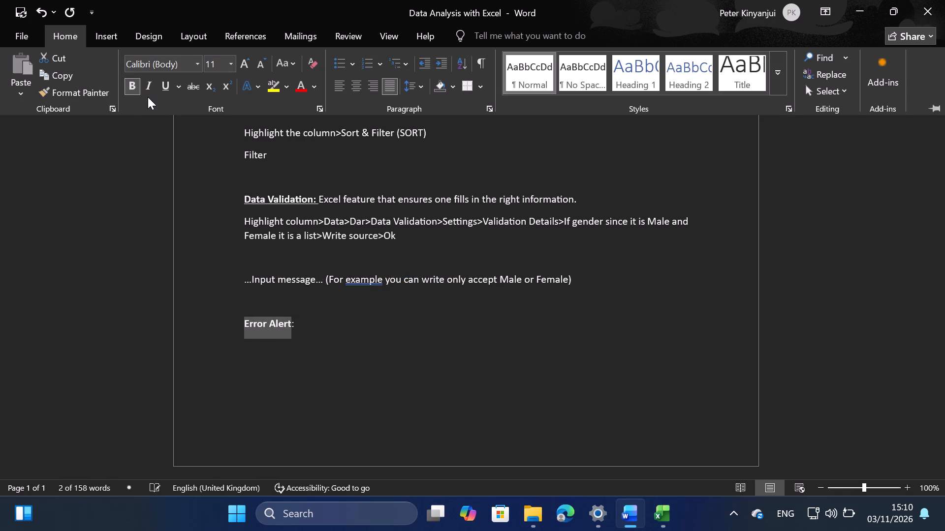
pyautogui.click(159, 88)
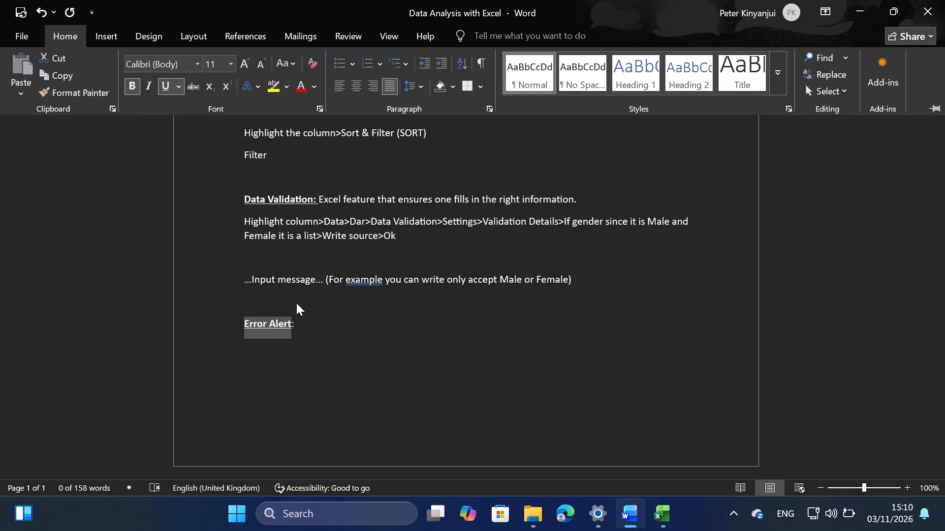
# Start a new line below the "Error Alert:" label.
pyautogui.click(297, 337)
pyautogui.click(296, 324)
pyautogui.press('Return')
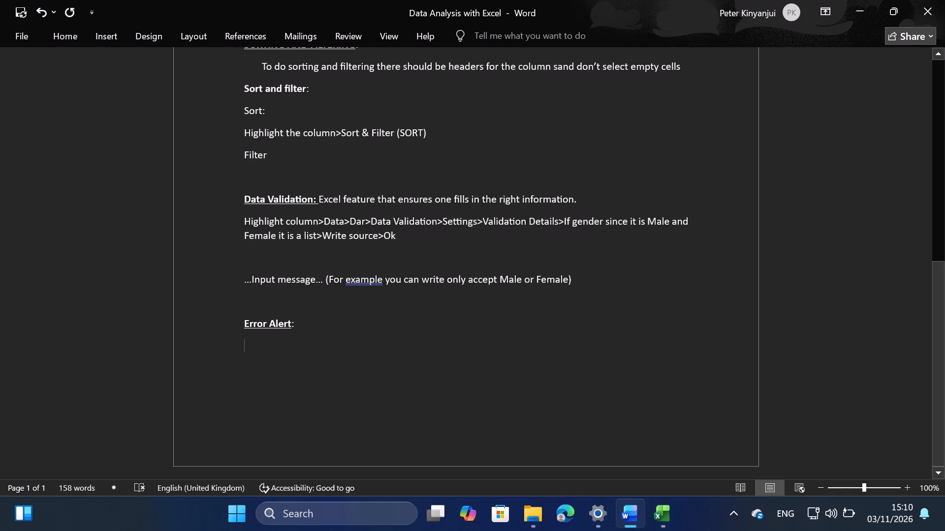
# Insert a line above the "…Input message…" line and add the label "Input Message:" on it.
pyautogui.click(242, 287)
pyautogui.press('Return')
pyautogui.press('Up')
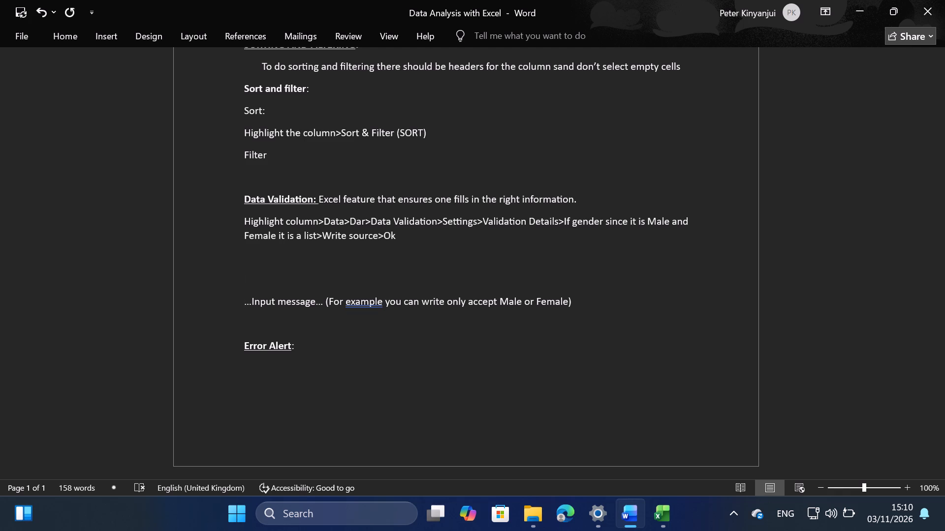
pyautogui.press('i')
pyautogui.write('nput')
pyautogui.press('space')
pyautogui.press('m')
pyautogui.write('essage')
pyautogui.hotkey('shift', ':')
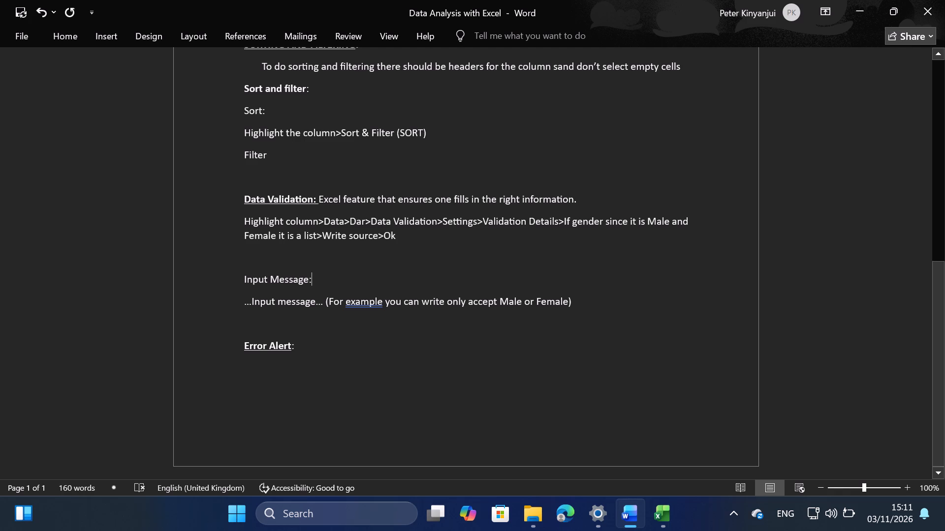
# Make the words "Input Message" in the new label bold and underlined, leaving out the colon.
pyautogui.moveTo(308, 281); pyautogui.dragTo(240, 285)
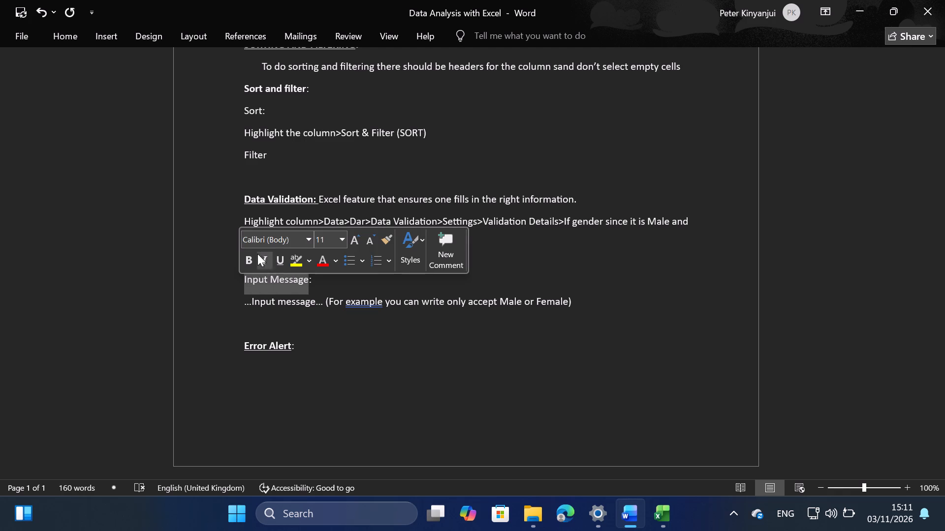
pyautogui.click(256, 257)
pyautogui.click(277, 259)
pyautogui.click(331, 340)
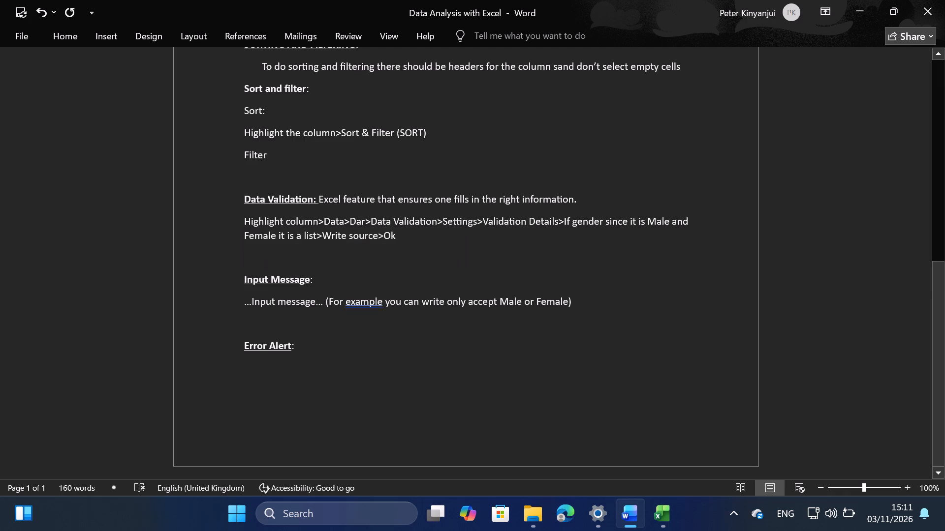
# Add the label "Settings:" on a new line directly below the Data Validation definition.
pyautogui.click(591, 195)
pyautogui.press('Return')
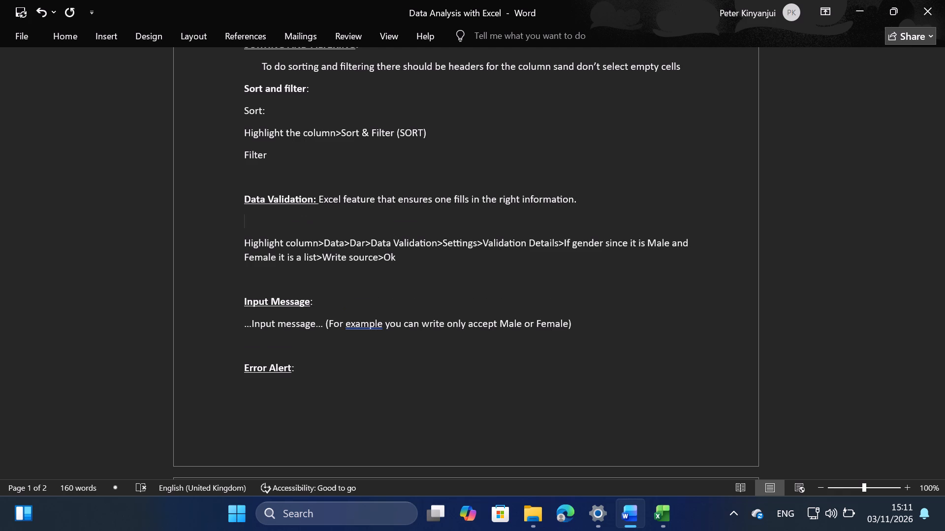
pyautogui.write('ettings')
pyautogui.hotkey('shift', ':')
# Make the word "Settings" in the new label bold and underlined, leaving out the colon.
pyautogui.press('Left')
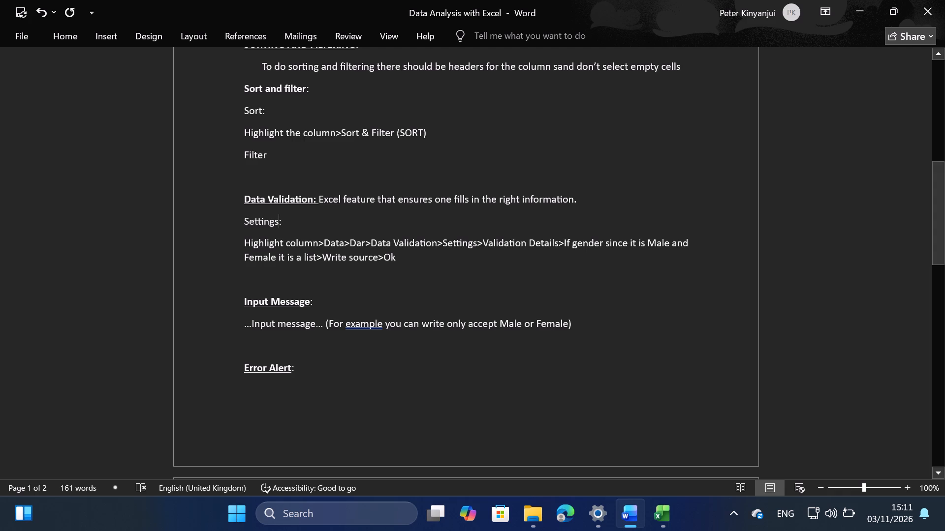
pyautogui.moveTo(277, 225); pyautogui.dragTo(230, 216)
pyautogui.click(243, 194)
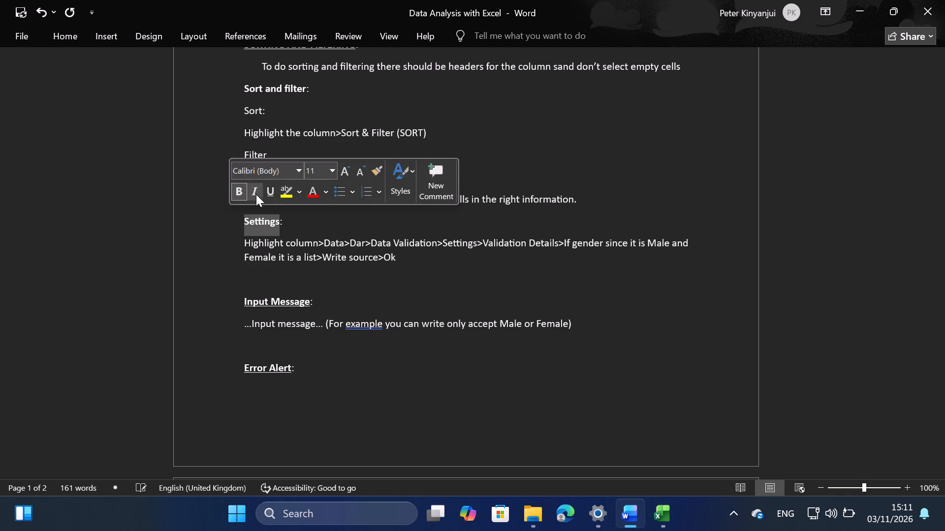
pyautogui.click(267, 195)
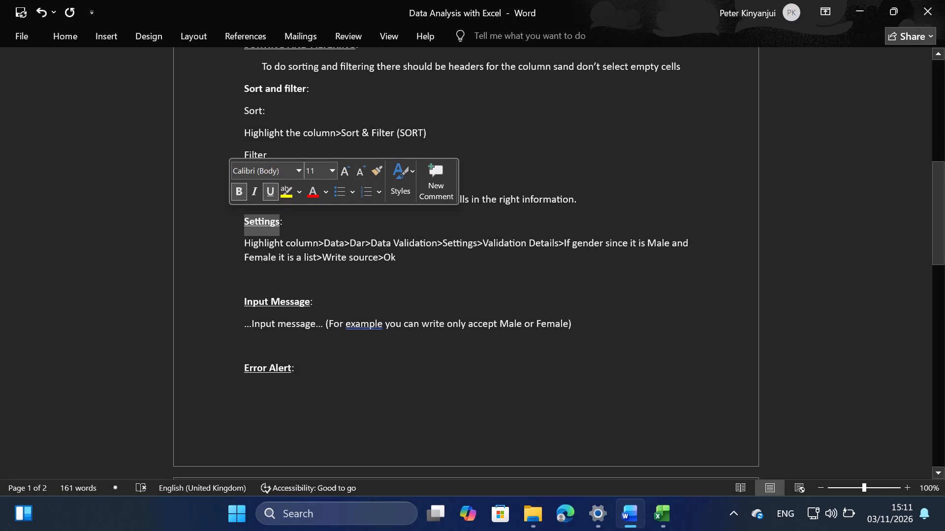
# Number the Settings label as (i) using the (i), (ii), (iii) number format.
pyautogui.click(244, 220)
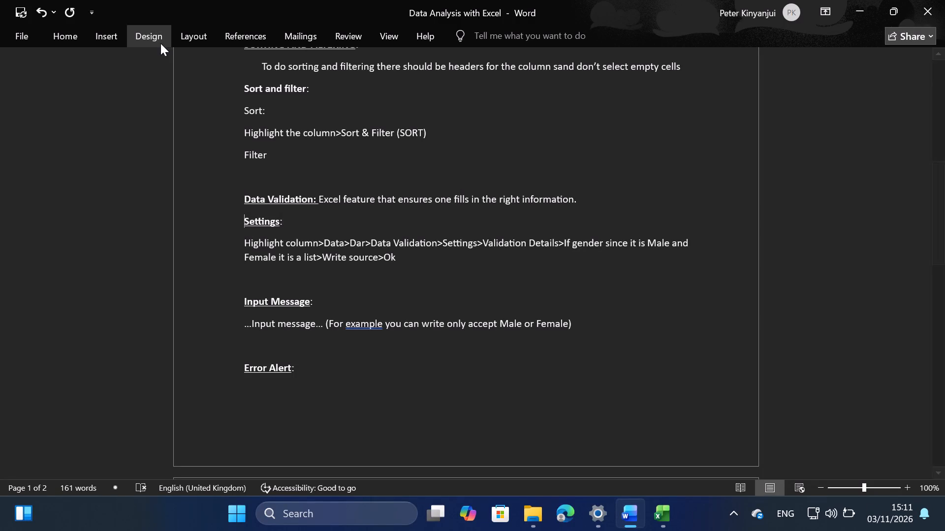
pyautogui.click(68, 37)
pyautogui.click(380, 65)
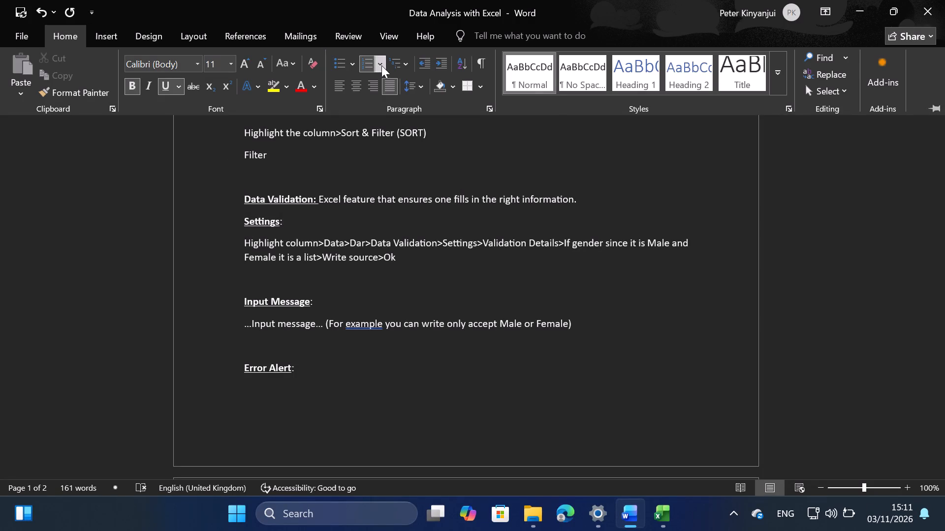
pyautogui.click(406, 128)
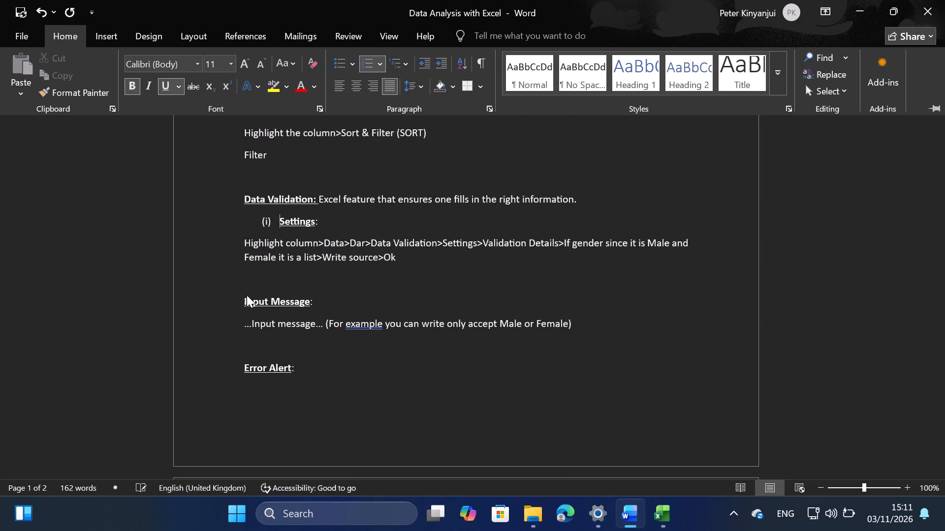
# Remove the blank line above the "Input Message:" label.
pyautogui.click(243, 303)
pyautogui.click(246, 303)
pyautogui.click(246, 303)
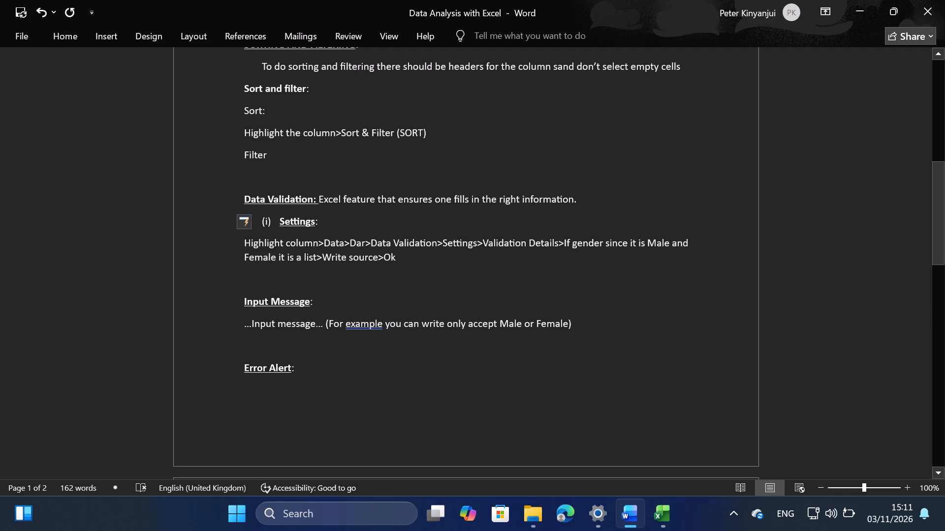
pyautogui.press('Left')
pyautogui.press('BackSpace')
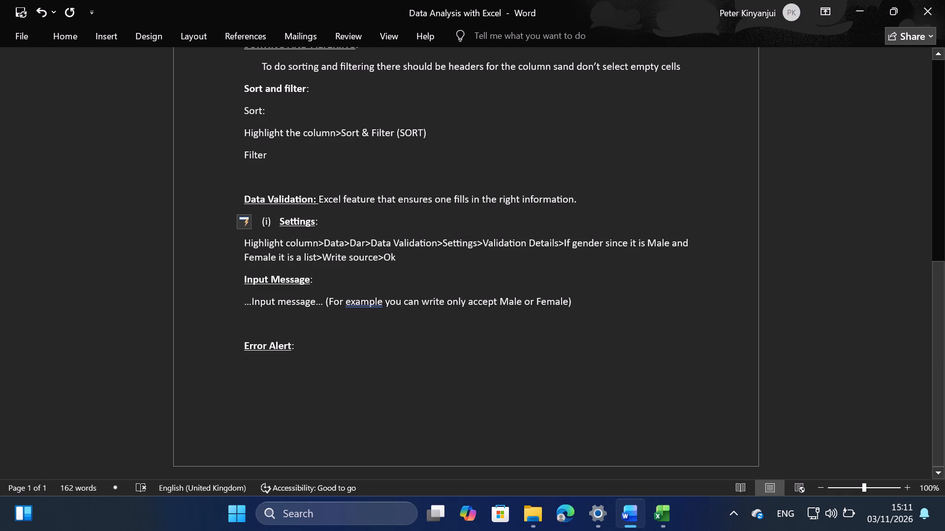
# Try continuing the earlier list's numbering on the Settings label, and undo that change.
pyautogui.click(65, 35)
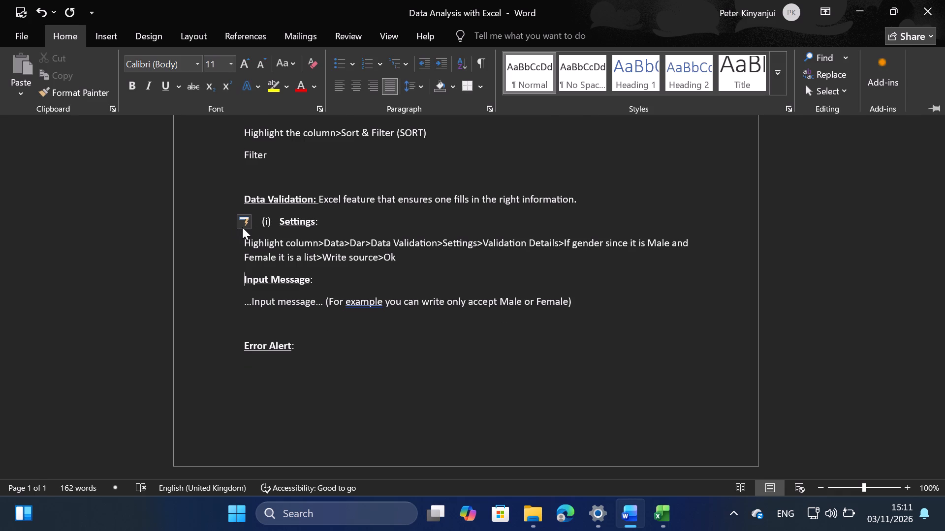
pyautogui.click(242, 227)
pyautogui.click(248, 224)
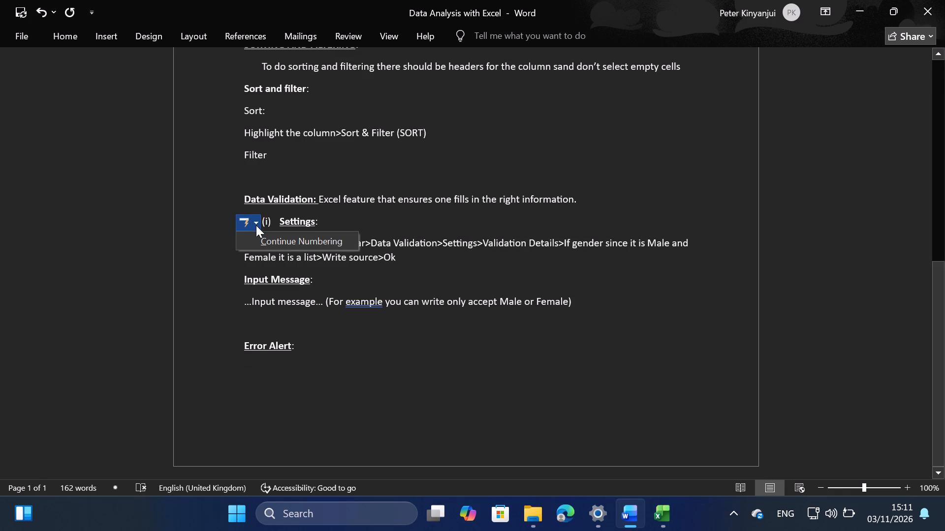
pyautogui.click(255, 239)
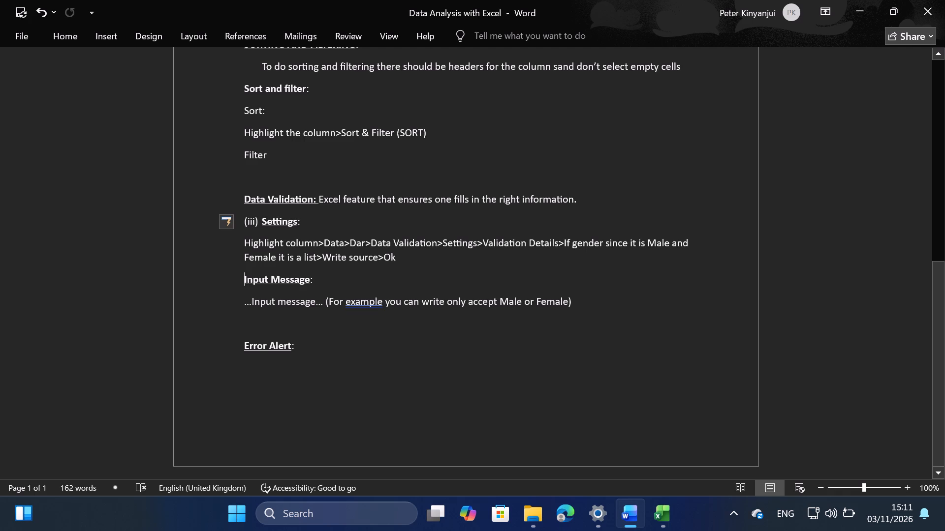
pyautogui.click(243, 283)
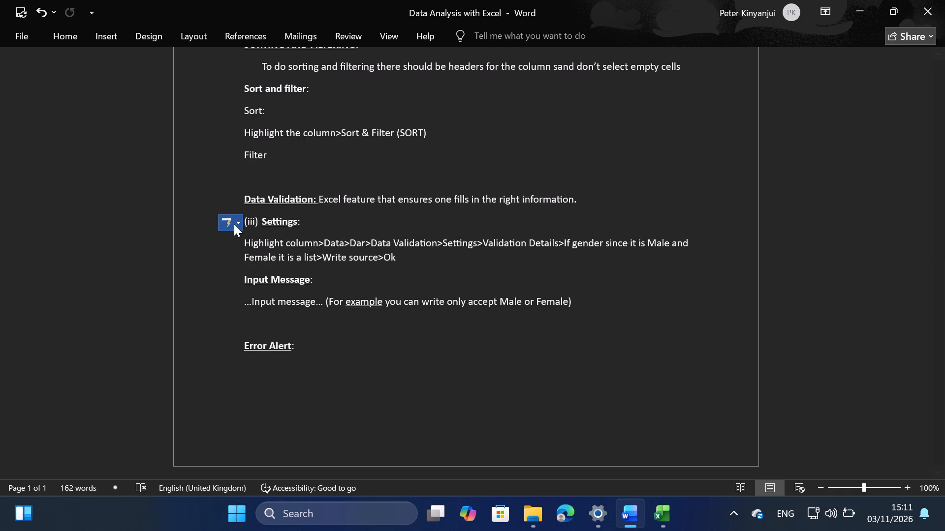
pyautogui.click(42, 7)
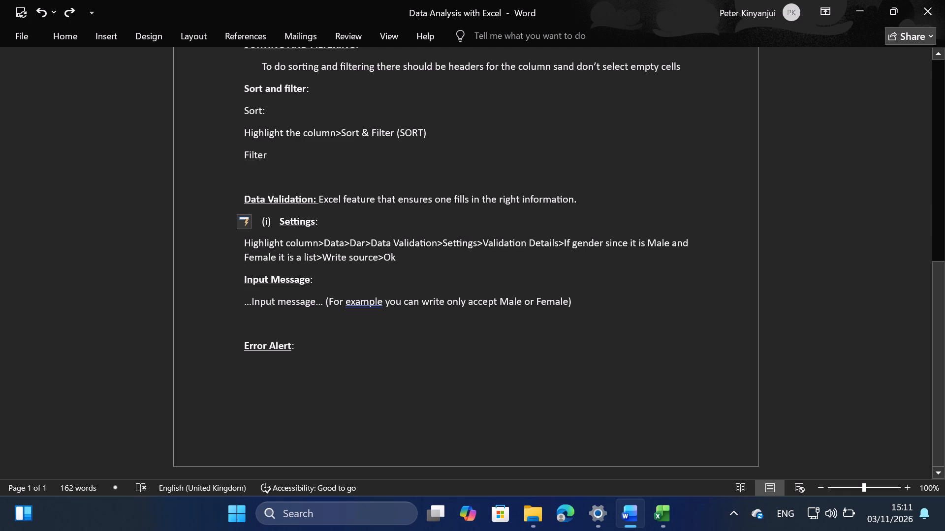
# Number the "Input Message:" label as (ii) using the (i), (ii), (iii) number format.
pyautogui.click(73, 27)
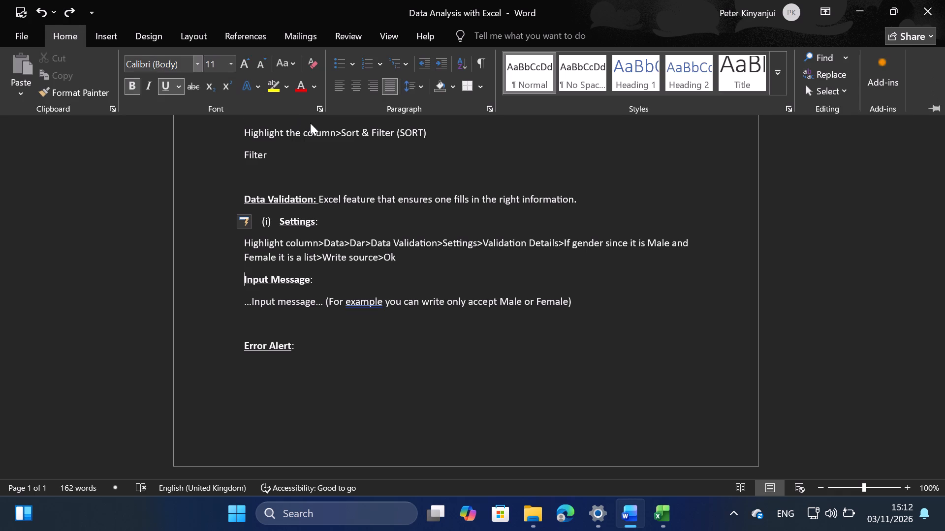
pyautogui.click(381, 62)
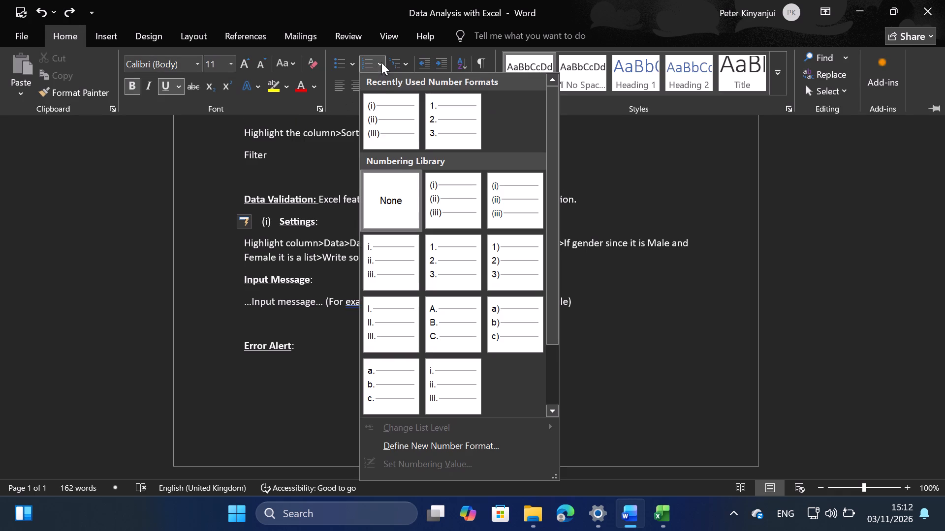
pyautogui.click(385, 124)
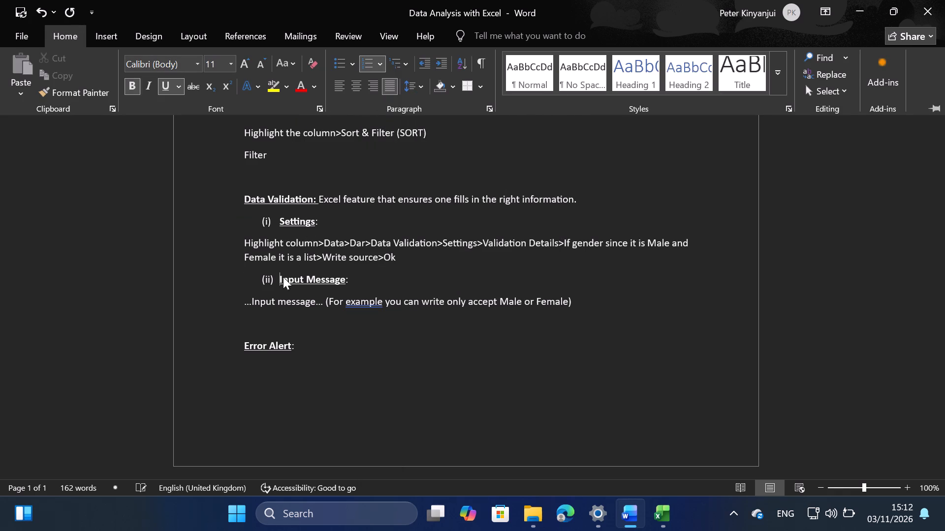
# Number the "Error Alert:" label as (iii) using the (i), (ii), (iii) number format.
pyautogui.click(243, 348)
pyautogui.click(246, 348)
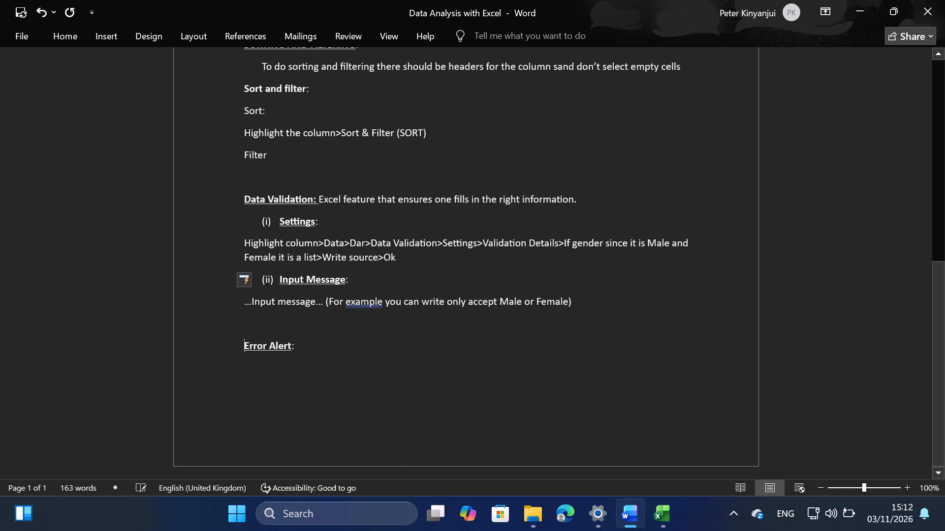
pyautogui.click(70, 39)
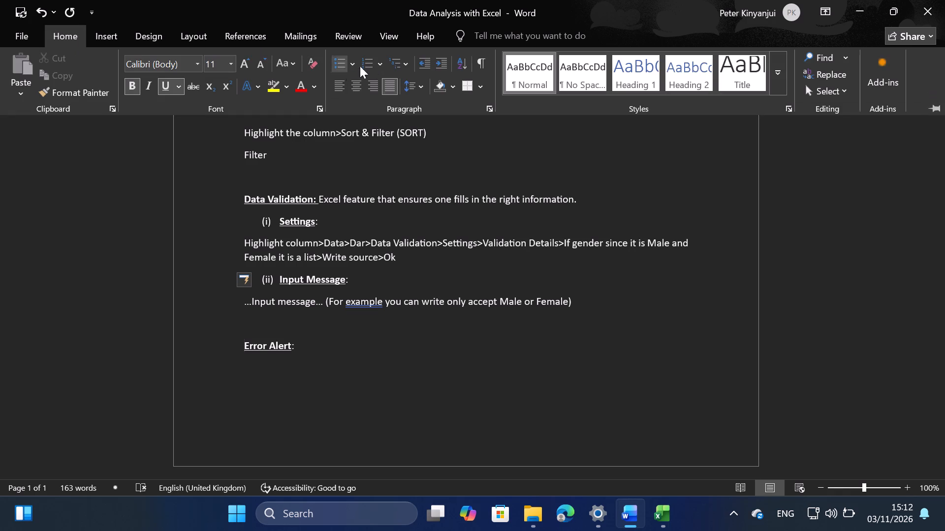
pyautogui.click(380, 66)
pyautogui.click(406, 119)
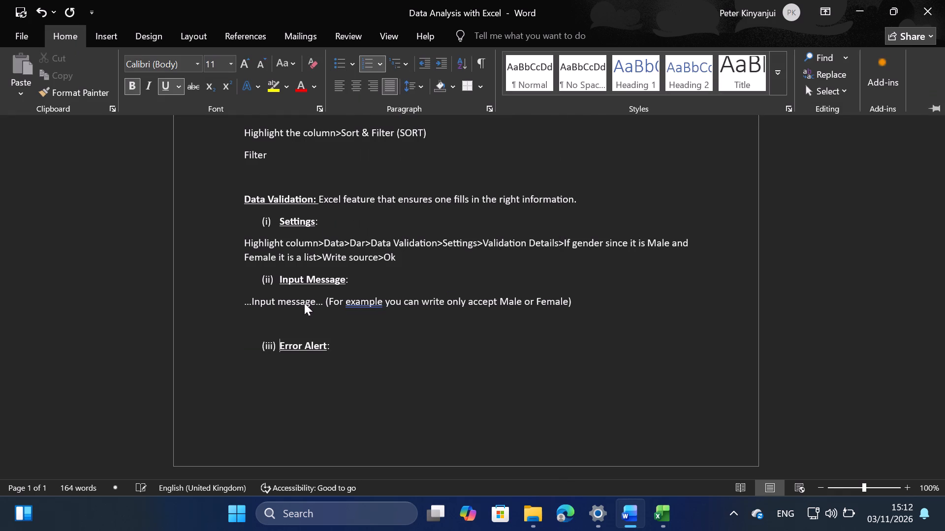
# Remove the blank line above the "Error Alert:" label and number the label as (iii) again.
pyautogui.click(285, 329)
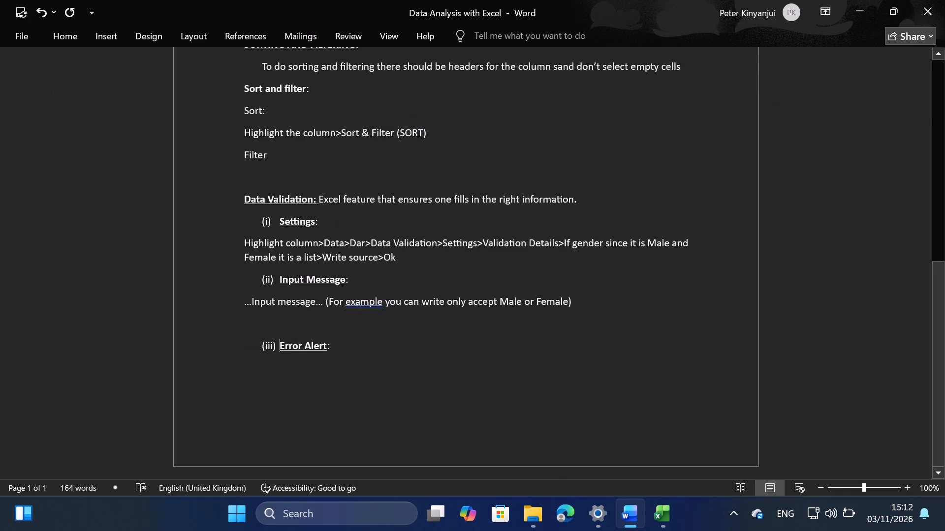
pyautogui.press('BackSpace')
pyautogui.press('BackSpace')
pyautogui.press('BackSpace')
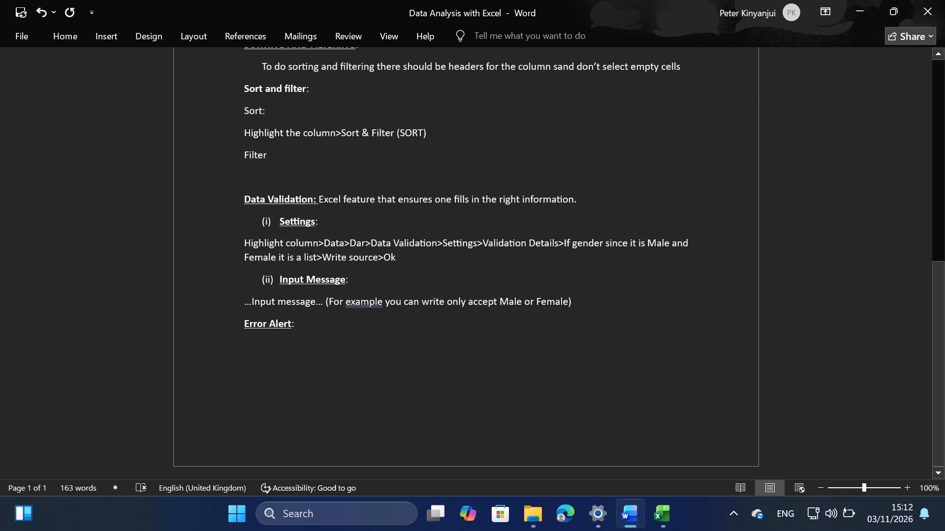
pyautogui.click(60, 30)
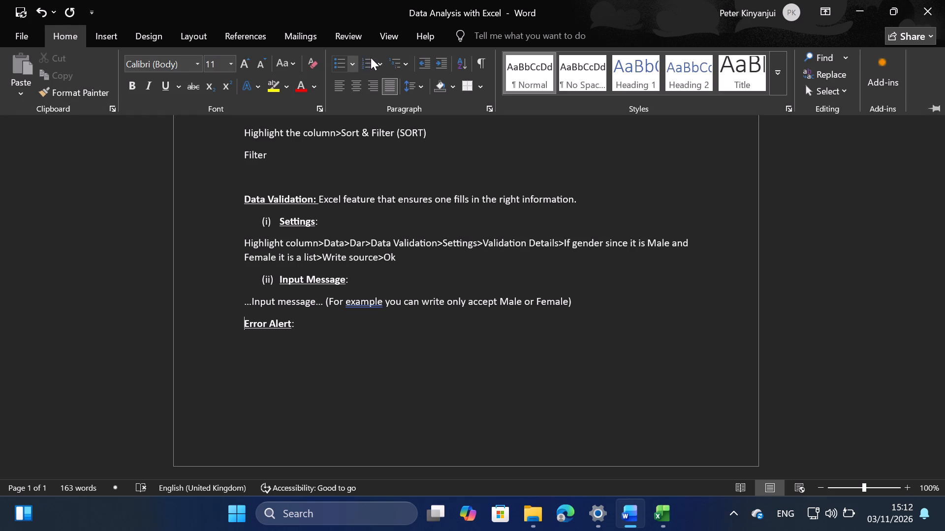
pyautogui.click(371, 58)
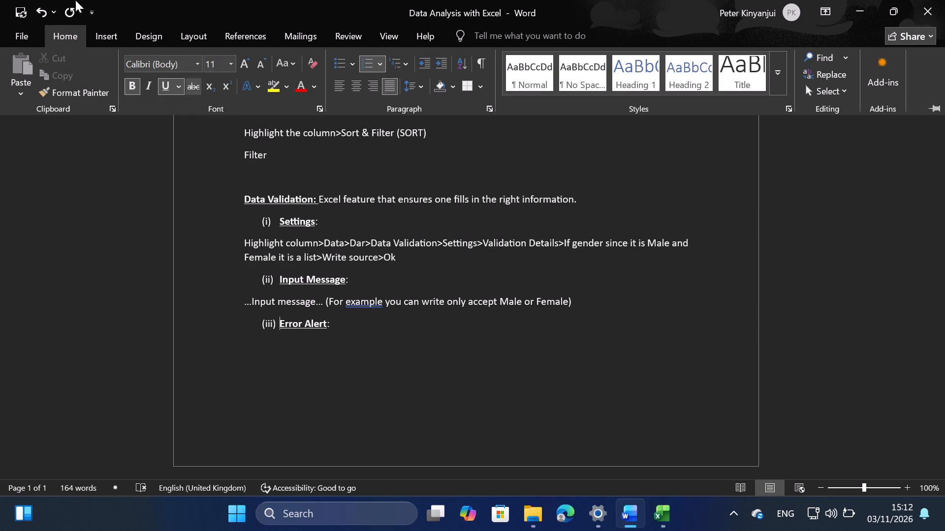
# Save the document.
pyautogui.click(18, 7)
# Start an unnumbered line below the "Error Alert:" label and write "There is Stop, Warning and".
pyautogui.click(338, 320)
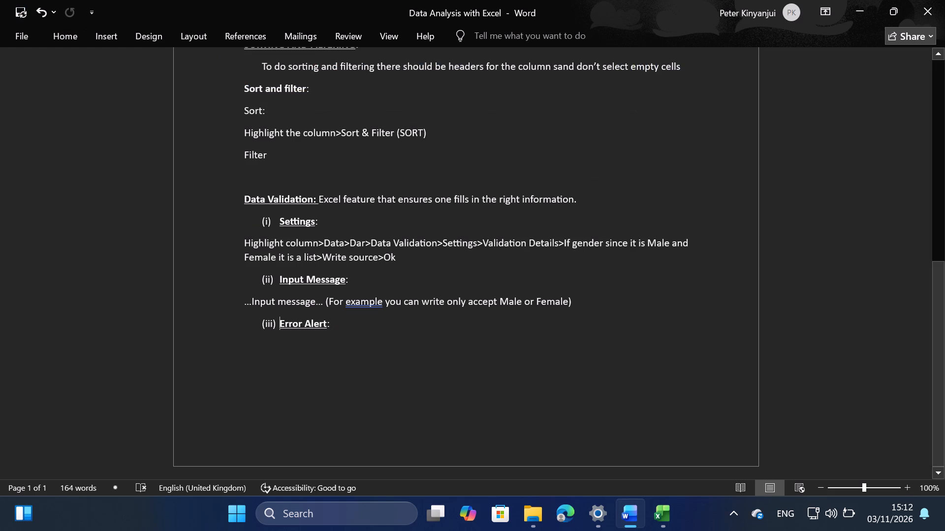
pyautogui.doubleClick(338, 320)
pyautogui.press('Return')
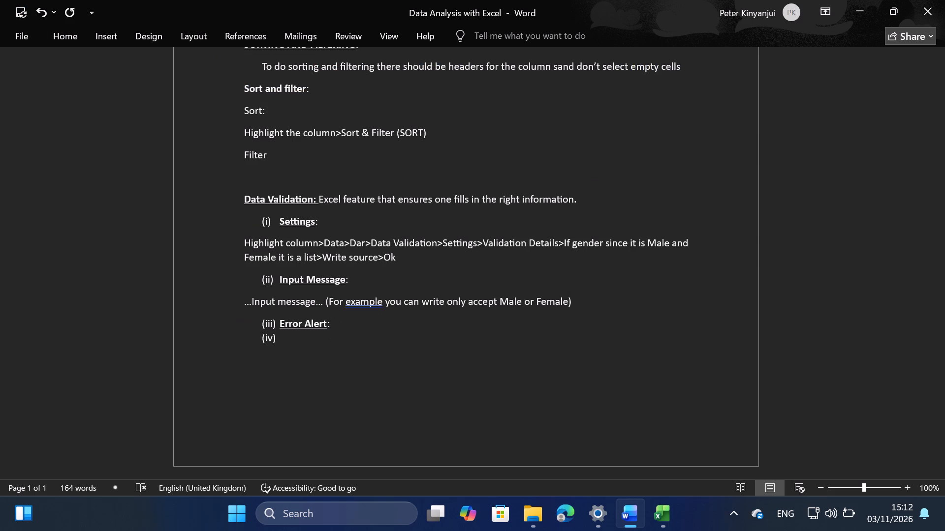
pyautogui.press('BackSpace')
pyautogui.press('BackSpace')
pyautogui.press('BackSpace')
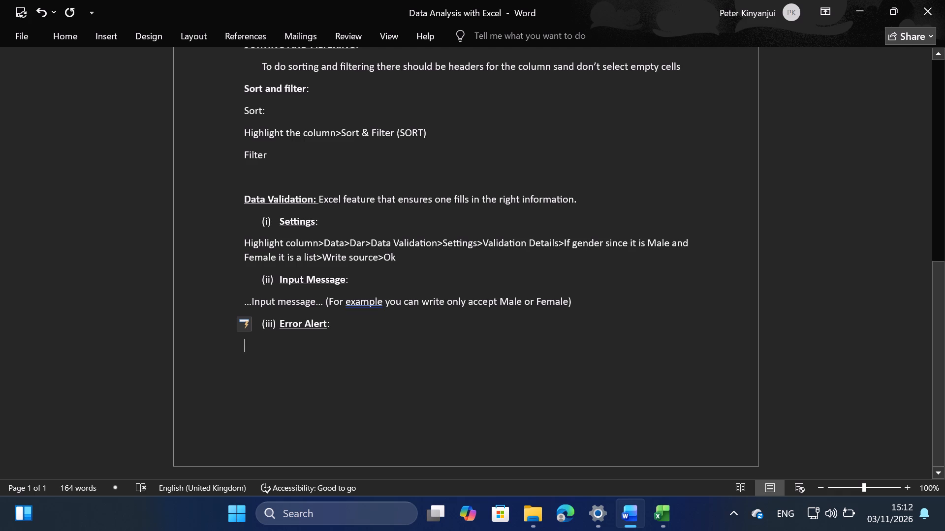
pyautogui.write('hre')
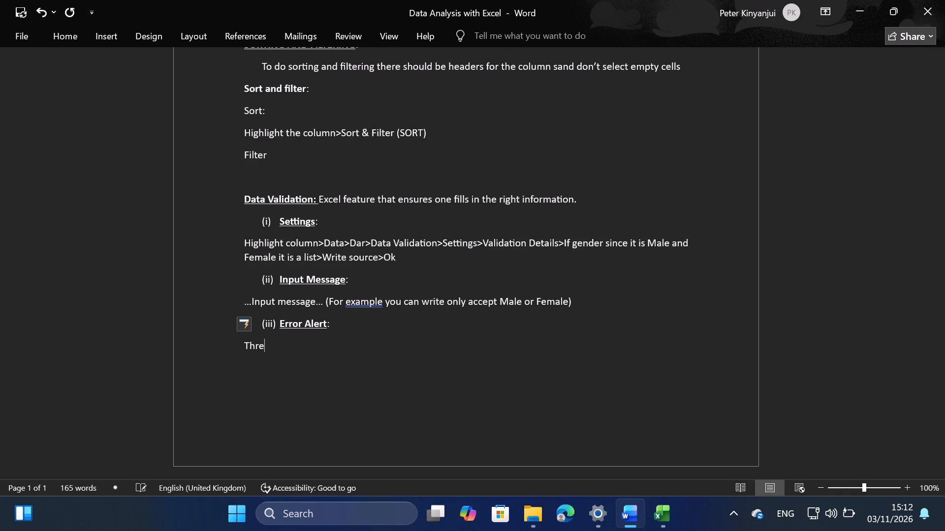
pyautogui.press('BackSpace')
pyautogui.press('BackSpace')
pyautogui.write('ere is')
pyautogui.press('space')
pyautogui.write('arning and')
pyautogui.press('space')
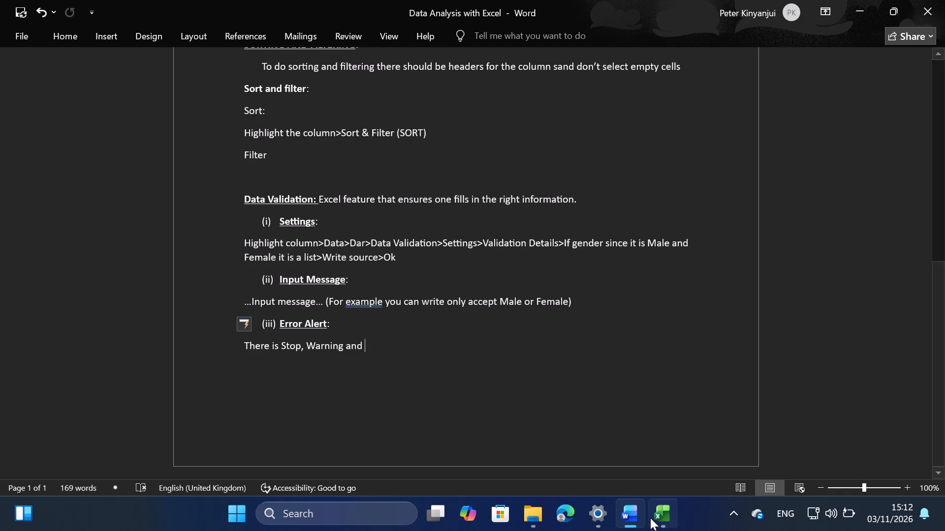
# Switch to Excel, examine the Error Alert styles in the GENDER header cell's Data Validation settings, cancel, and return to the Word notes.
pyautogui.click(655, 518)
pyautogui.click(457, 103)
pyautogui.rightClick(457, 103)
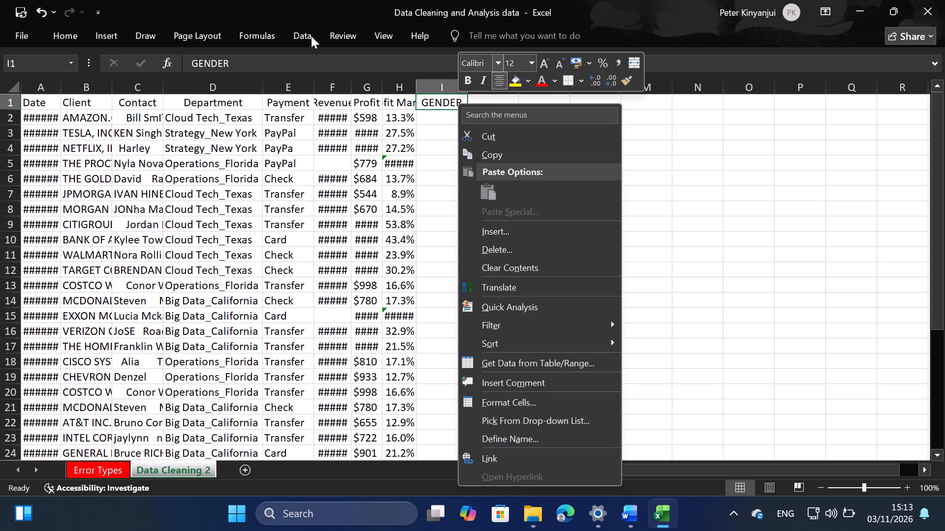
pyautogui.click(310, 37)
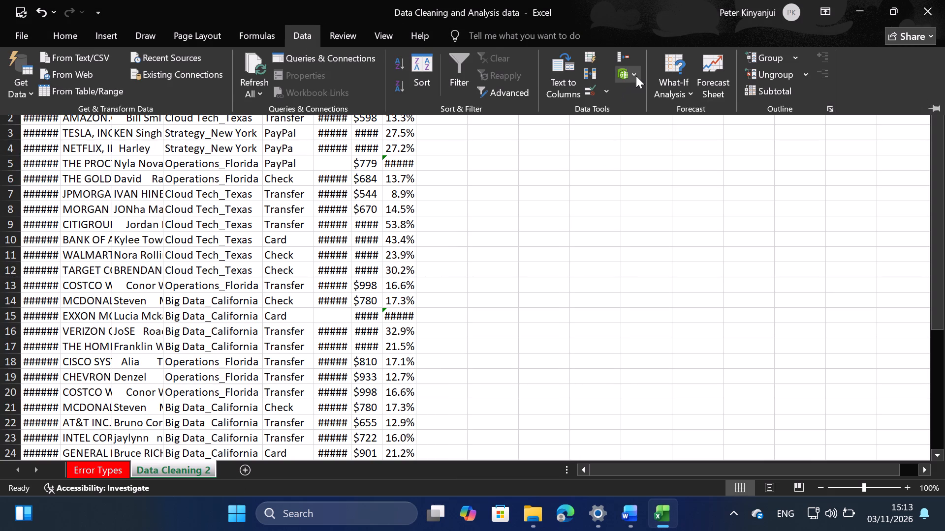
pyautogui.click(605, 94)
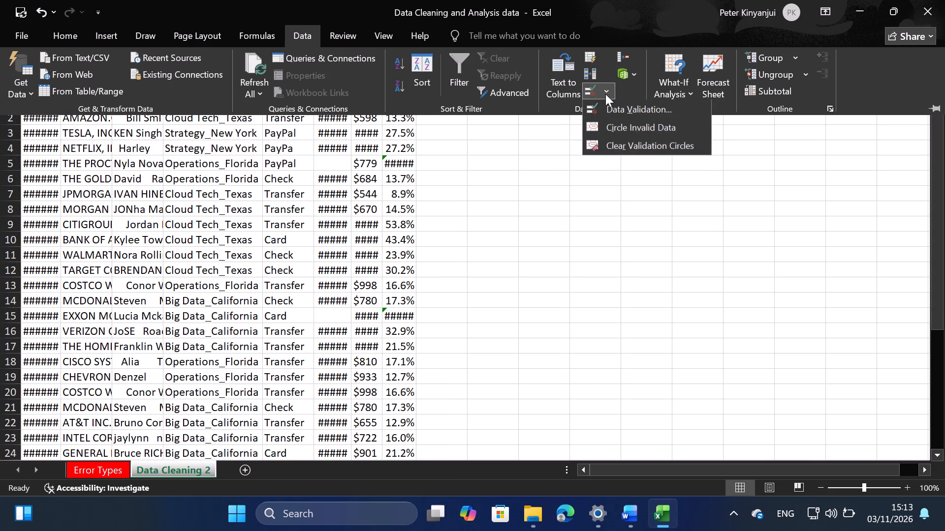
pyautogui.click(632, 112)
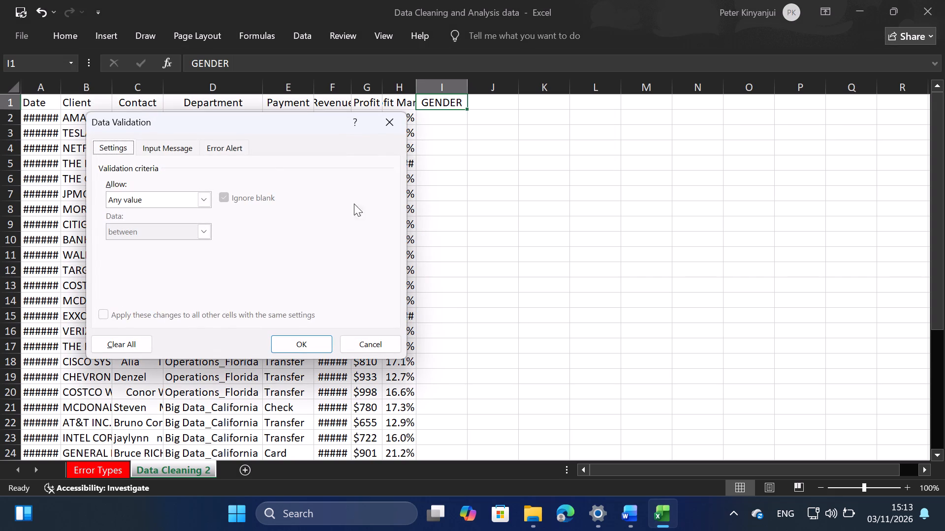
pyautogui.click(220, 145)
pyautogui.click(218, 231)
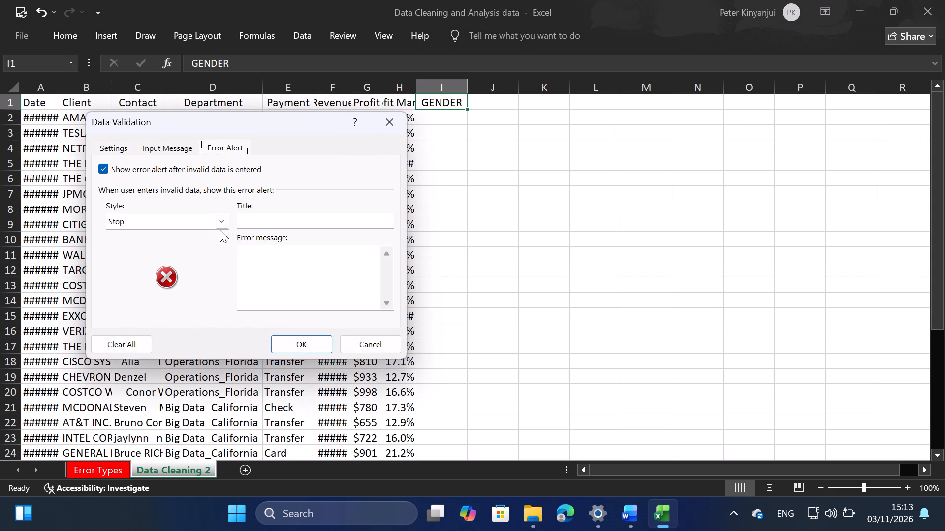
pyautogui.click(222, 226)
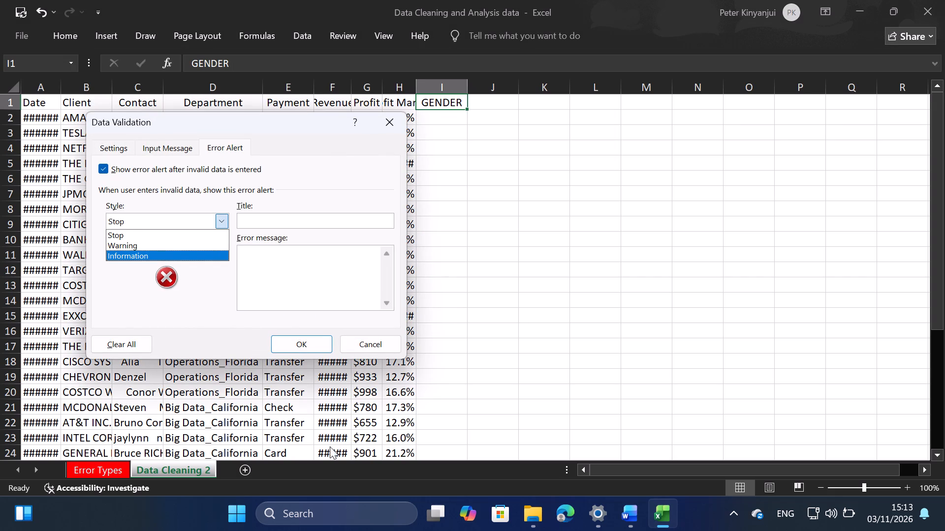
pyautogui.click(371, 337)
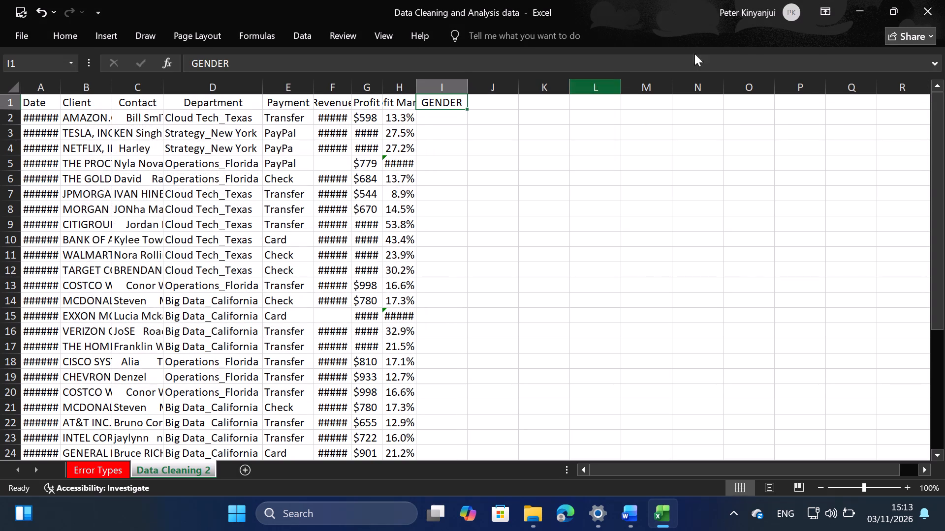
pyautogui.click(853, 2)
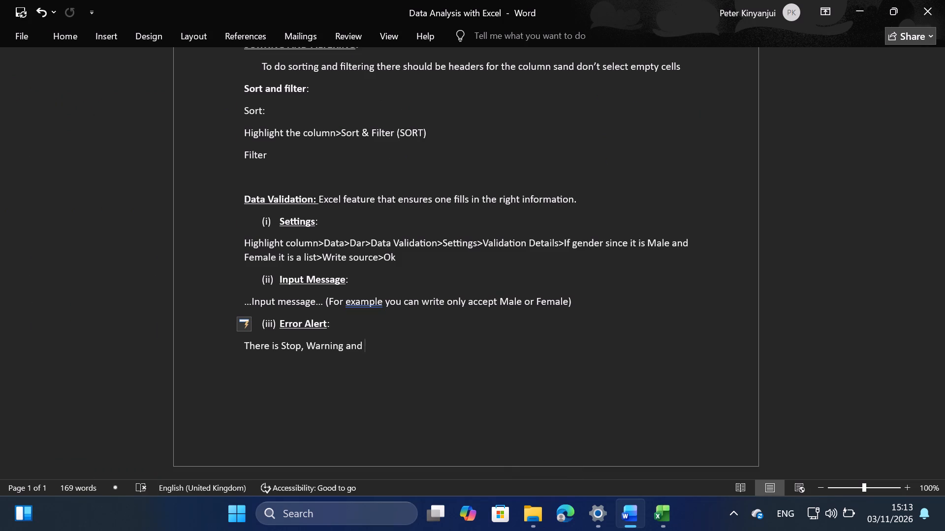
# Complete the line as "There is Stop, Warning and Information:" and start a new line below it.
pyautogui.hotkey('shift', ':')
pyautogui.press('Return')
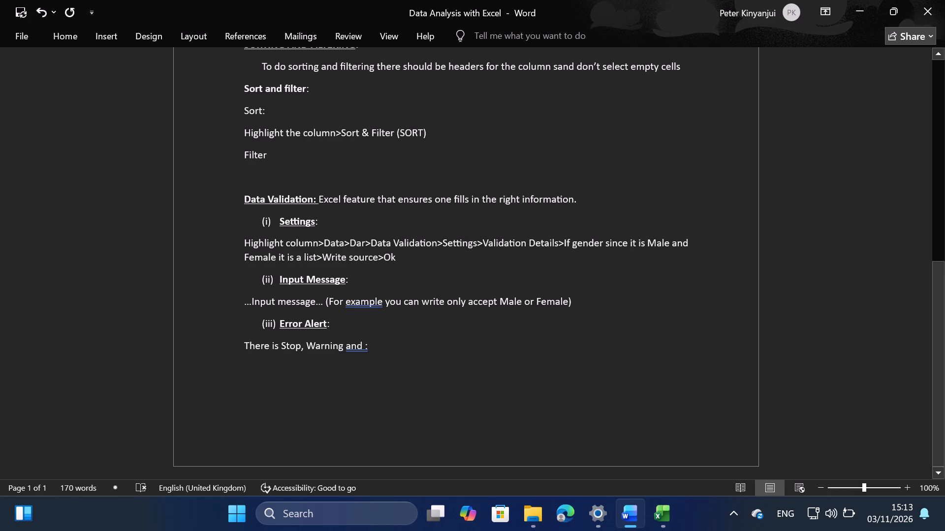
pyautogui.click(366, 351)
pyautogui.press('Left')
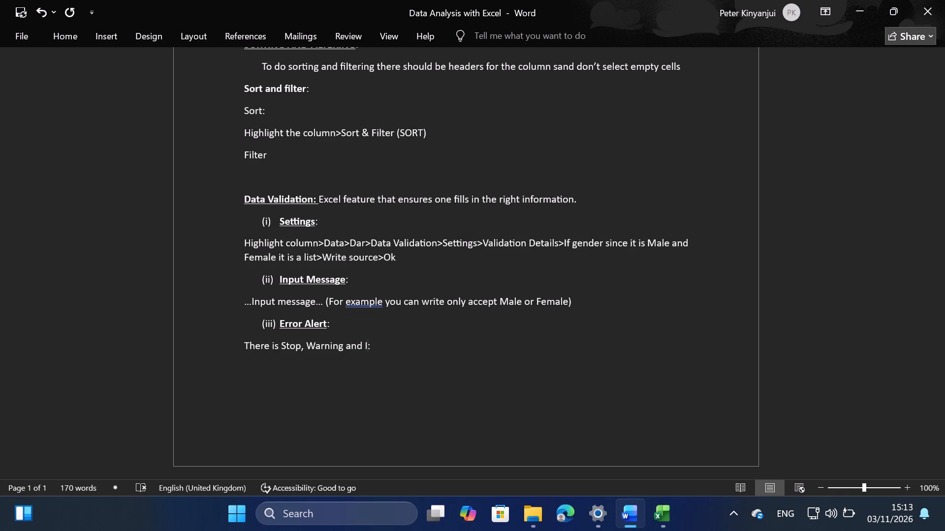
pyautogui.write('nformation')
pyautogui.click(416, 350)
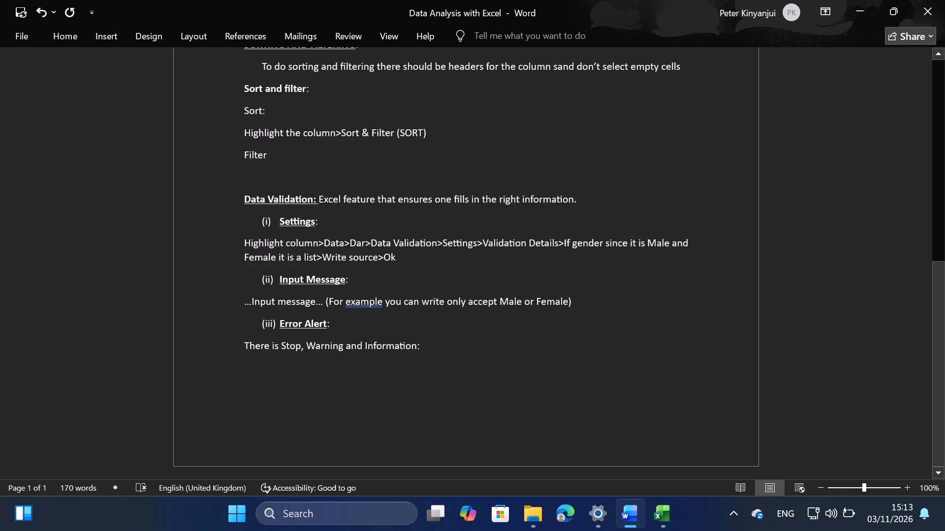
pyautogui.click(423, 350)
pyautogui.click(423, 350)
pyautogui.press('Return')
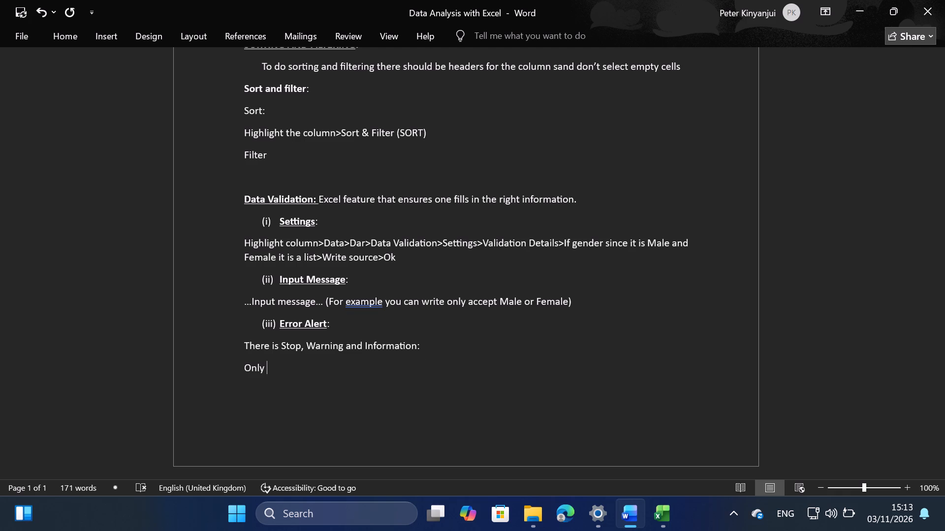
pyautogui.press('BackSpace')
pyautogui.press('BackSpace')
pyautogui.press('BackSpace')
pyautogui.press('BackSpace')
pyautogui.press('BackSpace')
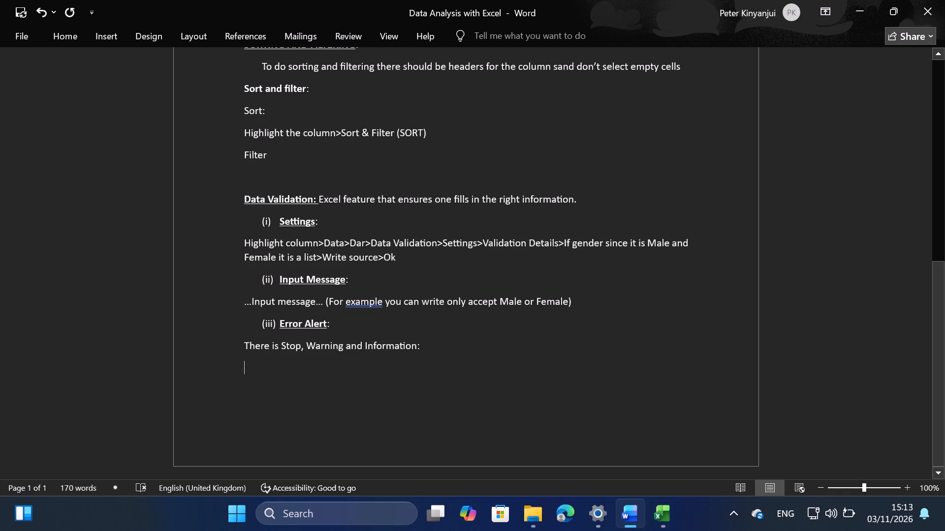
# Start a list in the a), b), c) number format with "Stop:" as item a), and add an unnumbered line beneath it.
pyautogui.click(80, 33)
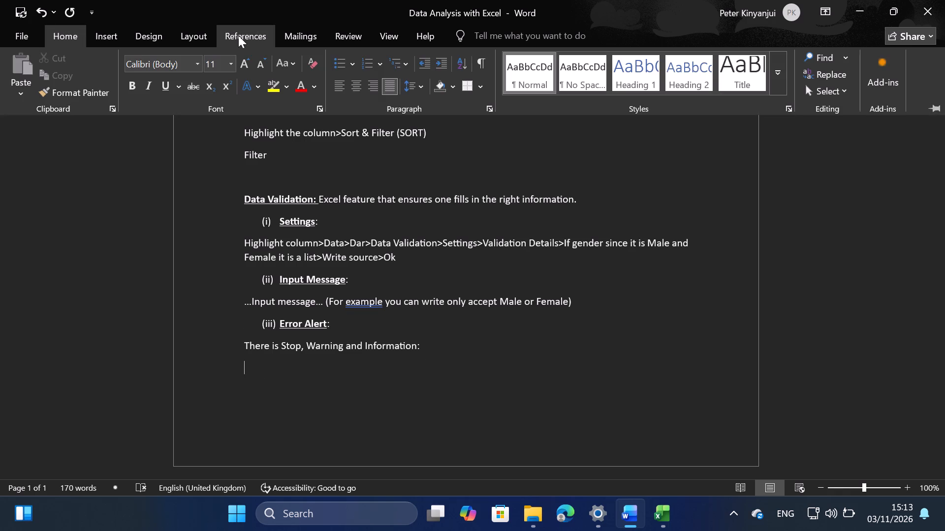
pyautogui.click(378, 64)
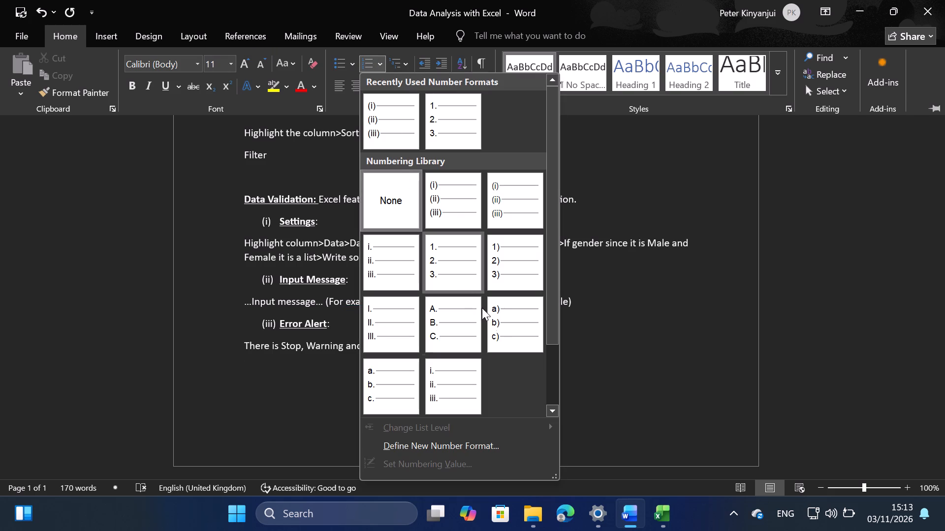
pyautogui.click(513, 328)
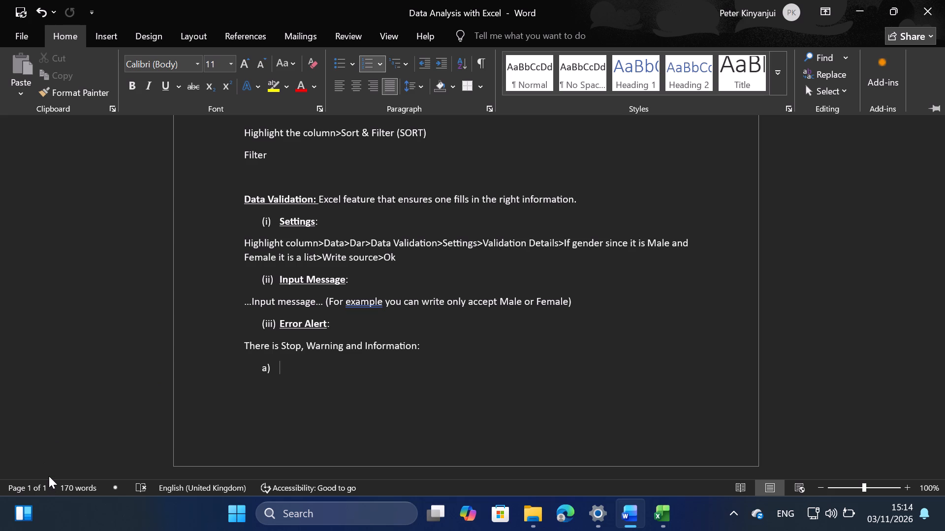
pyautogui.write('top')
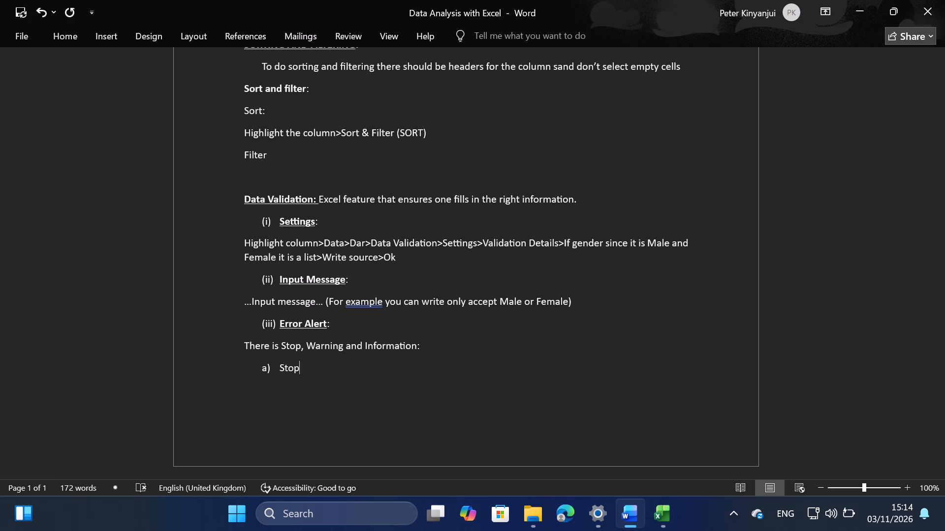
pyautogui.hotkey('shift', ':')
pyautogui.press('Return')
pyautogui.press('BackSpace')
pyautogui.press('BackSpace')
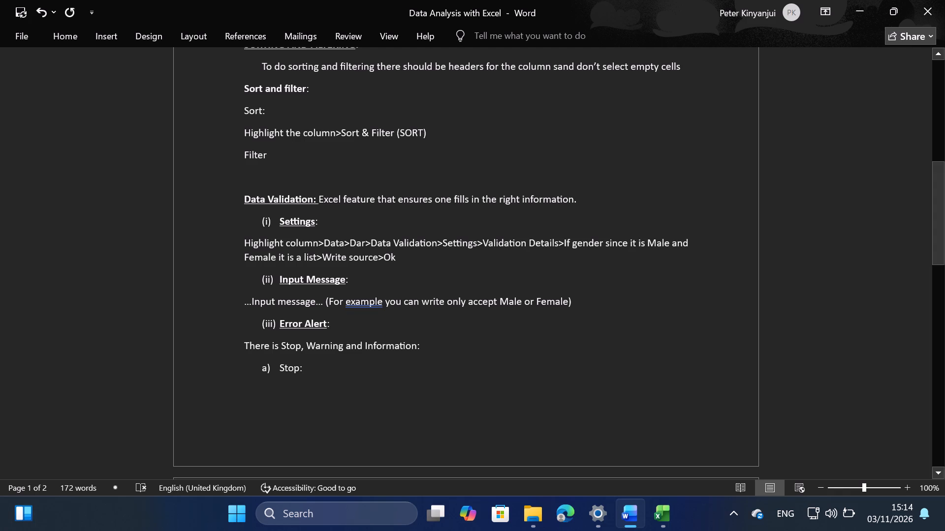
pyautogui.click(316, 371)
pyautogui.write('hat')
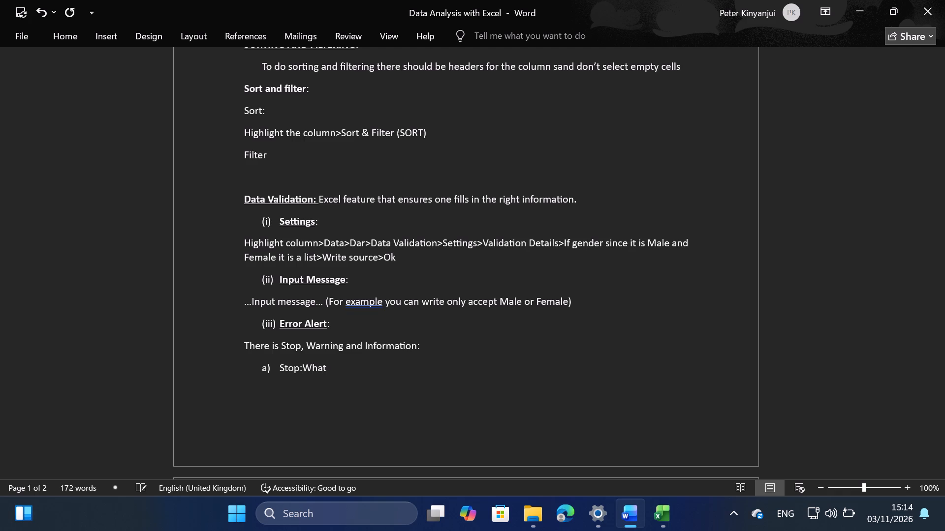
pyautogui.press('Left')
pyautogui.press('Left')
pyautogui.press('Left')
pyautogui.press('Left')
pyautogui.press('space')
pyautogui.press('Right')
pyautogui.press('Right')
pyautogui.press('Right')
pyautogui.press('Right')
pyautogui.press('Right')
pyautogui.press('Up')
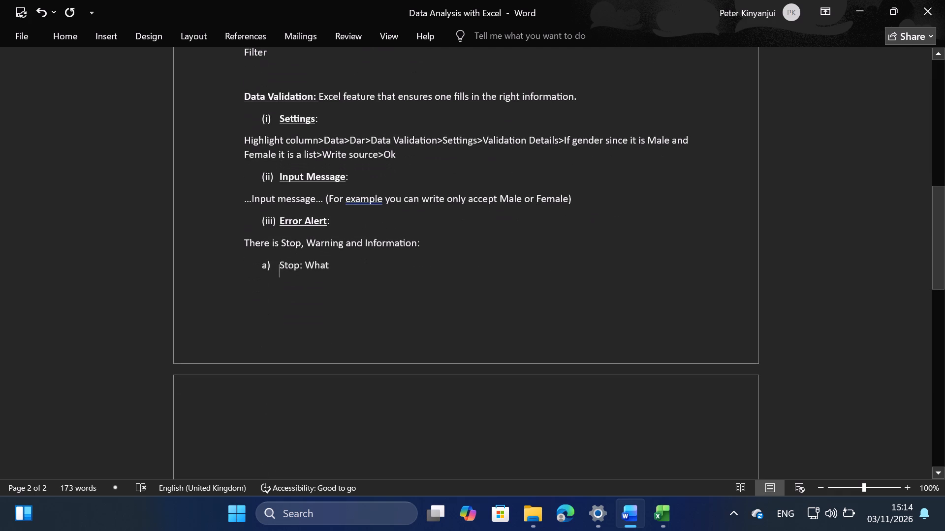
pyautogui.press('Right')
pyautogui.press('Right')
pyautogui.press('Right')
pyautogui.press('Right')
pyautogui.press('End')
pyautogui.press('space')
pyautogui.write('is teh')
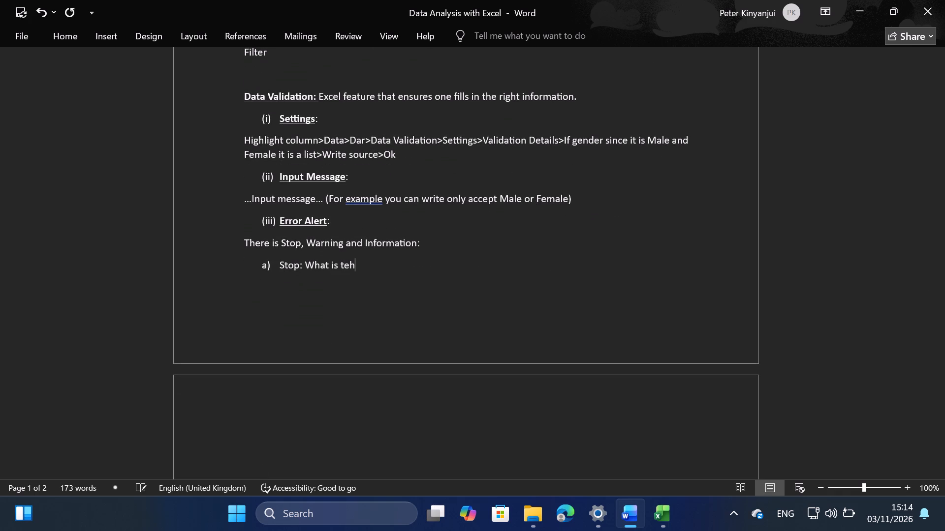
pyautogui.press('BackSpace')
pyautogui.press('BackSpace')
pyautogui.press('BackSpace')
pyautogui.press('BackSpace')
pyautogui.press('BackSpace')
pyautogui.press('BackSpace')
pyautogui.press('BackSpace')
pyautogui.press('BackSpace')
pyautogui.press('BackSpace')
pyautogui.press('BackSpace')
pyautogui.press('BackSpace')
# Describe the Stop alert in item a) as "It only allows the source written.".
pyautogui.press('t')
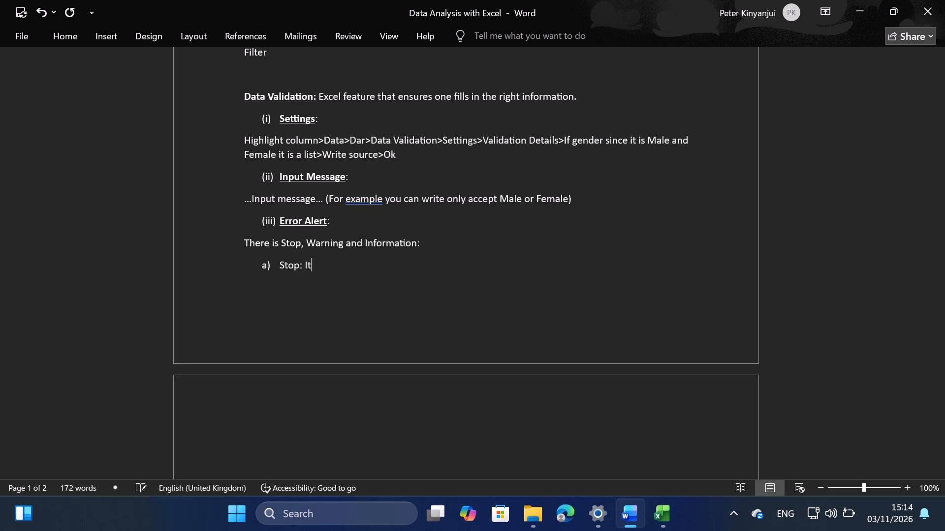
pyautogui.press('space')
pyautogui.write('only allows the')
pyautogui.press('space')
pyautogui.write('source')
pyautogui.press('space')
pyautogui.write('written')
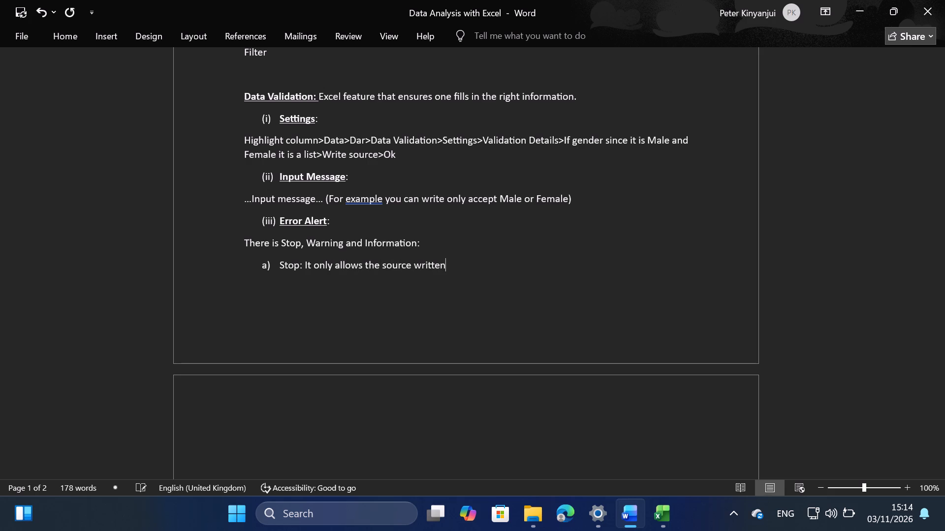
pyautogui.press('.')
# Add list item b) below the Stop description and begin it with "Warning: It just".
pyautogui.press('Return')
pyautogui.hotkey('shift', ':')
pyautogui.press('space')
pyautogui.write('t')
pyautogui.press('space')
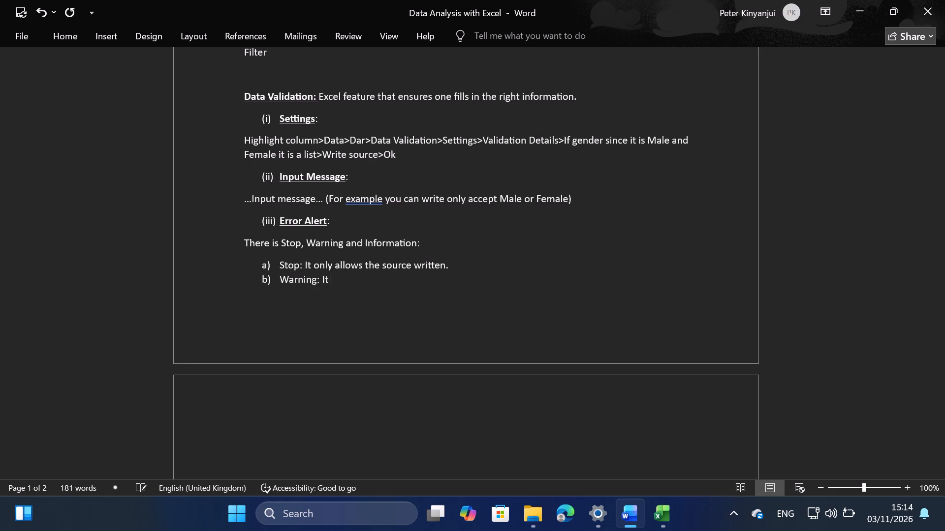
pyautogui.write('just')
pyautogui.press('space')
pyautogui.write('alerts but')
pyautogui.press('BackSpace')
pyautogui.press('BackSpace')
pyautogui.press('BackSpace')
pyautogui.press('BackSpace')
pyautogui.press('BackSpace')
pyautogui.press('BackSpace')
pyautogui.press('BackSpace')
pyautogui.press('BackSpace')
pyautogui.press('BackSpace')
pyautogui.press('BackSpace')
# Continue the Warning description in item b) with "show sa dialogue box but one can press continue and".
pyautogui.write('show s')
pyautogui.write('a')
pyautogui.press('space')
pyautogui.write('dialogue box')
pyautogui.press('space')
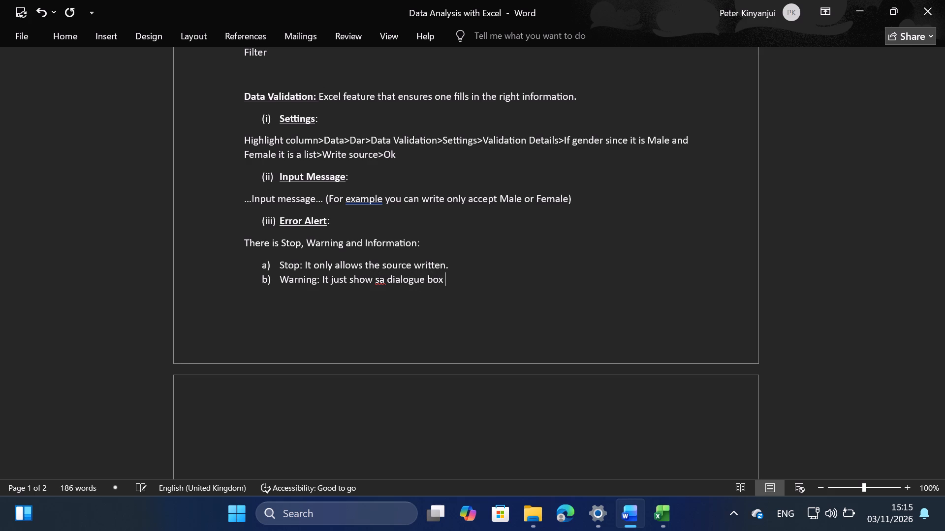
pyautogui.write('but')
pyautogui.press('space')
pyautogui.write('one can')
pyautogui.press('space')
pyautogui.write('press a')
pyautogui.press('BackSpace')
pyautogui.write('continue an s')
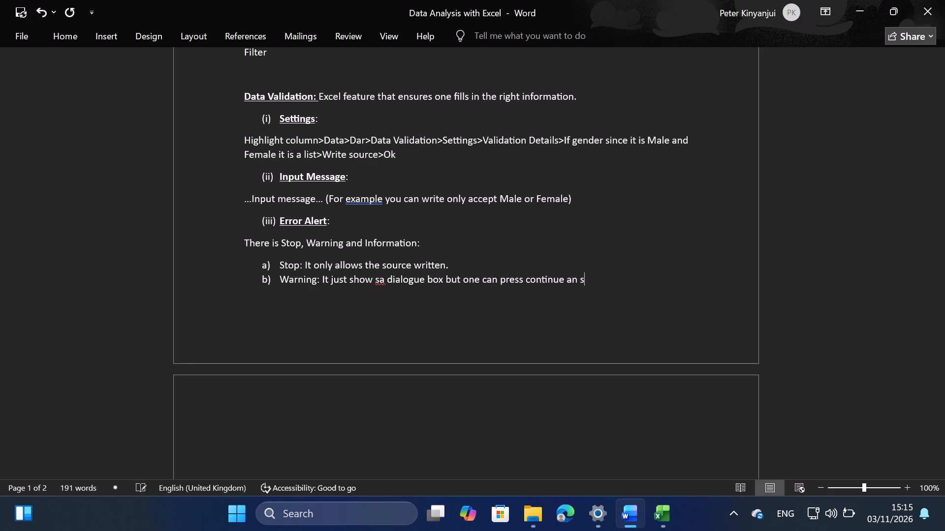
pyautogui.press('BackSpace')
pyautogui.press('BackSpace')
pyautogui.write('d')
pyautogui.press('space')
# Finish the Warning description in item b) with "then input anthing they wanted.".
pyautogui.write('then continue')
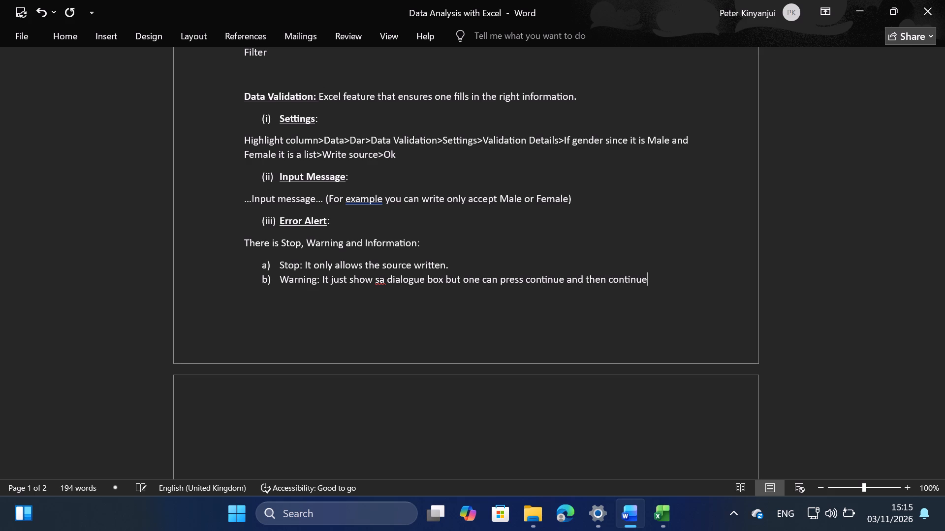
pyautogui.press('BackSpace')
pyautogui.press('BackSpace')
pyautogui.press('BackSpace')
pyautogui.press('BackSpace')
pyautogui.press('BackSpace')
pyautogui.press('BackSpace')
pyautogui.press('BackSpace')
pyautogui.press('BackSpace')
pyautogui.write('input anthing they wanted')
pyautogui.press('space')
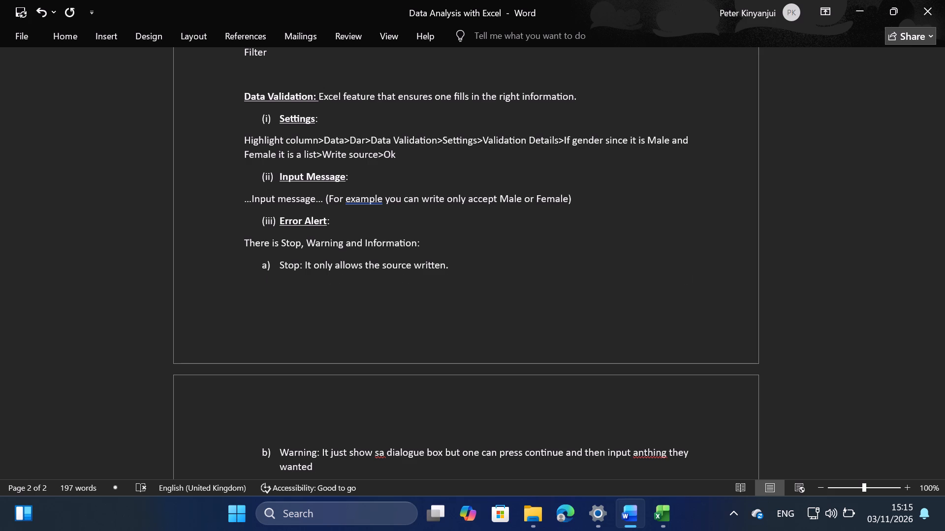
pyautogui.press('BackSpace')
pyautogui.press('.')
# Correct the misspelled "sa" to "a" before "dialogue box" in the Warning description.
pyautogui.click(384, 457)
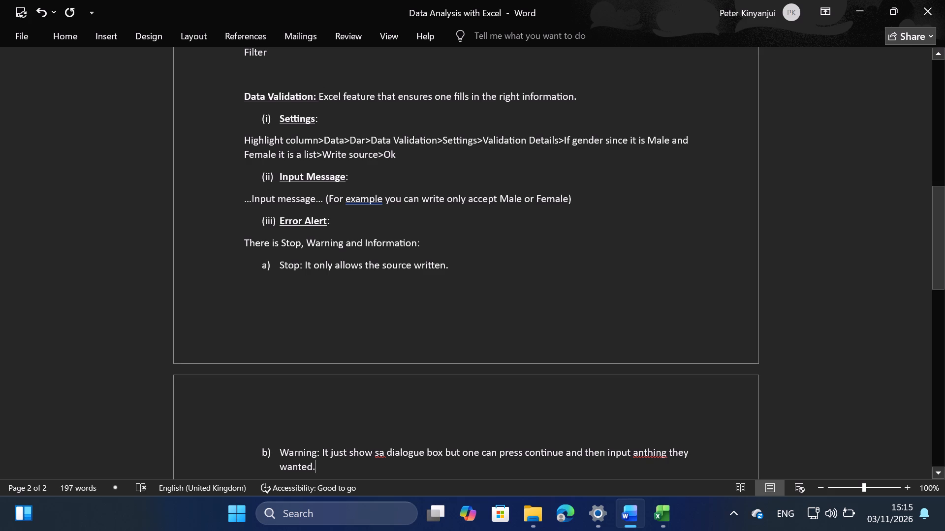
pyautogui.press('BackSpace')
pyautogui.press('BackSpace')
pyautogui.press('a')
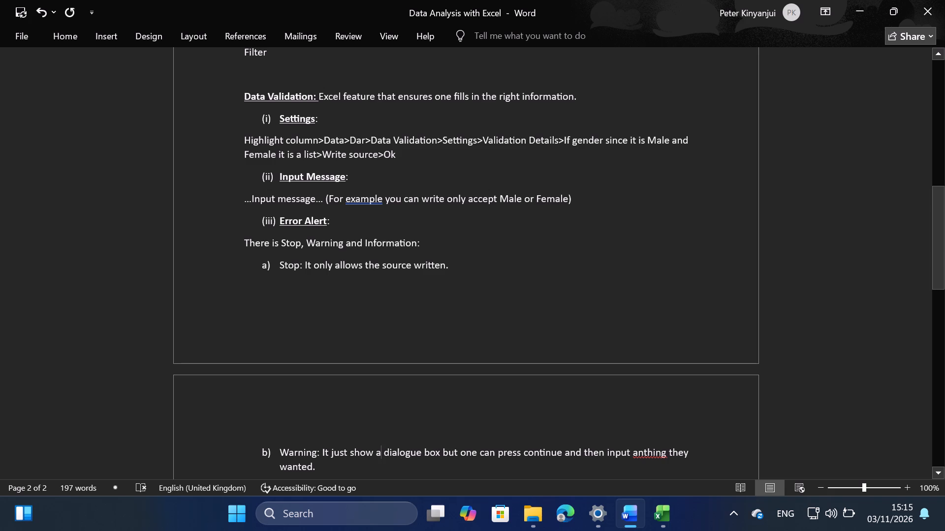
# Make the label "Warning" in item b) bold and underlined.
pyautogui.moveTo(316, 449); pyautogui.dragTo(278, 449)
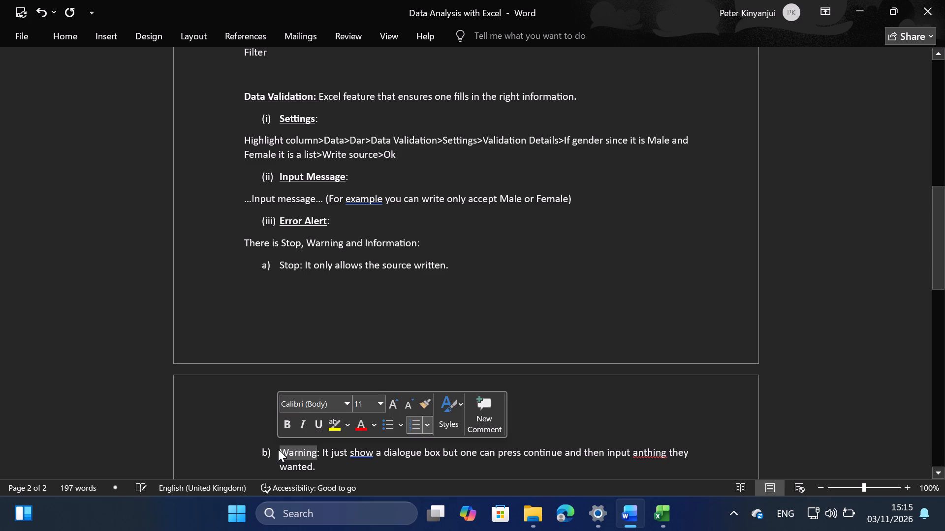
pyautogui.click(287, 420)
pyautogui.click(317, 423)
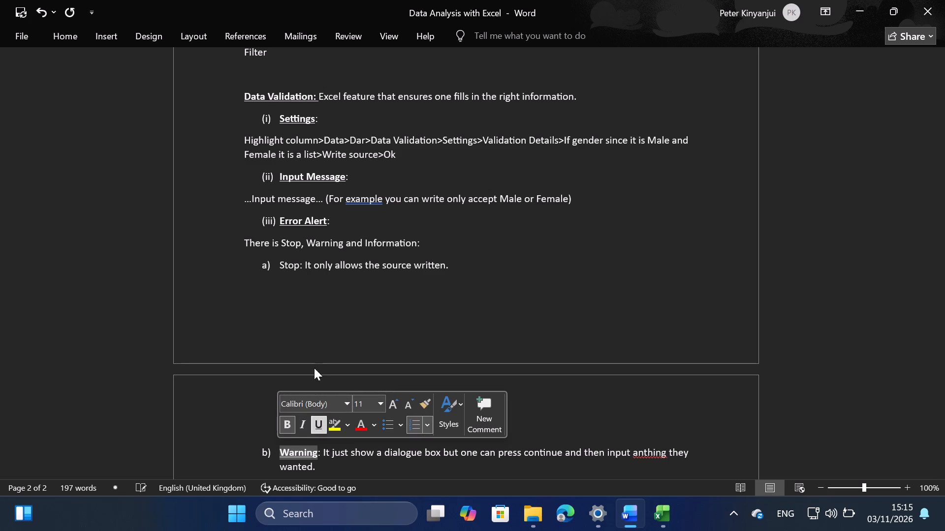
# Make the label "Stop:" in item a) bold and underlined.
pyautogui.moveTo(296, 267); pyautogui.dragTo(283, 266)
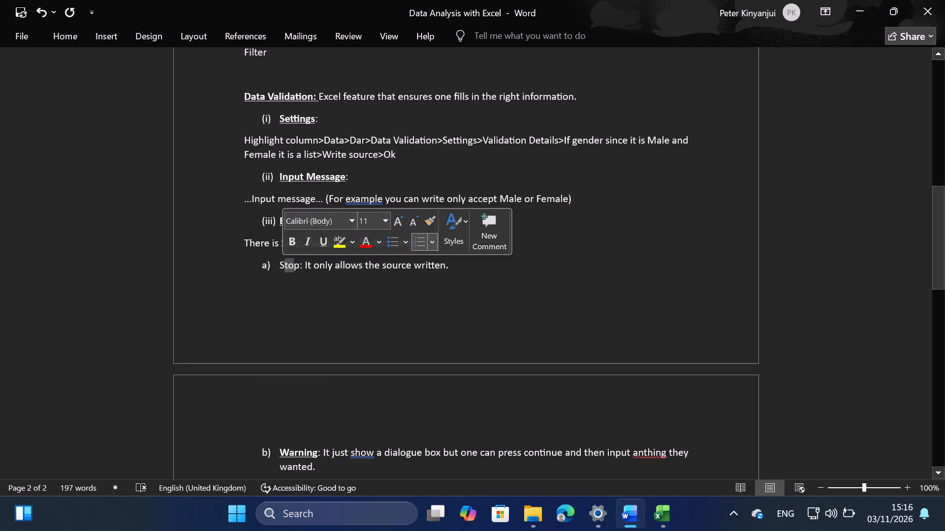
pyautogui.click(298, 268)
pyautogui.moveTo(298, 268); pyautogui.dragTo(279, 266)
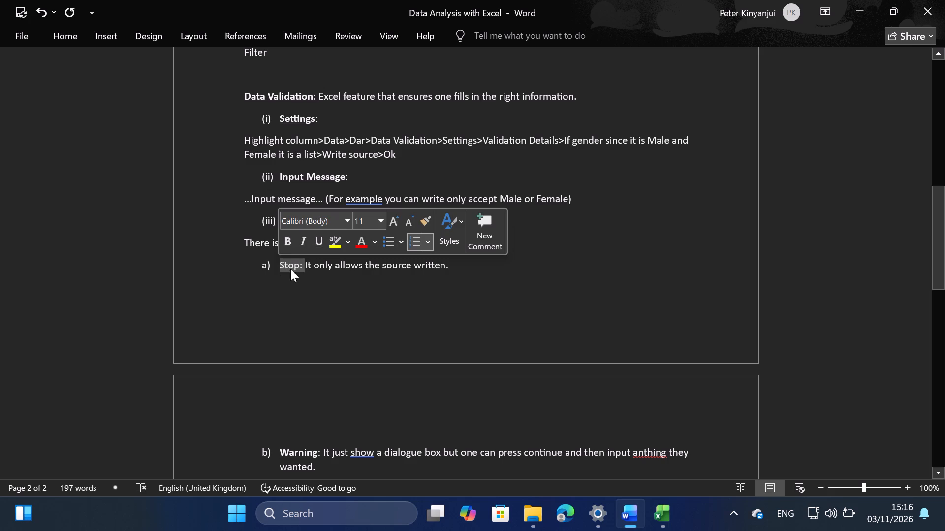
pyautogui.click(313, 240)
pyautogui.click(290, 241)
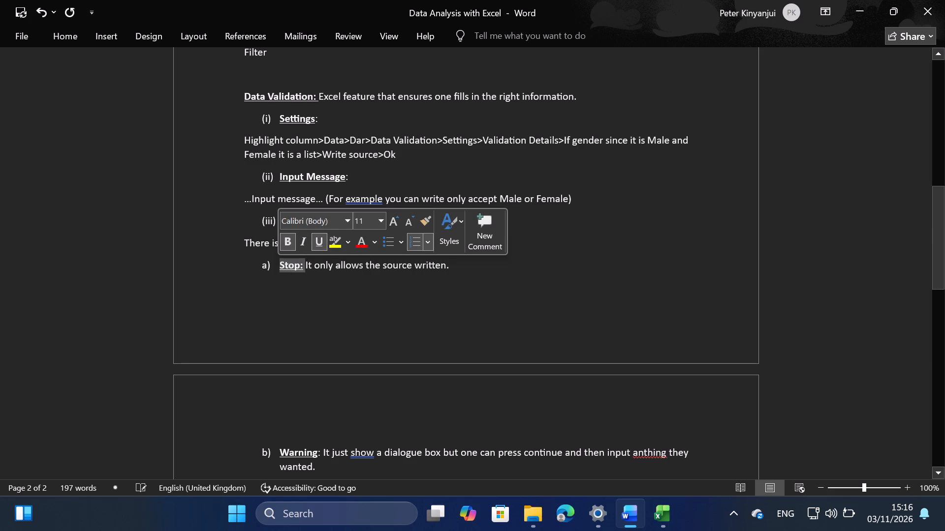
# Remove the indent from the empty line below the Warning item on the second page.
pyautogui.press('pagedown')
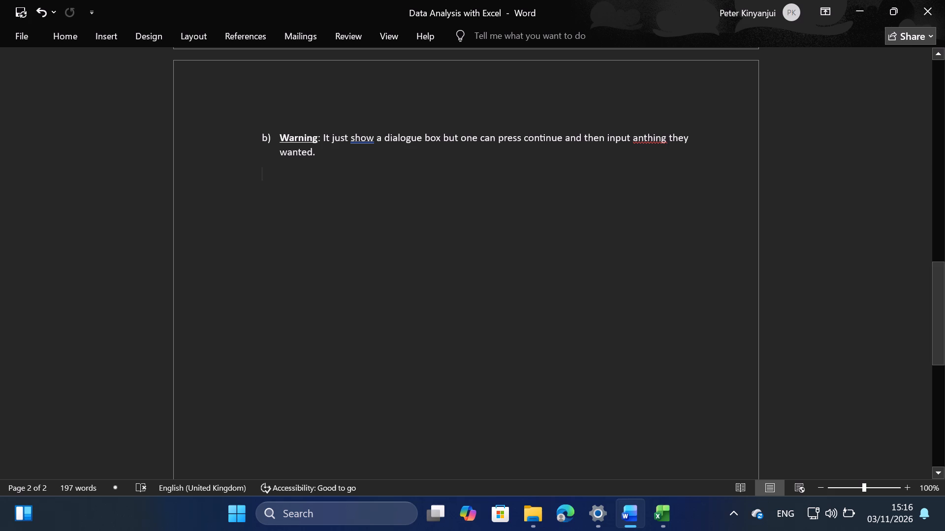
pyautogui.press('BackSpace')
# Add item c) below the Warning item with the text "It only gives one the information that the person".
pyautogui.press('Return')
pyautogui.press('BackSpace')
pyautogui.press('BackSpace')
pyautogui.press('BackSpace')
pyautogui.press('.')
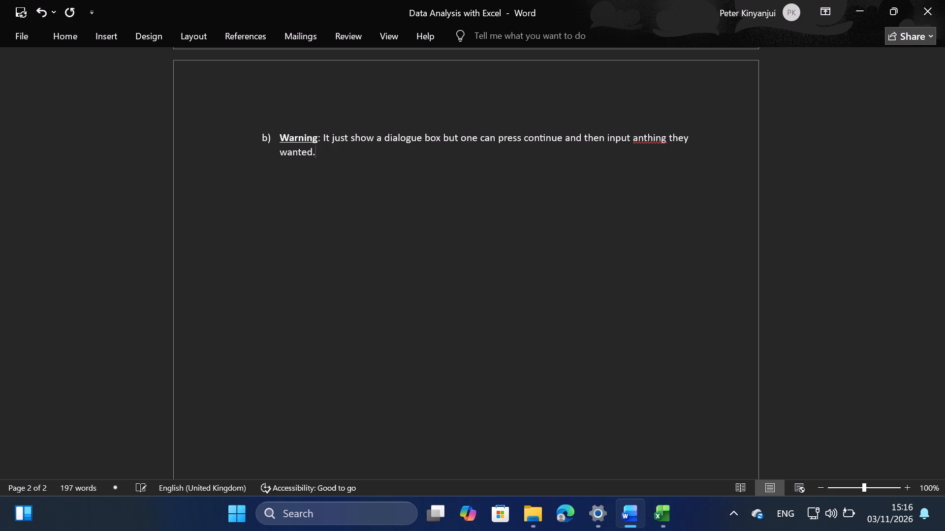
pyautogui.press('Return')
pyautogui.write('t only givr')
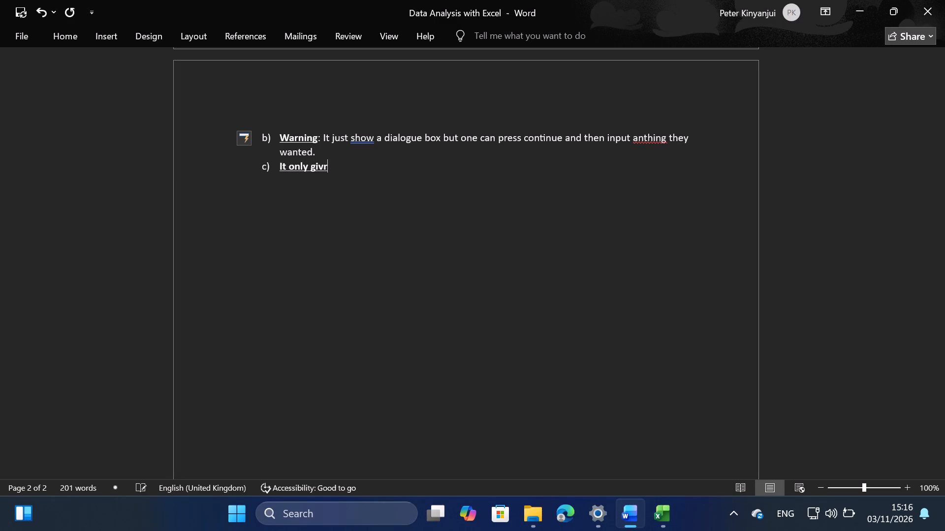
pyautogui.press('BackSpace')
pyautogui.write('es one')
pyautogui.press('space')
pyautogui.write('the information')
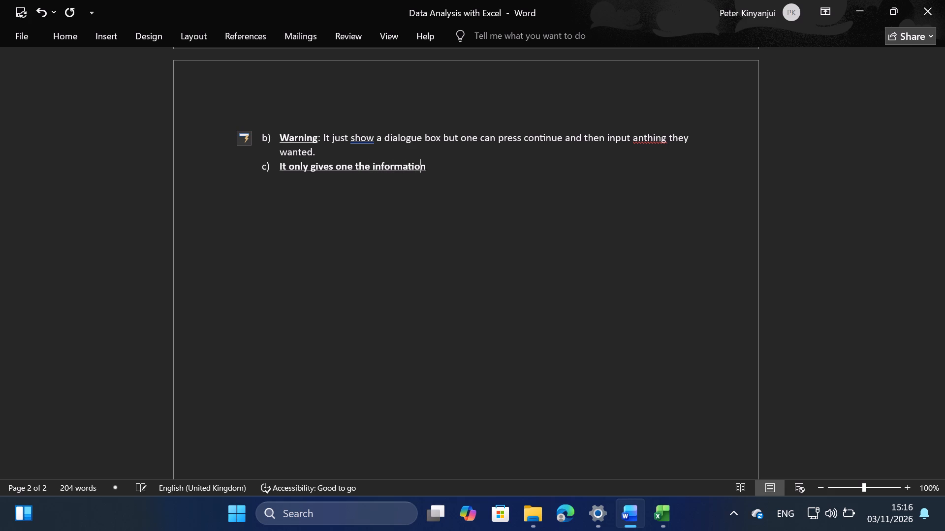
pyautogui.press('space')
pyautogui.write('that teh person')
pyautogui.press('space')
pyautogui.rightClick(308, 358)
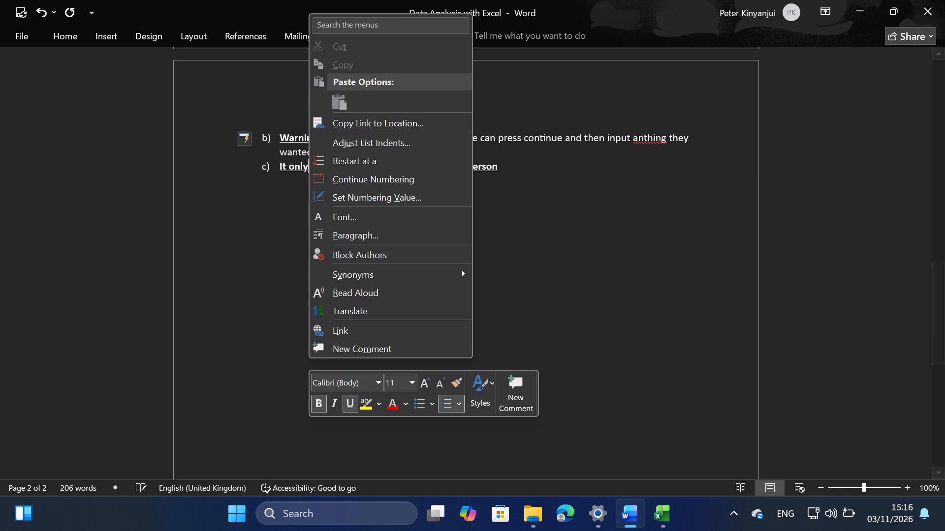
pyautogui.click(581, 228)
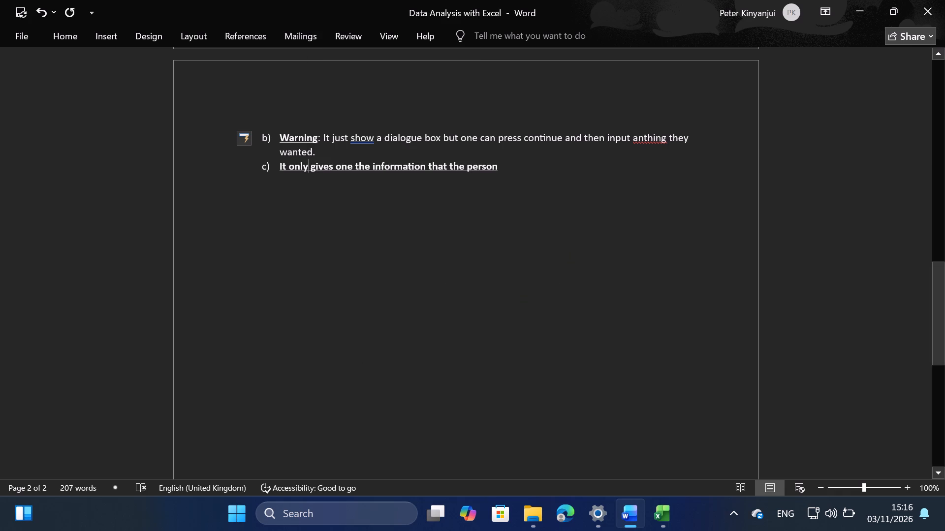
# Remove the underline and bold formatting from the text of item c).
pyautogui.moveTo(508, 168); pyautogui.dragTo(286, 167)
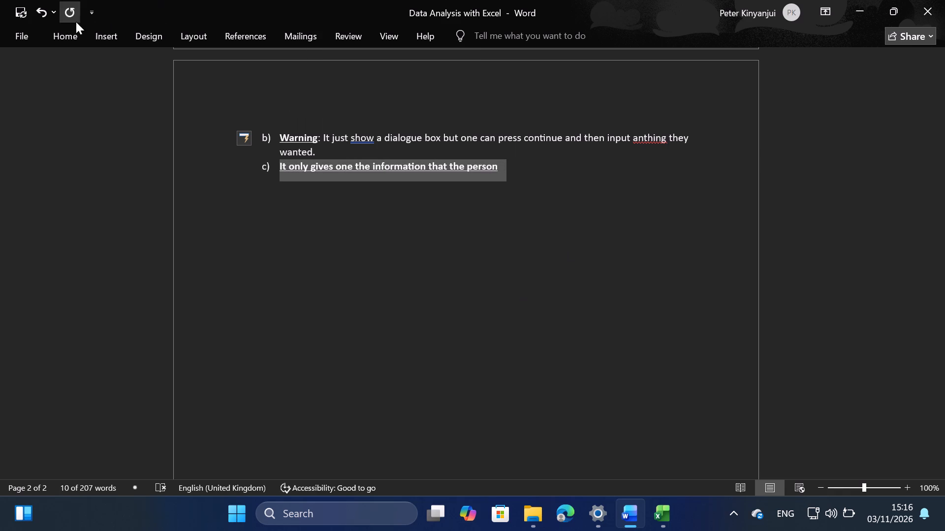
pyautogui.click(74, 39)
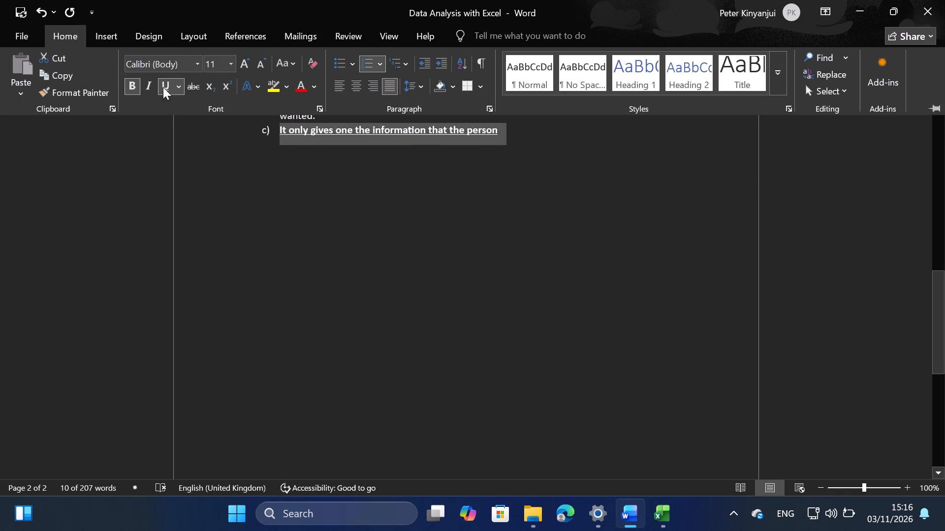
pyautogui.click(167, 86)
pyautogui.click(136, 82)
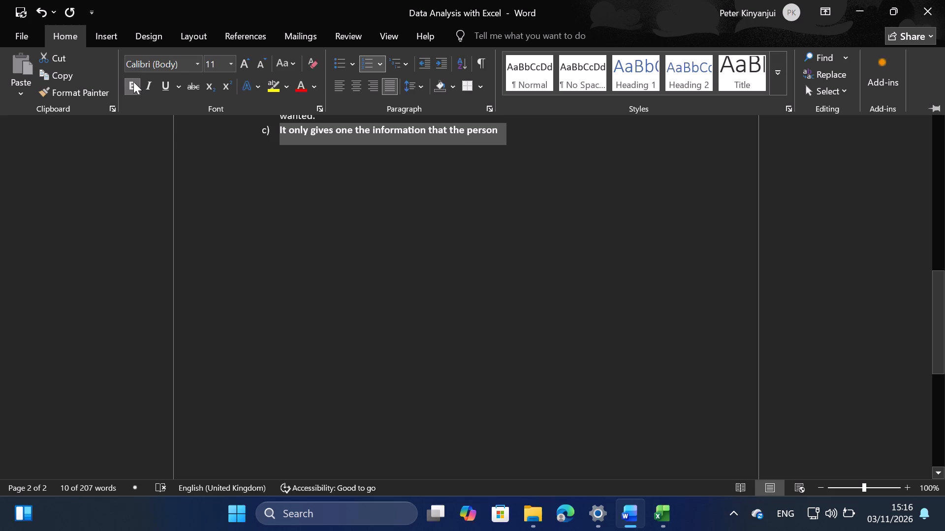
# Insert the label "Information" in bold and underlined at the start of item c), followed by a plain colon and space.
pyautogui.click(276, 130)
pyautogui.doubleClick(280, 130)
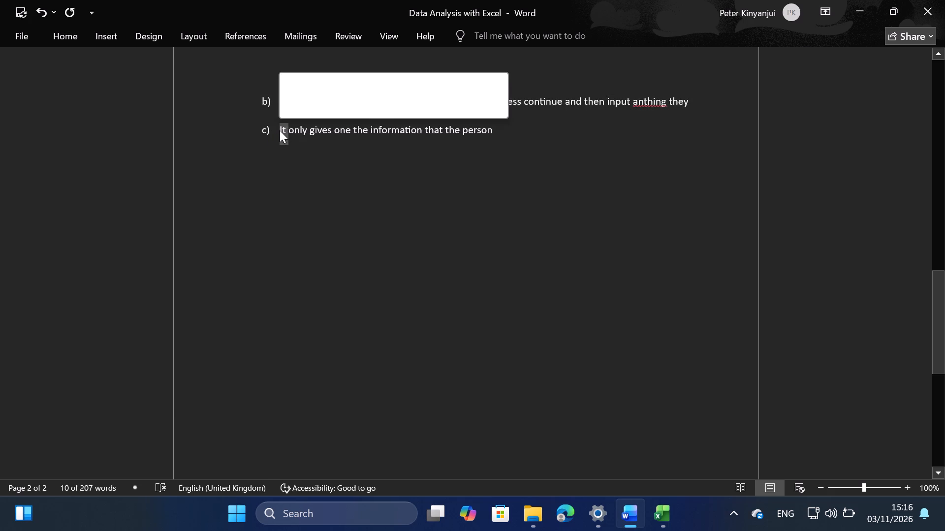
pyautogui.click(280, 130)
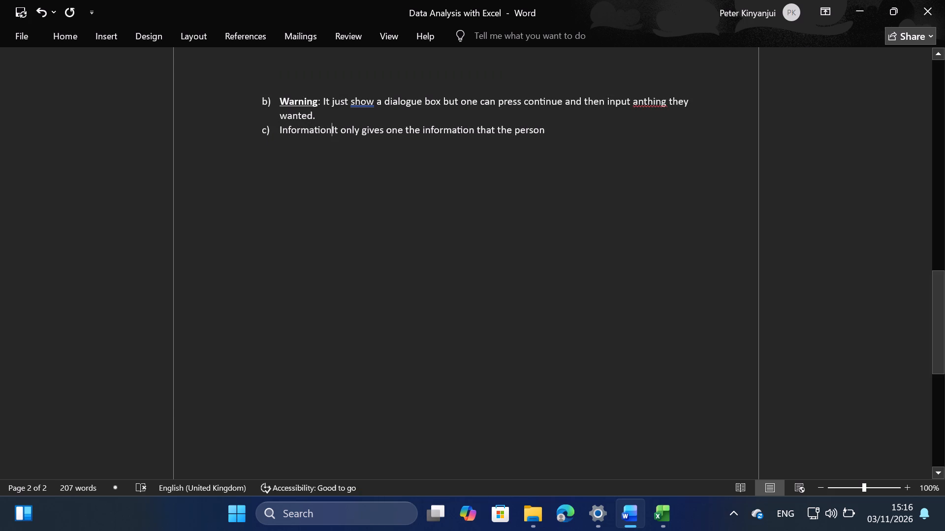
pyautogui.moveTo(331, 129); pyautogui.dragTo(278, 130)
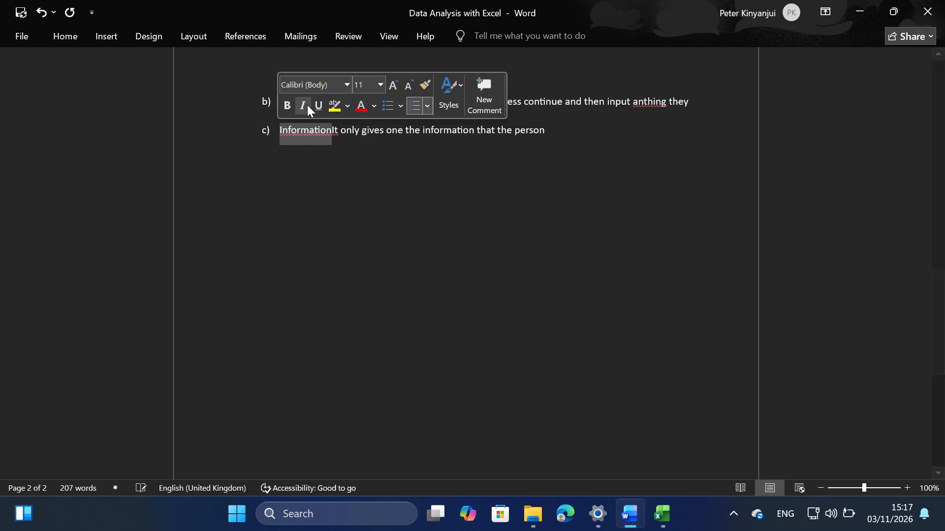
pyautogui.click(315, 105)
pyautogui.click(287, 99)
pyautogui.click(332, 127)
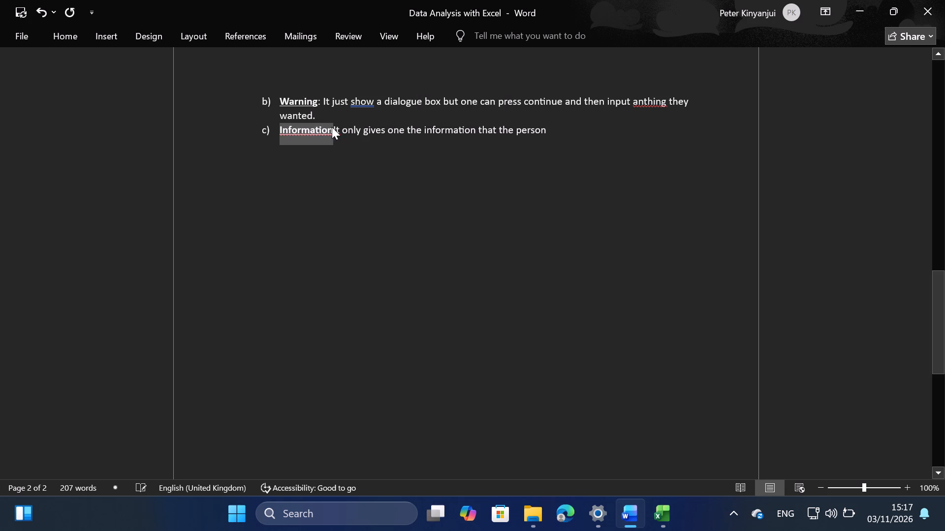
pyautogui.write(':')
pyautogui.press('space')
pyautogui.rightClick(335, 128)
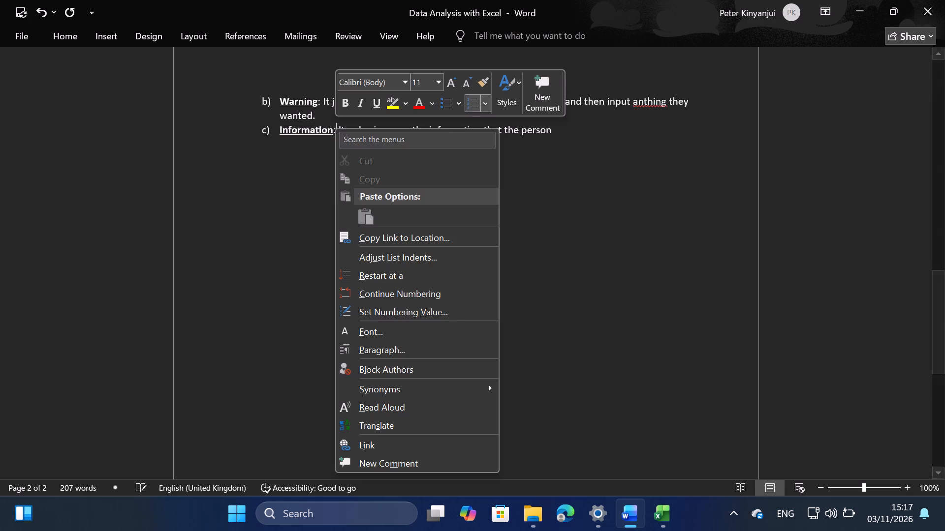
pyautogui.moveTo(567, 137); pyautogui.dragTo(565, 131)
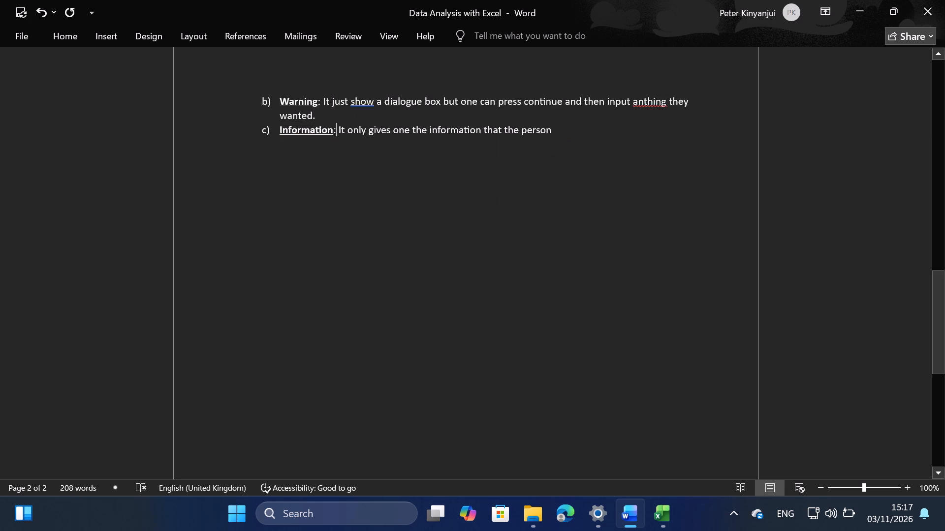
pyautogui.click(555, 134)
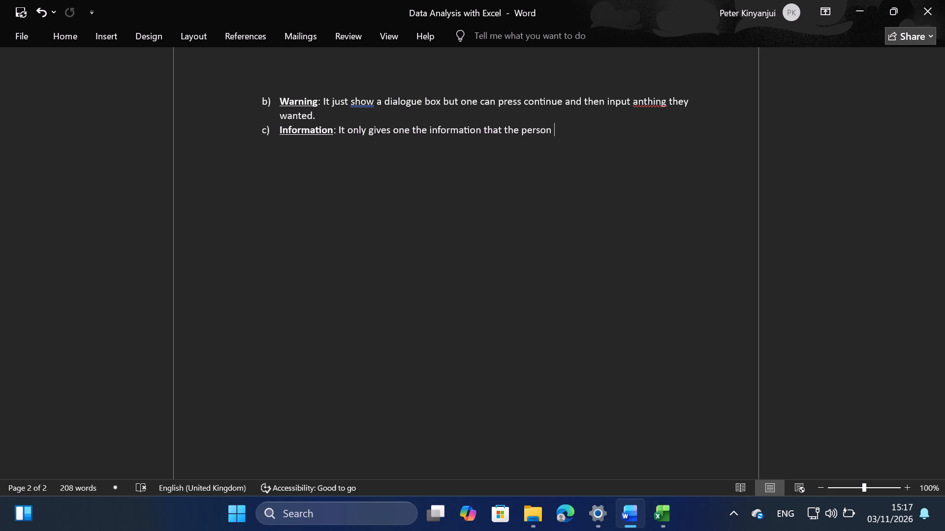
# Correct "show" to "shows" in the Warning description.
pyautogui.click(374, 107)
pyautogui.click(374, 107)
pyautogui.press('s')
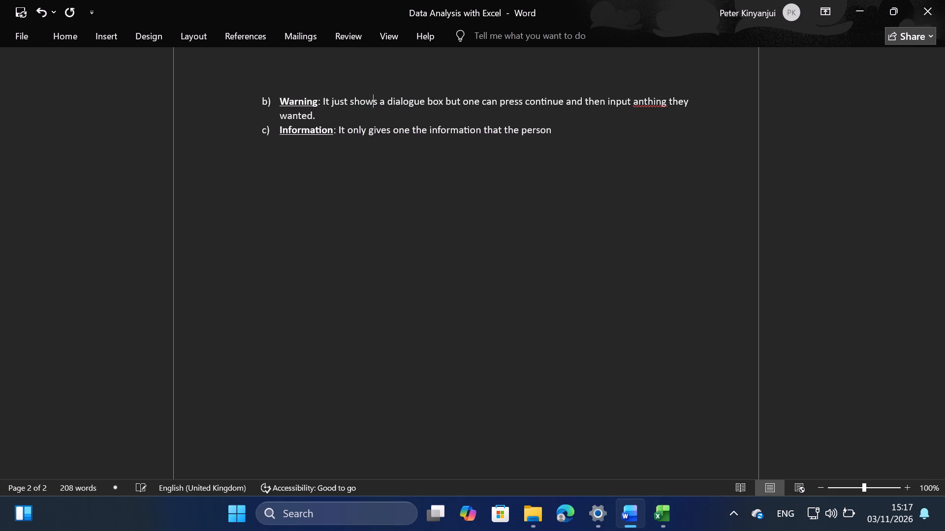
pyautogui.press('End')
# Replace "the person" at the end of the Information description with "was written in the source but one can continue".
pyautogui.click(554, 131)
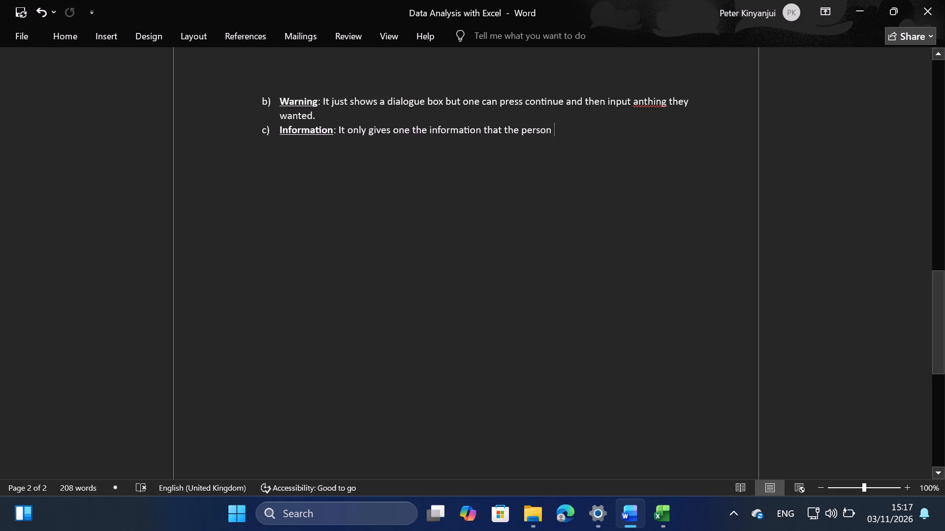
pyautogui.press('BackSpace')
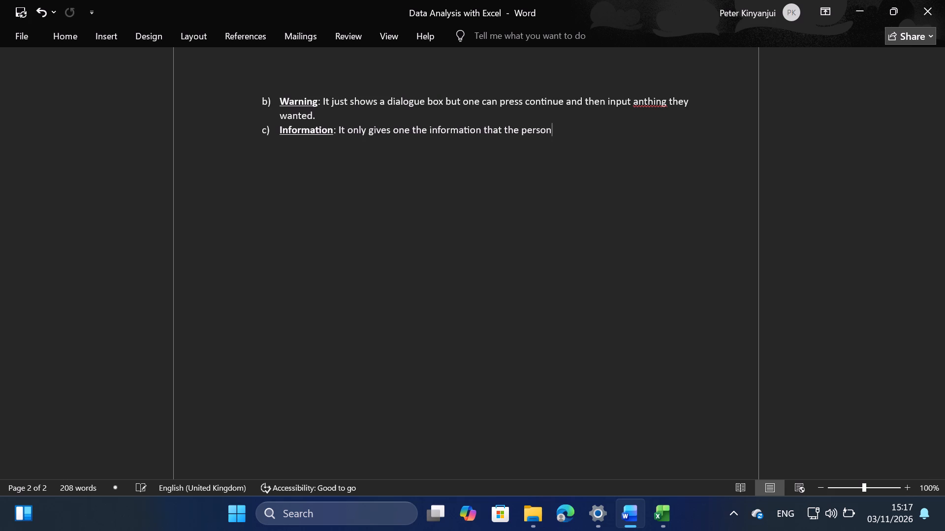
pyautogui.press('BackSpace')
pyautogui.press('BackSpace')
pyautogui.press('BackSpace')
pyautogui.press('BackSpace')
pyautogui.press('BackSpace')
pyautogui.press('BackSpace')
pyautogui.press('BackSpace')
pyautogui.press('BackSpace')
pyautogui.press('BackSpace')
pyautogui.press('BackSpace')
pyautogui.write('was written')
pyautogui.press('space')
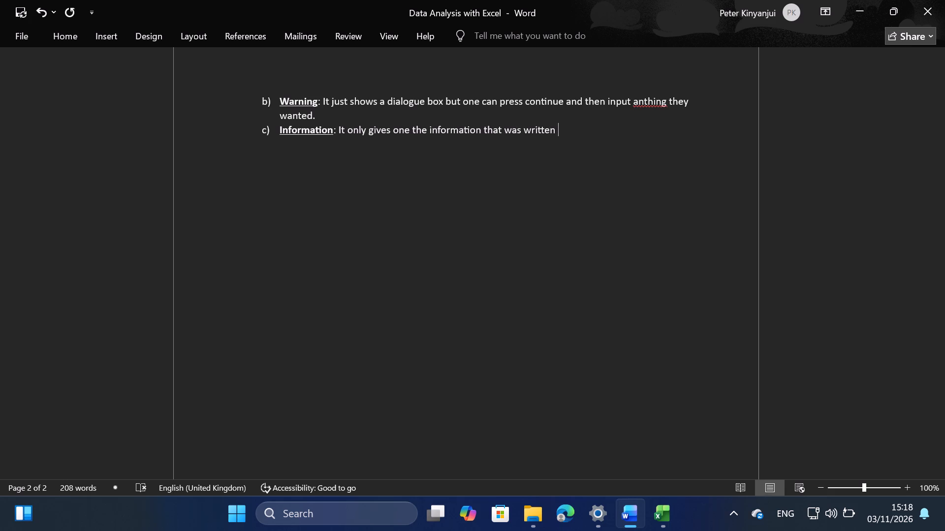
pyautogui.write('in')
pyautogui.press('space')
pyautogui.write('the source but one can continu')
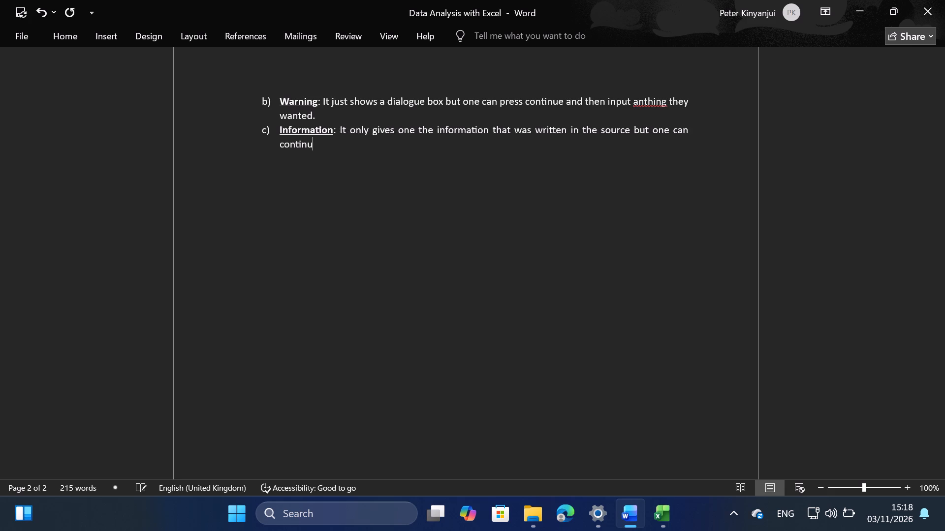
pyautogui.write('e')
pyautogui.press('Return')
pyautogui.press('Return')
pyautogui.press('BackSpace')
# Remove the number from the empty item 2 below the CREATING HEADERS heading on the first page.
pyautogui.press('pageup')
pyautogui.press('pageup')
pyautogui.press('pageup')
pyautogui.press('pageup')
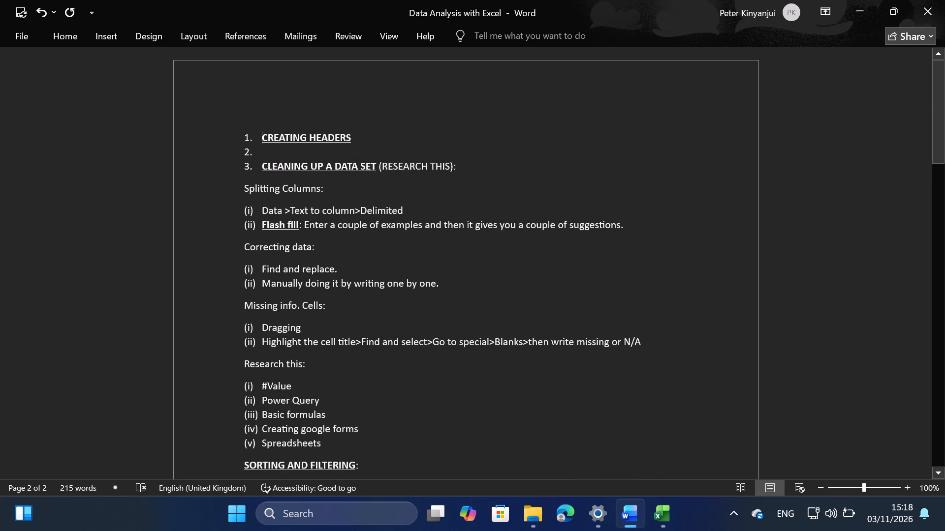
pyautogui.click(345, 149)
pyautogui.press('BackSpace')
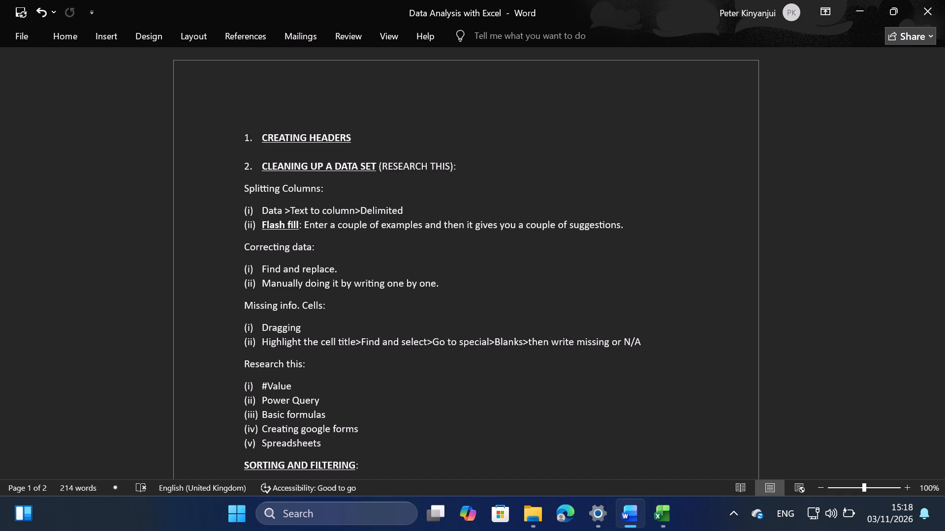
# Write a note beginning "Highliht the whole col" on the unnumbered line below CREATING HEADERS.
pyautogui.press('h')
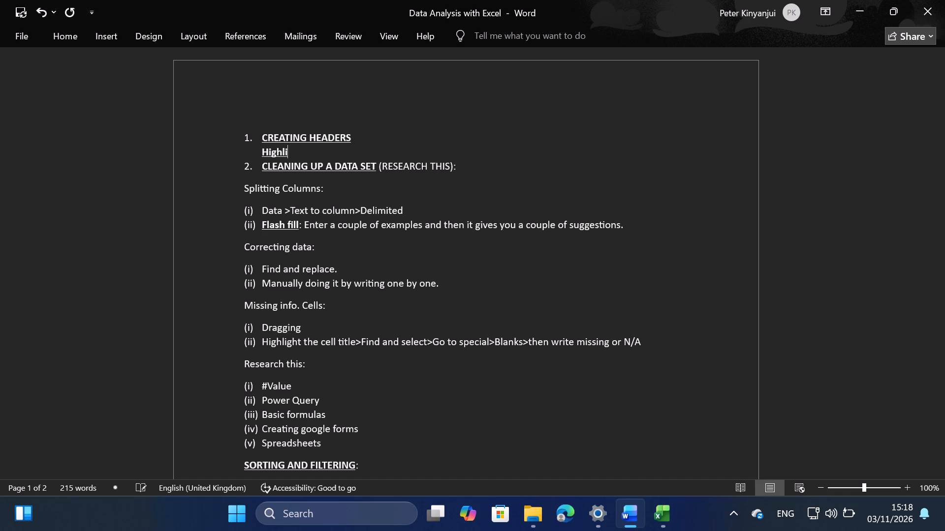
pyautogui.click(345, 149)
pyautogui.write('ht teh')
pyautogui.press('space')
pyautogui.write('whl')
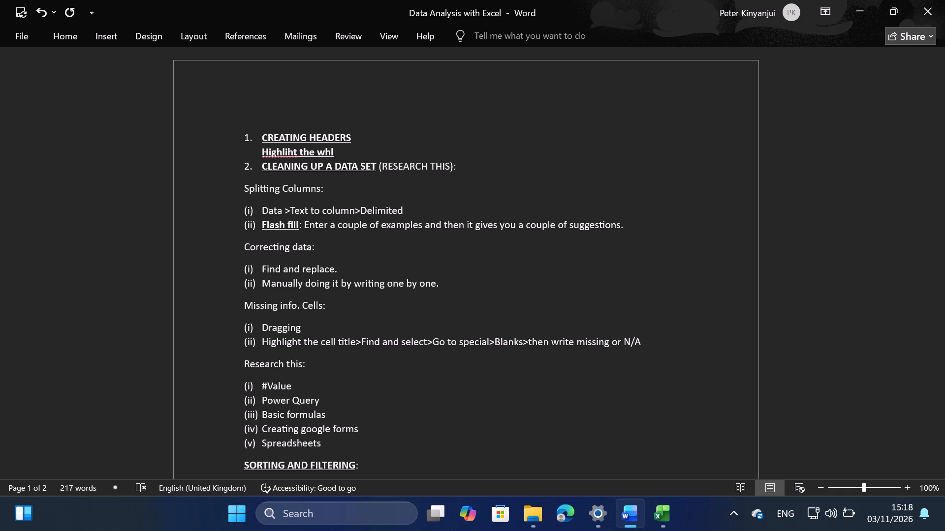
pyautogui.press('BackSpace')
pyautogui.write('ole col')
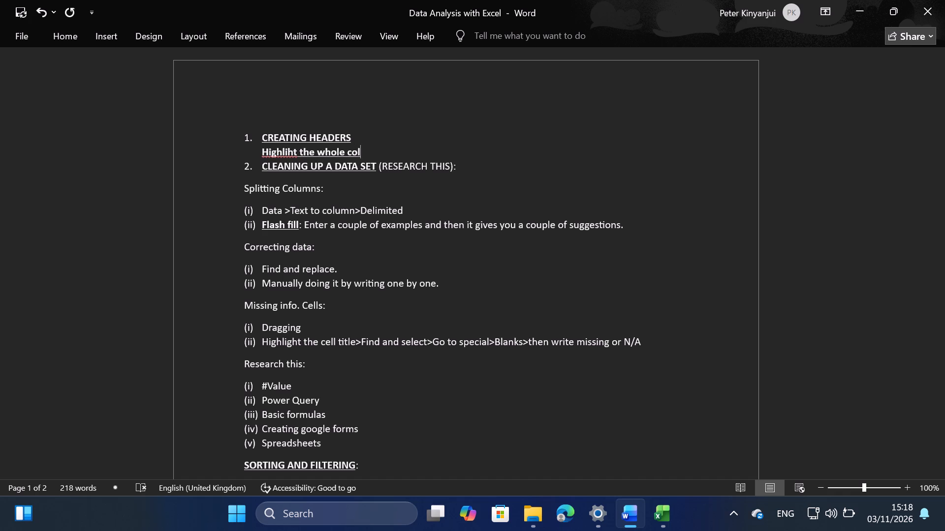
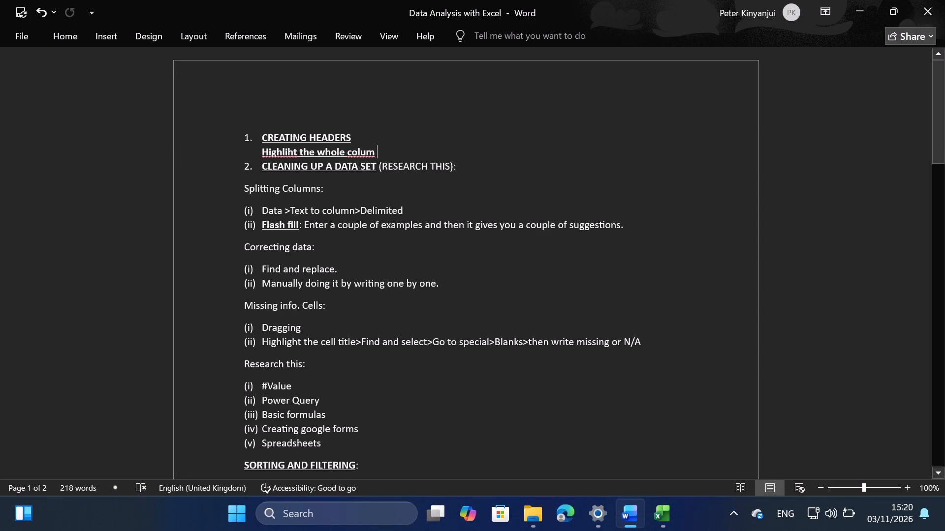
# Remove the indent from the "To do sorting and filtering" line below the SORTING AND FILTERING heading.
pyautogui.press('pagedown')
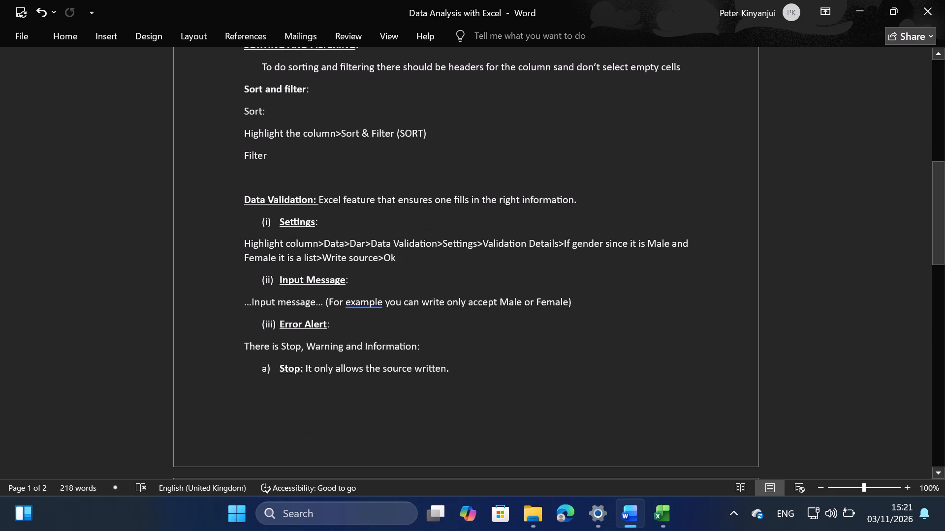
pyautogui.press('Down')
pyautogui.press('Up')
pyautogui.press('Up')
pyautogui.press('Up')
pyautogui.press('Up')
pyautogui.press('Up')
pyautogui.press('Up')
pyautogui.press('Up')
pyautogui.press('Up')
pyautogui.press('Up')
pyautogui.press('Up')
pyautogui.press('Up')
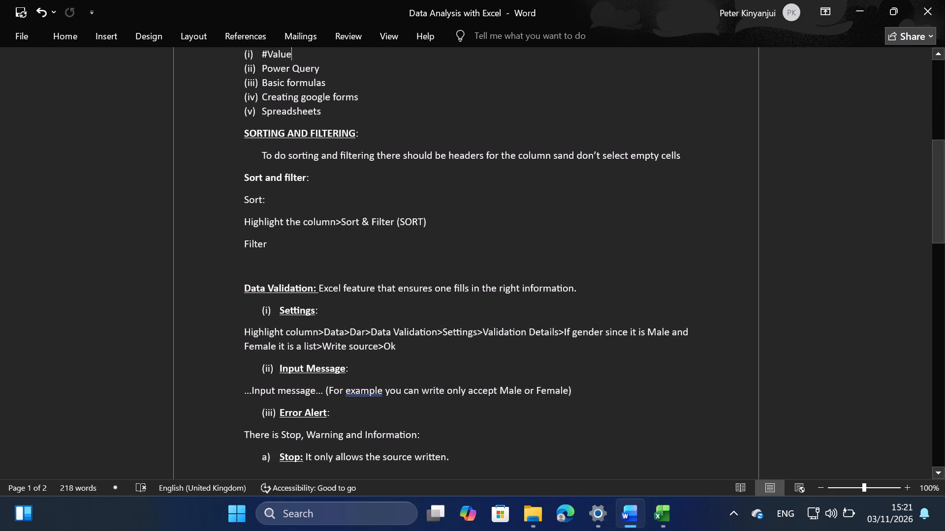
pyautogui.click(263, 155)
pyautogui.press('BackSpace')
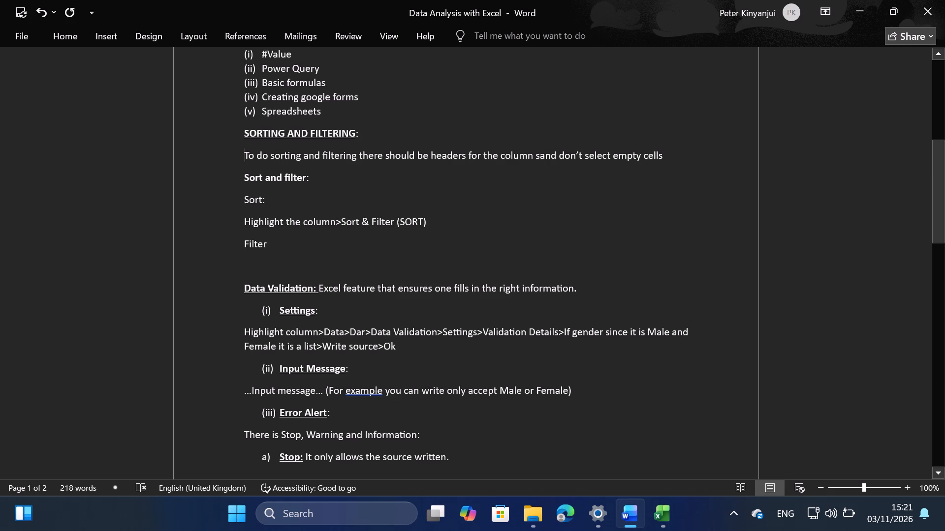
# Make the "Sort" and "Filter" labels under "Sort and filter" bold, leaving the colon after "Sort" unbolded.
pyautogui.moveTo(261, 202); pyautogui.dragTo(243, 203)
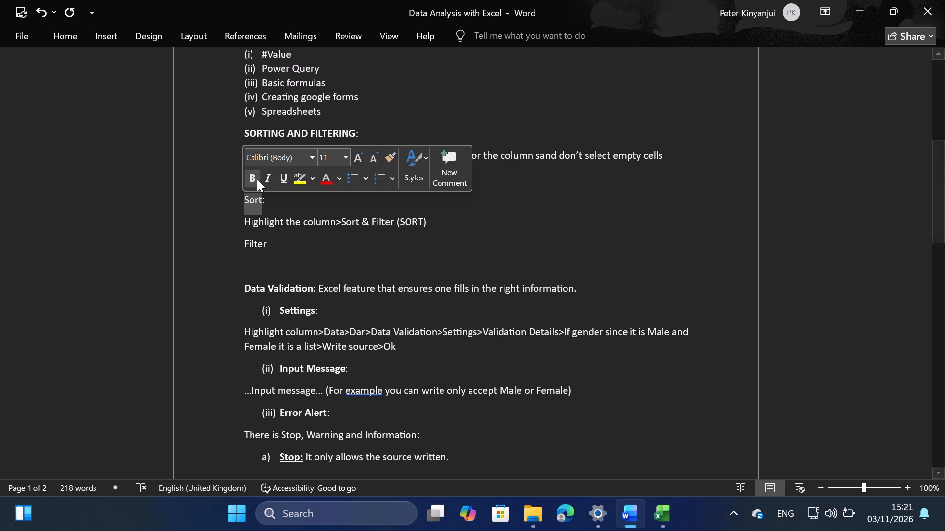
pyautogui.click(257, 179)
pyautogui.click(268, 216)
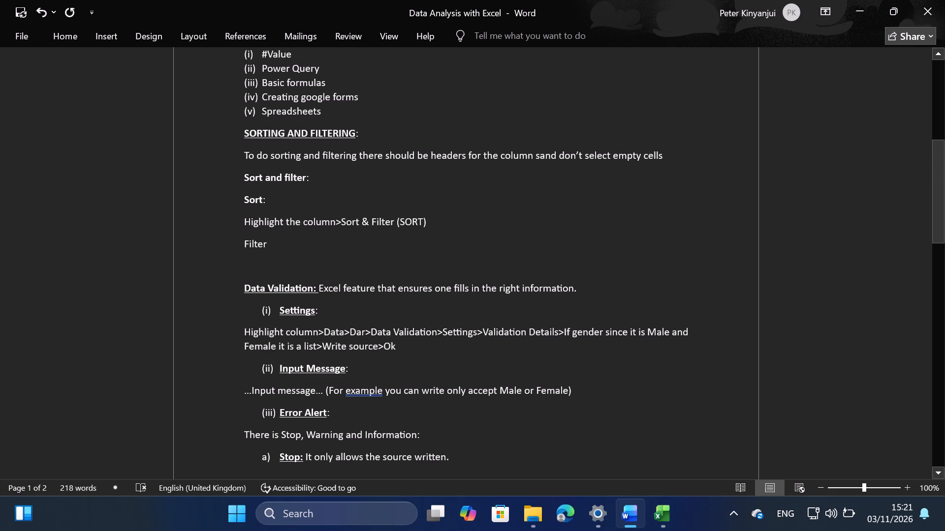
pyautogui.click(246, 199)
pyautogui.moveTo(267, 245); pyautogui.dragTo(243, 238)
pyautogui.moveTo(243, 238); pyautogui.dragTo(243, 238)
pyautogui.click(247, 219)
pyautogui.click(273, 241)
# Add a non-bold colon after the "Filter" label.
pyautogui.hotkey('shift', ':')
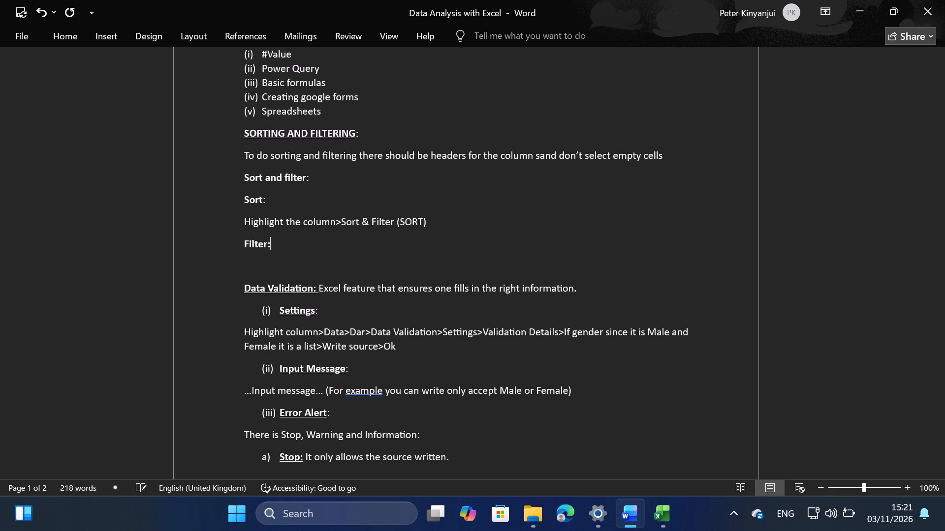
pyautogui.press('BackSpace')
pyautogui.click(77, 35)
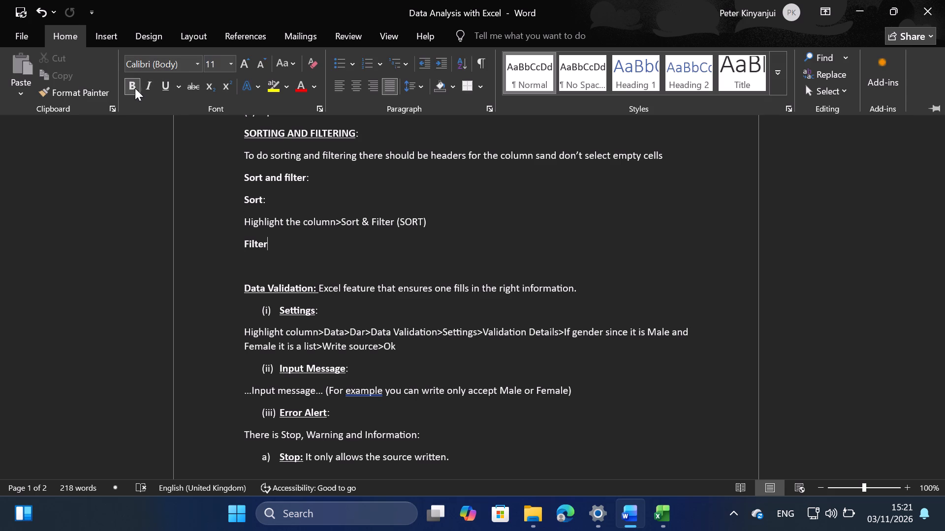
pyautogui.click(132, 88)
pyautogui.click(276, 251)
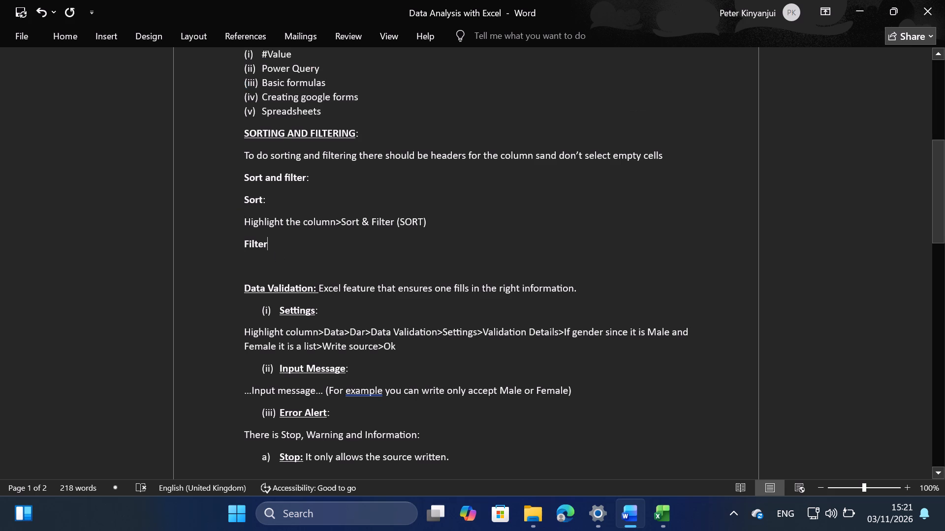
pyautogui.hotkey('shift', ':')
pyautogui.press('Return')
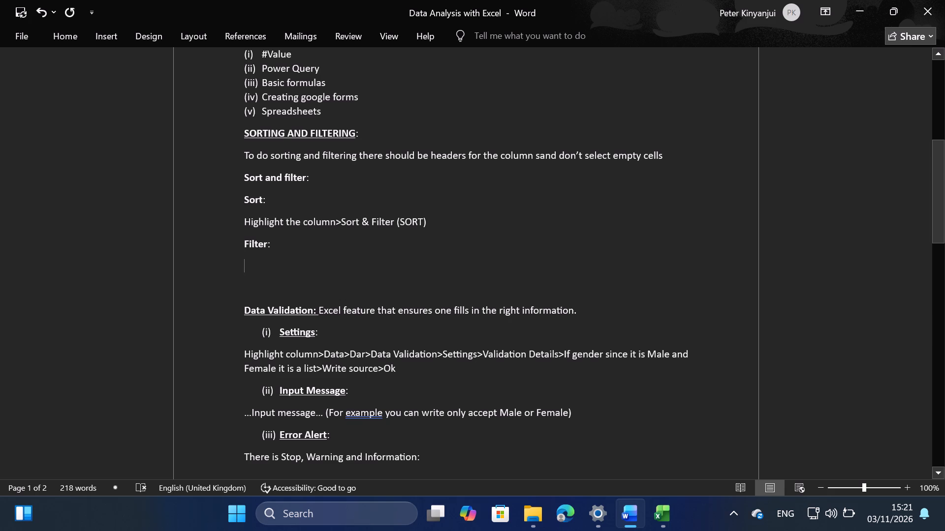
pyautogui.press('BackSpace')
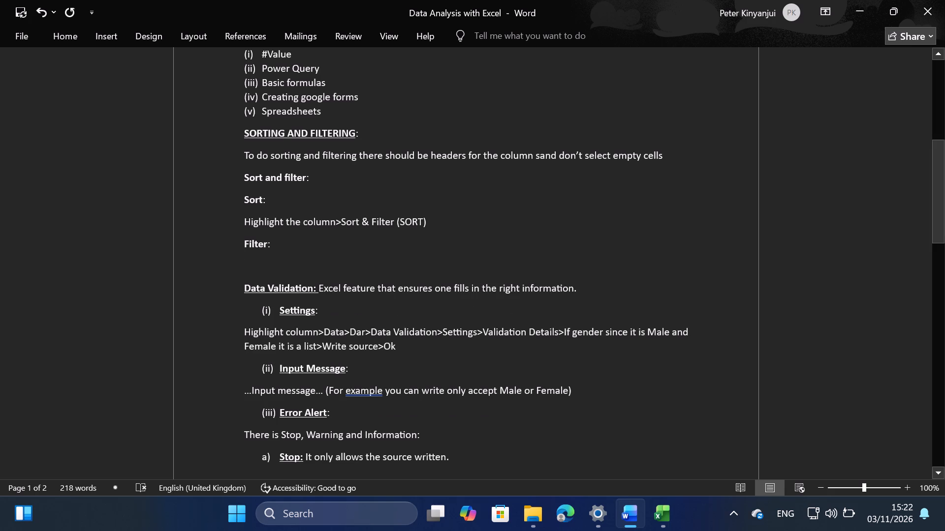
# Write the heading "DATA VALIDATION:" on the blank line above the Data Validation definition.
pyautogui.click(243, 276)
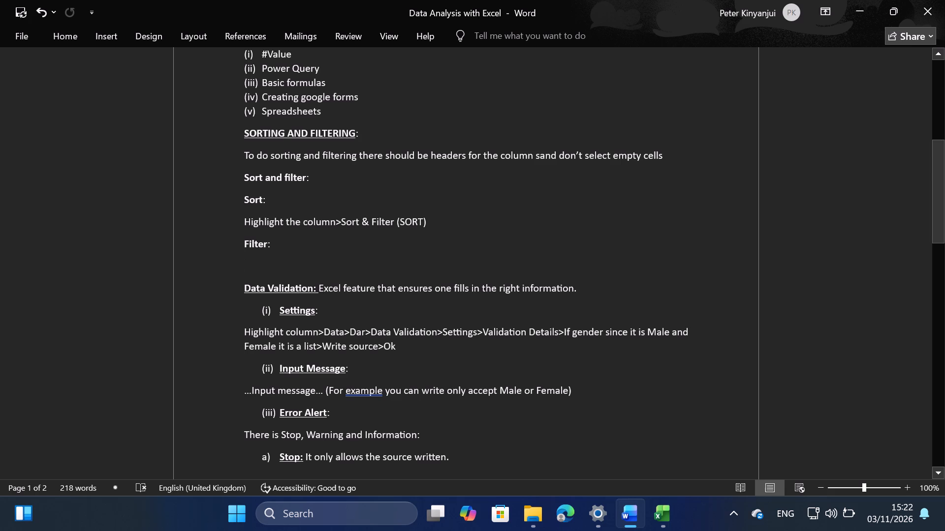
pyautogui.click(243, 276)
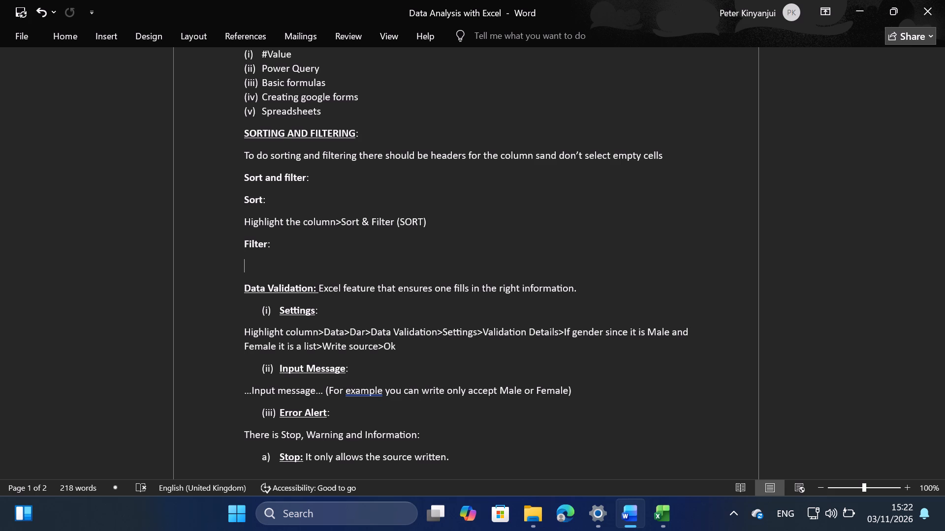
pyautogui.press('d')
pyautogui.write('ATA VAL')
pyautogui.press('BackSpace')
pyautogui.write('LIDATION')
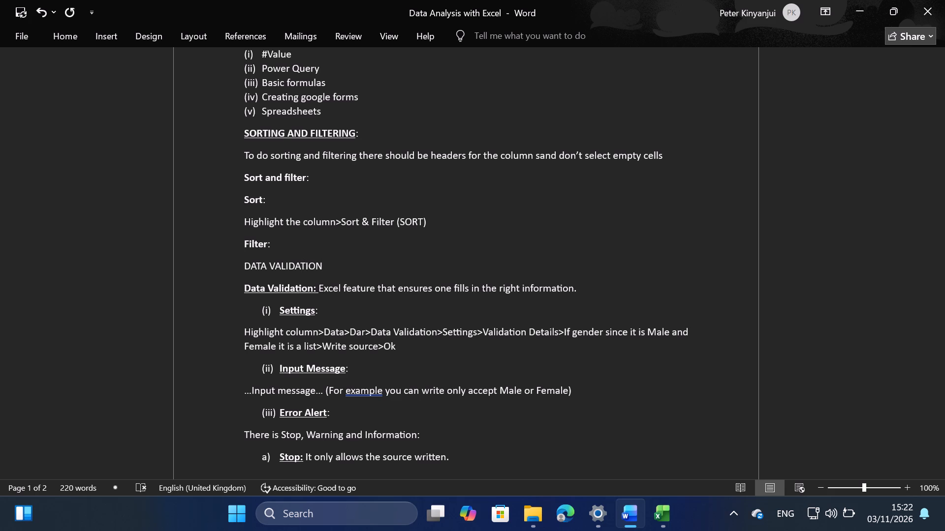
pyautogui.hotkey('shift', ':')
# Make the words DATA VALIDATION in the new heading bold and underlined, without the colon.
pyautogui.moveTo(322, 263); pyautogui.dragTo(235, 276)
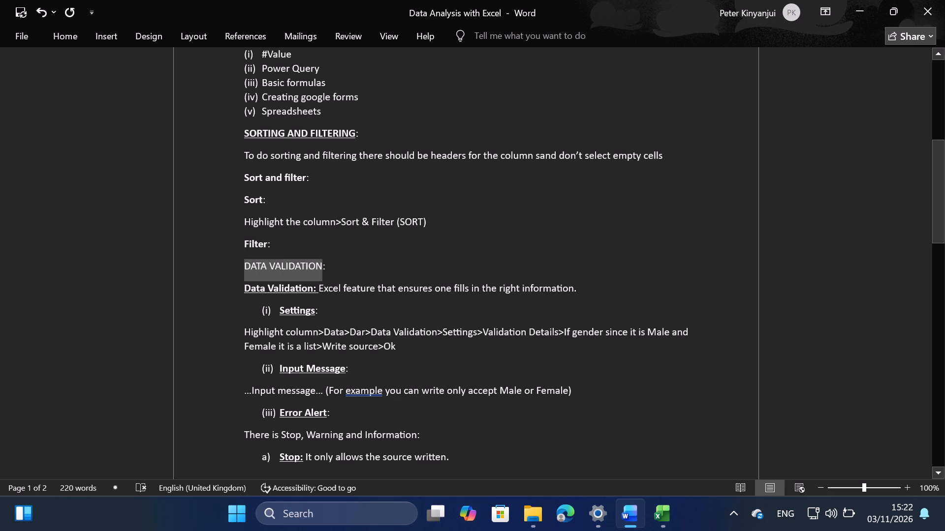
pyautogui.moveTo(235, 276); pyautogui.dragTo(235, 272)
pyautogui.click(251, 240)
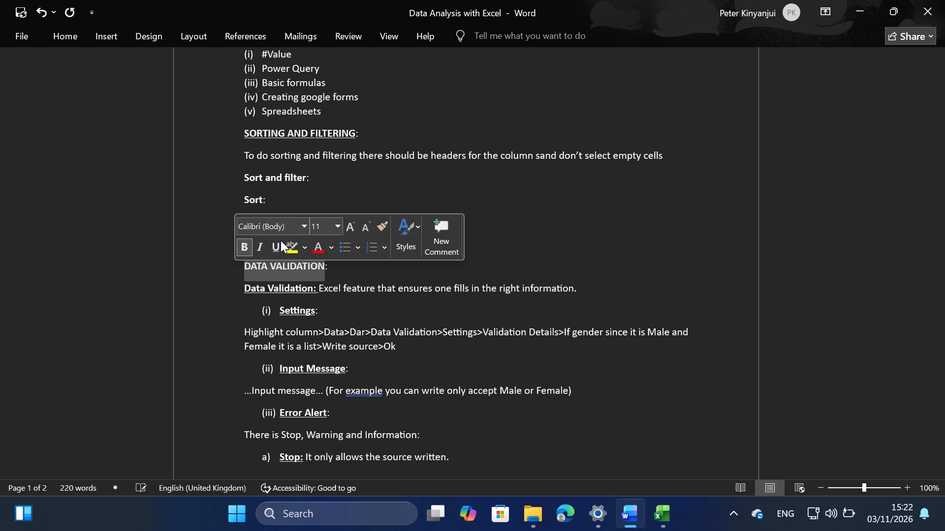
pyautogui.click(281, 240)
pyautogui.moveTo(361, 315); pyautogui.dragTo(361, 308)
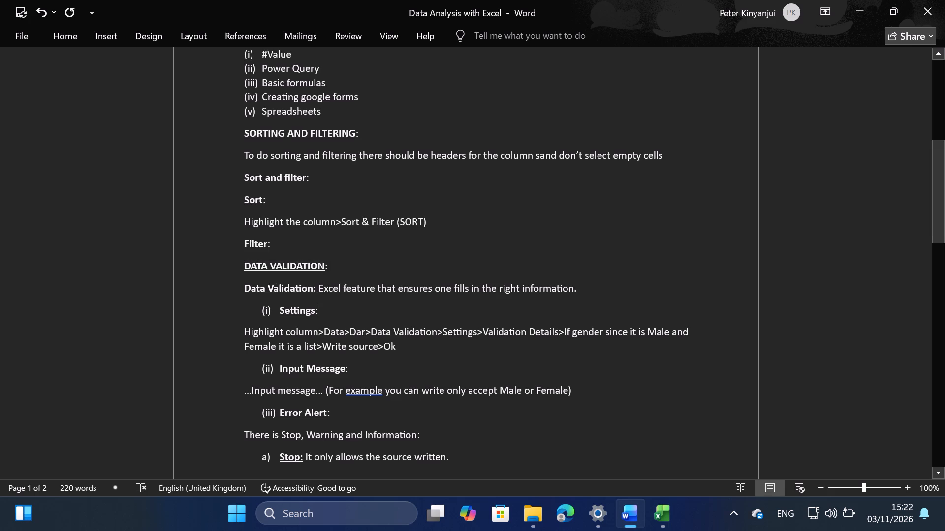
# Number the "Sort" and "Filter" labels as items (i) and (ii) using the bracketed Roman numeral format.
pyautogui.click(269, 241)
pyautogui.click(245, 200)
pyautogui.click(73, 33)
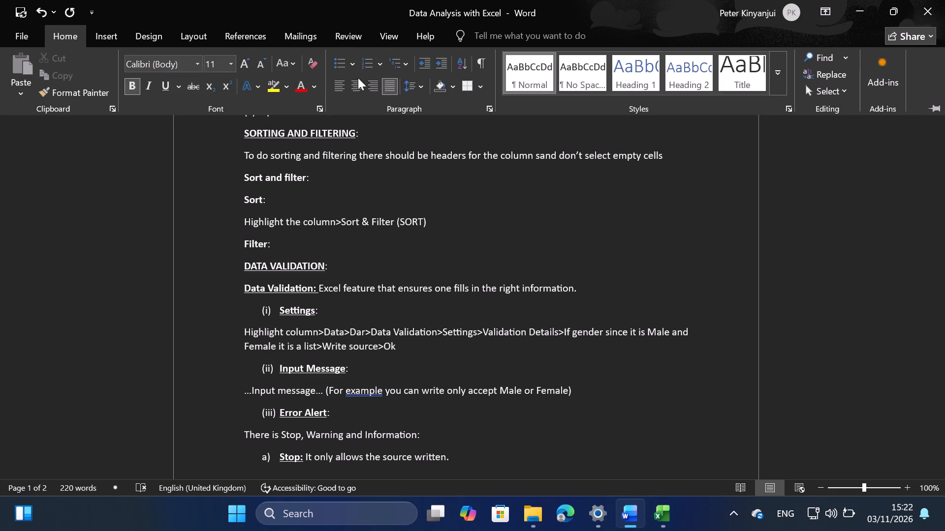
pyautogui.click(379, 66)
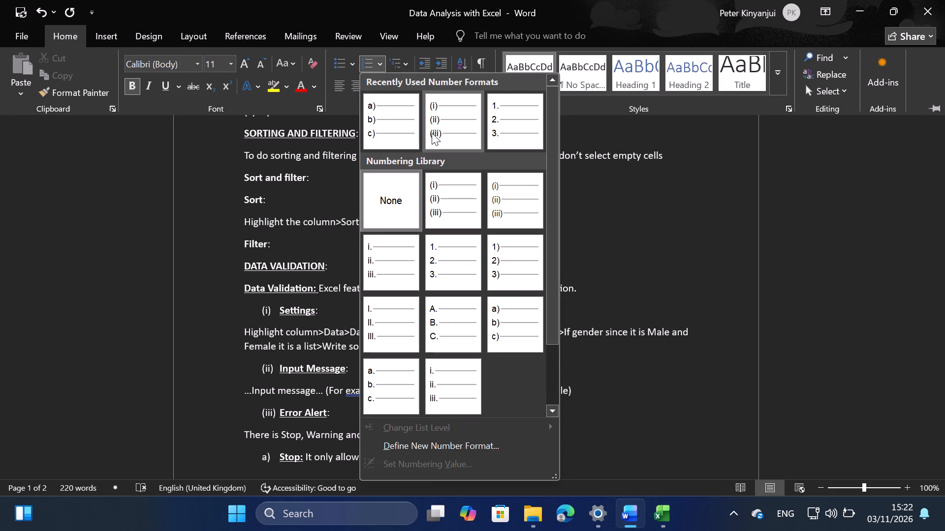
pyautogui.click(432, 133)
pyautogui.click(262, 199)
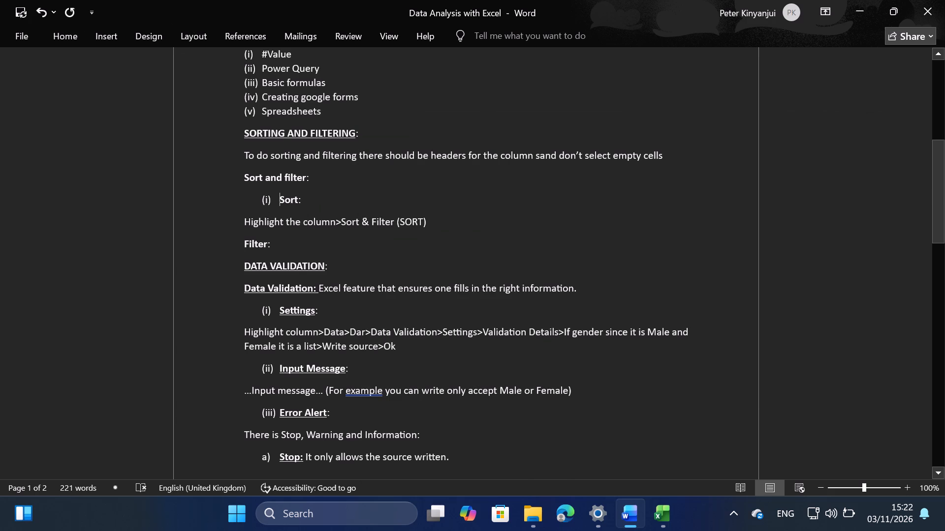
pyautogui.click(262, 198)
pyautogui.click(273, 201)
pyautogui.click(243, 247)
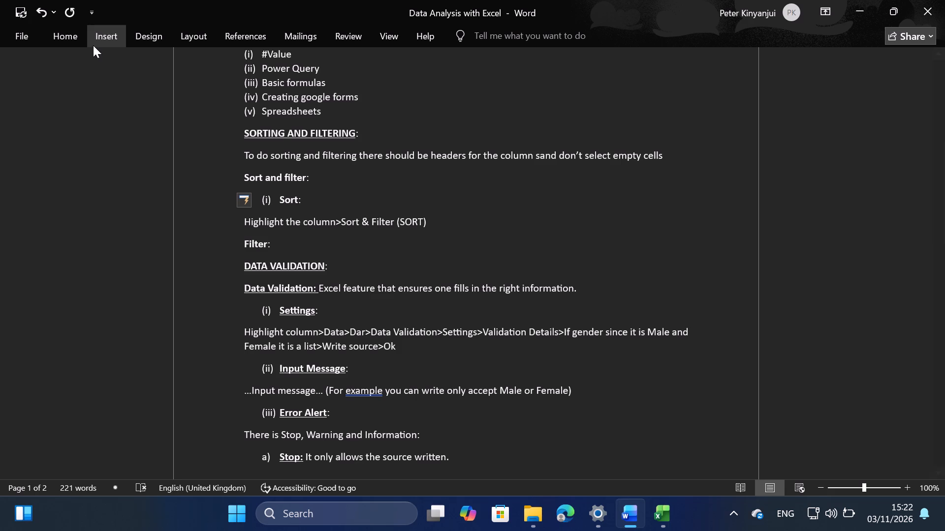
pyautogui.click(82, 40)
pyautogui.click(377, 61)
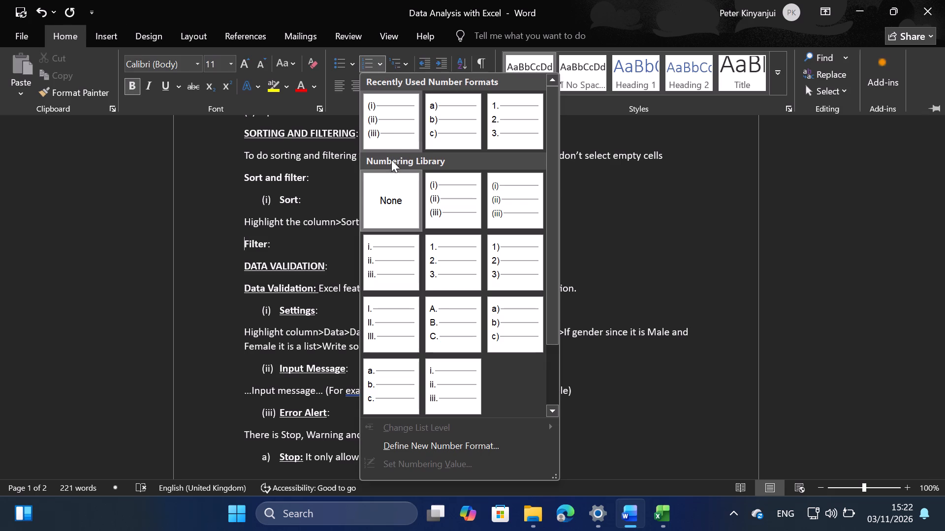
pyautogui.click(395, 128)
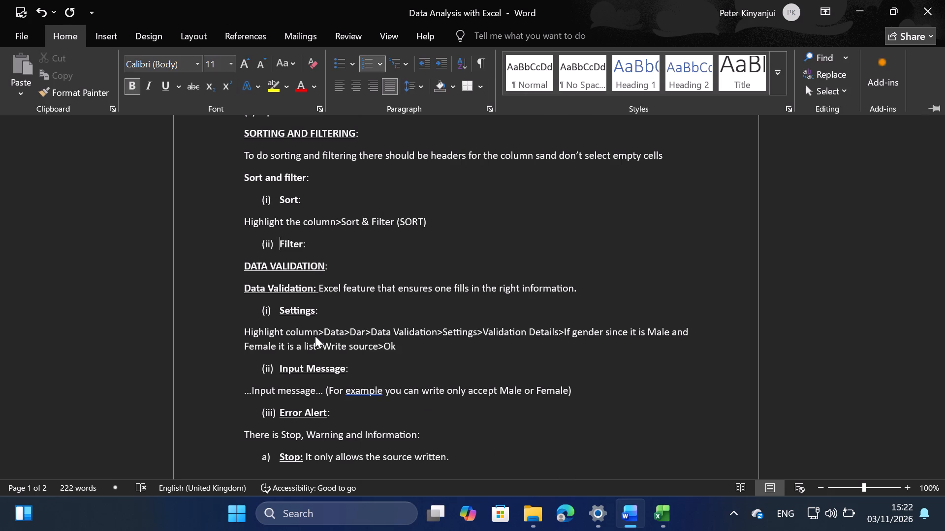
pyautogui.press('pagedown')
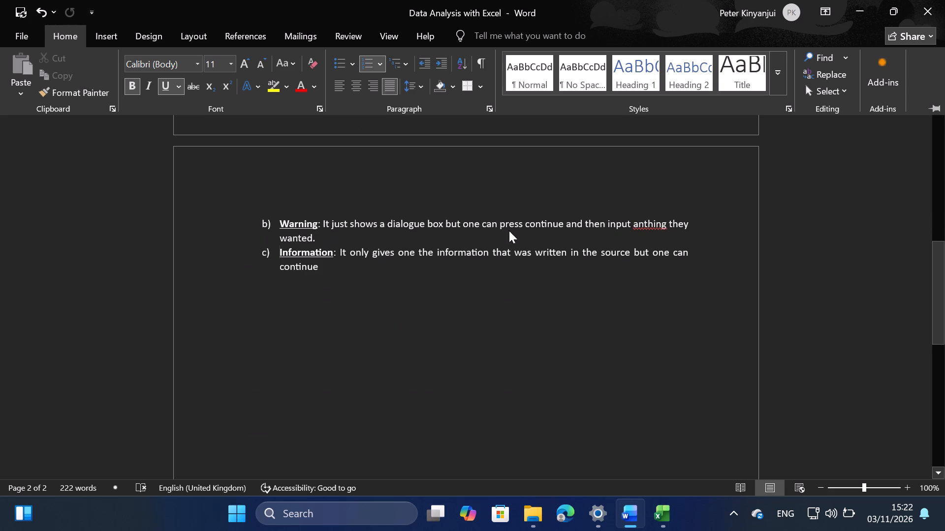
# Add a comma after "source" and a full stop after "continue" in the Information item.
pyautogui.click(633, 254)
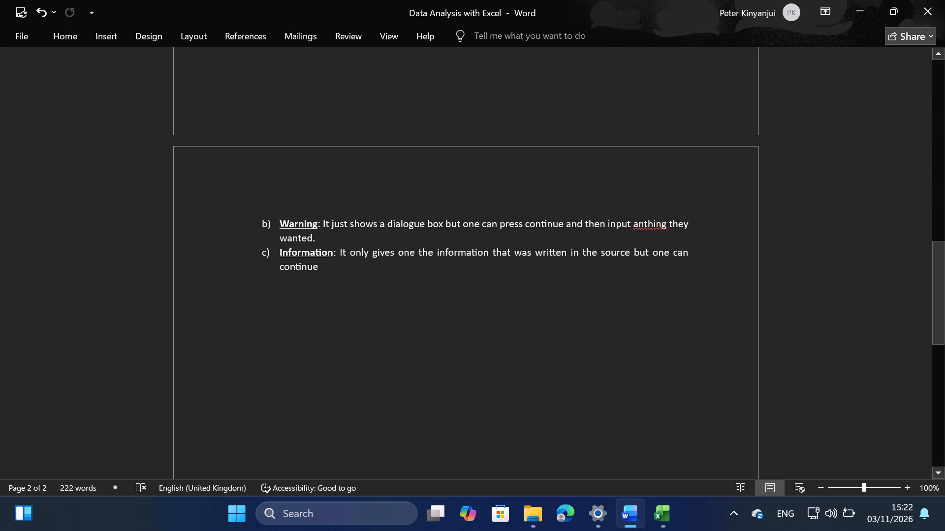
pyautogui.click(630, 249)
pyautogui.press(',')
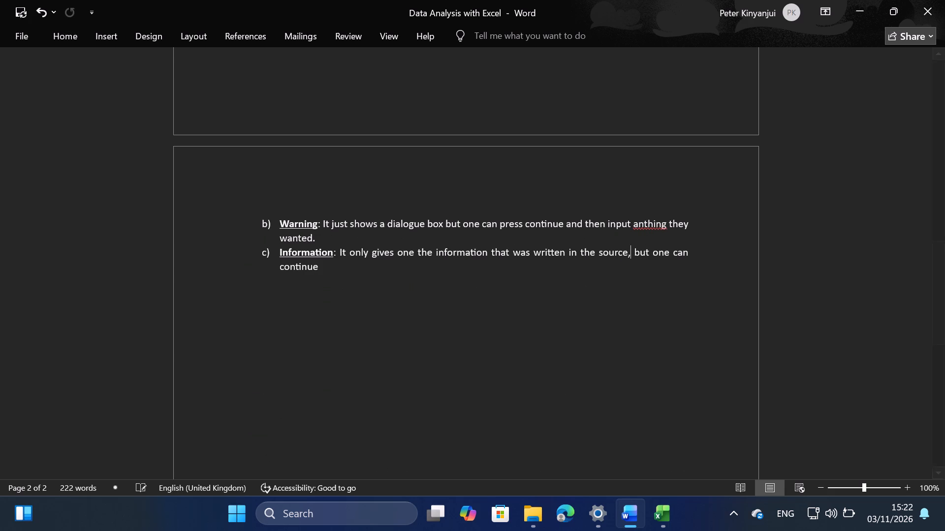
pyautogui.click(328, 275)
pyautogui.press('.')
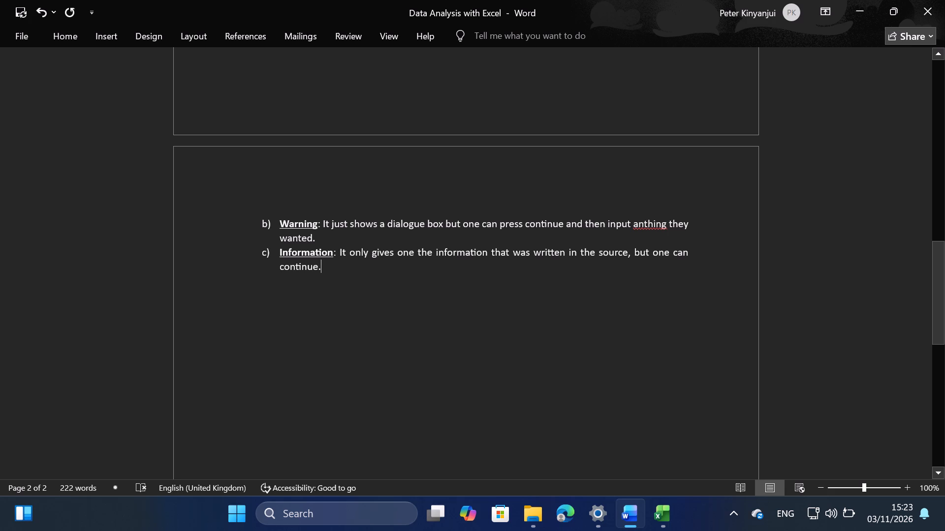
# Correct the misspelled word "anthing" to "anything" in the Warning item.
pyautogui.click(643, 219)
pyautogui.press('y')
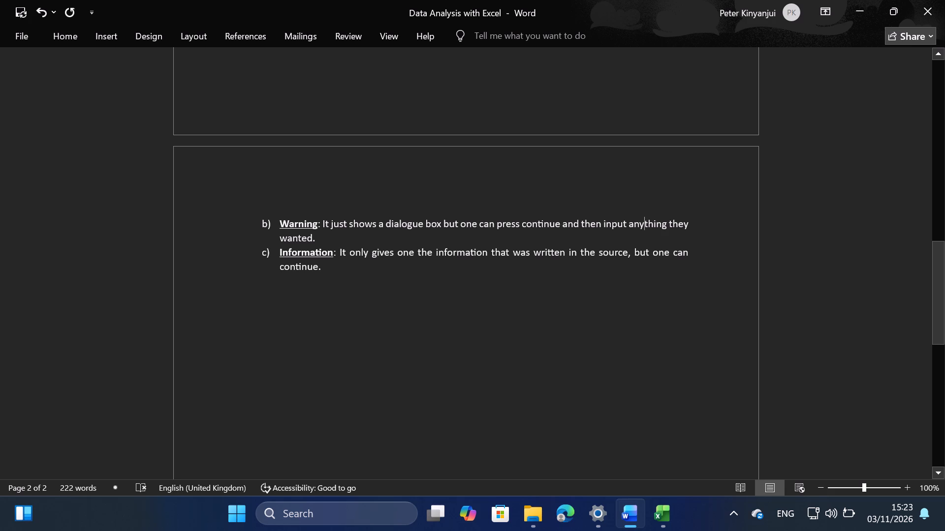
# Append the bracketed remark "(Mor eof a warning)" to the end of the Warning item.
pyautogui.click(327, 236)
pyautogui.press('space')
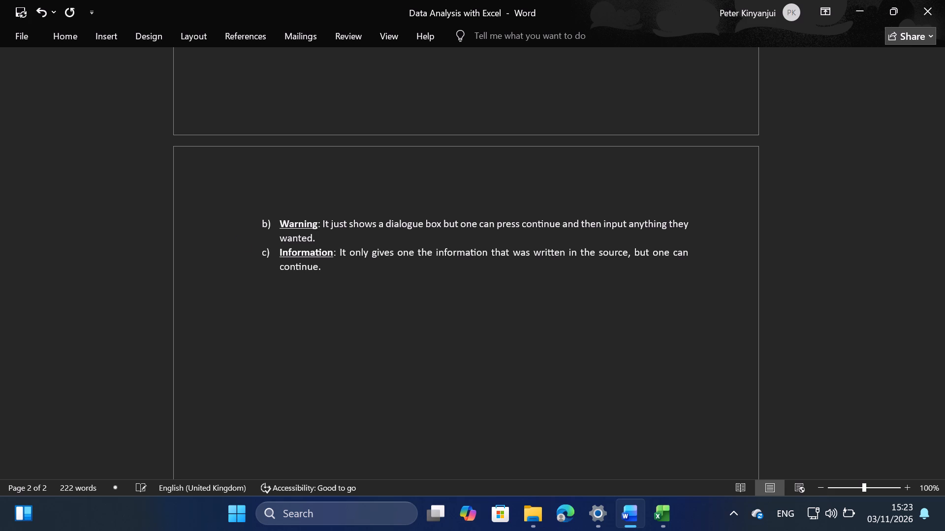
pyautogui.hotkey('shift', '(')
pyautogui.write('or eof a warning')
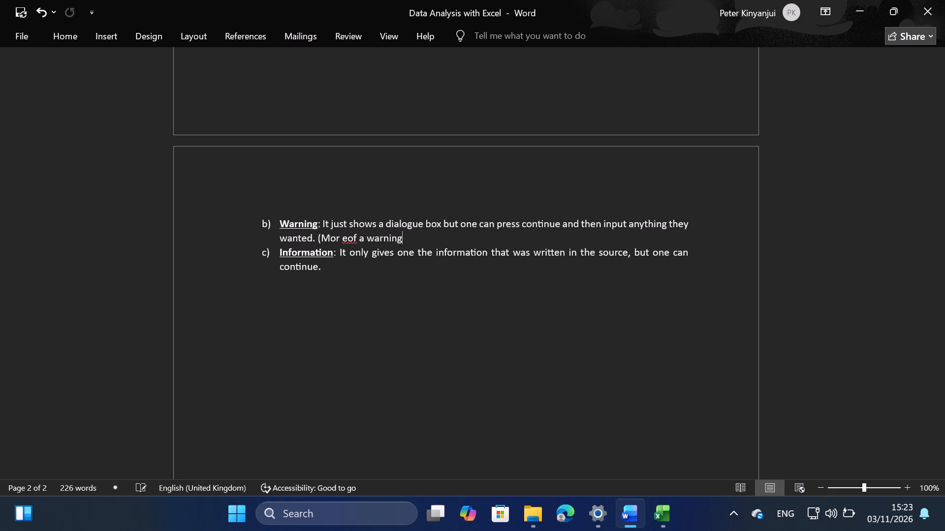
pyautogui.hotkey('shift', ')')
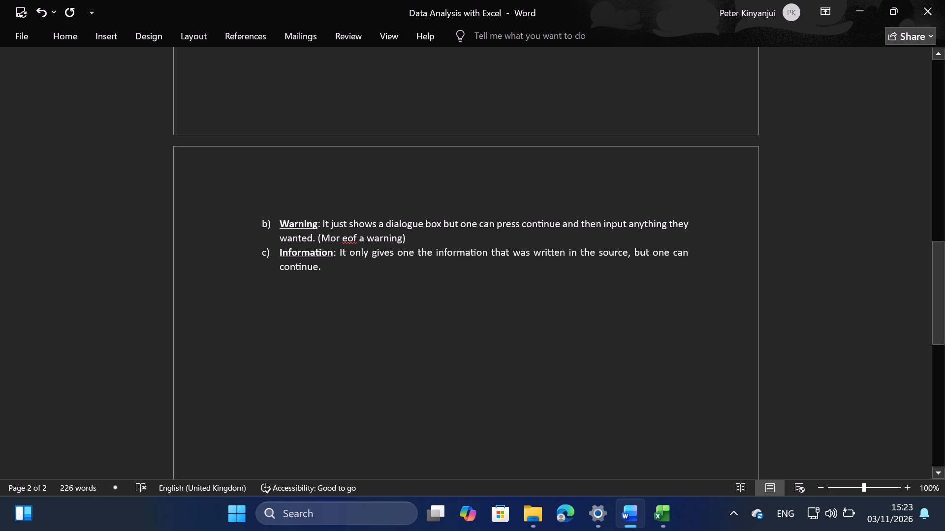
# Append the remark "(More of a linient warning" to the end of the Information item.
pyautogui.click(330, 270)
pyautogui.hotkey('shift', '(')
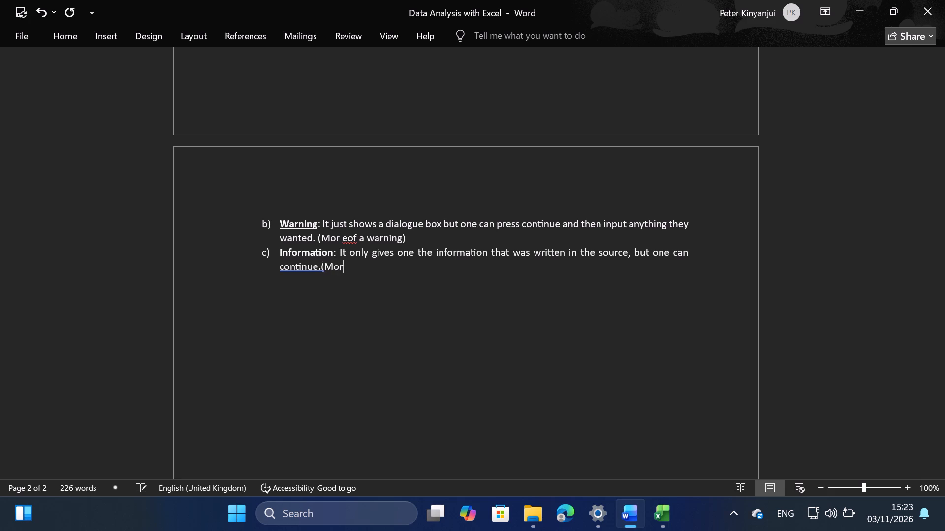
pyautogui.press('l')
pyautogui.write('in')
pyautogui.write('ient')
pyautogui.press('space')
pyautogui.write('warning')
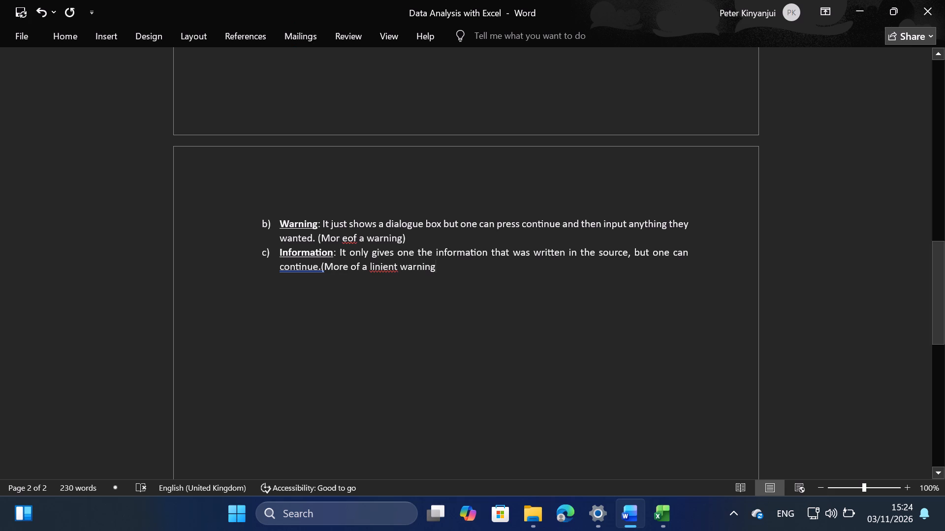
# Replace the full stop and opening bracket between "continue" and "More" in the Information item with a space.
pyautogui.click(337, 43)
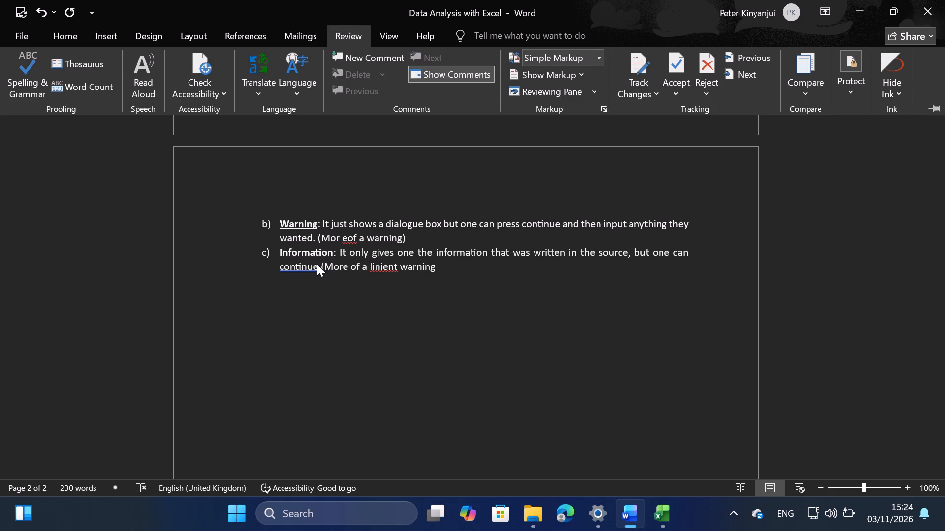
pyautogui.click(321, 266)
pyautogui.doubleClick(321, 268)
pyautogui.press('space')
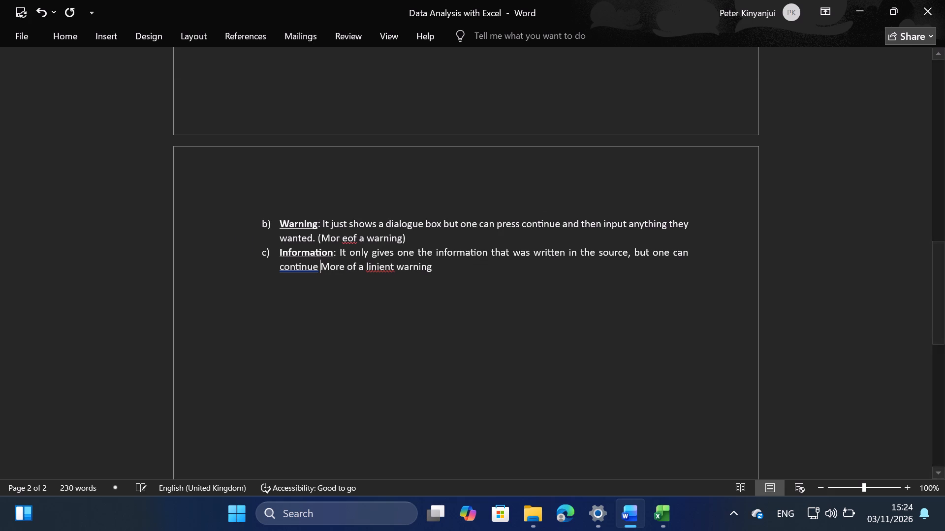
# Correct "Mor eof" to "More of" in the remark at the end of the Warning item.
pyautogui.click(347, 239)
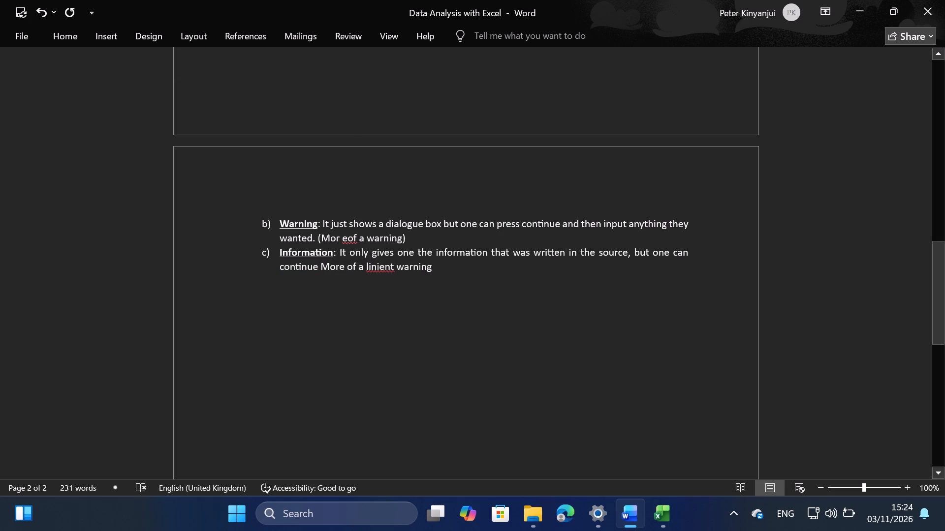
pyautogui.press('BackSpace')
pyautogui.press('BackSpace')
pyautogui.write('e')
pyautogui.press('space')
# Run the spelling and grammar check, accepting the suggestions "lenient", "Highlight", "column" and "example," with its comma.
pyautogui.click(350, 37)
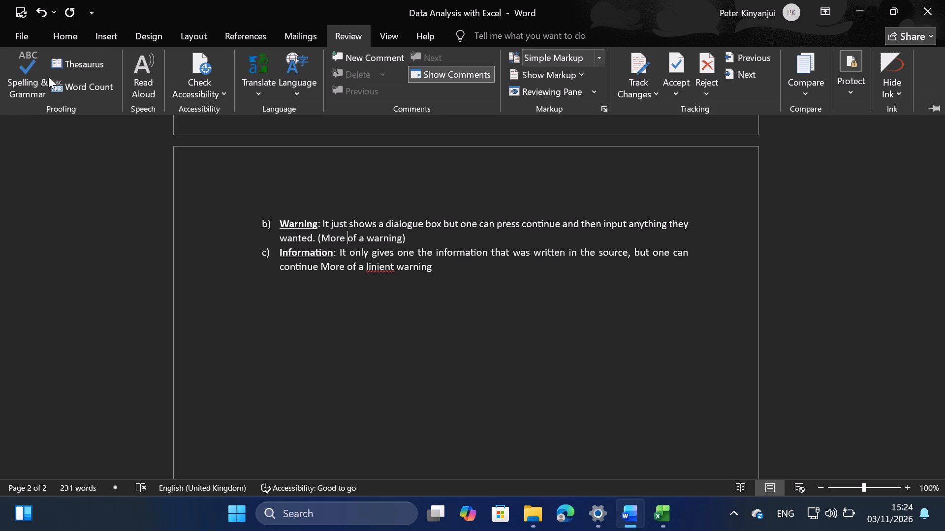
pyautogui.click(31, 82)
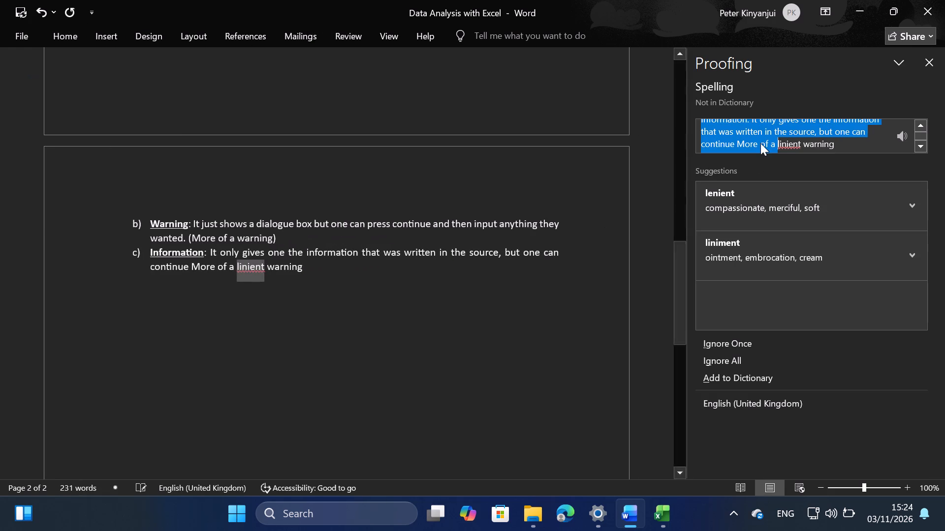
pyautogui.click(750, 218)
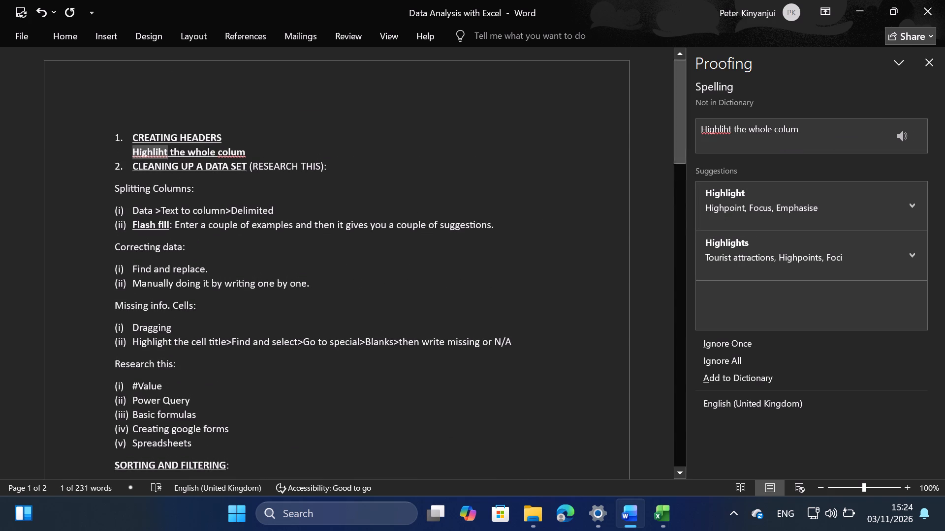
pyautogui.click(787, 190)
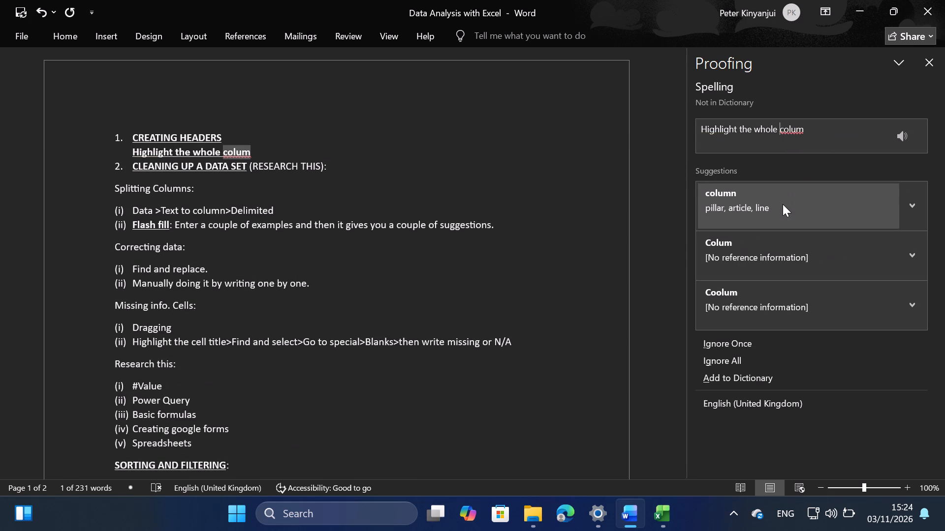
pyautogui.click(783, 204)
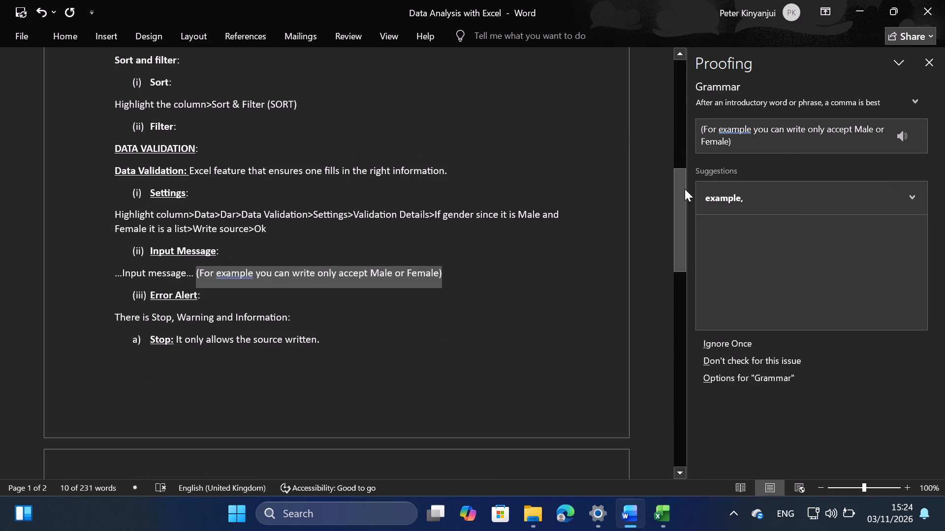
pyautogui.click(743, 198)
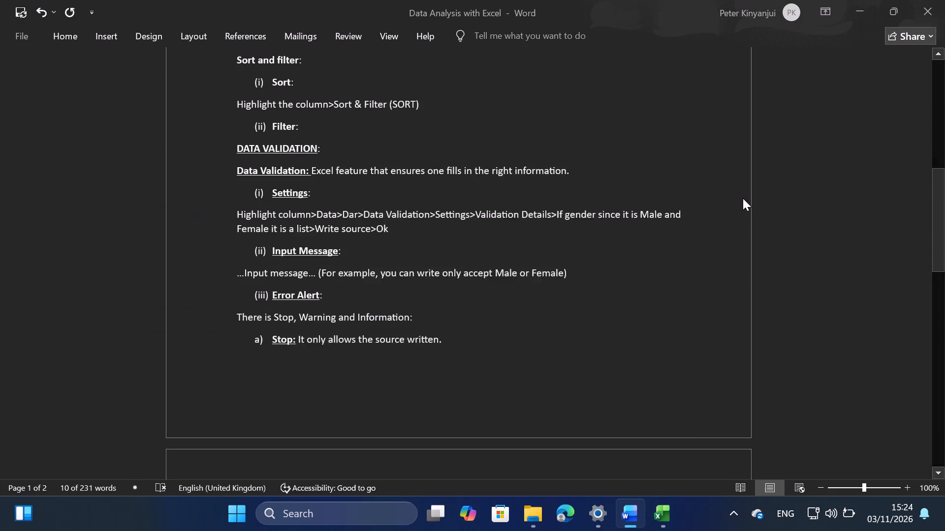
pyautogui.click(565, 283)
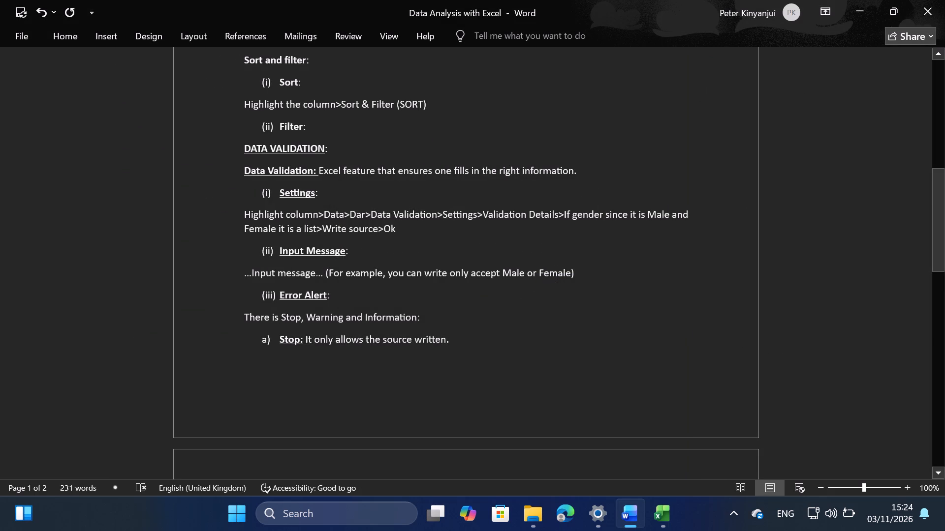
# Remove the bold and underline from the line "Highlight the whole column" under CREATING HEADERS.
pyautogui.press('pageup')
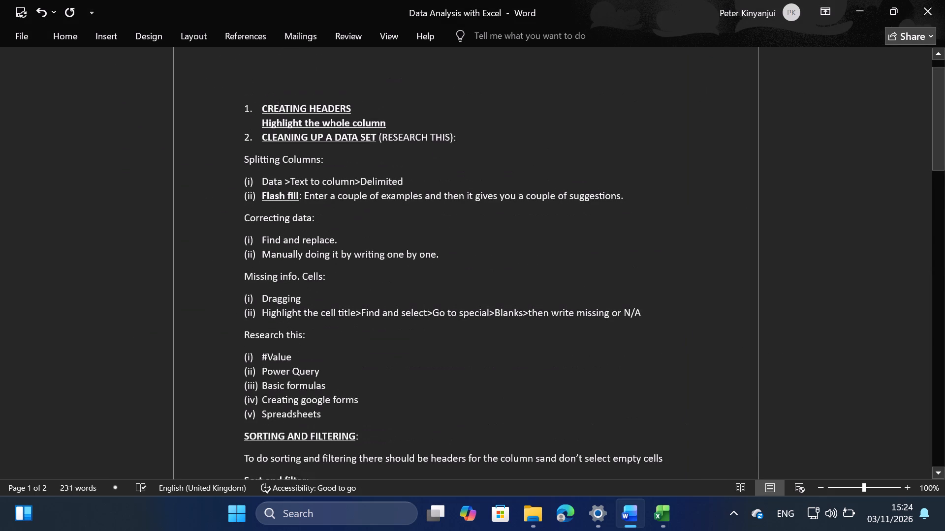
pyautogui.click(388, 124)
pyautogui.moveTo(388, 124); pyautogui.dragTo(256, 123)
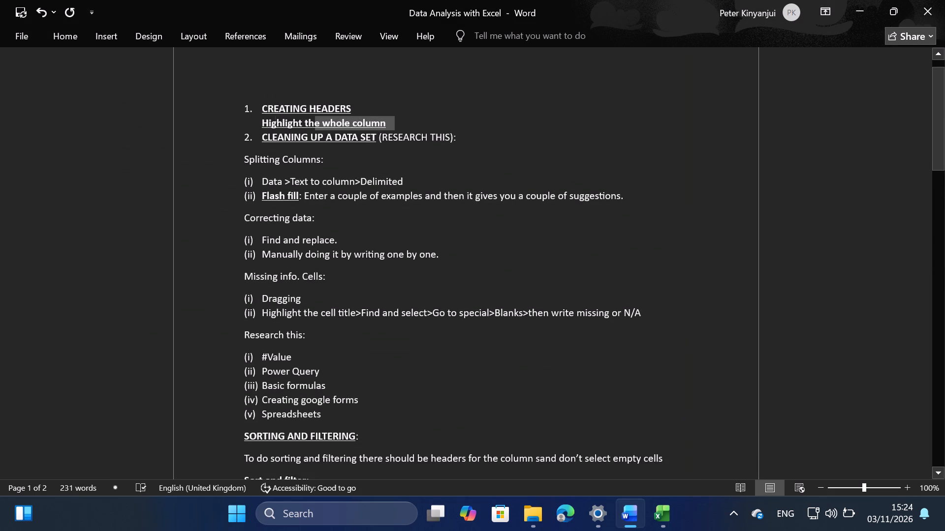
pyautogui.moveTo(256, 123); pyautogui.dragTo(259, 123)
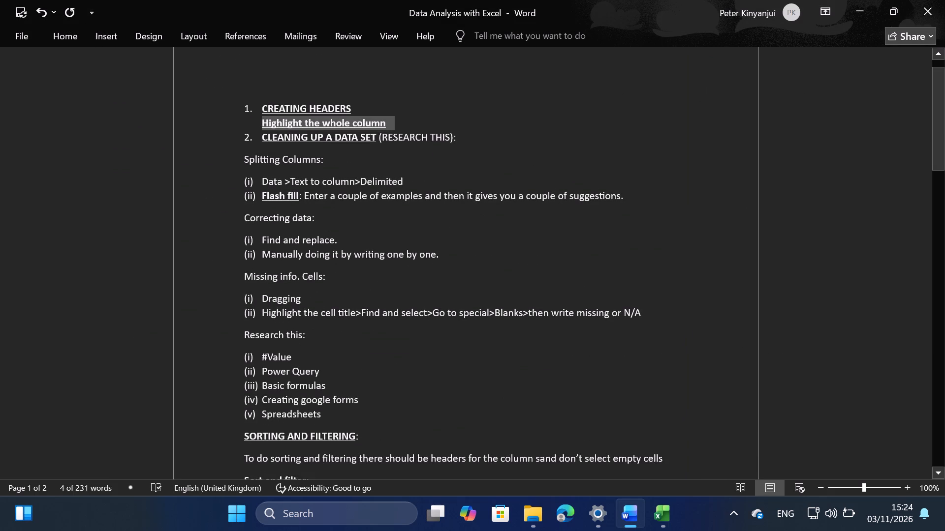
pyautogui.rightClick(308, 123)
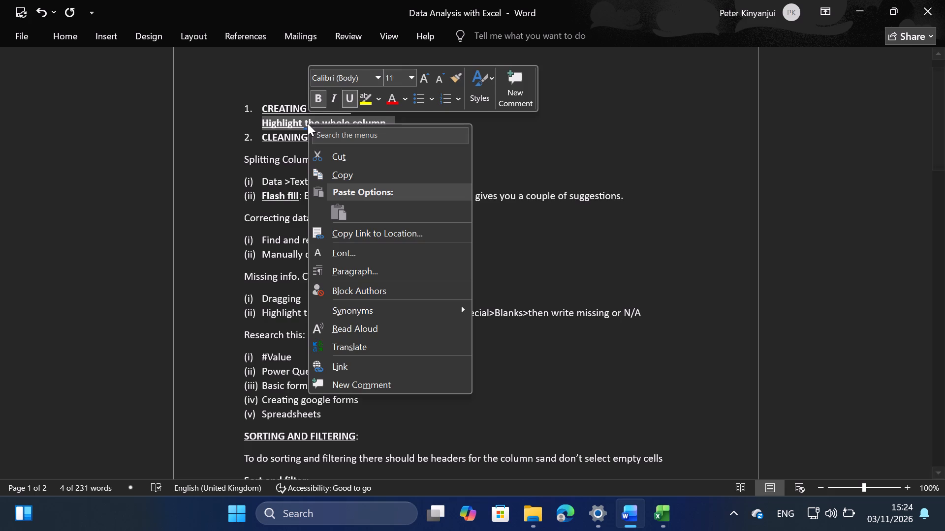
pyautogui.click(355, 104)
pyautogui.click(318, 86)
pyautogui.click(320, 93)
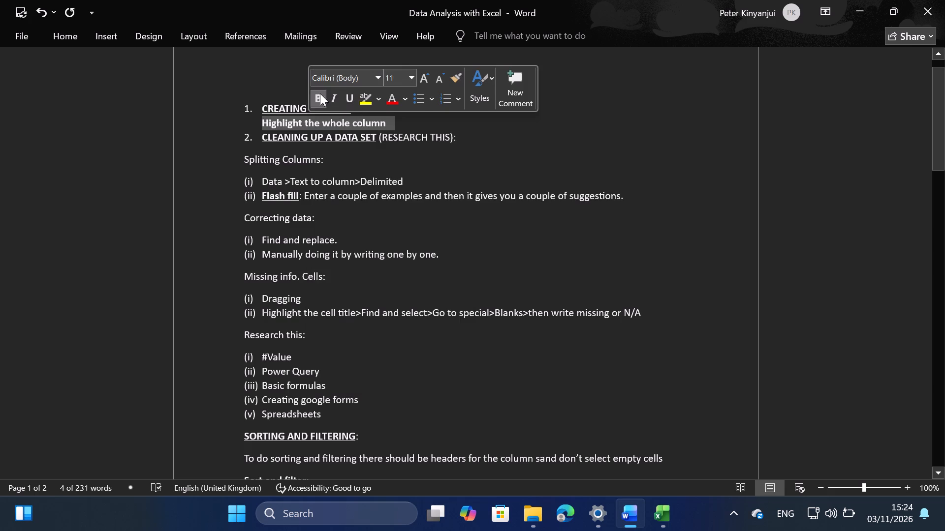
pyautogui.click(412, 131)
# Extend the "Highlight the whole column" line with a ">" directly after "column".
pyautogui.click(385, 127)
pyautogui.press('BackSpace')
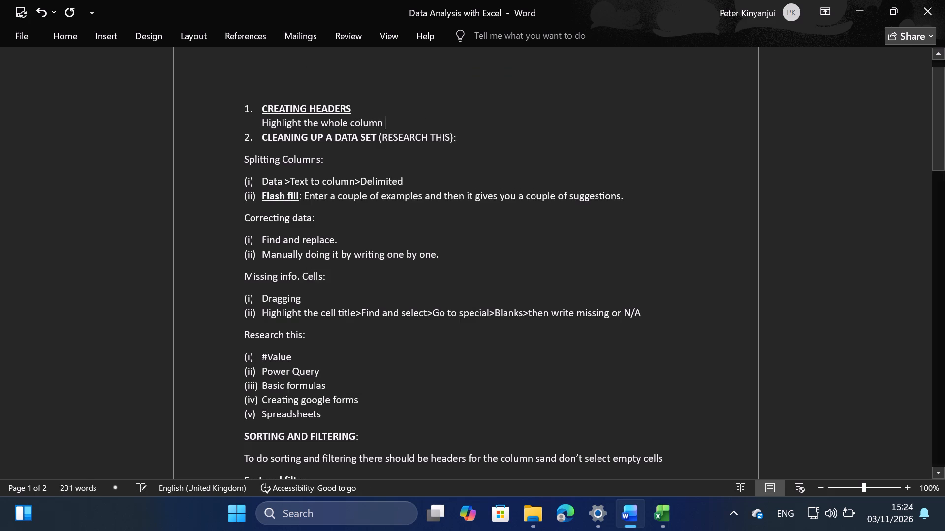
pyautogui.hotkey('shift', '>')
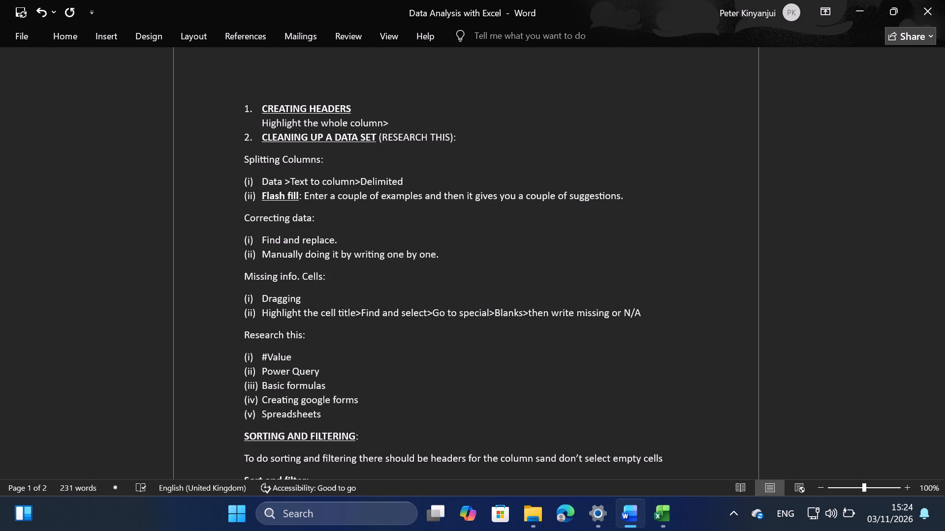
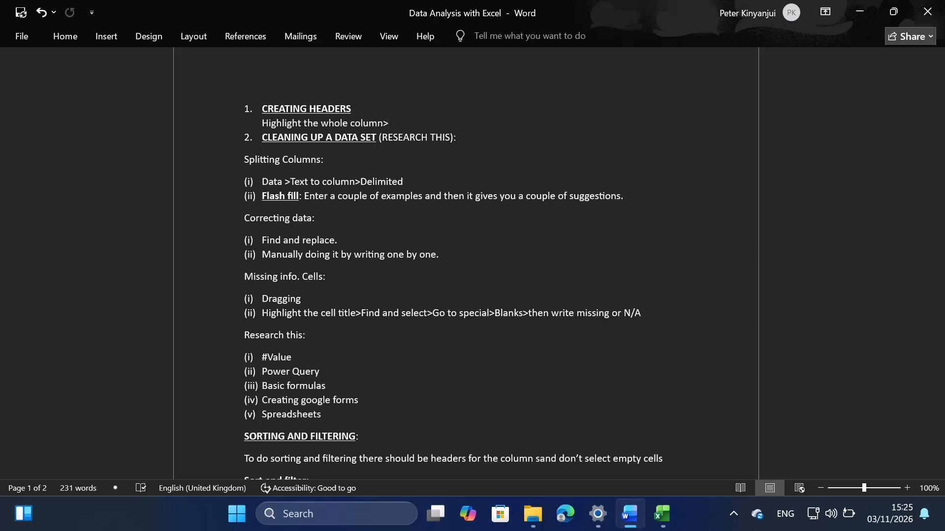
# Place the insertion point just before the ">" in "Highlight the whole column>" under the CREATING HEADERS heading.
pyautogui.click(385, 127)
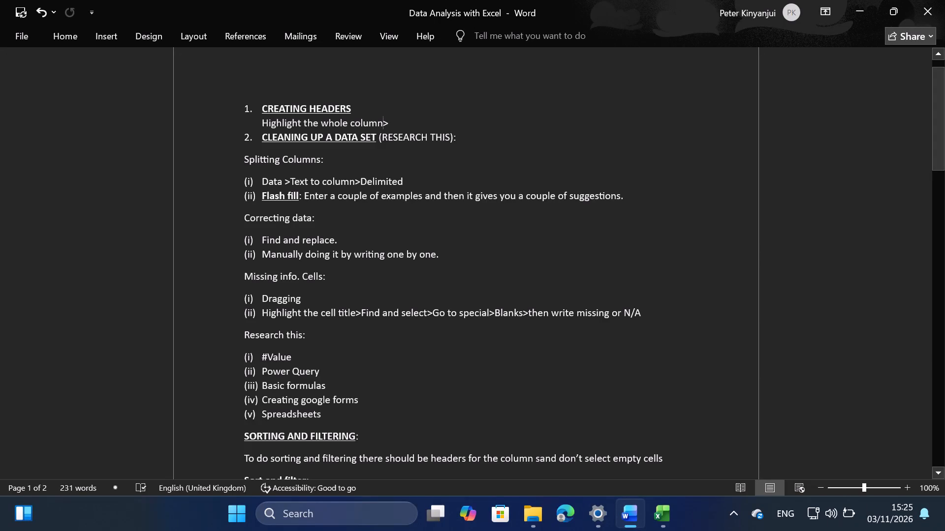
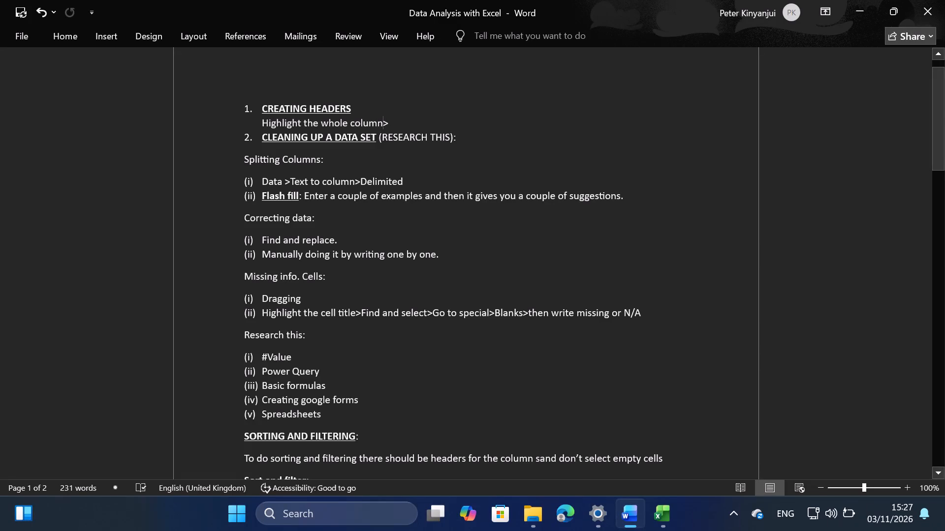
# Insert " after writing the title" between "column" and ">" in the line under CREATING HEADERS.
pyautogui.press('Right')
pyautogui.press('Right')
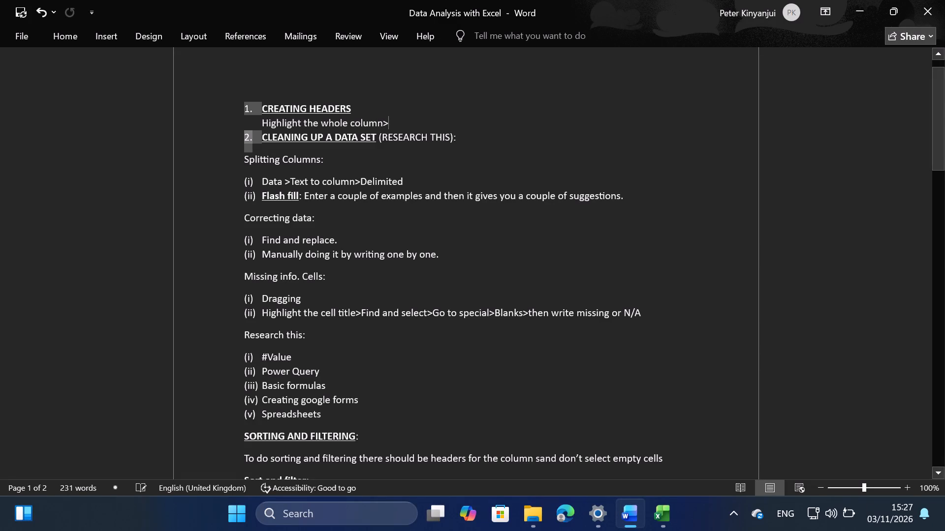
pyautogui.click(383, 125)
pyautogui.press('space')
pyautogui.write('after')
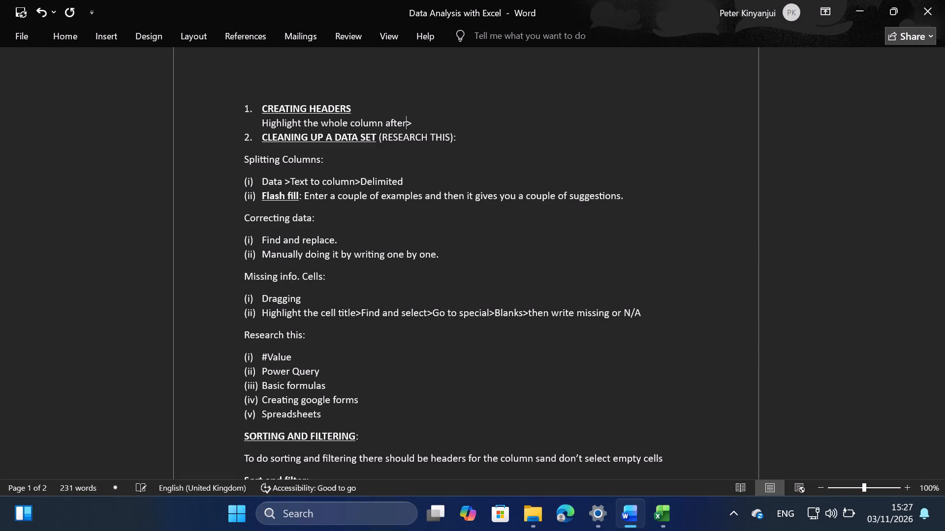
pyautogui.press('space')
pyautogui.write('writing the')
pyautogui.press('space')
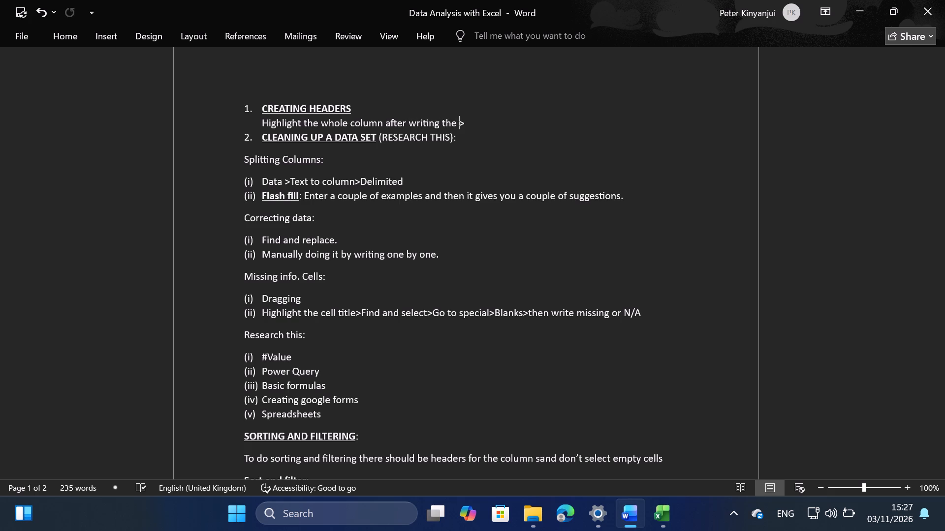
pyautogui.write('title')
# Append "then add colour or bold the title" after the ">" in the line under CREATING HEADERS.
pyautogui.press('End')
pyautogui.write('th')
pyautogui.press('e')
pyautogui.write('n add colour')
pyautogui.press('space')
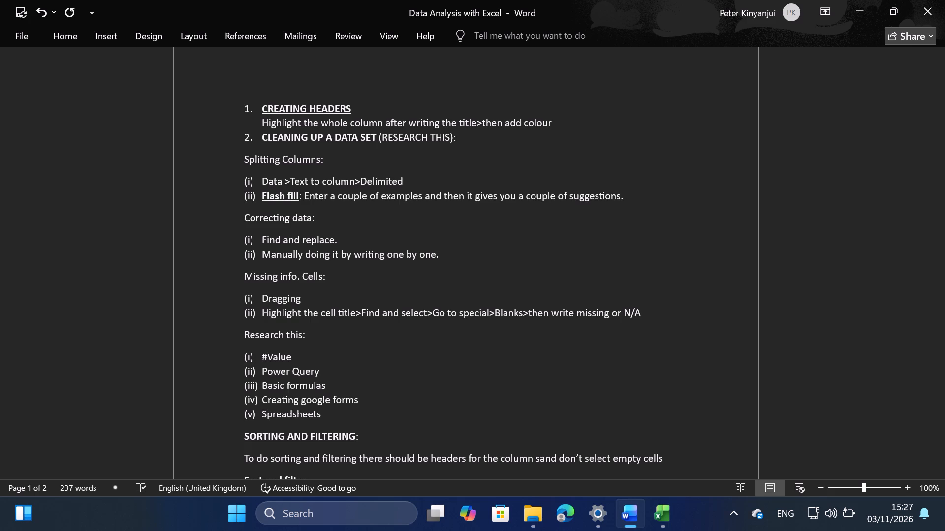
pyautogui.write('or')
pyautogui.press('space')
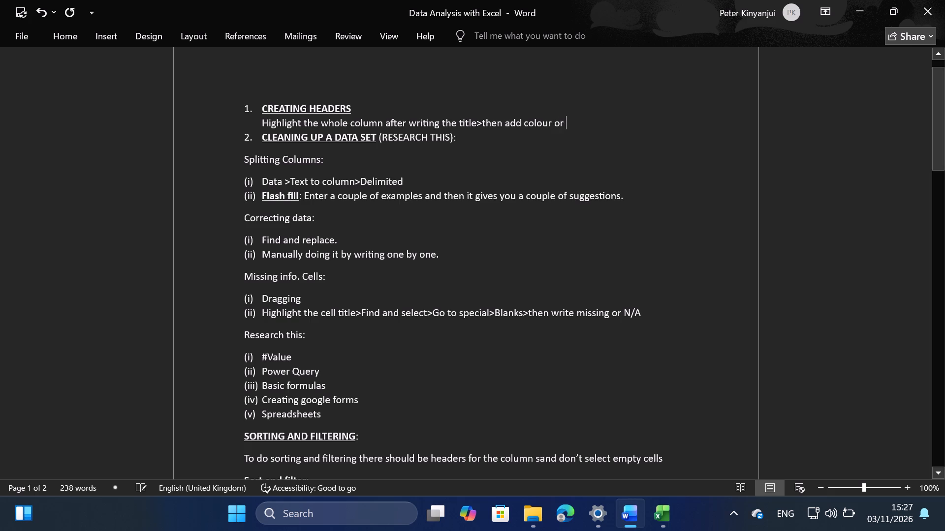
pyautogui.write('bold')
pyautogui.press('space')
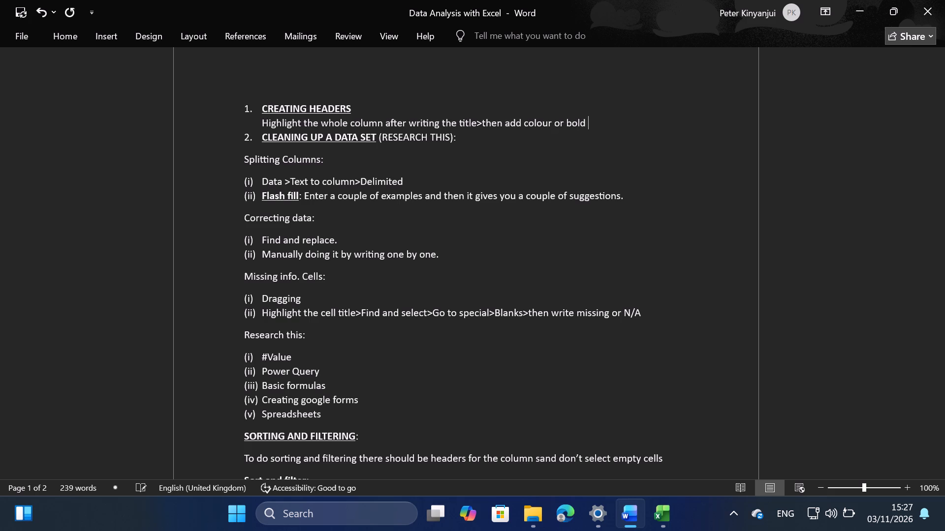
pyautogui.write('the hea')
pyautogui.press('BackSpace')
pyautogui.press('BackSpace')
pyautogui.press('BackSpace')
pyautogui.write('title')
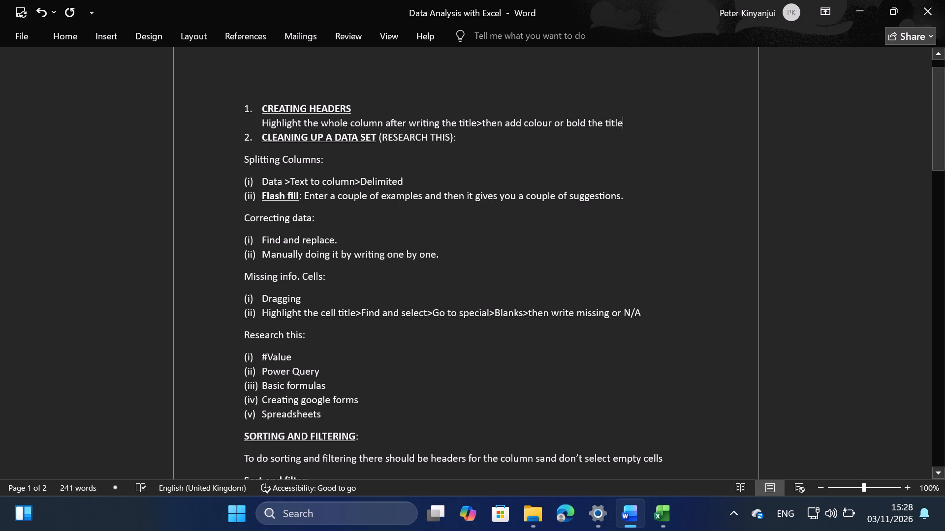
# Apply the a), b), c) numbering format to the "Splitting Columns:" line.
pyautogui.click(241, 160)
pyautogui.click(70, 37)
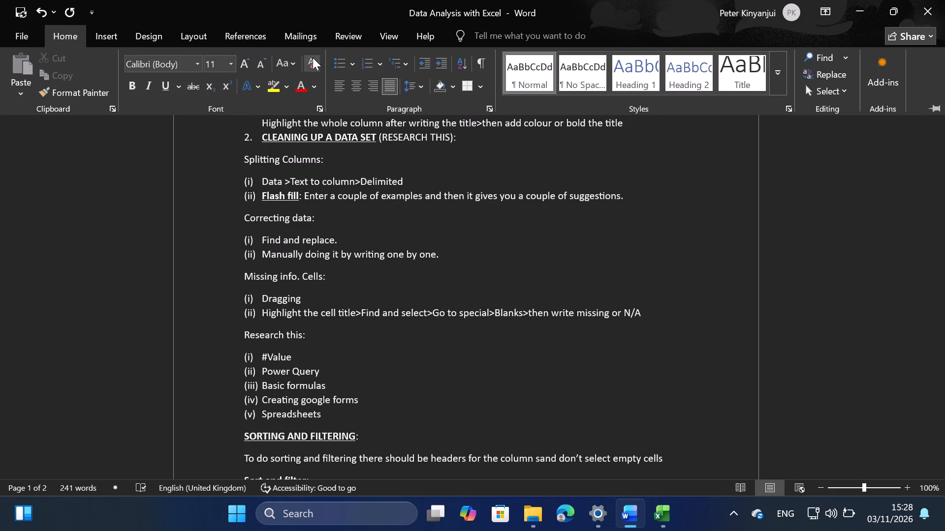
pyautogui.click(383, 65)
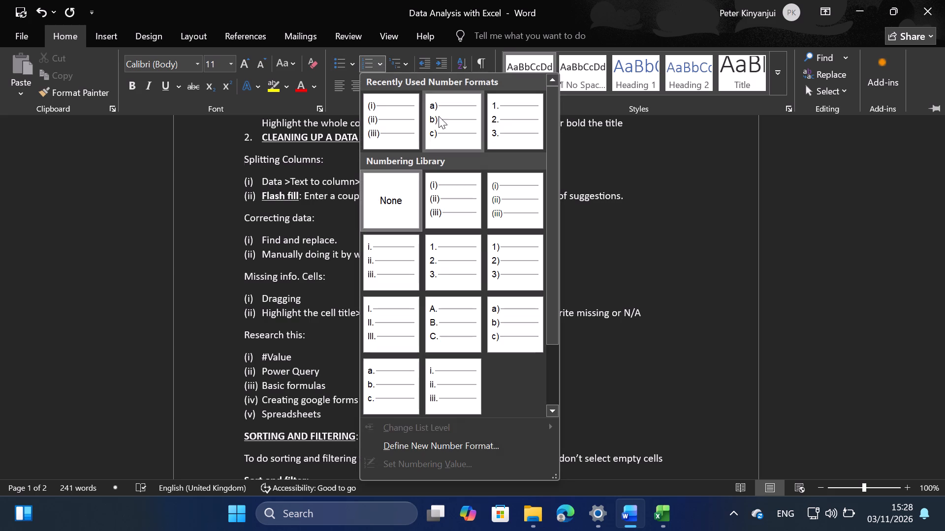
pyautogui.click(439, 116)
# Apply the a), b), c) numbering format to the "Correcting data:" line as item b).
pyautogui.click(248, 206)
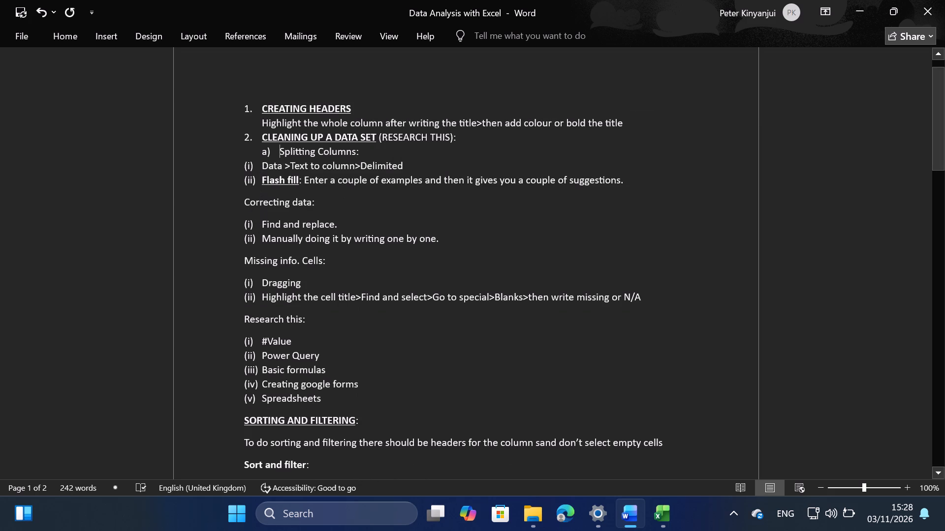
pyautogui.click(243, 202)
pyautogui.click(73, 35)
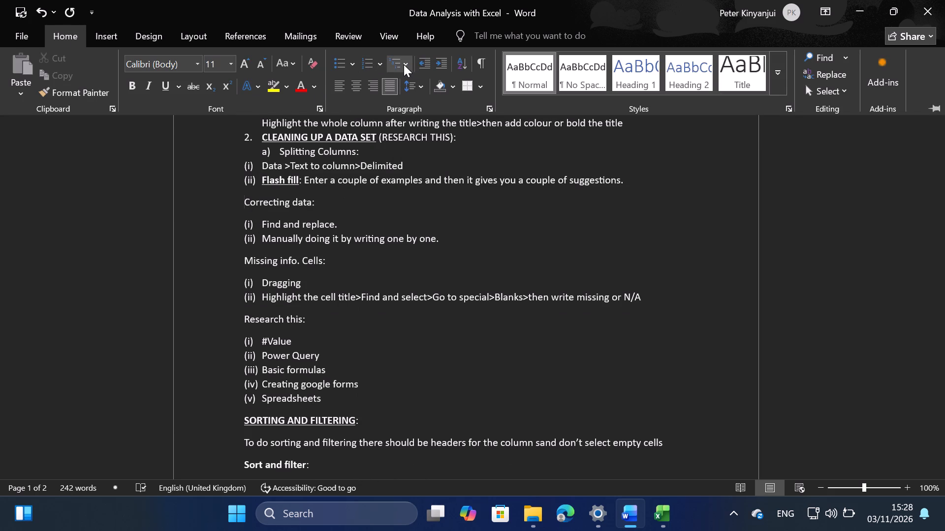
pyautogui.click(380, 63)
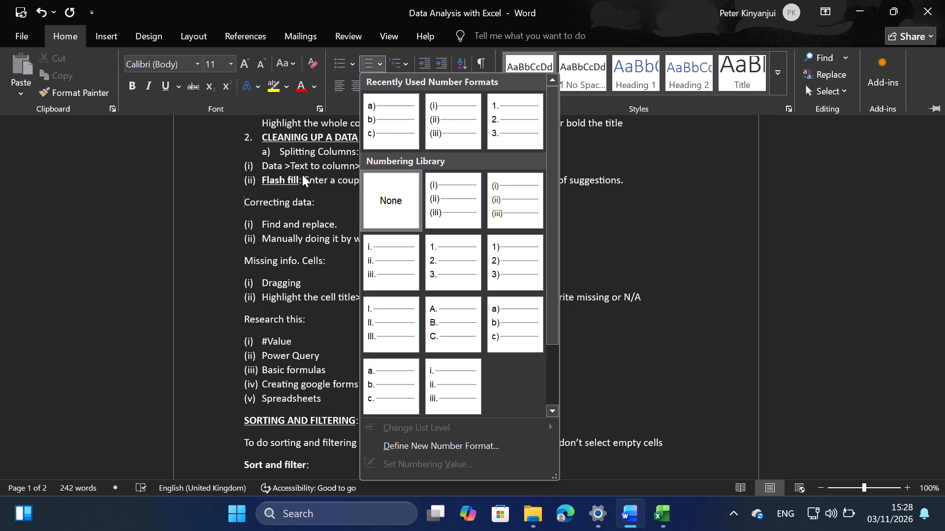
pyautogui.click(386, 123)
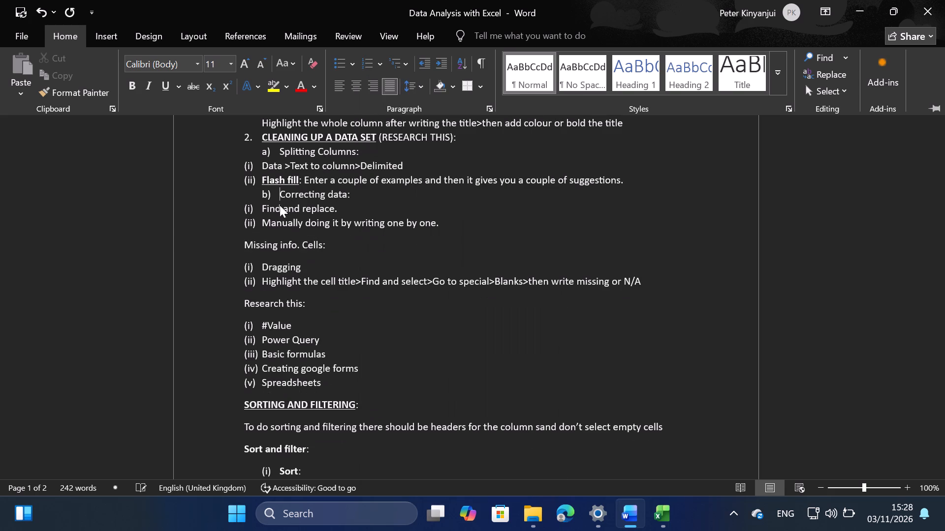
# Apply the a), b), c) numbering format to the "Missing info. Cells:" line as item c).
pyautogui.click(247, 249)
pyautogui.click(240, 245)
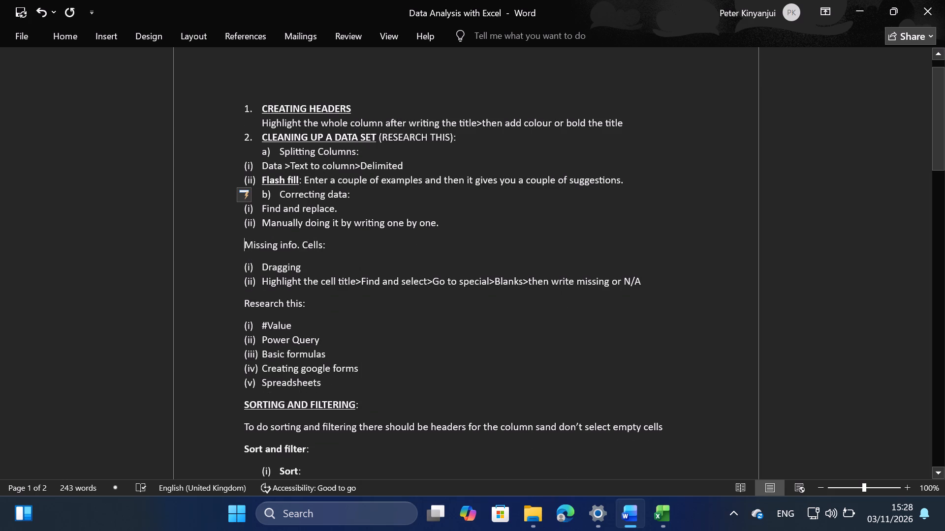
pyautogui.click(77, 33)
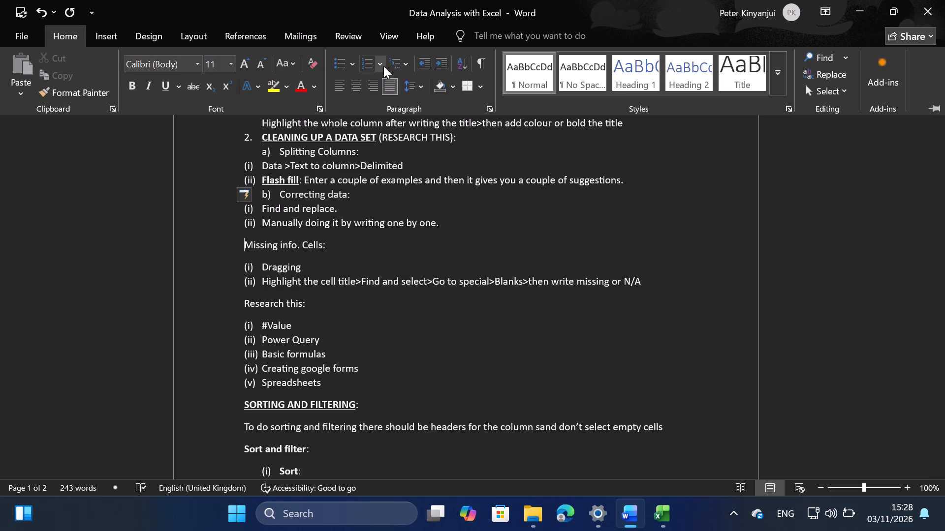
pyautogui.click(383, 66)
pyautogui.click(401, 114)
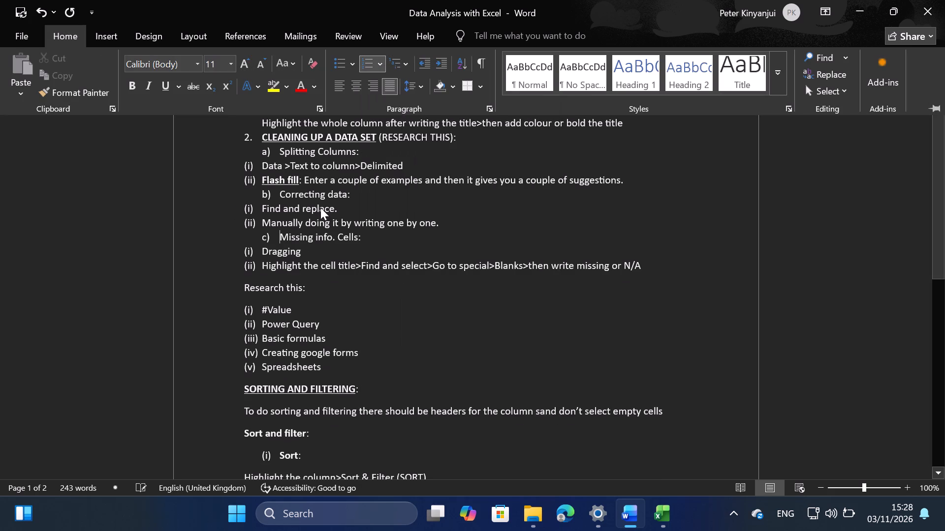
# Add the prefix "NB:" at the start of the "Missing info. Cells:" item.
pyautogui.click(242, 289)
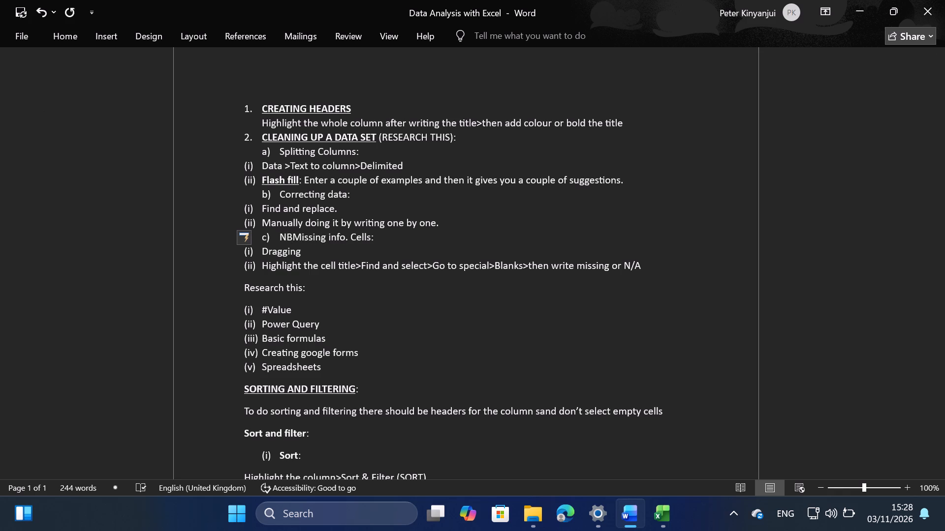
pyautogui.hotkey('shift', ':')
# Add a closing parenthesis after "More of a lenient warning" at the end of the Information item under Error Alert.
pyautogui.press('pagedown')
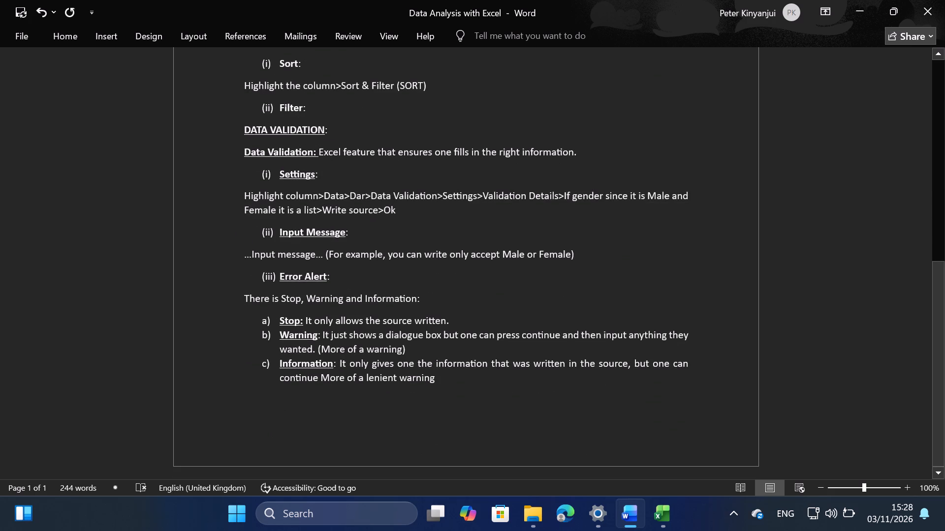
pyautogui.click(440, 385)
pyautogui.hotkey('shift', ')')
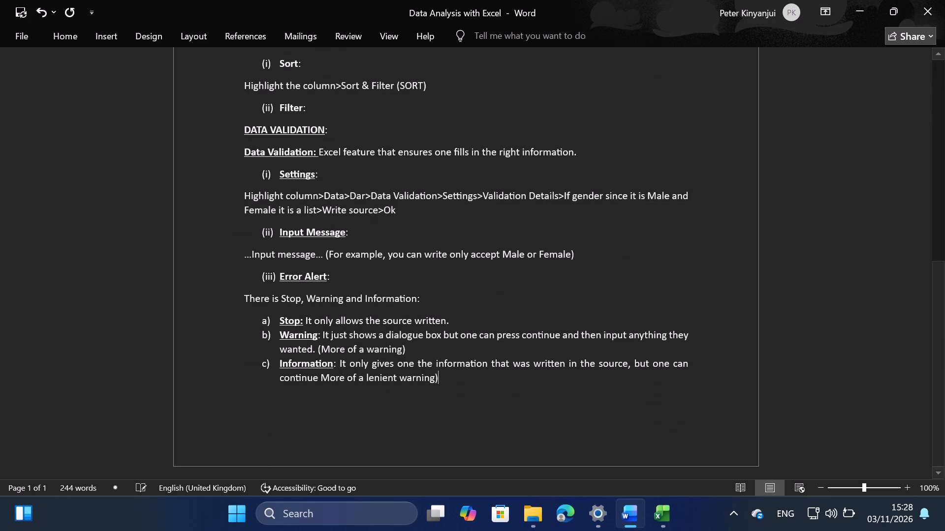
pyautogui.press('Left')
pyautogui.press('Left')
pyautogui.press('Left')
pyautogui.press('Left')
pyautogui.press('Left')
pyautogui.press('Left')
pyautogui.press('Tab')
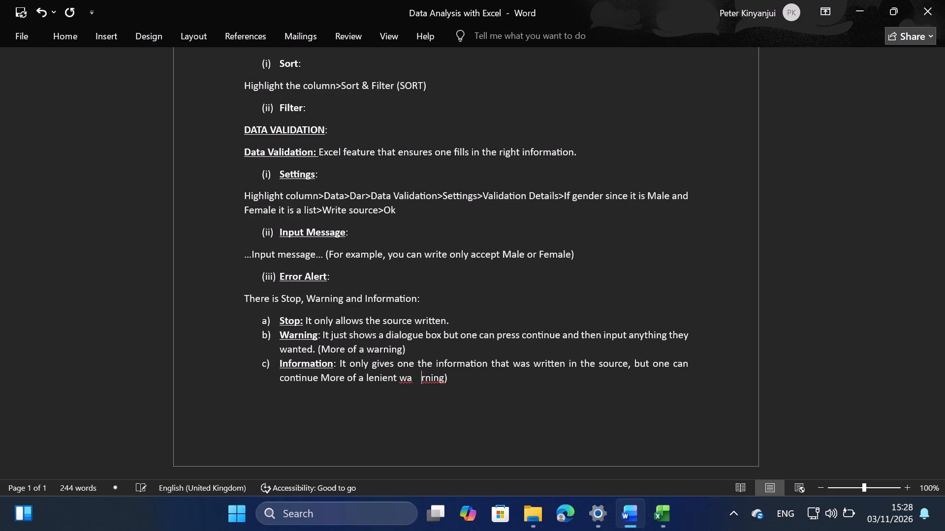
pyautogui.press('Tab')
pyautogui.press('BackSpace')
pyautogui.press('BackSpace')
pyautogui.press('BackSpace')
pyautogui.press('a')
# In the Information item, insert a period after "continue" and an opening parenthesis before "More of a lenient warning".
pyautogui.press('Left')
pyautogui.press('Left')
pyautogui.press('Left')
pyautogui.press('Left')
pyautogui.press('Left')
pyautogui.press('Left')
pyautogui.press('Left')
pyautogui.press('Left')
pyautogui.press('Left')
pyautogui.press('Left')
pyautogui.press('Left')
pyautogui.press('Left')
pyautogui.press('Left')
pyautogui.press('Left')
pyautogui.press('Left')
pyautogui.press('Left')
pyautogui.press('Left')
pyautogui.press('Left')
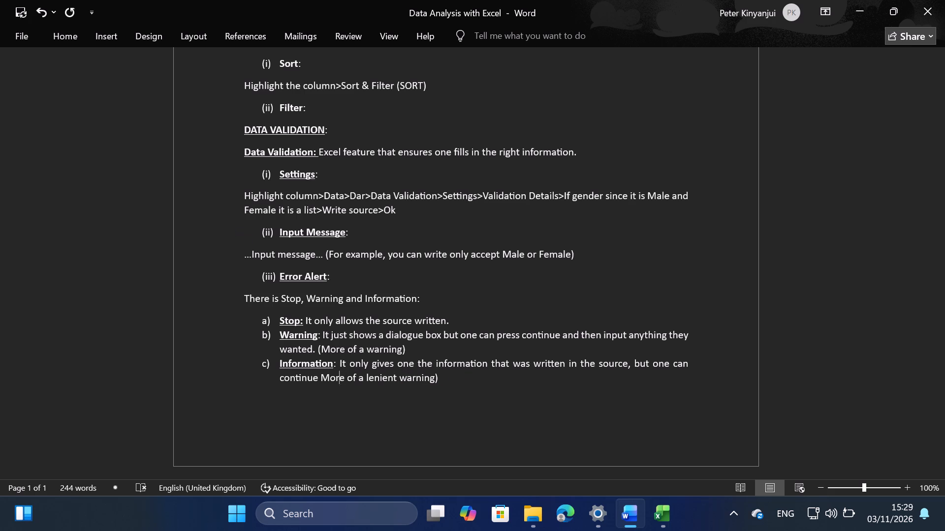
pyautogui.press('Left')
pyautogui.press('Left')
pyautogui.press('Left')
pyautogui.press('.')
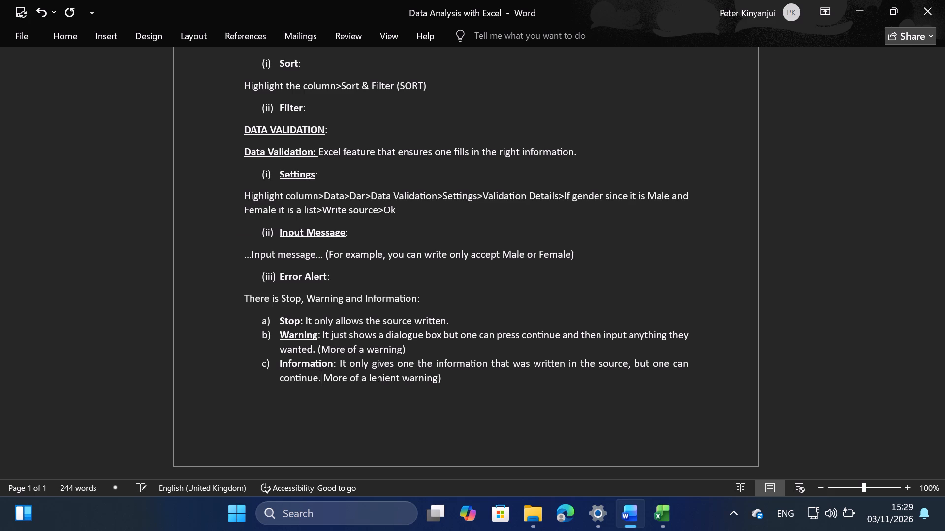
pyautogui.press('Right')
pyautogui.hotkey('shift', '(')
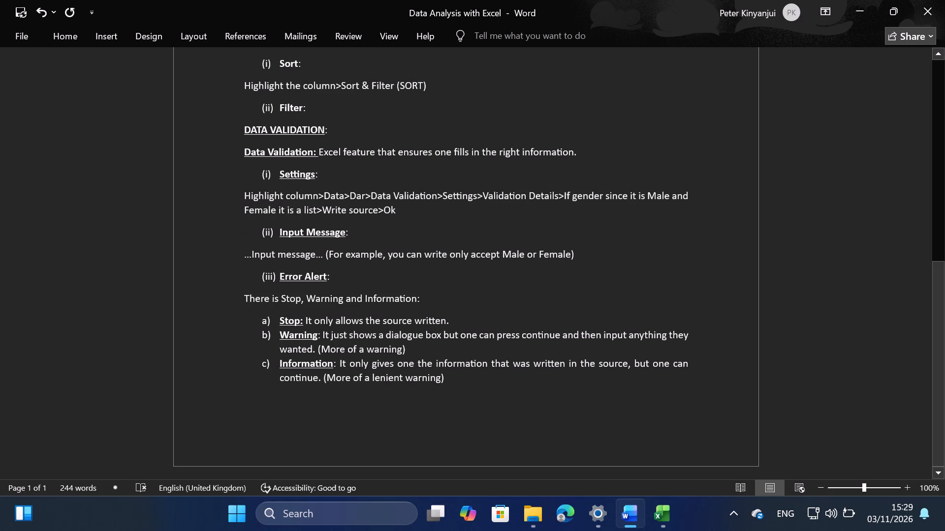
# In the Settings instructions under Data Validation, replace "Dar" with "Data Tools" in the command path.
pyautogui.click(363, 190)
pyautogui.press('BackSpace')
pyautogui.press('BackSpace')
pyautogui.press('BackSpace')
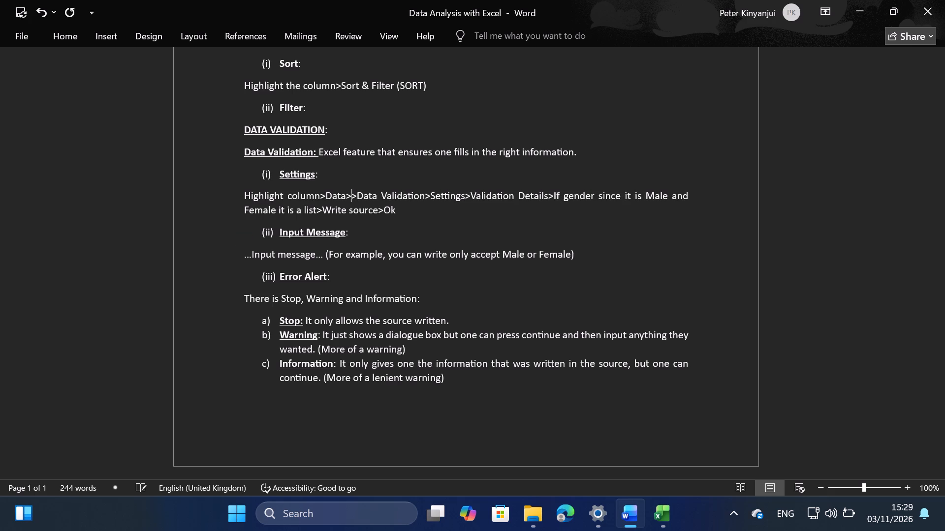
pyautogui.press('BackSpace')
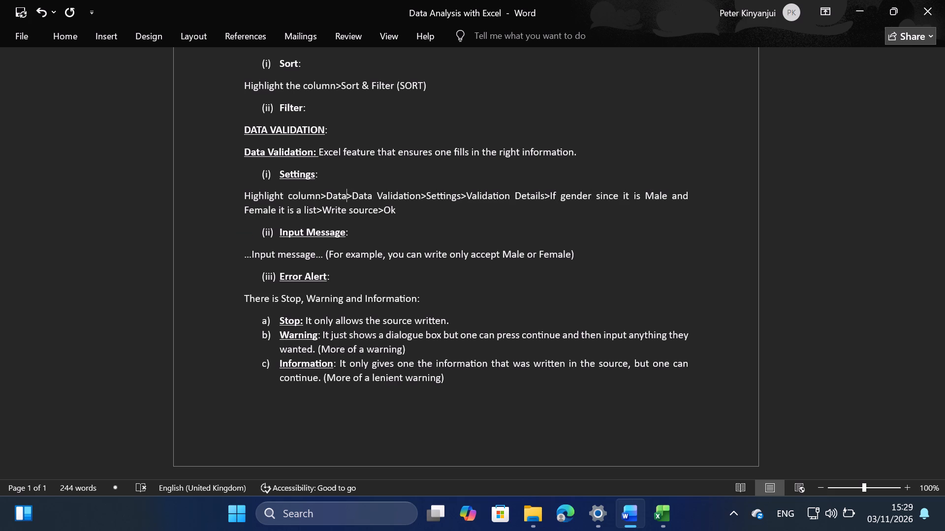
pyautogui.hotkey('shift', '>')
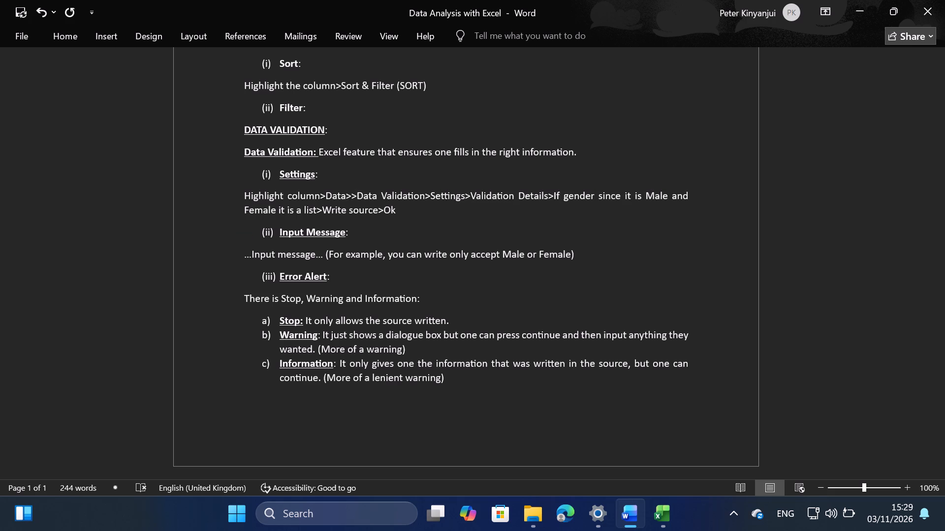
pyautogui.write('ata')
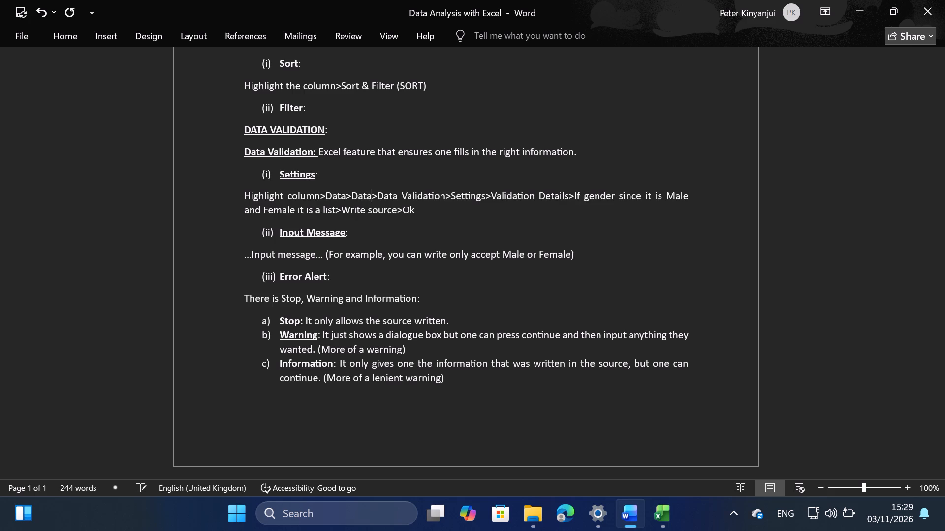
pyautogui.press('space')
pyautogui.write('ools')
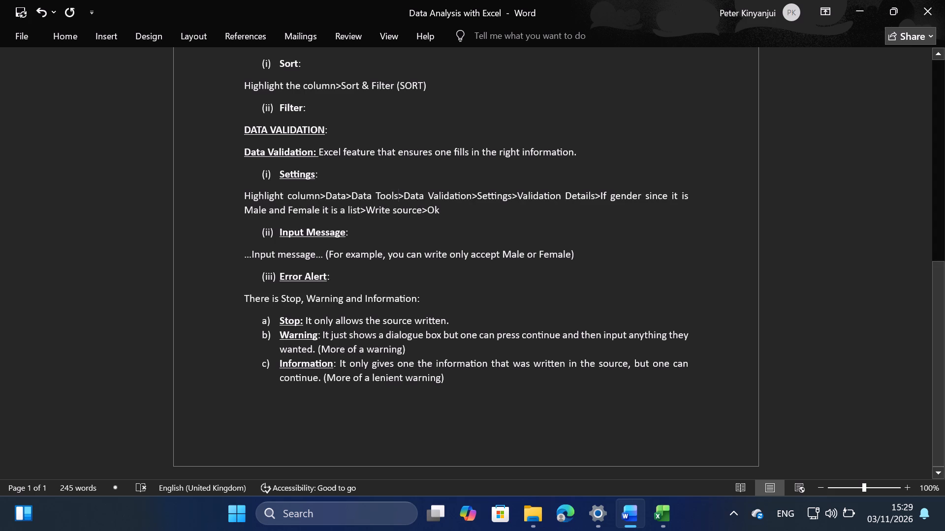
# Switch to the Data Cleaning and Analysis data workbook in Excel and check the name of the data tools group.
pyautogui.click(667, 524)
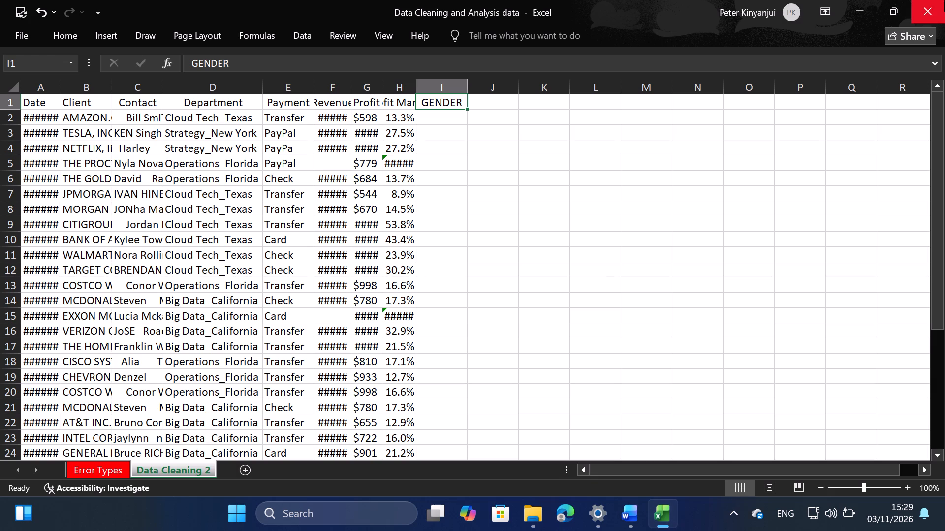
pyautogui.click(314, 29)
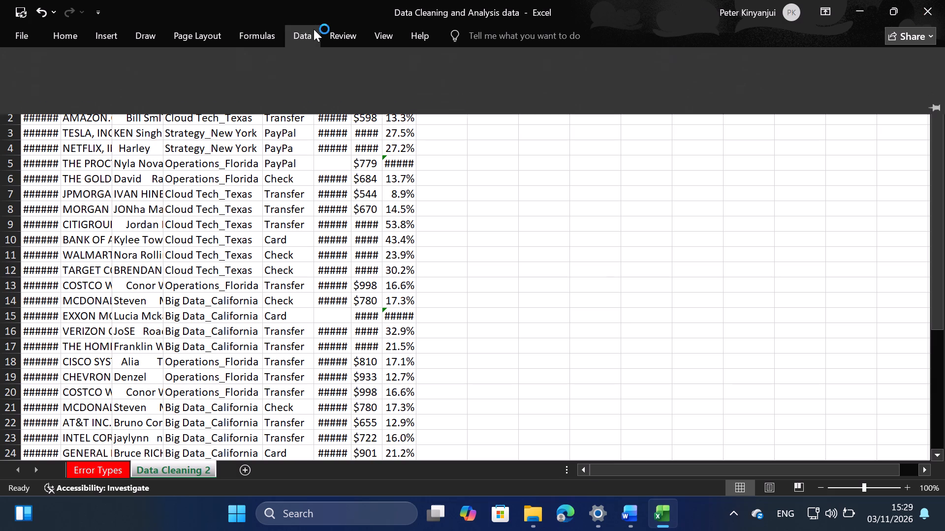
pyautogui.click(944, 0)
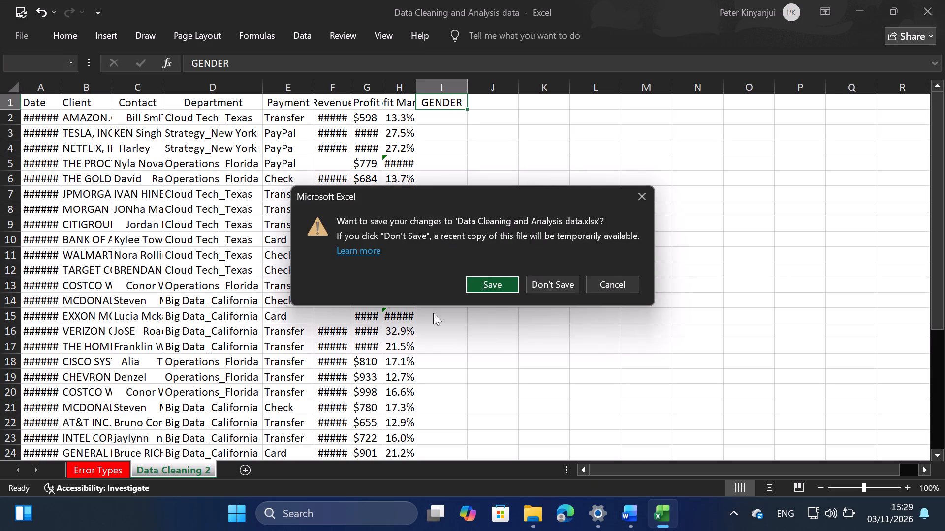
pyautogui.click(612, 282)
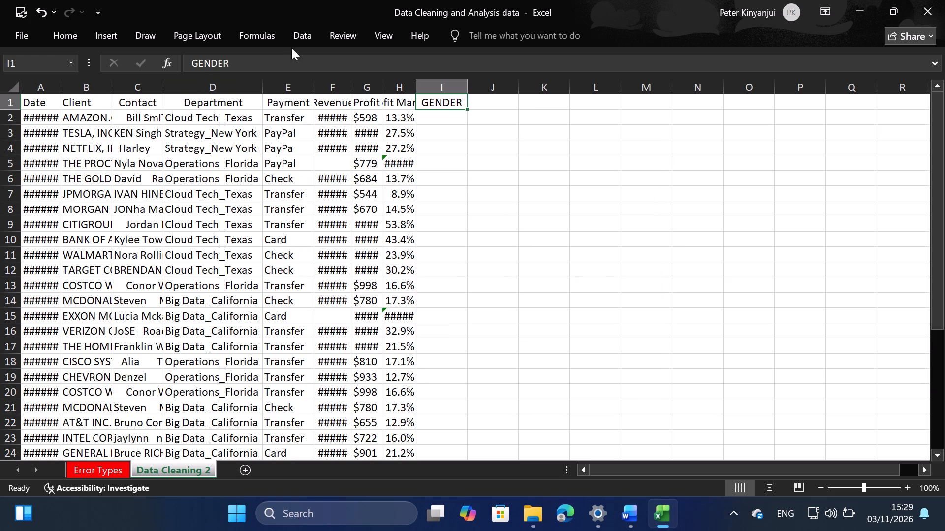
pyautogui.click(298, 32)
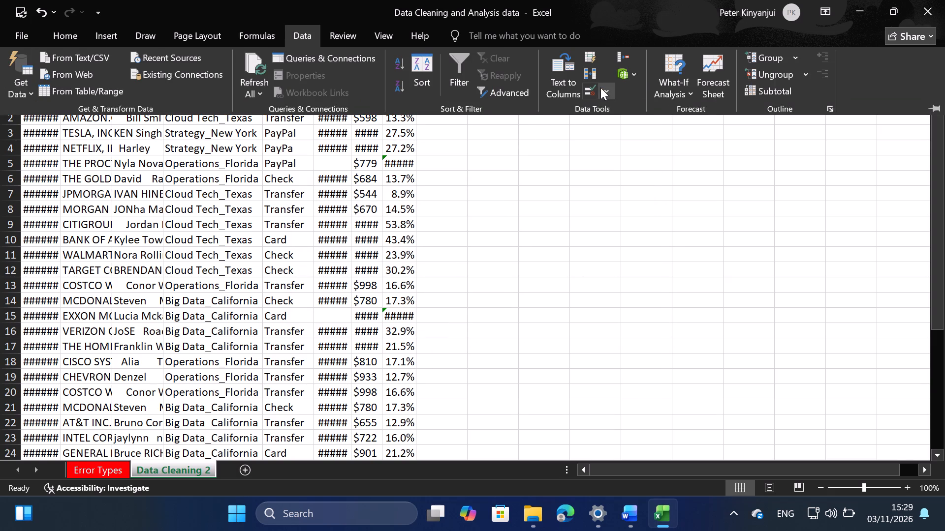
# Close the Data Cleaning and Analysis data workbook without saving its changes.
pyautogui.click(944, 0)
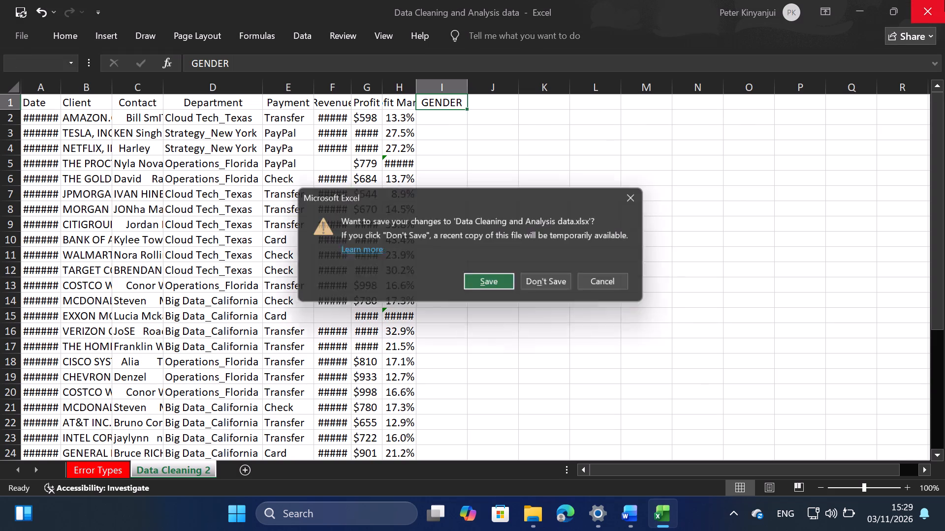
pyautogui.click(557, 282)
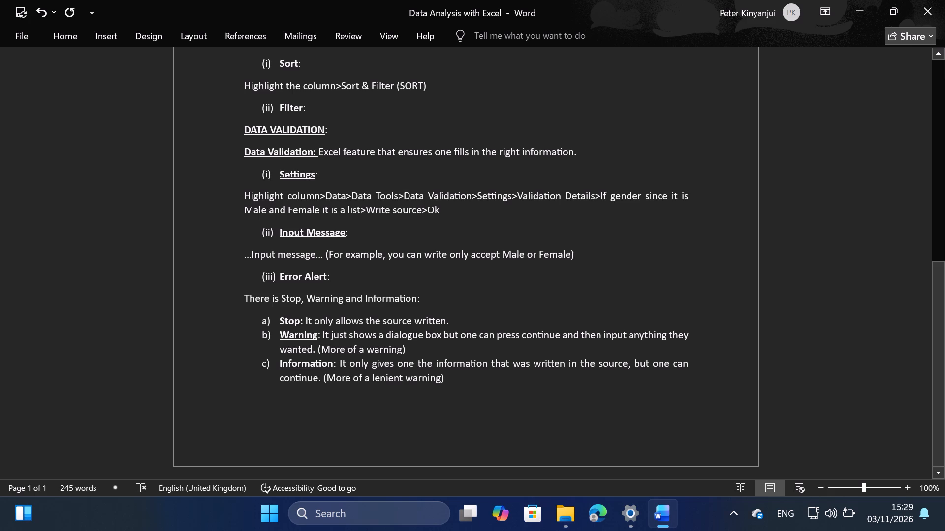
# Delete "Input message... (" from the line under the Input Message subheading, keeping the leading ellipsis before "For example".
pyautogui.click(322, 249)
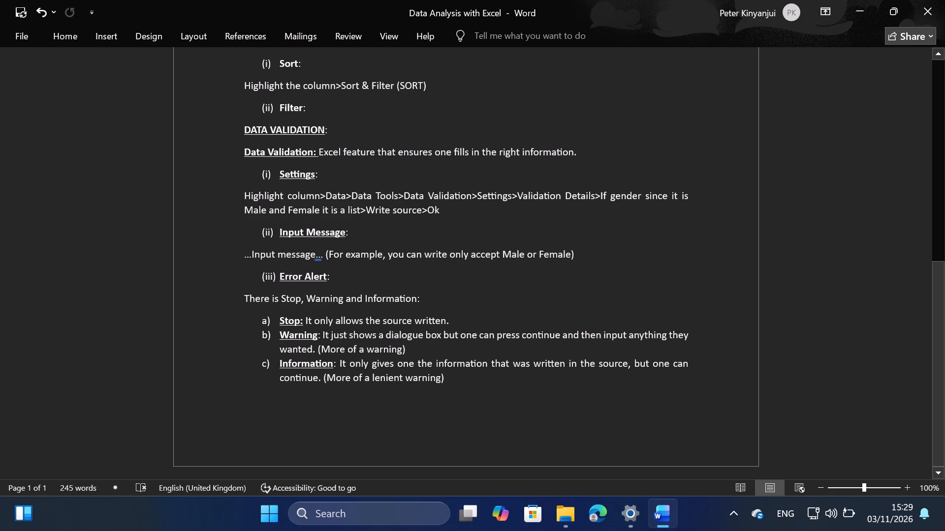
pyautogui.click(328, 255)
pyautogui.press('BackSpace')
pyautogui.press('BackSpace')
pyautogui.press('BackSpace')
pyautogui.press('BackSpace')
pyautogui.press('BackSpace')
pyautogui.press('BackSpace')
pyautogui.press('BackSpace')
pyautogui.press('BackSpace')
pyautogui.press('BackSpace')
pyautogui.press('BackSpace')
pyautogui.press('BackSpace')
pyautogui.press('BackSpace')
pyautogui.press('BackSpace')
pyautogui.press('BackSpace')
pyautogui.press('BackSpace')
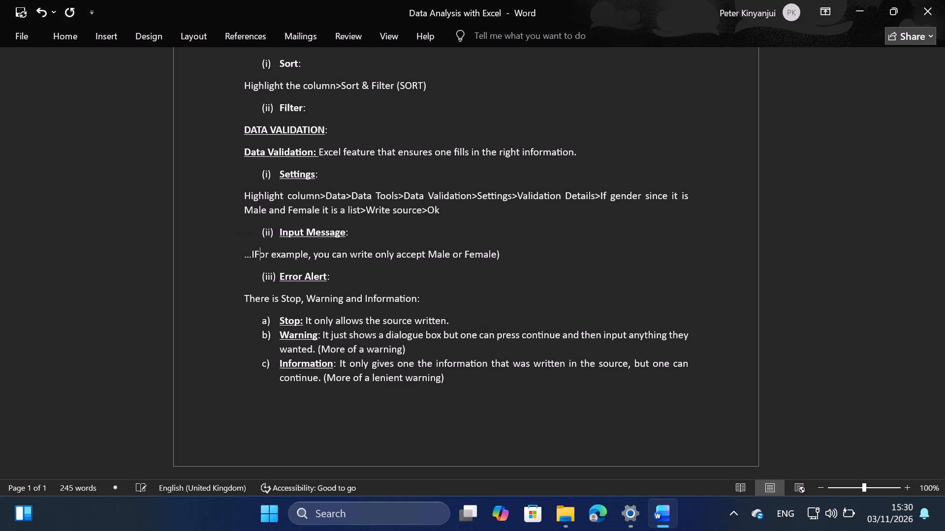
pyautogui.press('BackSpace')
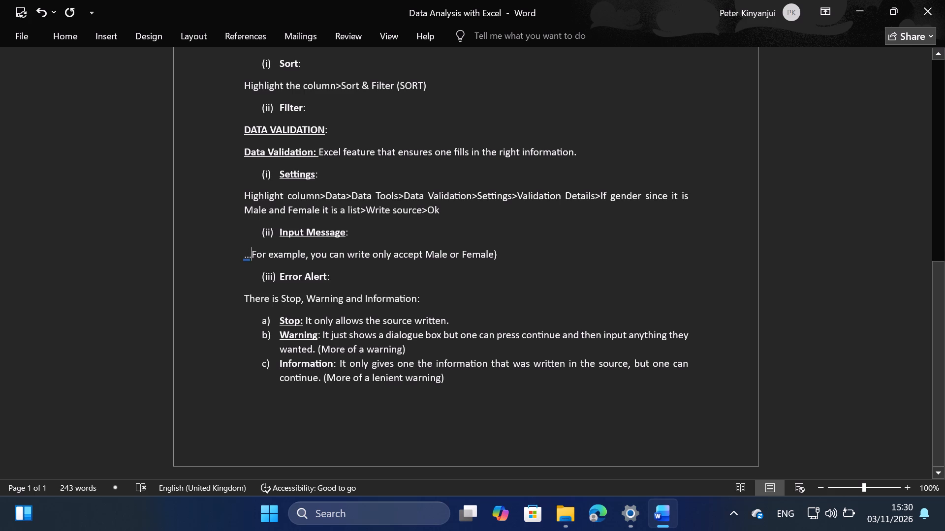
# Add an unnumbered line reading "...Error alert..." directly below the Error Alert subheading.
pyautogui.click(331, 277)
pyautogui.press('Return')
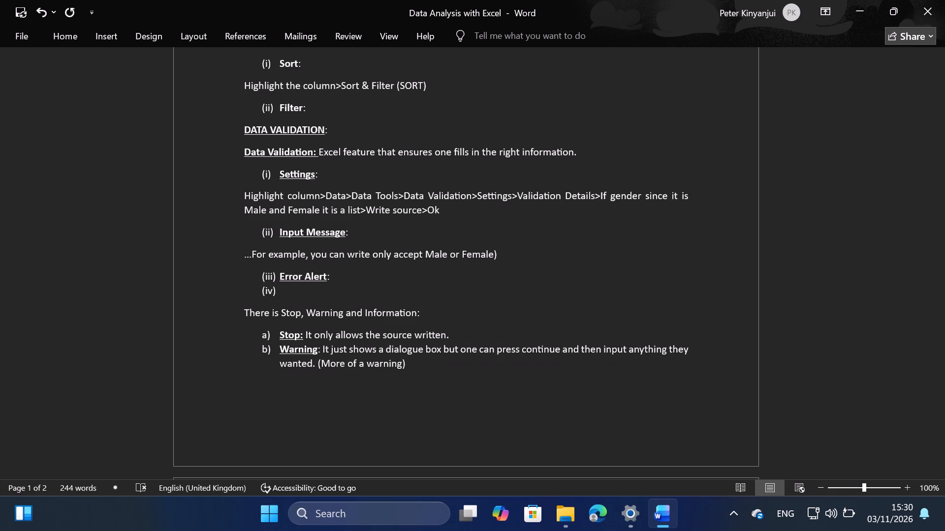
pyautogui.press('BackSpace')
pyautogui.press('BackSpace')
pyautogui.press('BackSpace')
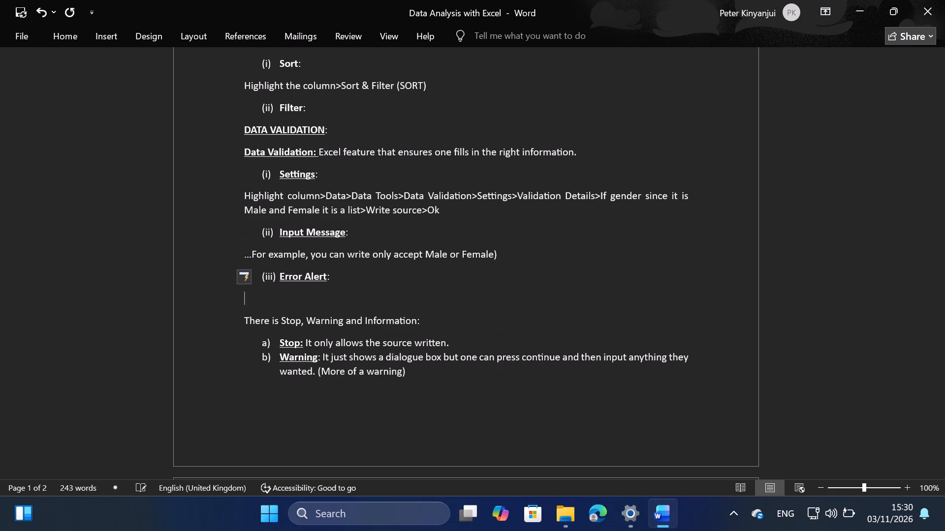
pyautogui.press('BackSpace')
pyautogui.press('Return')
pyautogui.press('BackSpace')
pyautogui.press('BackSpace')
pyautogui.press('BackSpace')
pyautogui.write('...')
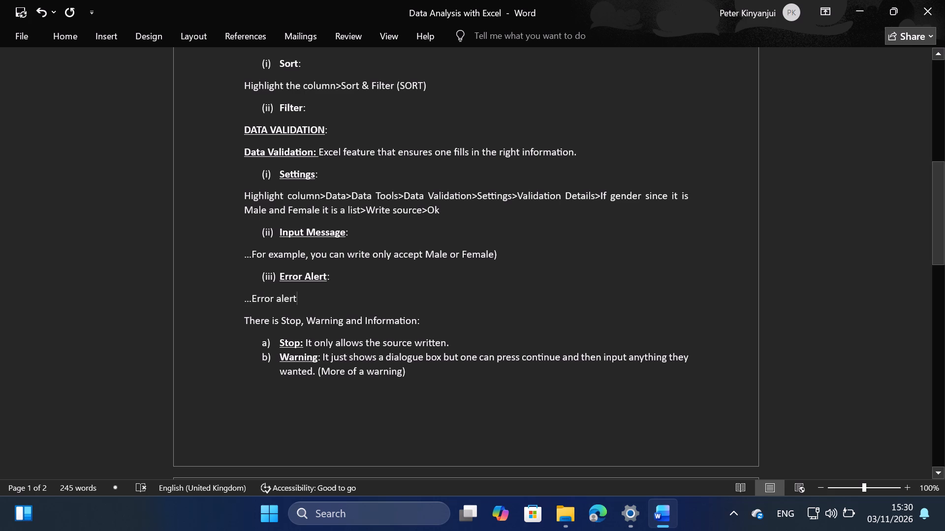
pyautogui.write('...')
# Give the Data Validation definition line a checkmark bullet and bring the bullet out to the page's text margin.
pyautogui.moveTo(934, 227); pyautogui.dragTo(934, 191)
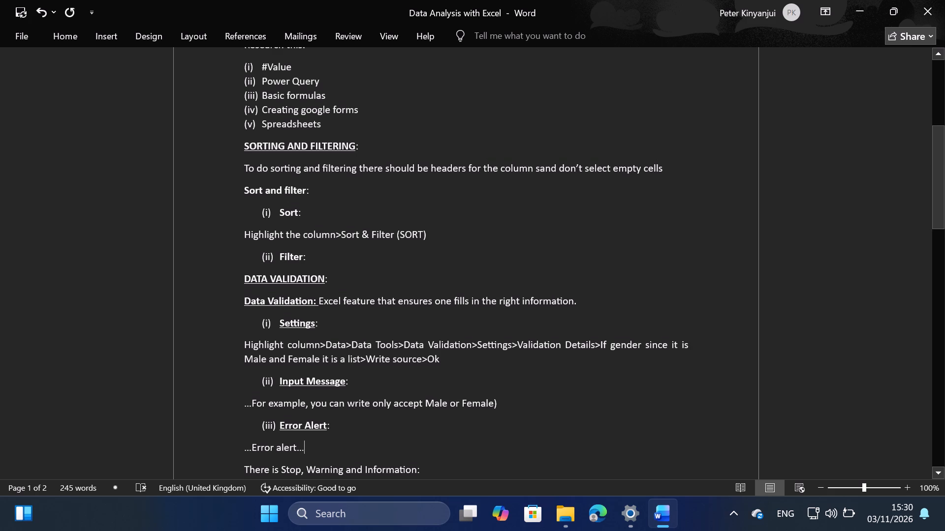
pyautogui.click(245, 304)
pyautogui.click(83, 37)
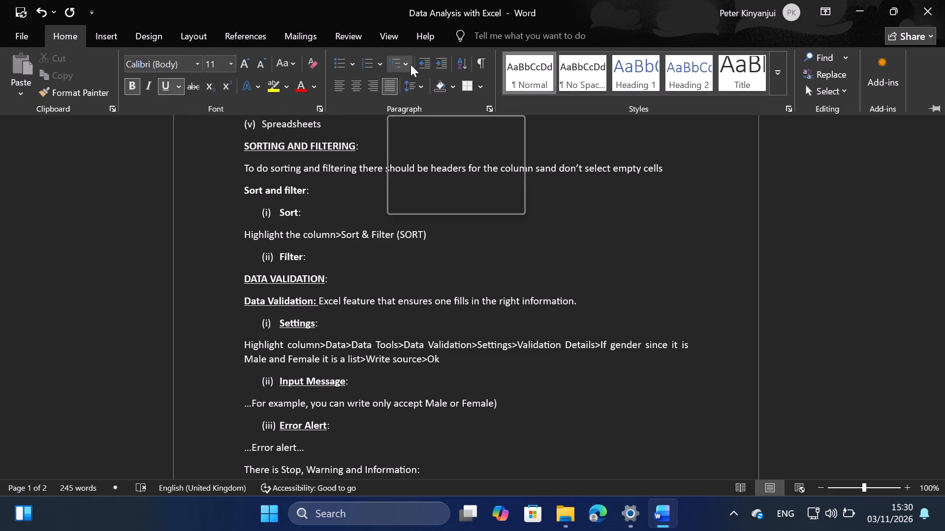
pyautogui.click(350, 60)
pyautogui.click(399, 138)
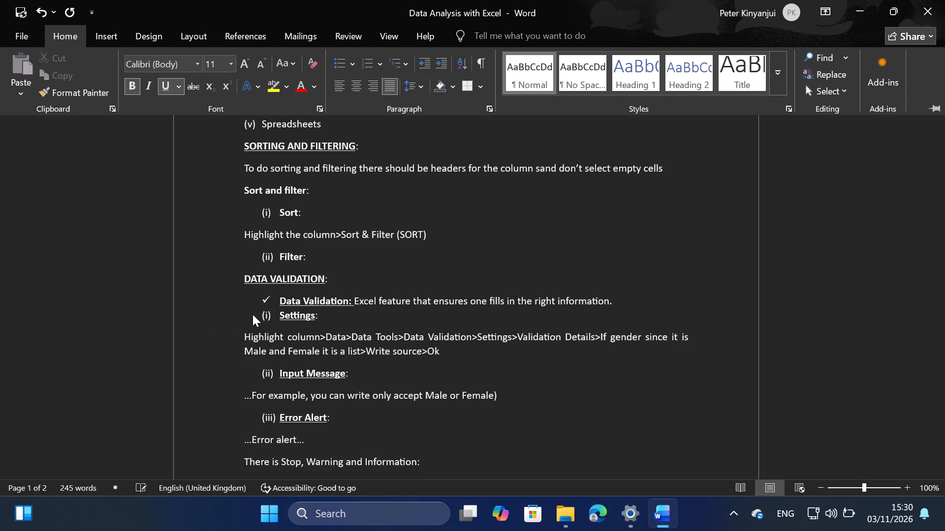
pyautogui.click(271, 302)
pyautogui.doubleClick(271, 302)
pyautogui.doubleClick(268, 300)
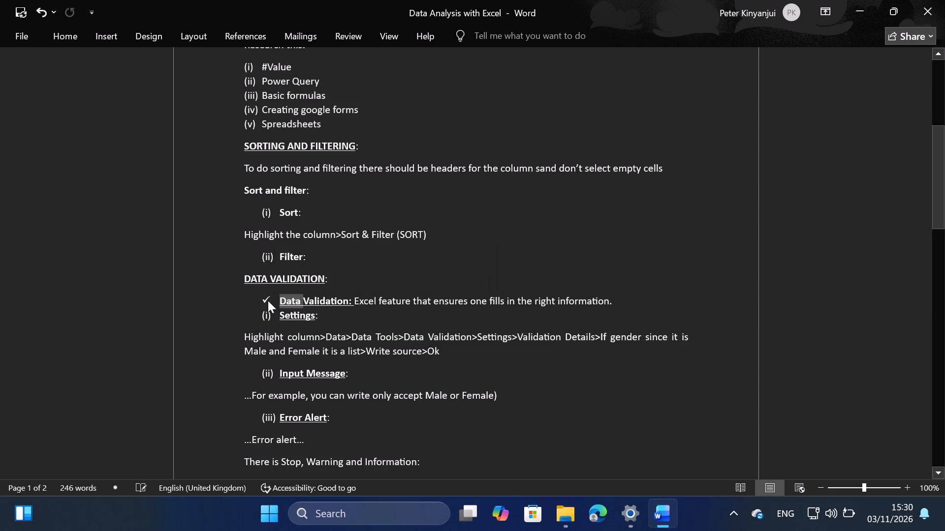
pyautogui.moveTo(268, 300); pyautogui.dragTo(246, 300)
pyautogui.moveTo(246, 300); pyautogui.dragTo(244, 300)
# Give the "To do sorting and filtering" line a round bullet and bring the bullet out to the page's text margin.
pyautogui.click(328, 188)
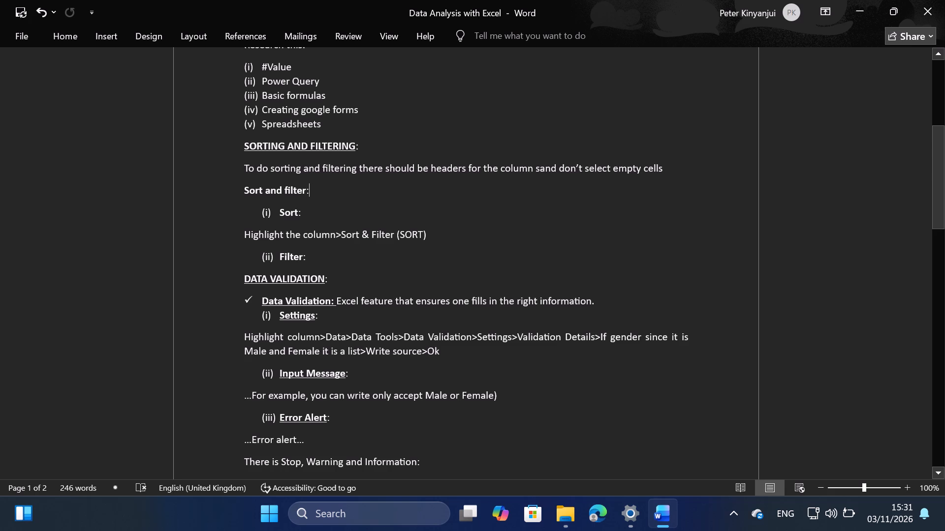
pyautogui.click(245, 167)
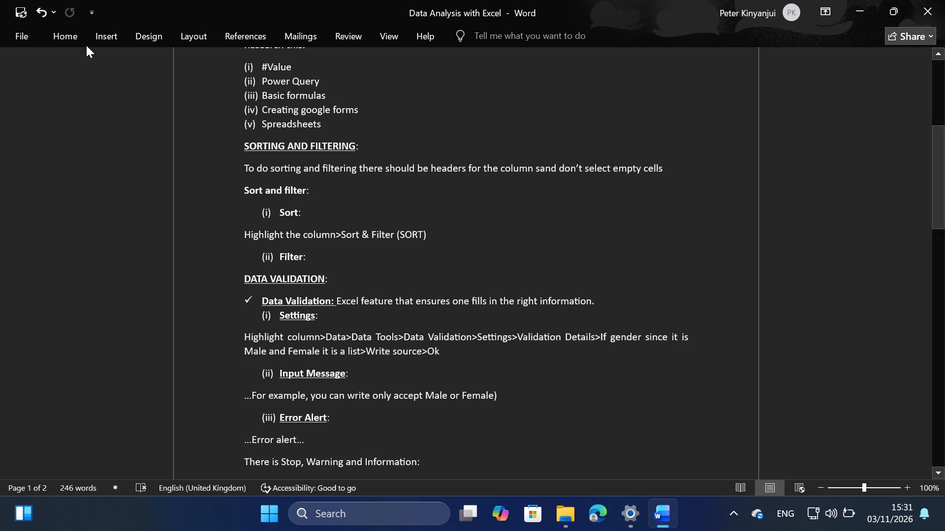
pyautogui.click(83, 44)
pyautogui.click(349, 54)
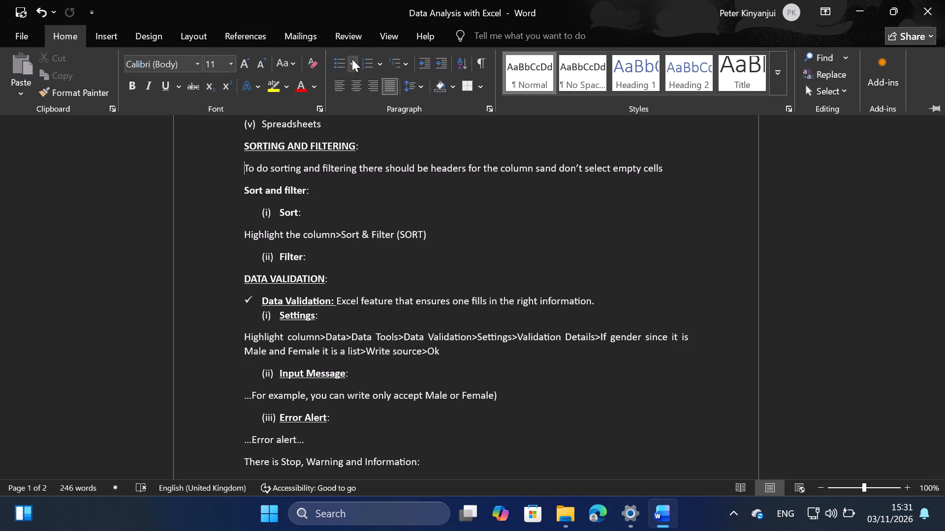
pyautogui.click(352, 62)
pyautogui.click(379, 152)
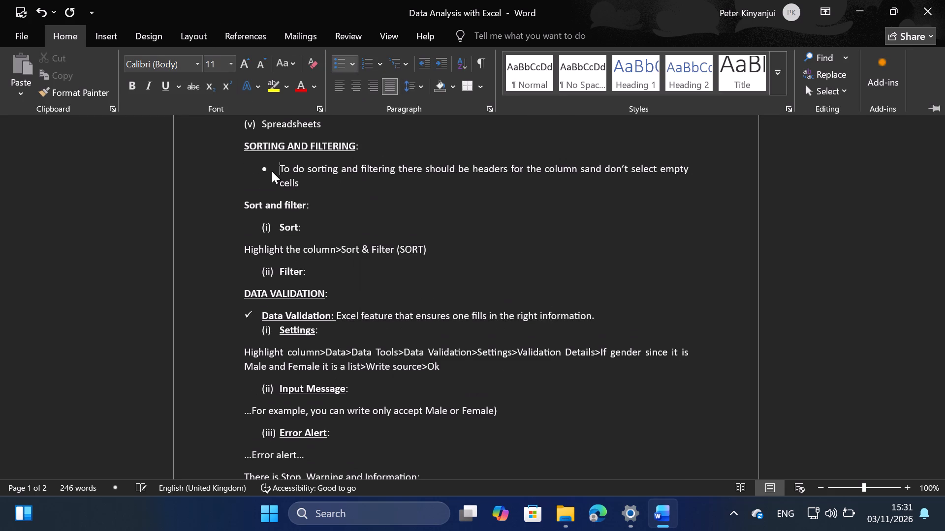
pyautogui.doubleClick(270, 171)
pyautogui.doubleClick(266, 170)
pyautogui.moveTo(266, 170); pyautogui.dragTo(245, 175)
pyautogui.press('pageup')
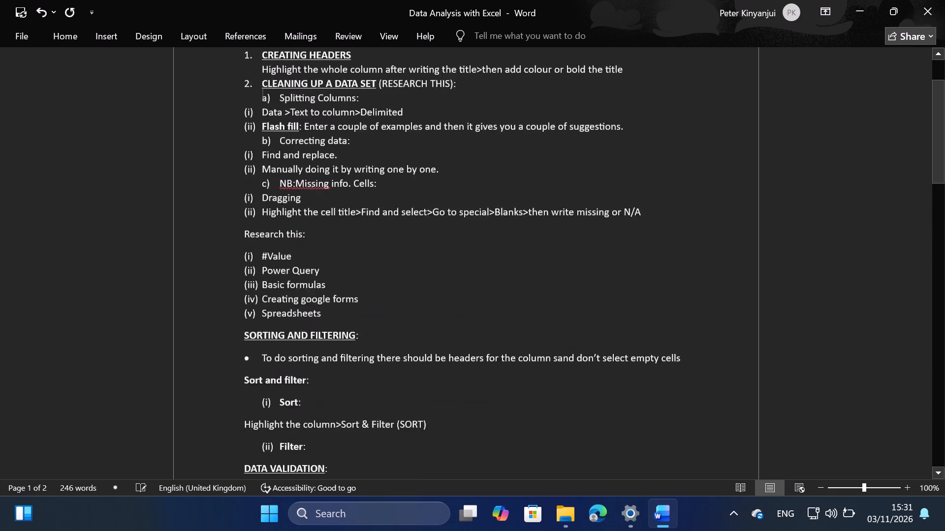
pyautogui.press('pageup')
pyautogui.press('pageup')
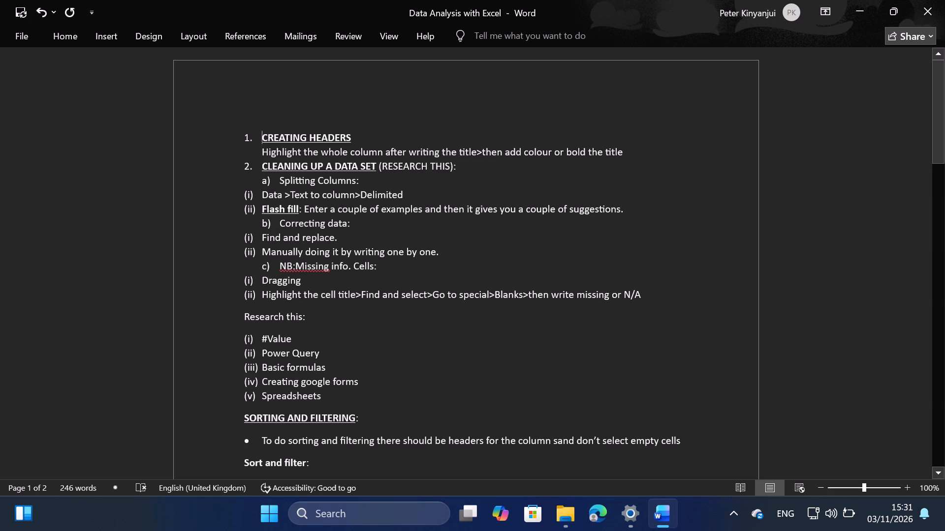
# Change the capital C of "Cells" to lowercase in the c) "NB:Missing info." subheading.
pyautogui.click(357, 271)
pyautogui.press('BackSpace')
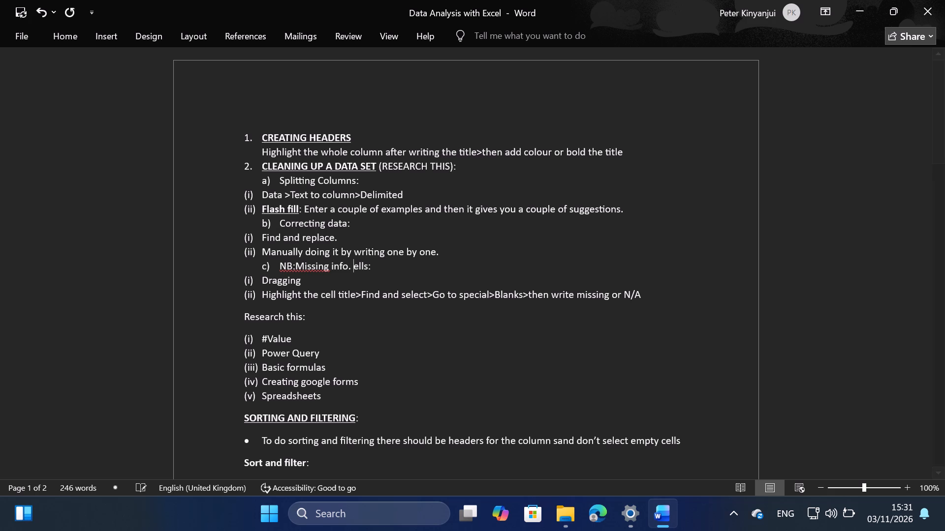
pyautogui.press('c')
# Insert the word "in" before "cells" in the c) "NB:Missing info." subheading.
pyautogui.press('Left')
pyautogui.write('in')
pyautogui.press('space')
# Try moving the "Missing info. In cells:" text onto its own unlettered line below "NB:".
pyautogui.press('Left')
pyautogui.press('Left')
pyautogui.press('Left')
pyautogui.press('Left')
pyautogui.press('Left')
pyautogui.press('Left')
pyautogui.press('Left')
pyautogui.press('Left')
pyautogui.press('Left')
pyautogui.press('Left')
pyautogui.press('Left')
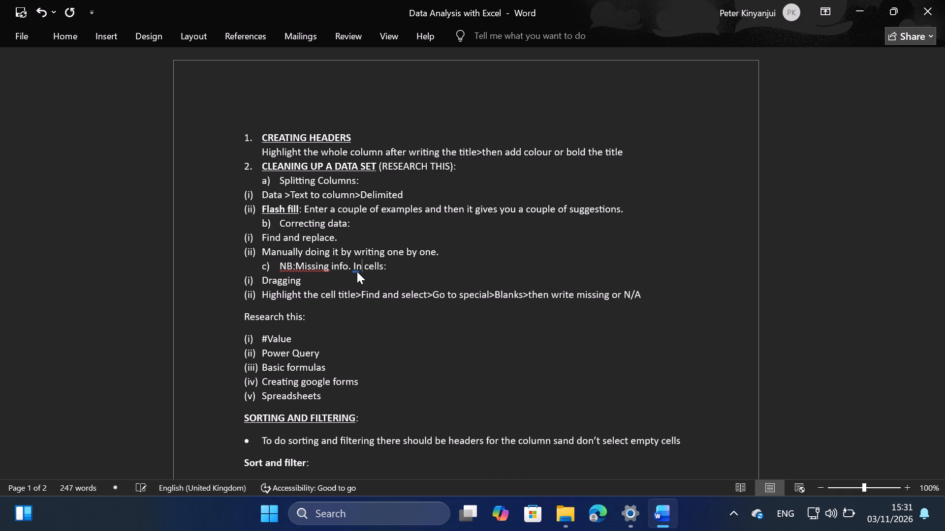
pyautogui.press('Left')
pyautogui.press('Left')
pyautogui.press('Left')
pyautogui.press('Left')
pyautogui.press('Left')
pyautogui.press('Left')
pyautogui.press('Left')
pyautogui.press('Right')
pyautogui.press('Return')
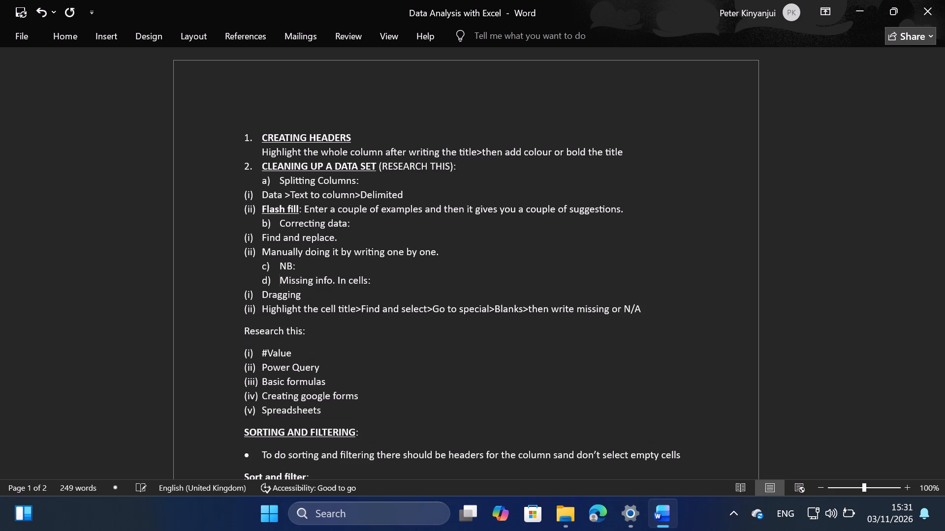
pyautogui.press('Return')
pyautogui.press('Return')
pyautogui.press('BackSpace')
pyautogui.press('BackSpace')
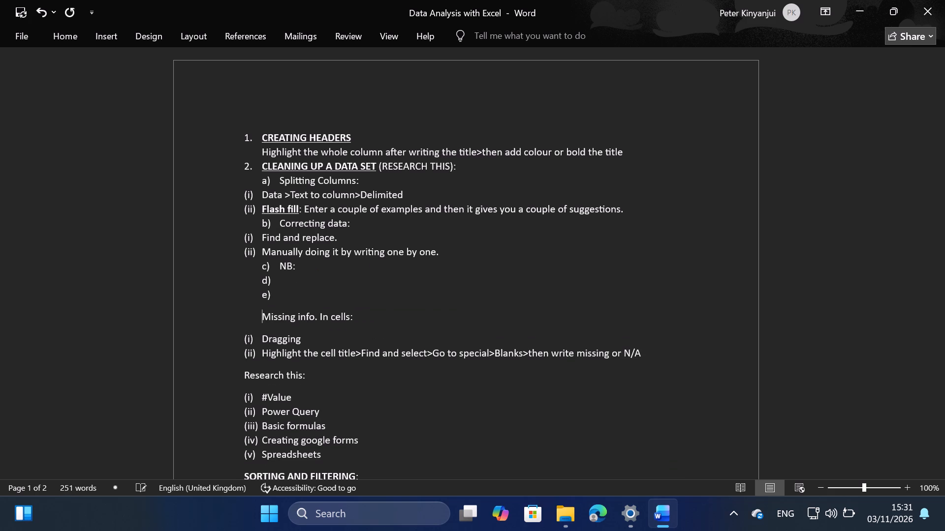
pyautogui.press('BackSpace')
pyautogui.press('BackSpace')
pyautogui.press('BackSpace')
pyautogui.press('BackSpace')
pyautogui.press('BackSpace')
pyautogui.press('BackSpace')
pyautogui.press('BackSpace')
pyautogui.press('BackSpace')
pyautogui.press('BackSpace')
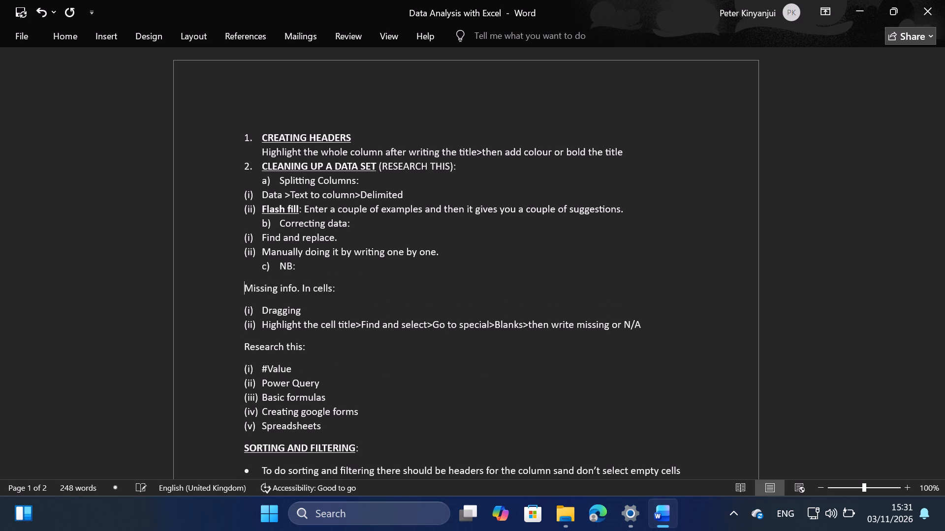
# Rejoin the "Missing info." text with the c) line, deleting the "NB:" prefix and the list letter.
pyautogui.press('BackSpace')
pyautogui.press('BackSpace')
pyautogui.press('BackSpace')
pyautogui.press('BackSpace')
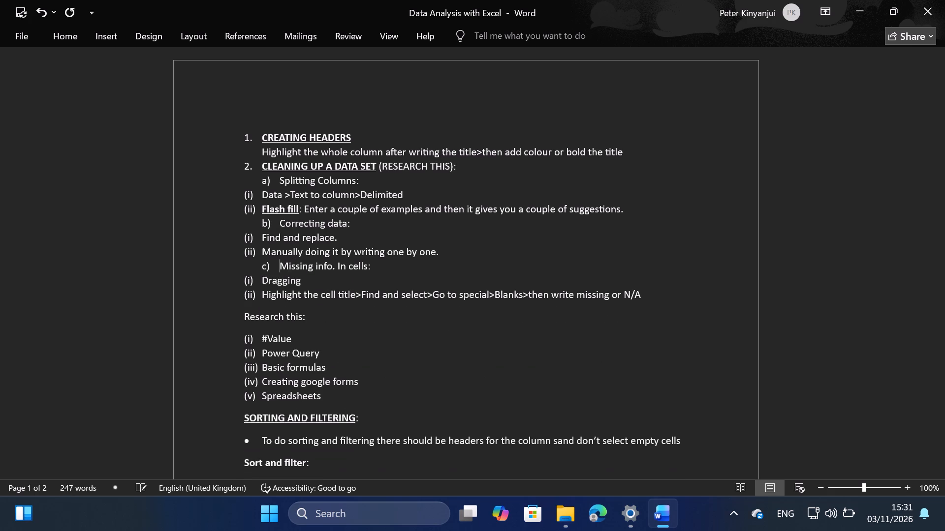
pyautogui.press('BackSpace')
# Delete the word "In" before "cells" in the "Missing info." subheading.
pyautogui.click(346, 264)
pyautogui.press('BackSpace')
pyautogui.press('BackSpace')
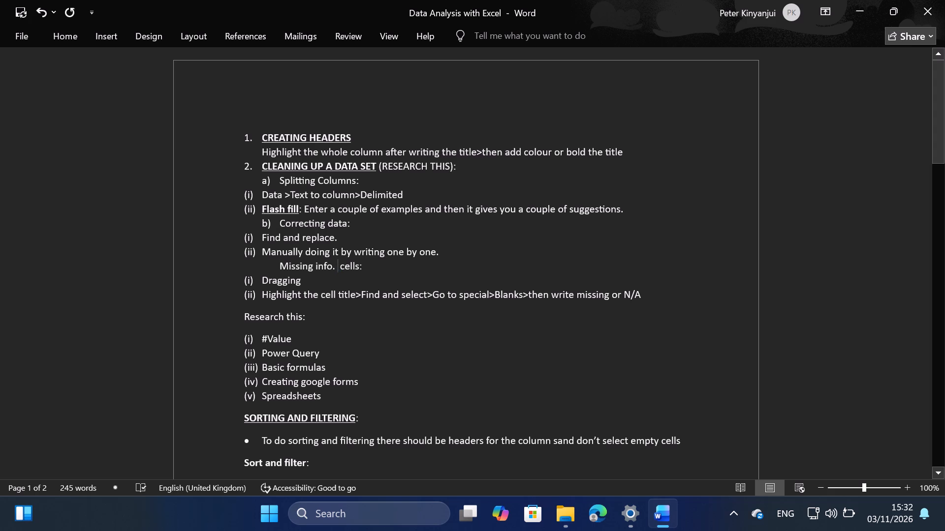
# Make the "Splitting Columns" subheading bold and italic, leaving its colon unformatted.
pyautogui.moveTo(278, 182); pyautogui.dragTo(359, 185)
pyautogui.moveTo(306, 180); pyautogui.dragTo(328, 176)
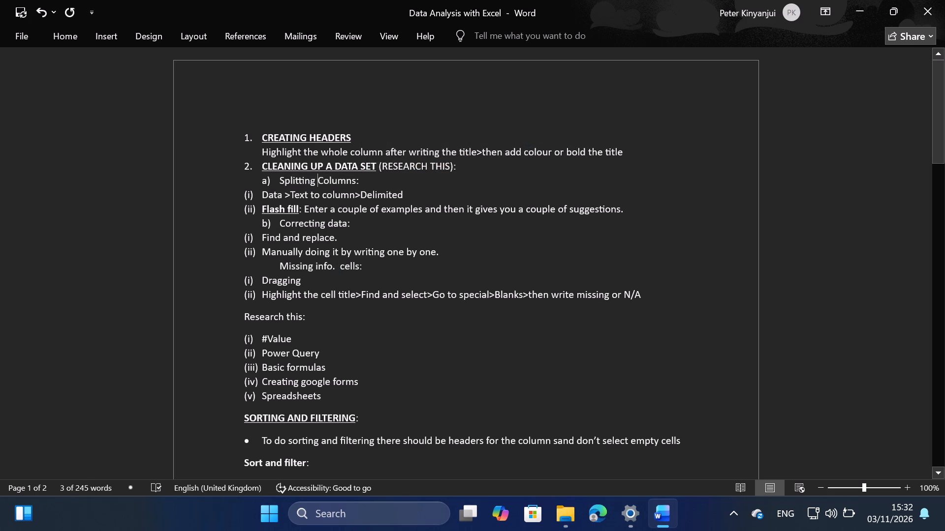
pyautogui.moveTo(355, 176); pyautogui.dragTo(281, 178)
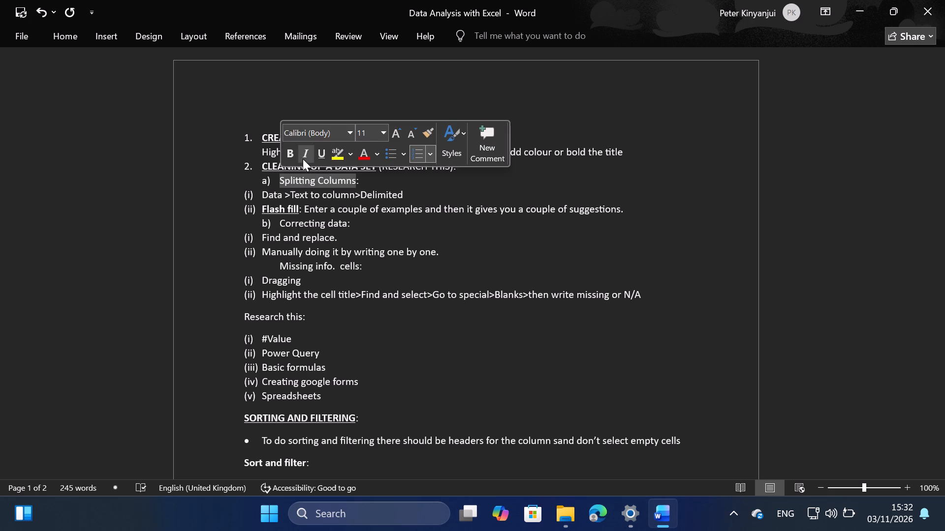
pyautogui.click(293, 158)
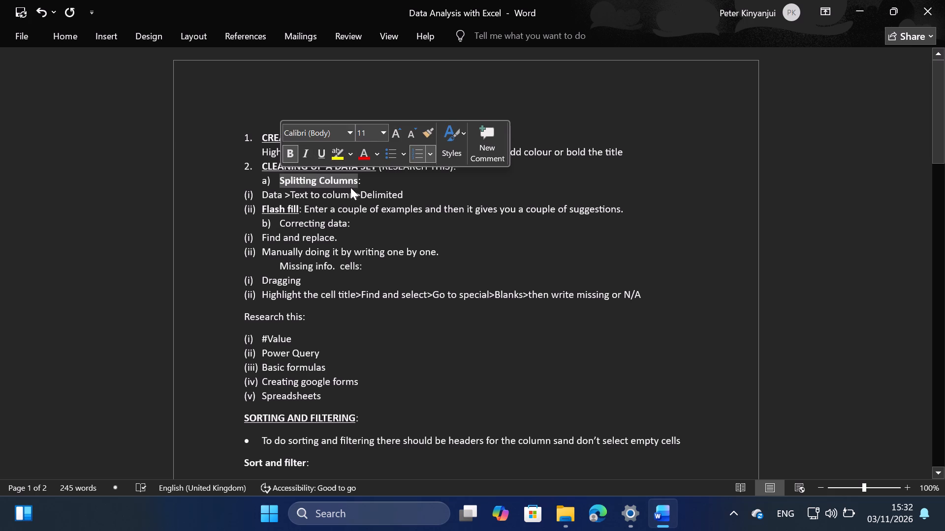
pyautogui.click(308, 156)
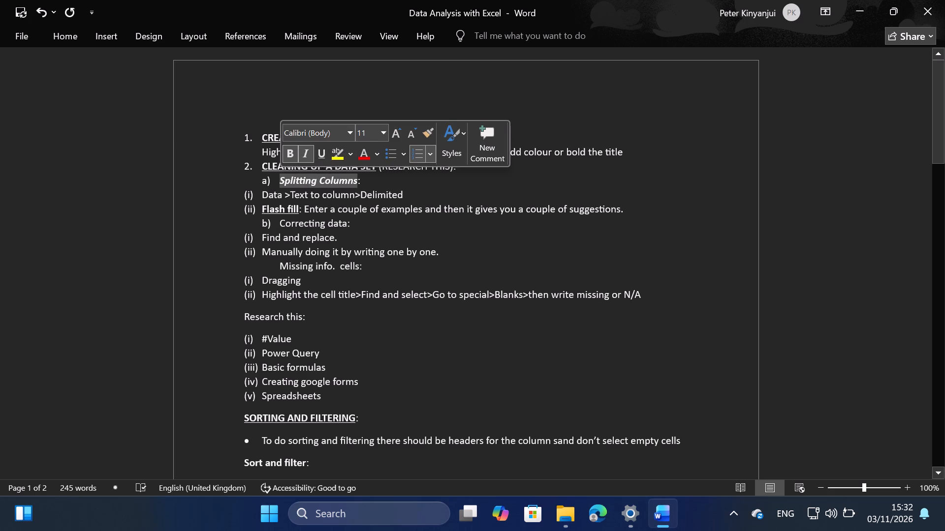
# Make the "Correcting data" subheading bold and italic without underlining, leaving its colon unformatted.
pyautogui.moveTo(344, 224); pyautogui.dragTo(285, 227)
pyautogui.click(322, 205)
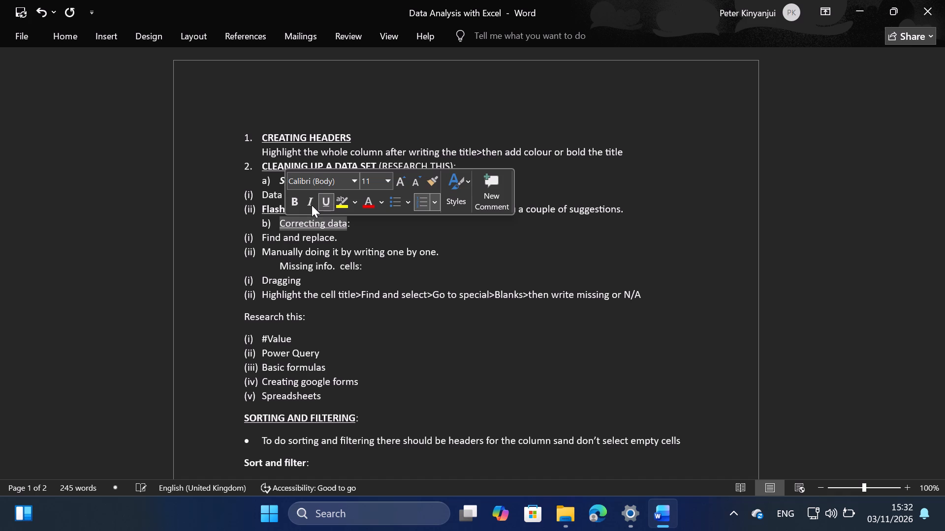
pyautogui.click(305, 204)
pyautogui.click(299, 202)
pyautogui.click(333, 209)
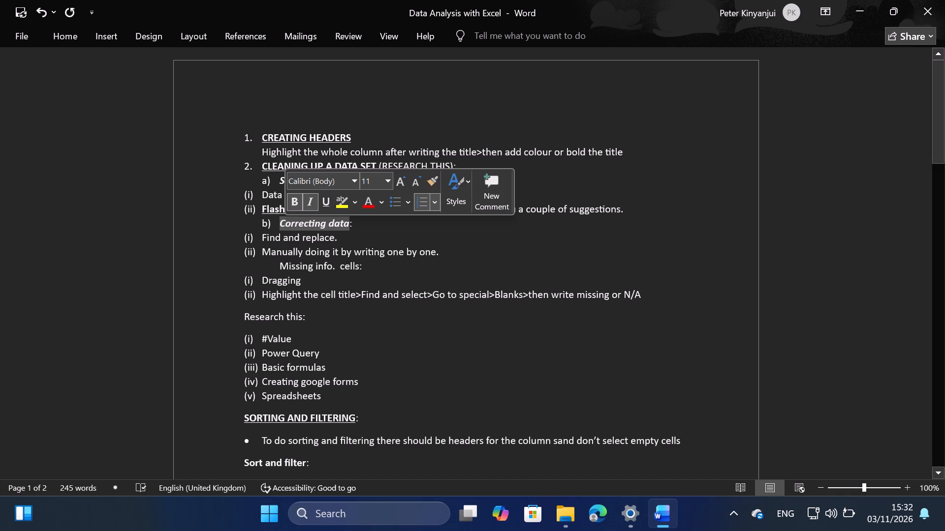
# Make the "Missing info. cells" subheading bold and italic without underlining, leaving its colon unformatted.
pyautogui.moveTo(357, 267); pyautogui.dragTo(284, 265)
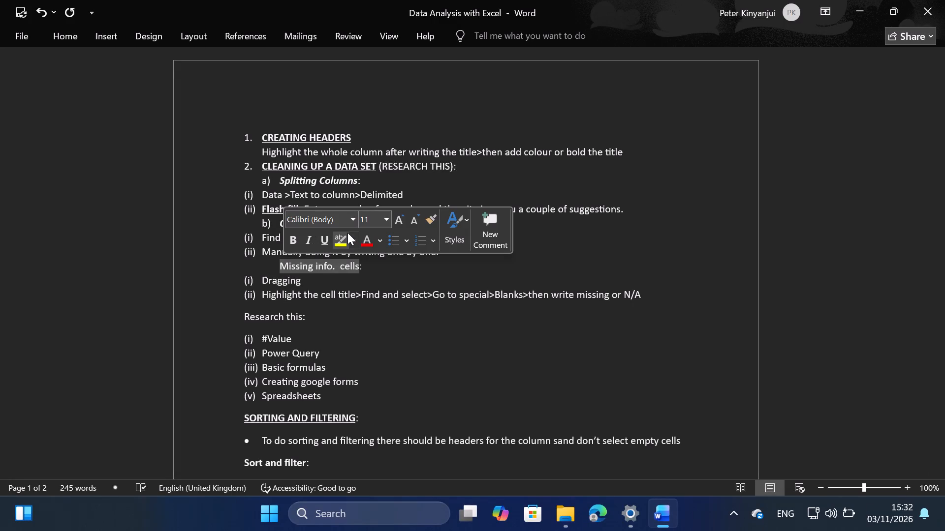
pyautogui.click(322, 239)
pyautogui.click(310, 240)
pyautogui.click(288, 245)
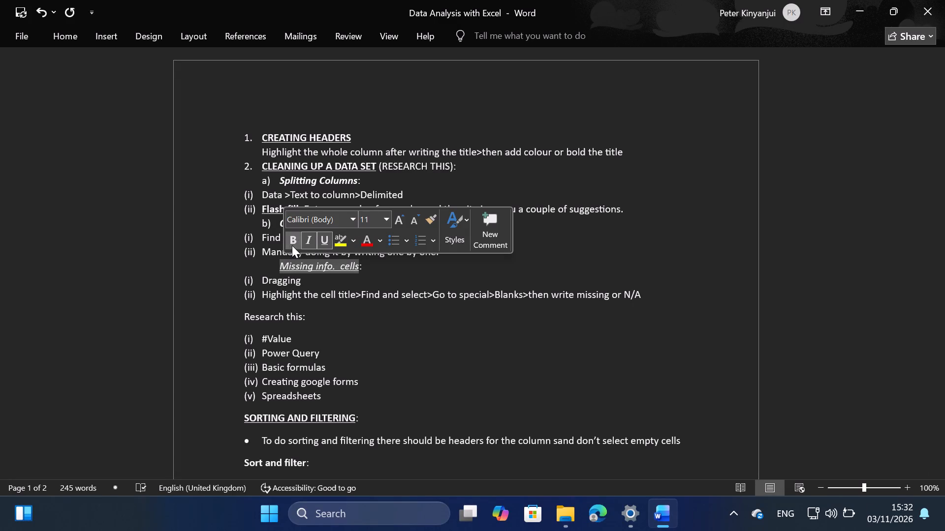
pyautogui.click(326, 238)
pyautogui.click(329, 266)
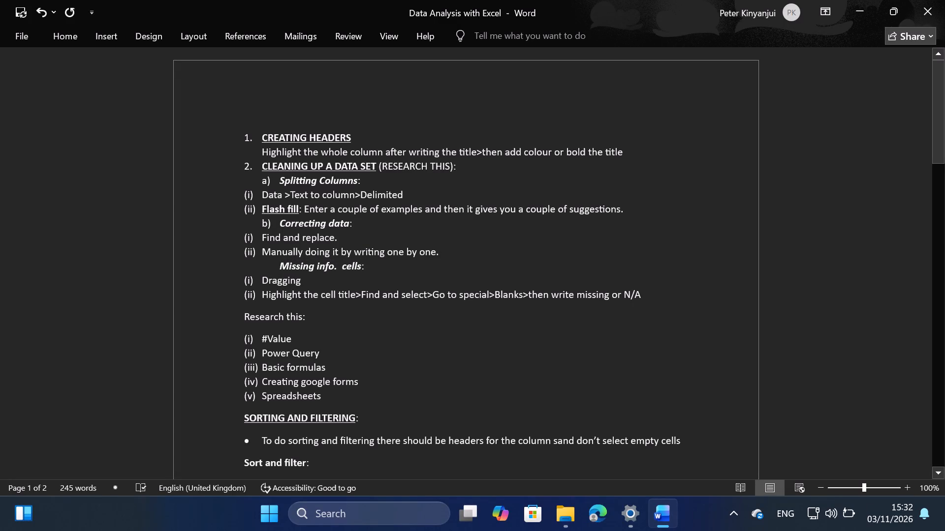
# Apply the a) b) c) numbering format to the "Missing info. cells" subheading so it is lettered c).
pyautogui.click(279, 266)
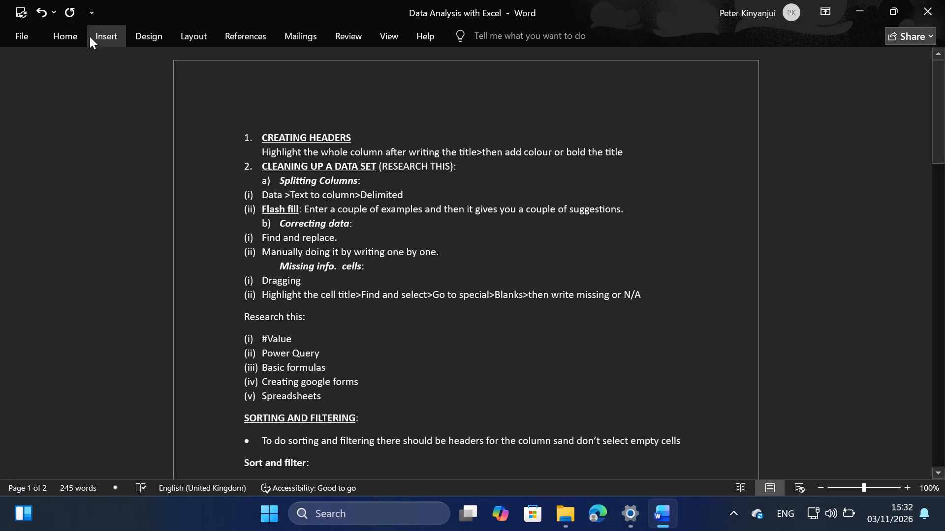
pyautogui.click(76, 36)
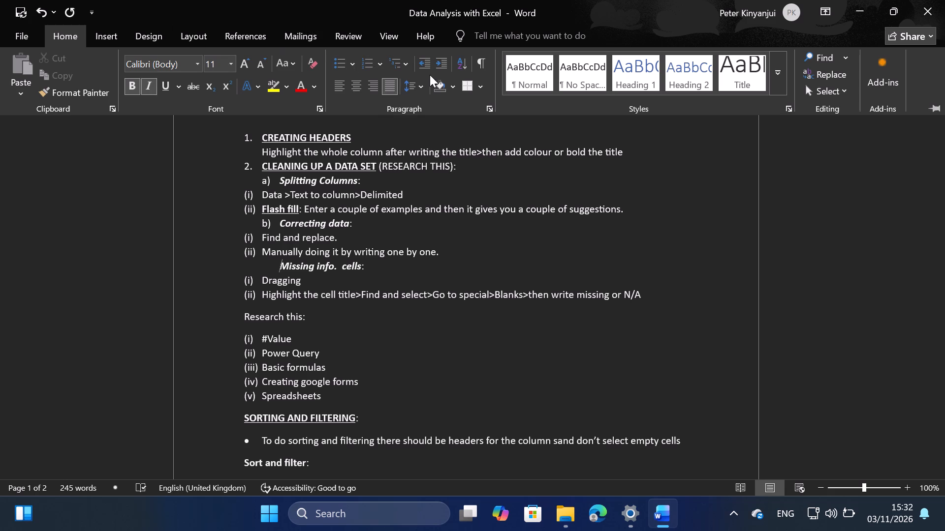
pyautogui.click(379, 66)
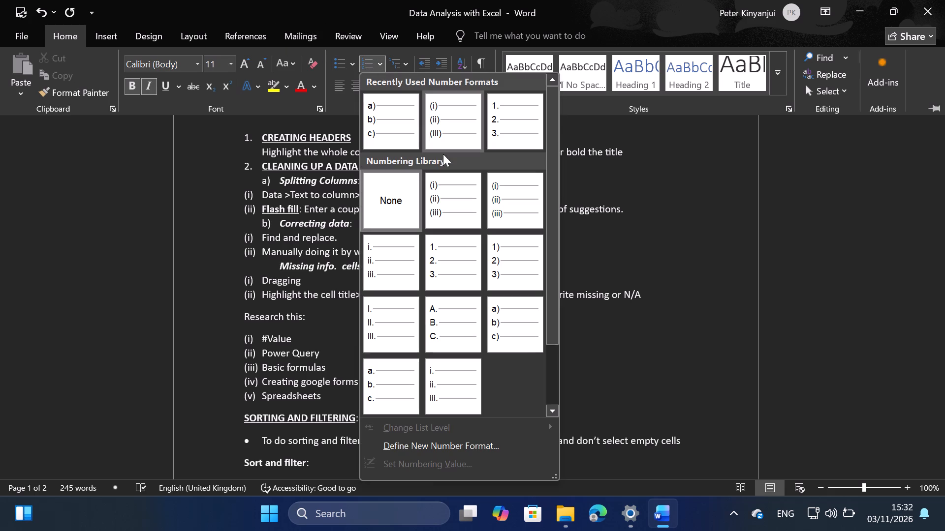
pyautogui.click(395, 139)
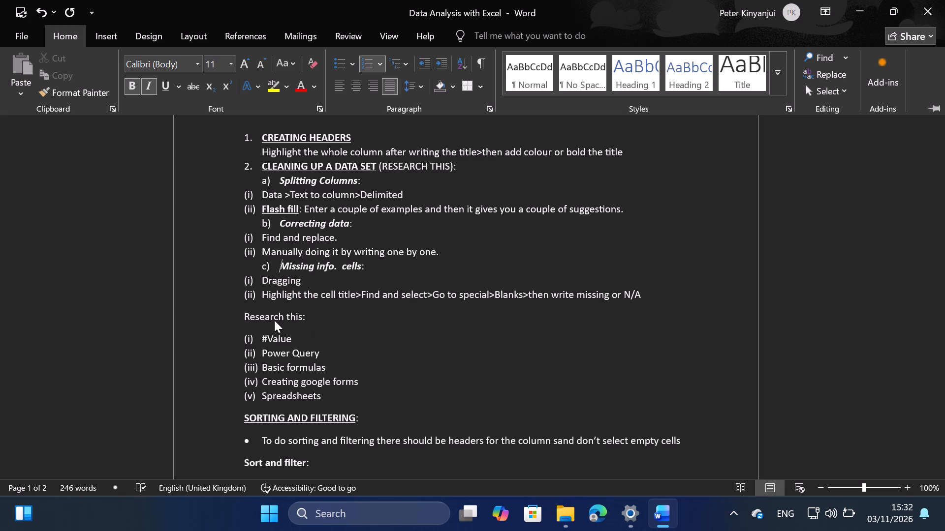
# Insert "NB:" at the start of the "Research this:" line.
pyautogui.click(243, 315)
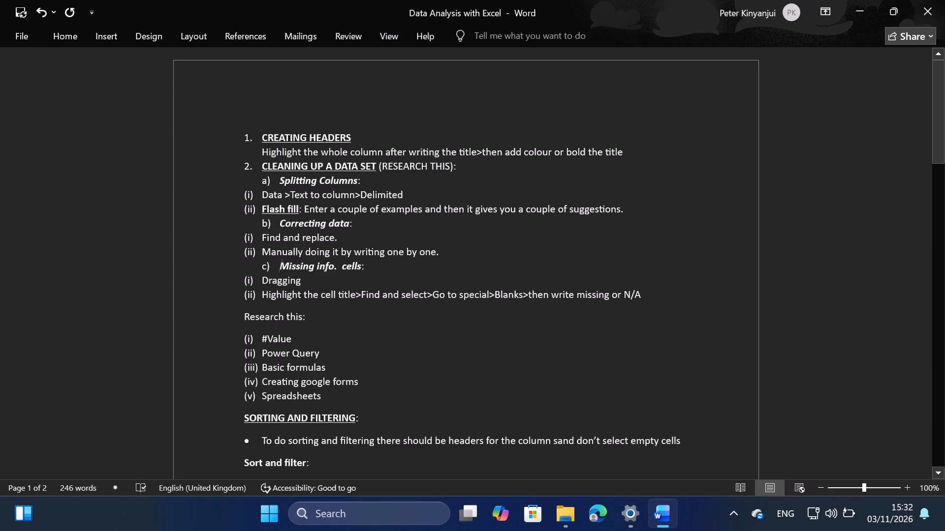
pyautogui.click(243, 315)
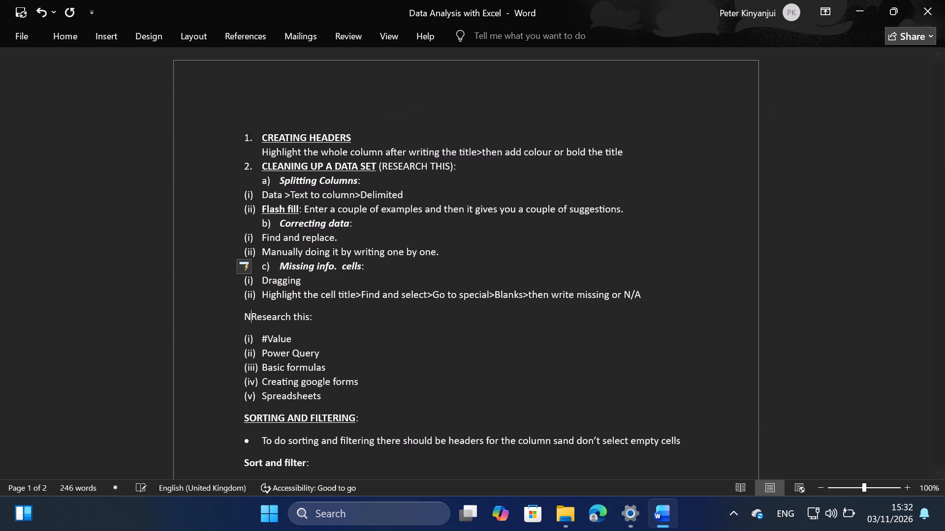
pyautogui.hotkey('shift', ':')
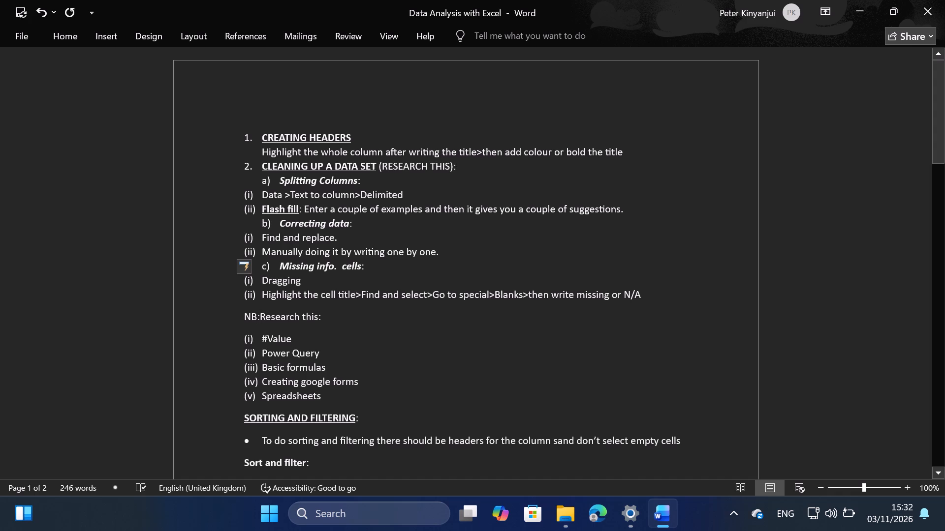
# Format the "NB:" before "Research this:" as bold, underlined and red.
pyautogui.click(257, 313)
pyautogui.moveTo(257, 313); pyautogui.dragTo(249, 313)
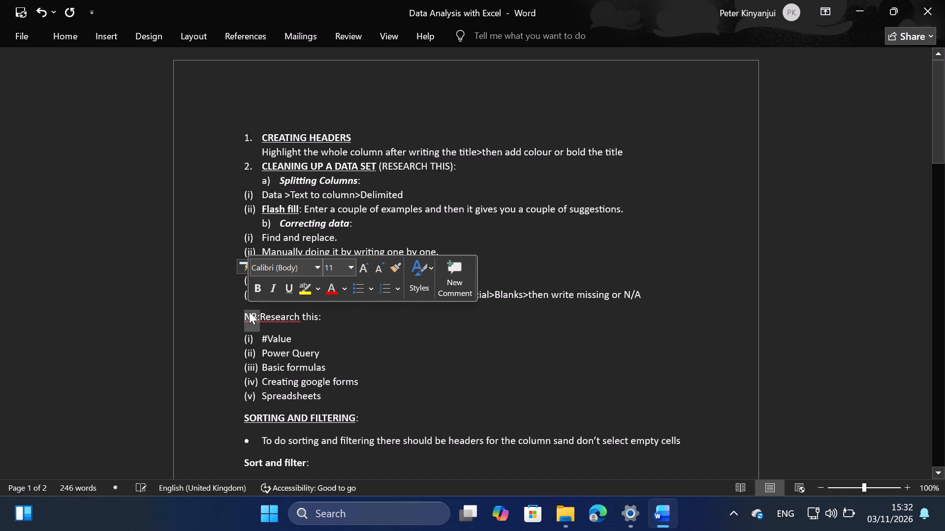
pyautogui.click(261, 288)
pyautogui.click(290, 284)
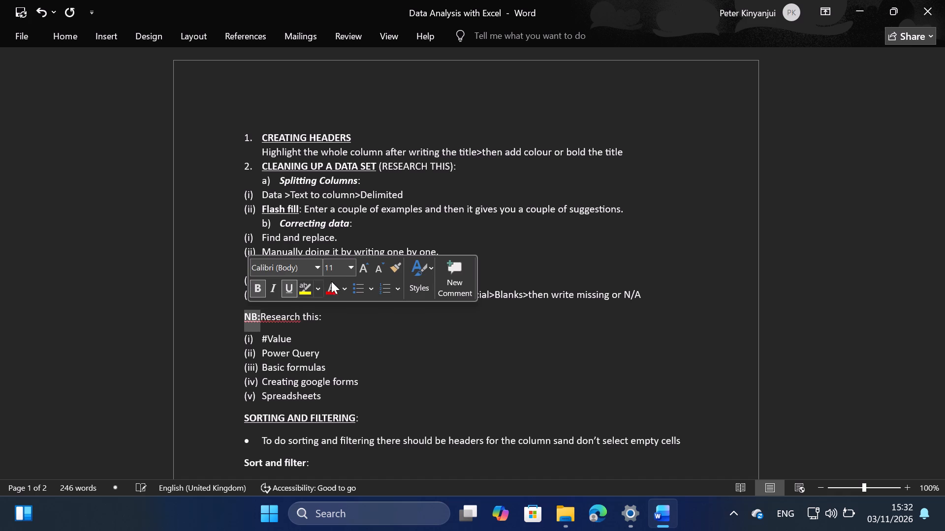
pyautogui.click(337, 281)
pyautogui.click(337, 313)
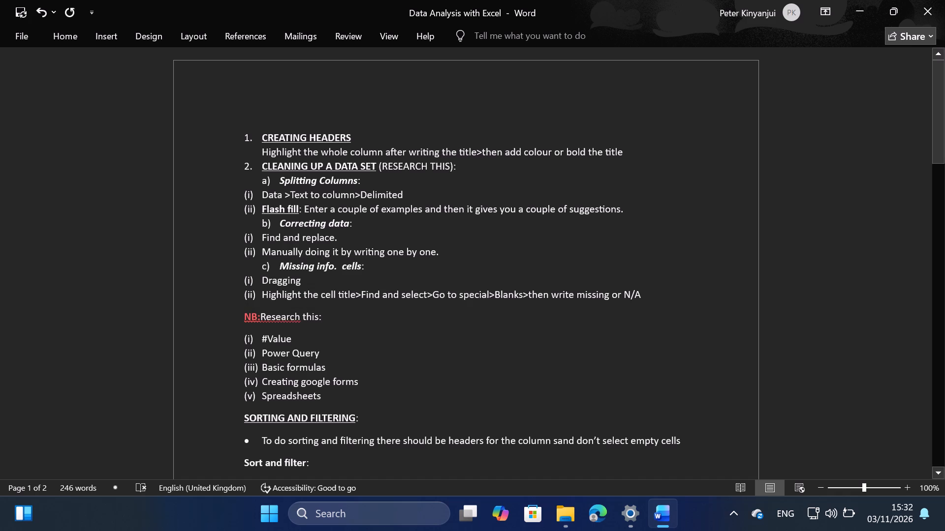
# Insert a space between "NB:" and "Research this:".
pyautogui.click(261, 314)
pyautogui.press('space')
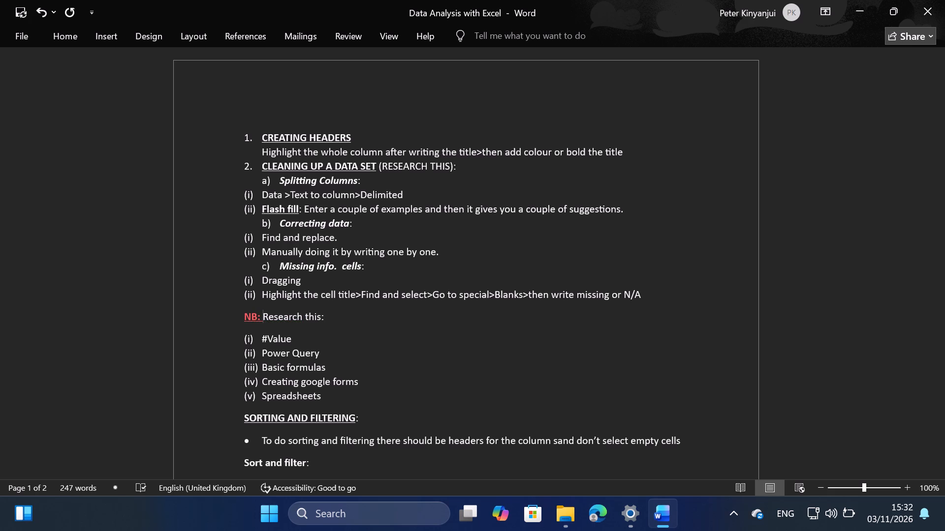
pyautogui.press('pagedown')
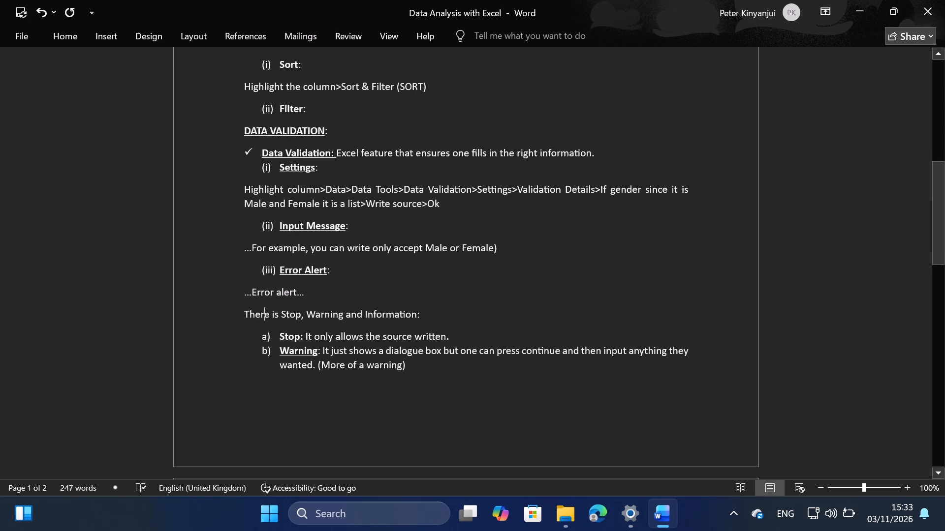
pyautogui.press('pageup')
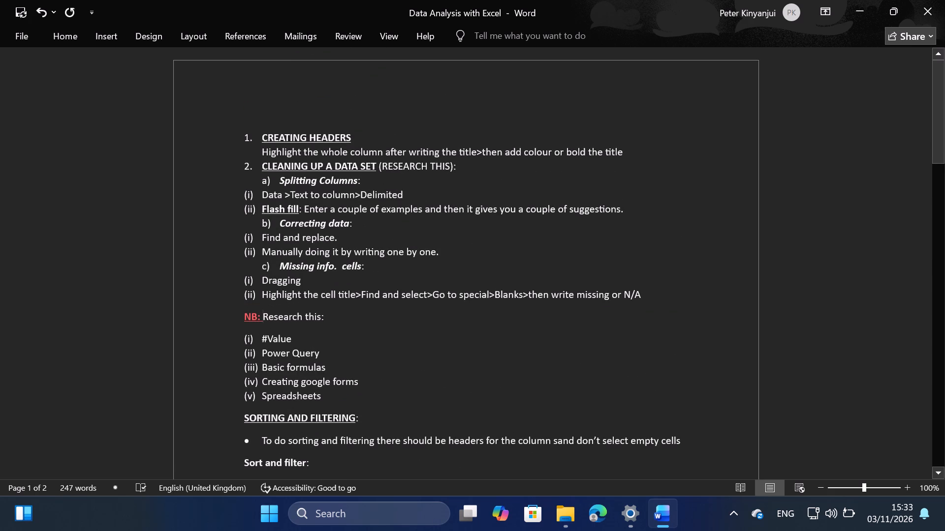
# Add the description "This is giving only the info. needed and leaving out the info. not needed." after the "Filter:" subheading.
pyautogui.click(241, 424)
pyautogui.press('pagedown')
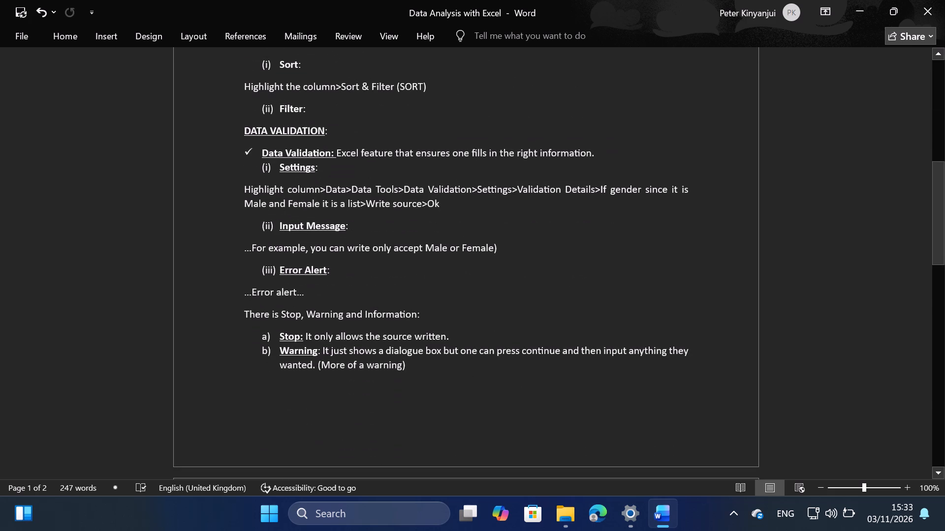
pyautogui.click(313, 107)
pyautogui.press('space')
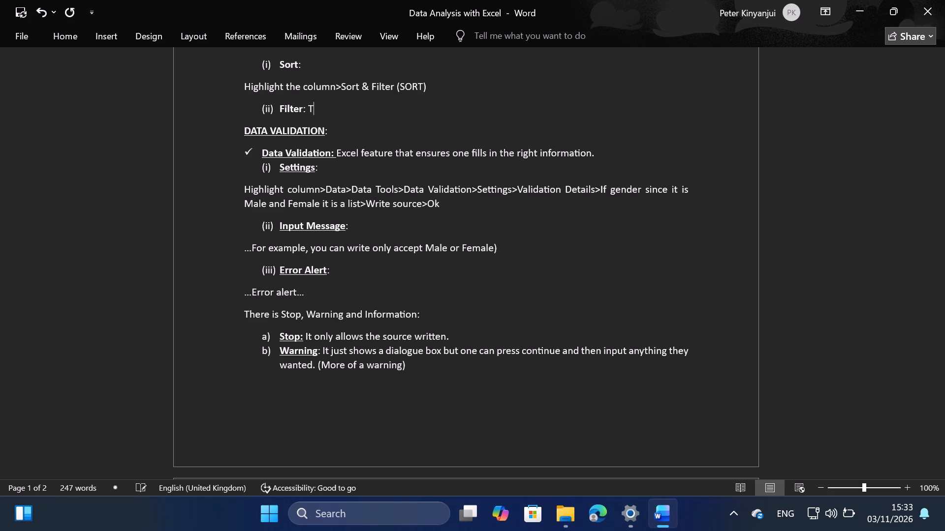
pyautogui.write('is')
pyautogui.press('space')
pyautogui.press('i')
pyautogui.write('s')
pyautogui.press('space')
pyautogui.write('givi')
pyautogui.write('ng onl')
pyautogui.write('y the ing')
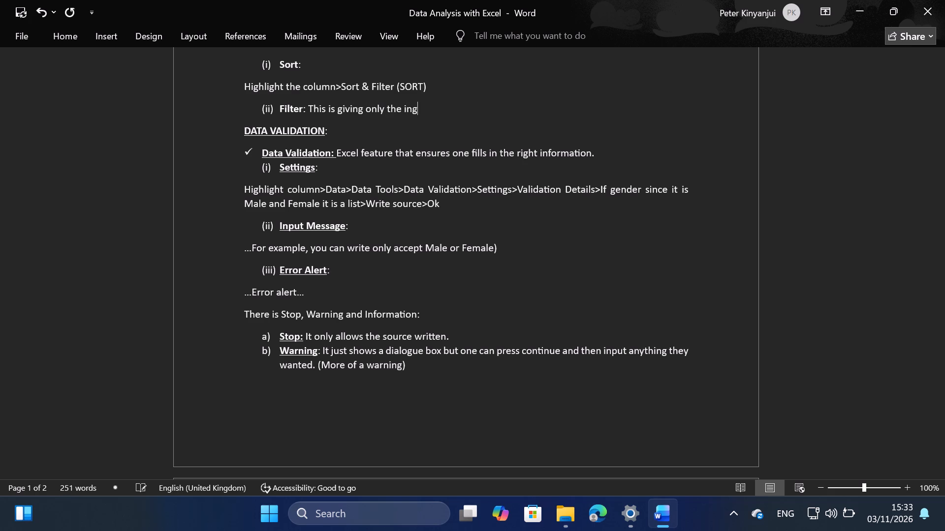
pyautogui.press('BackSpace')
pyautogui.write('fo')
pyautogui.write('. needed and')
pyautogui.press('space')
pyautogui.write('lea')
pyautogui.press('b')
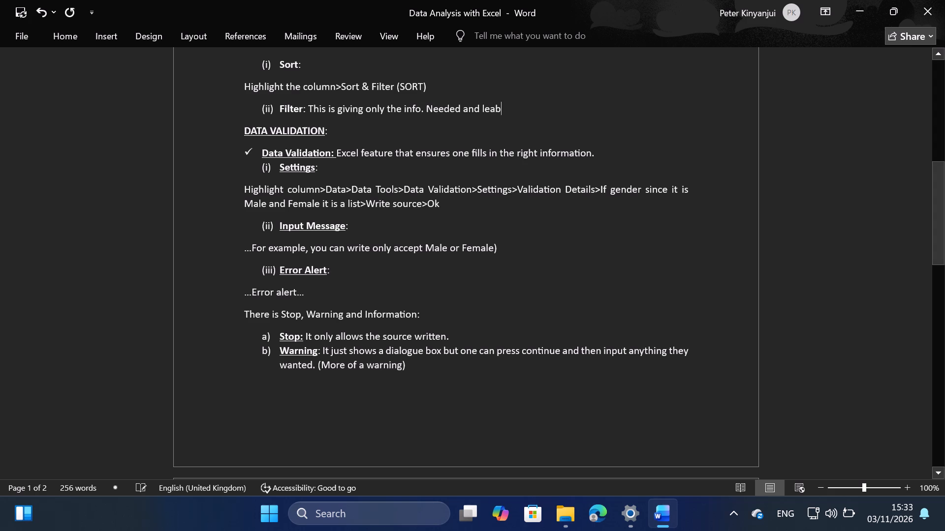
pyautogui.press('BackSpace')
pyautogui.write('vig')
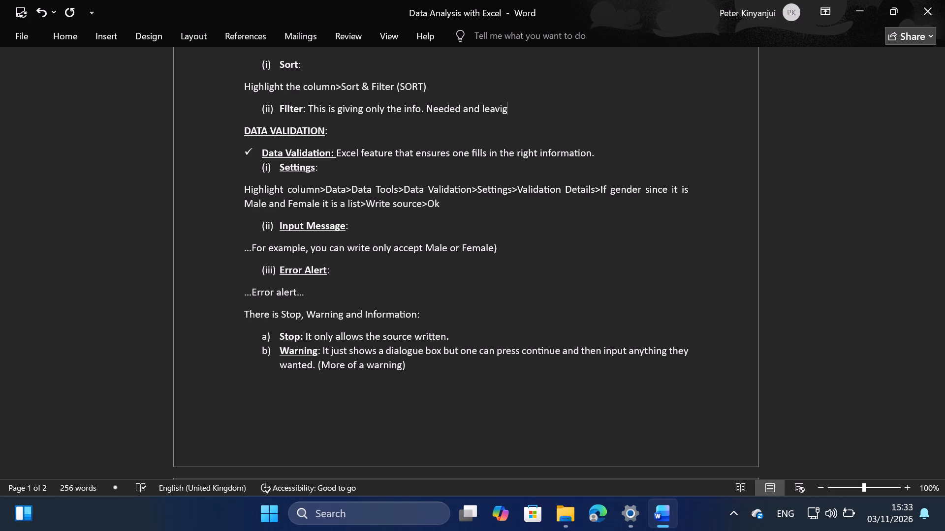
pyautogui.press('BackSpace')
pyautogui.write('ng ot')
pyautogui.press('space')
pyautogui.press('BackSpace')
pyautogui.press('BackSpace')
pyautogui.write('ut t')
pyautogui.write('he info. not needed')
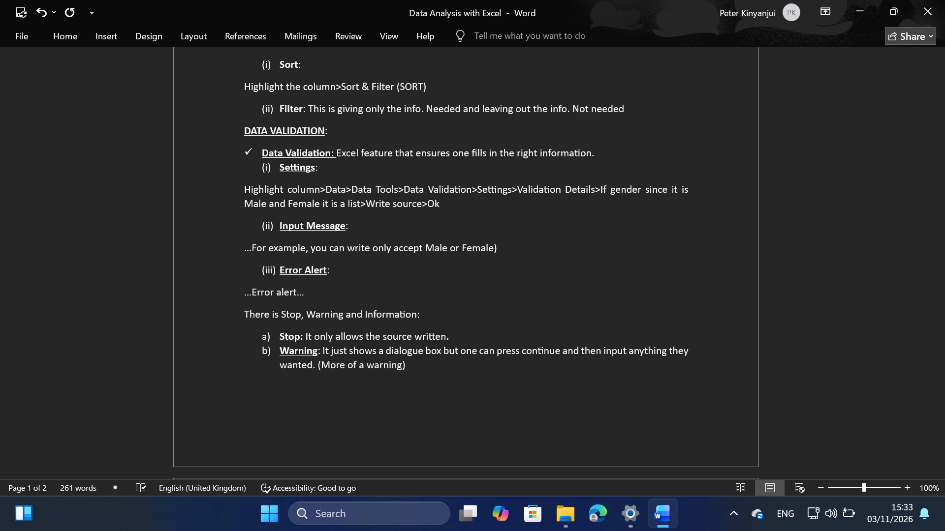
pyautogui.press('.')
# Change the capital N of "Not needed" to lowercase at the end of the Filter description.
pyautogui.press('Left')
pyautogui.press('Left')
pyautogui.press('Left')
pyautogui.press('Left')
pyautogui.press('Left')
pyautogui.press('Left')
pyautogui.press('Left')
pyautogui.press('Left')
pyautogui.press('Left')
pyautogui.press('Left')
pyautogui.press('BackSpace')
pyautogui.press('BackSpace')
pyautogui.press('space')
pyautogui.write('n')
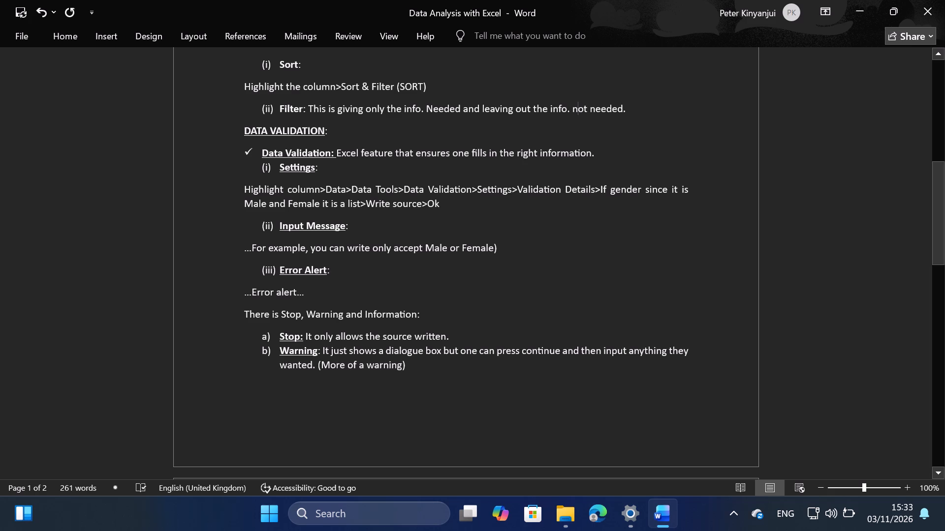
# Reduce the indent of the (i) Sort and (ii) Filter list so its numbers align with the document's left margin.
pyautogui.press('Up')
pyautogui.press('Up')
pyautogui.press('Up')
pyautogui.press('Up')
pyautogui.press('Up')
pyautogui.press('Up')
pyautogui.press('Up')
pyautogui.press('Up')
pyautogui.press('Up')
pyautogui.press('Up')
pyautogui.press('Up')
pyautogui.press('Up')
pyautogui.press('Up')
pyautogui.press('Up')
pyautogui.press('Up')
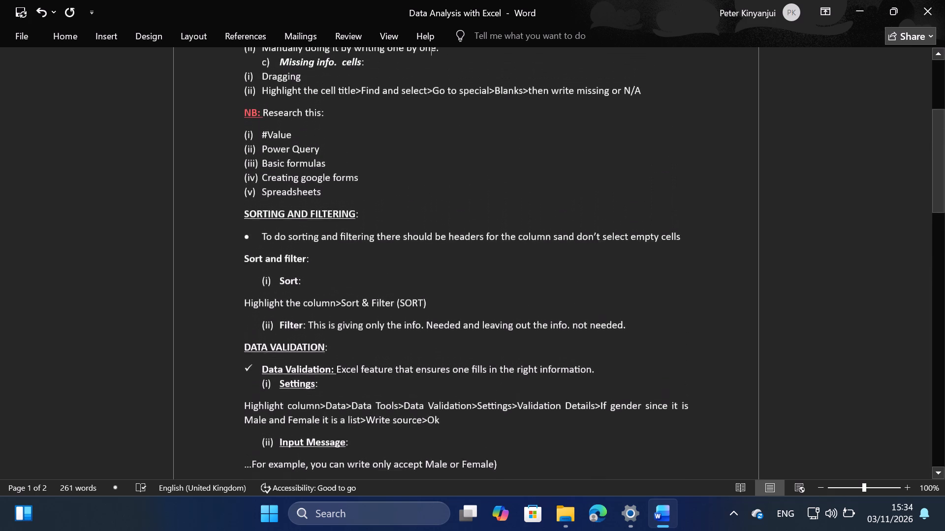
pyautogui.press('Up')
pyautogui.press('Up')
pyautogui.press('Up')
pyautogui.press('Up')
pyautogui.press('Up')
pyautogui.press('Up')
pyautogui.press('Up')
pyautogui.press('Up')
pyautogui.press('Up')
pyautogui.press('Up')
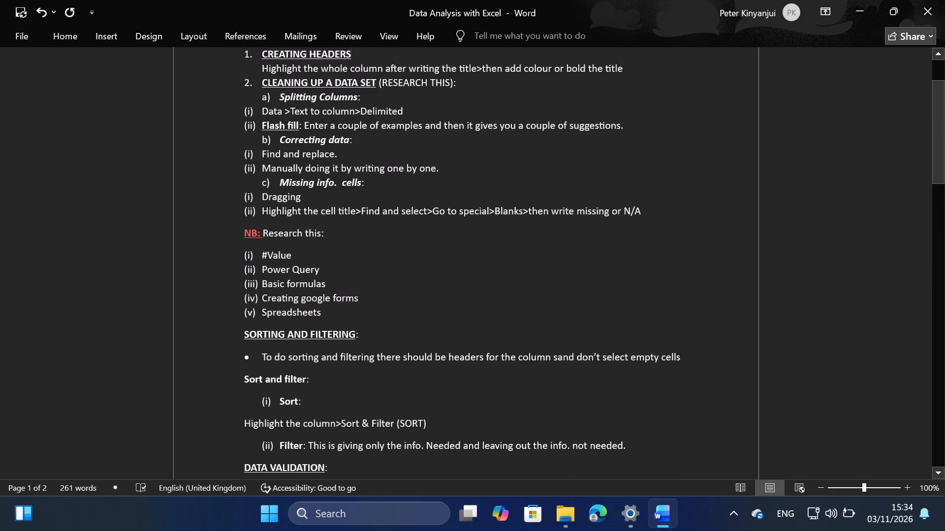
pyautogui.click(245, 327)
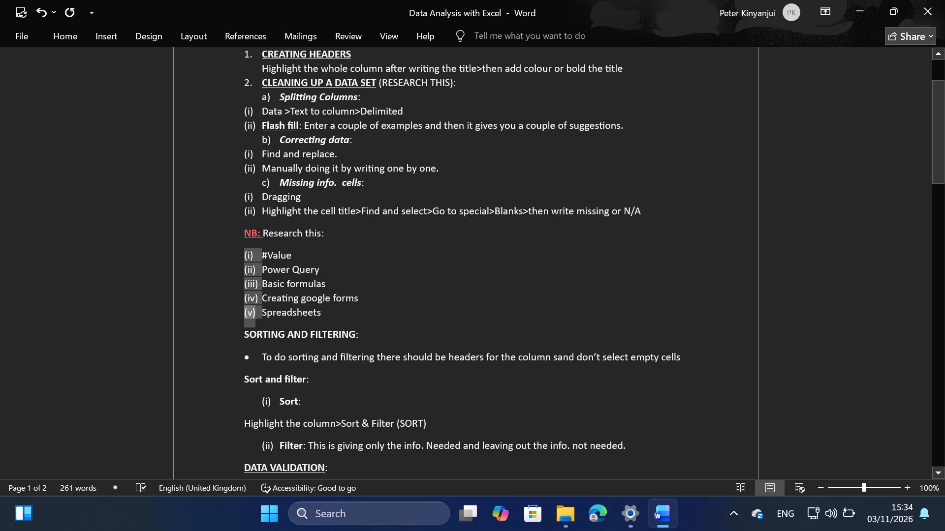
pyautogui.click(245, 350)
pyautogui.click(245, 335)
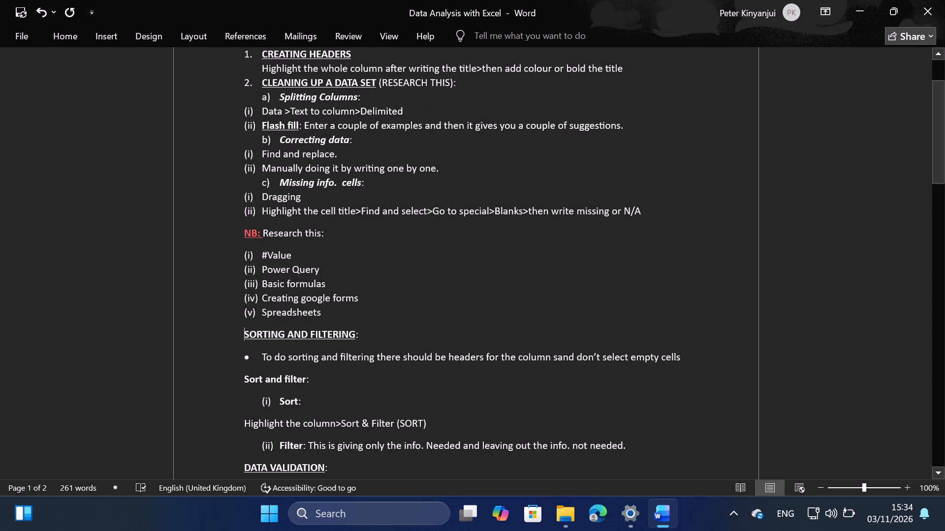
pyautogui.click(271, 410)
pyautogui.moveTo(271, 406); pyautogui.dragTo(264, 406)
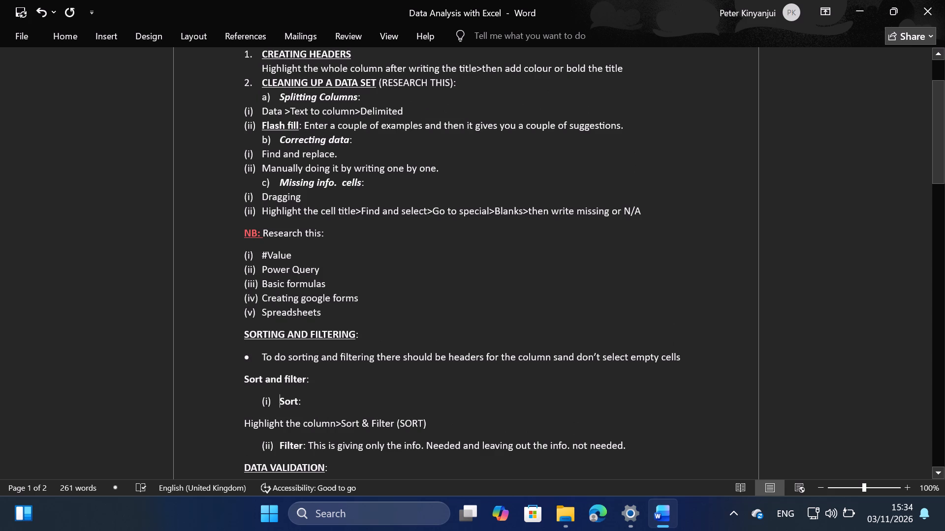
pyautogui.moveTo(264, 406); pyautogui.dragTo(261, 407)
pyautogui.doubleClick(263, 407)
pyautogui.click(269, 399)
pyautogui.moveTo(267, 401); pyautogui.dragTo(246, 404)
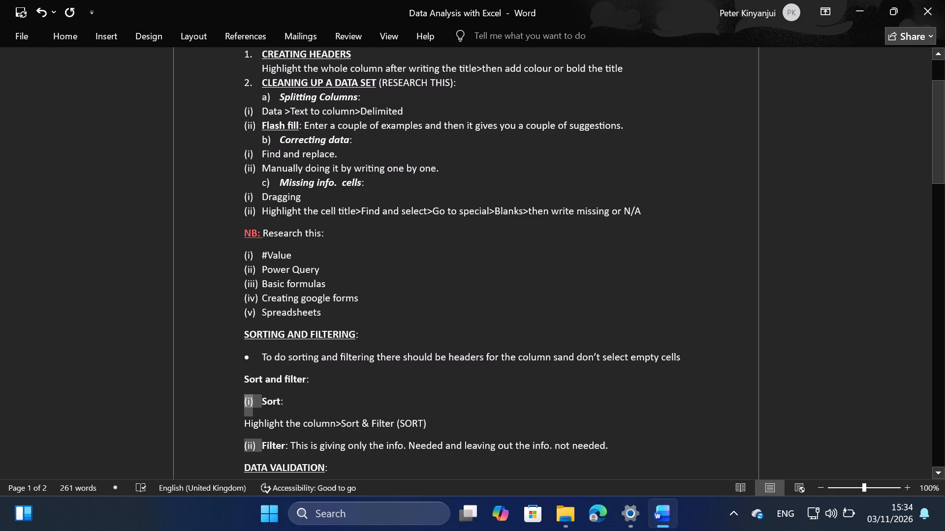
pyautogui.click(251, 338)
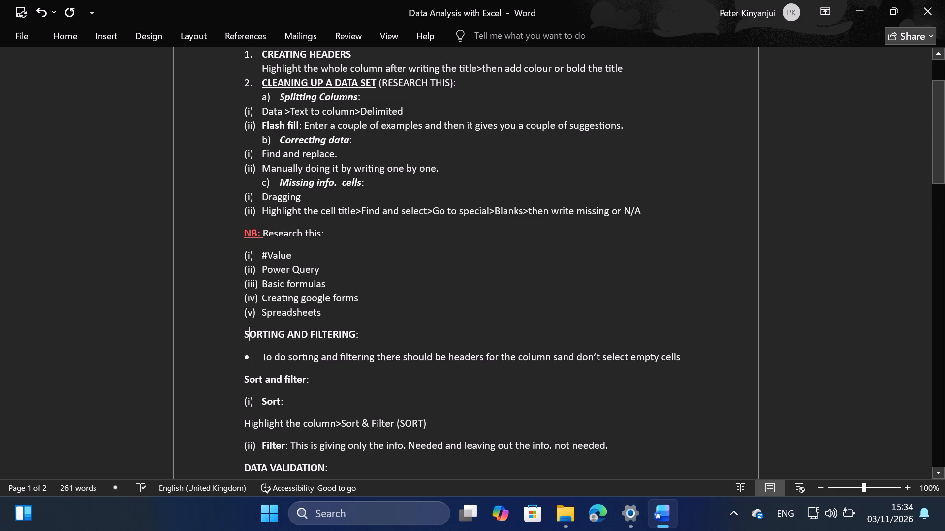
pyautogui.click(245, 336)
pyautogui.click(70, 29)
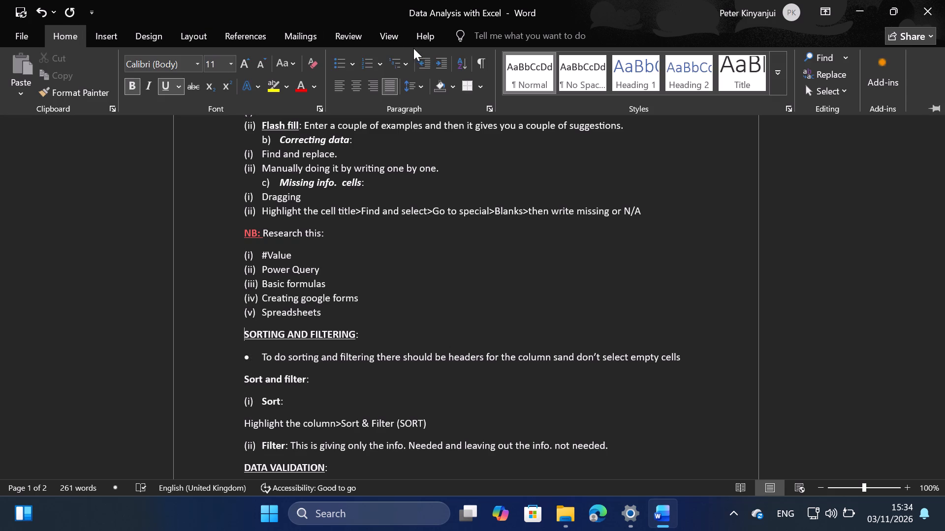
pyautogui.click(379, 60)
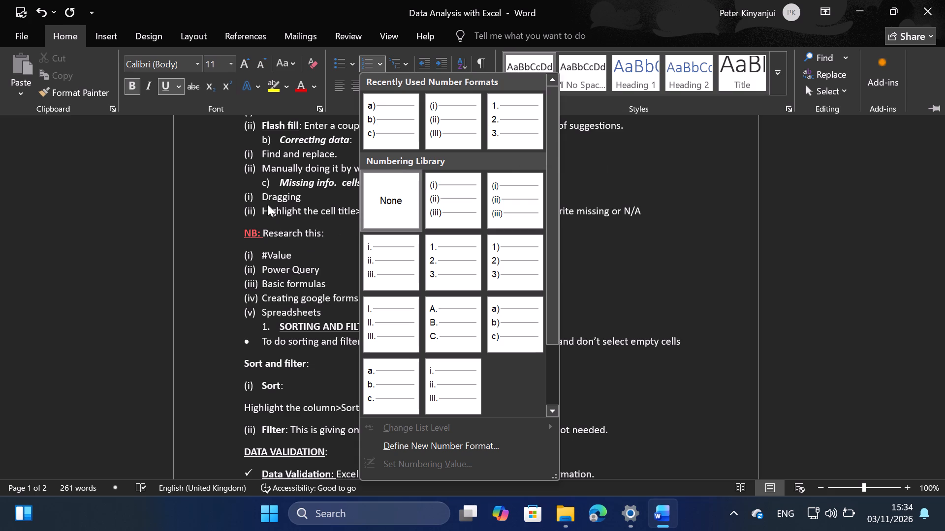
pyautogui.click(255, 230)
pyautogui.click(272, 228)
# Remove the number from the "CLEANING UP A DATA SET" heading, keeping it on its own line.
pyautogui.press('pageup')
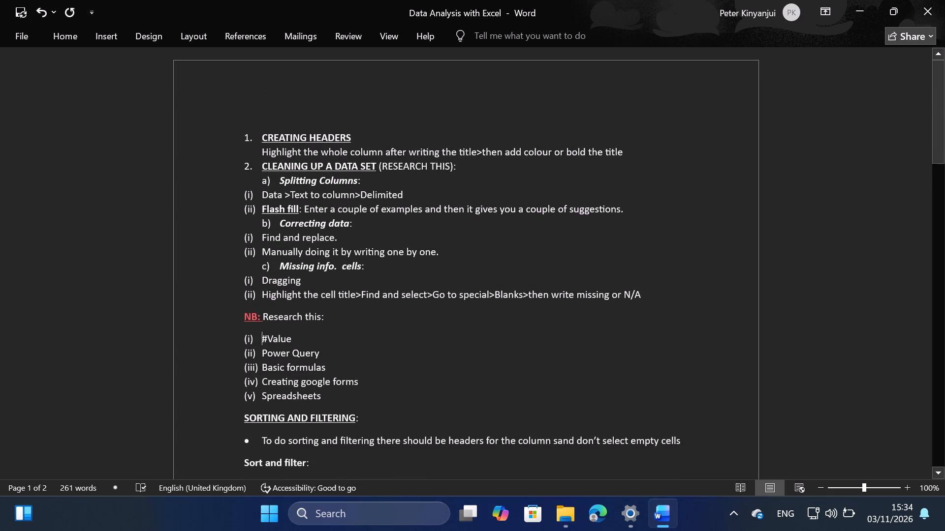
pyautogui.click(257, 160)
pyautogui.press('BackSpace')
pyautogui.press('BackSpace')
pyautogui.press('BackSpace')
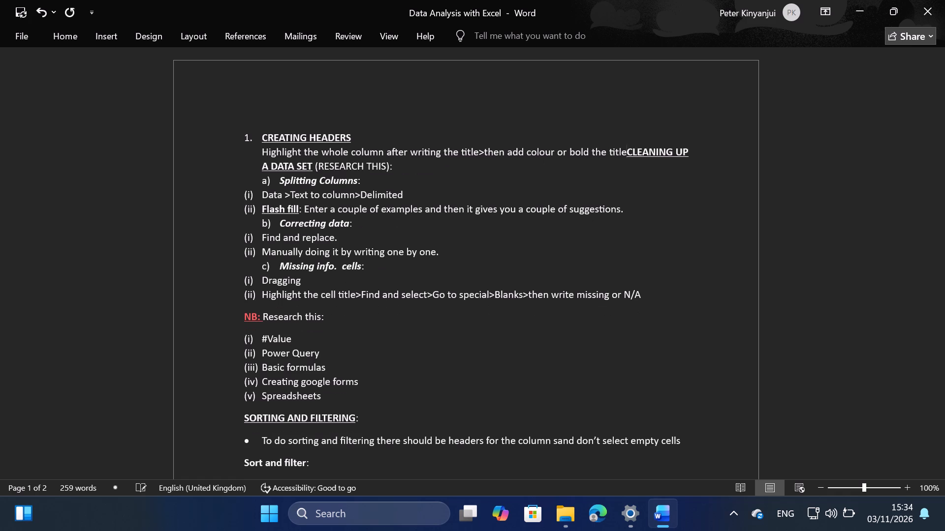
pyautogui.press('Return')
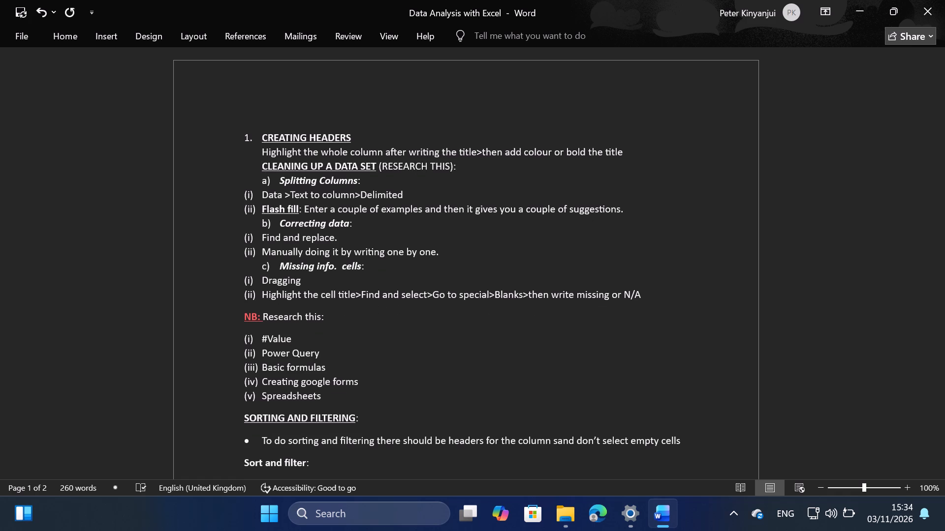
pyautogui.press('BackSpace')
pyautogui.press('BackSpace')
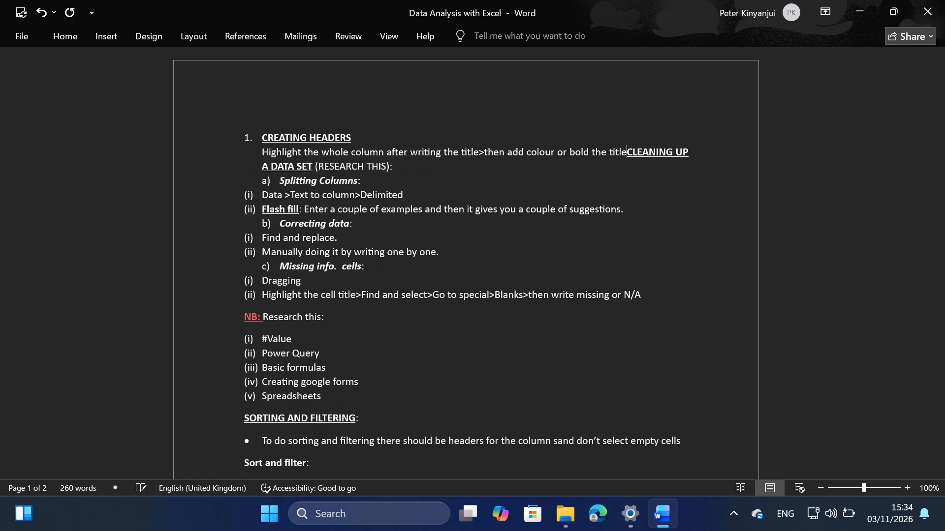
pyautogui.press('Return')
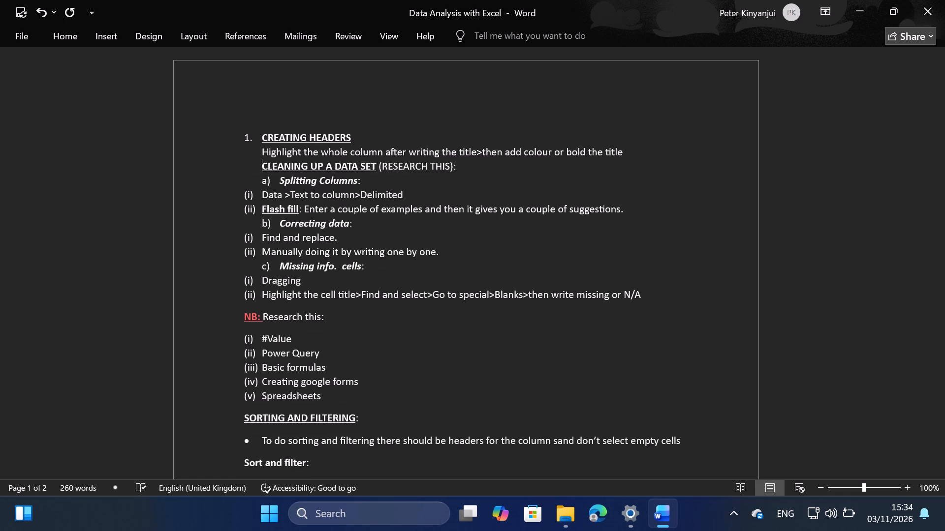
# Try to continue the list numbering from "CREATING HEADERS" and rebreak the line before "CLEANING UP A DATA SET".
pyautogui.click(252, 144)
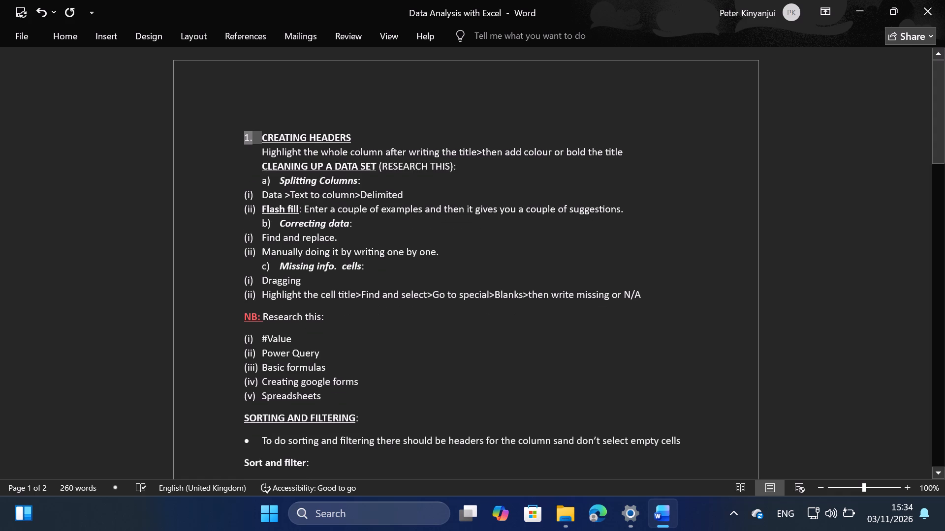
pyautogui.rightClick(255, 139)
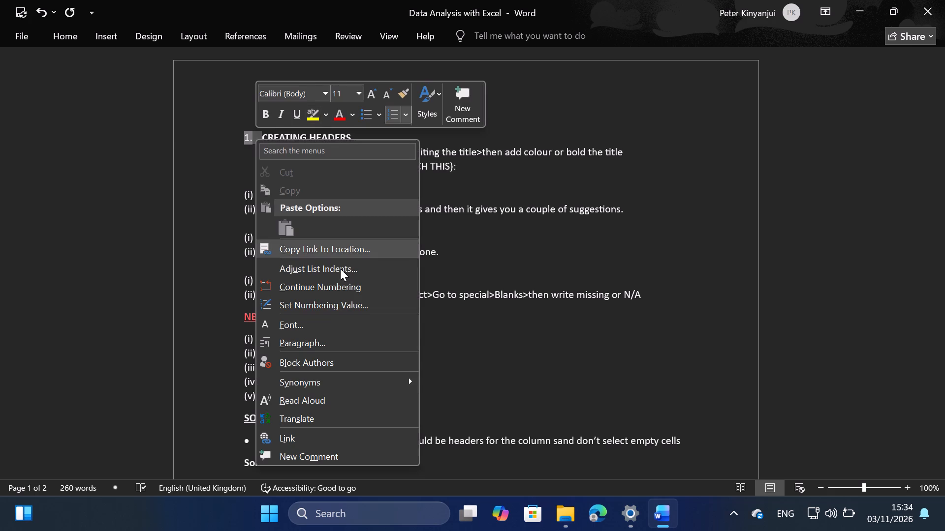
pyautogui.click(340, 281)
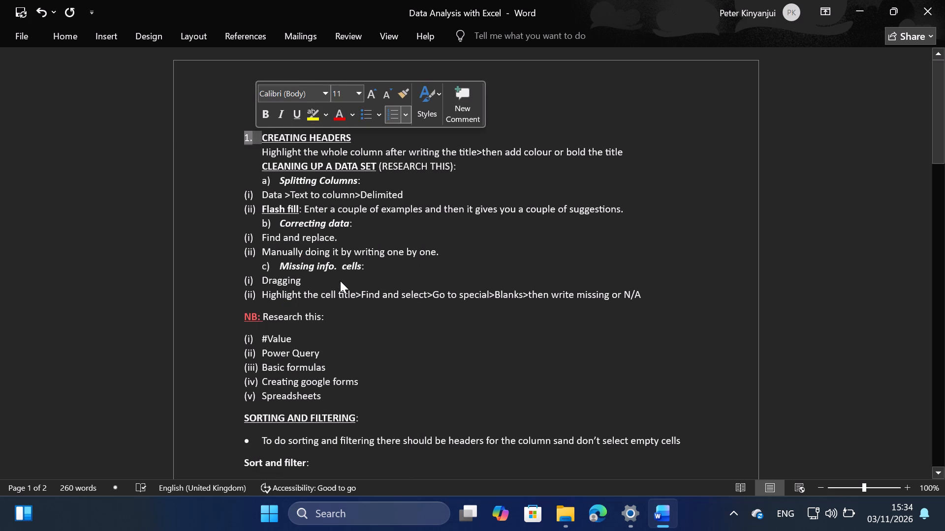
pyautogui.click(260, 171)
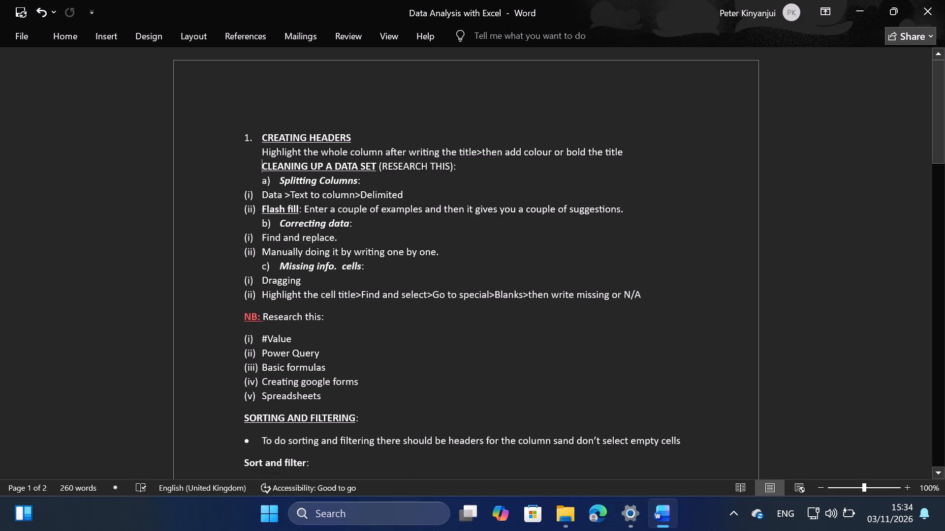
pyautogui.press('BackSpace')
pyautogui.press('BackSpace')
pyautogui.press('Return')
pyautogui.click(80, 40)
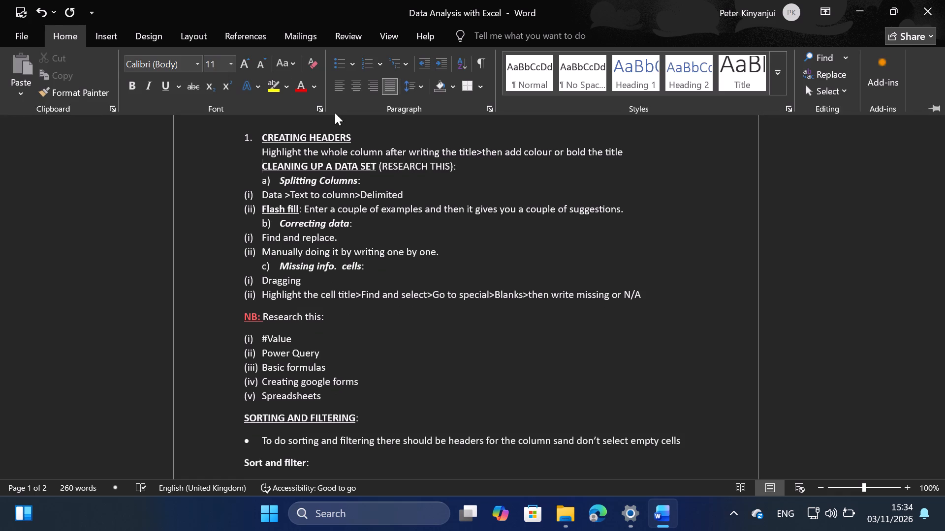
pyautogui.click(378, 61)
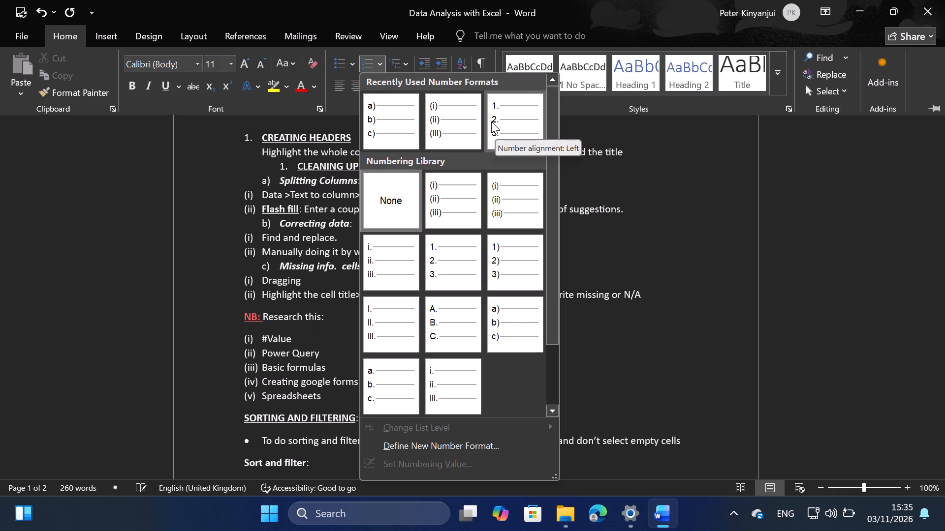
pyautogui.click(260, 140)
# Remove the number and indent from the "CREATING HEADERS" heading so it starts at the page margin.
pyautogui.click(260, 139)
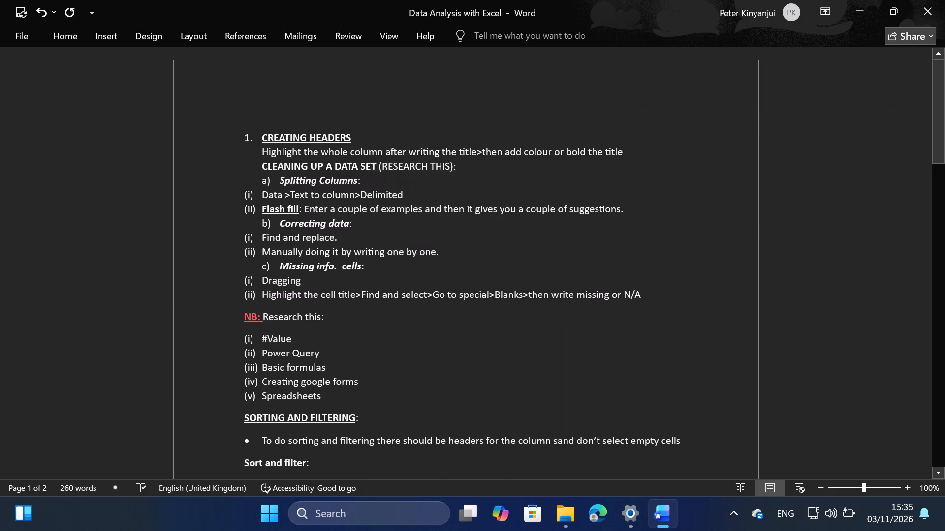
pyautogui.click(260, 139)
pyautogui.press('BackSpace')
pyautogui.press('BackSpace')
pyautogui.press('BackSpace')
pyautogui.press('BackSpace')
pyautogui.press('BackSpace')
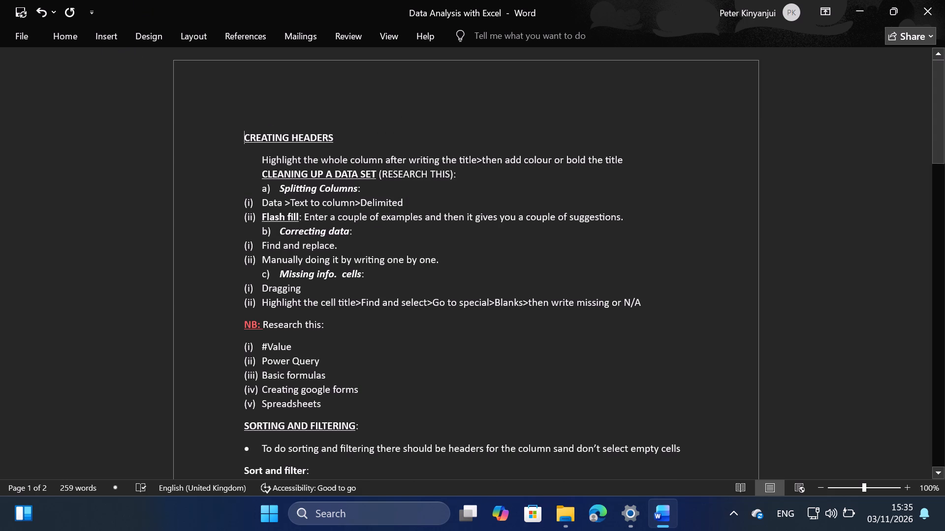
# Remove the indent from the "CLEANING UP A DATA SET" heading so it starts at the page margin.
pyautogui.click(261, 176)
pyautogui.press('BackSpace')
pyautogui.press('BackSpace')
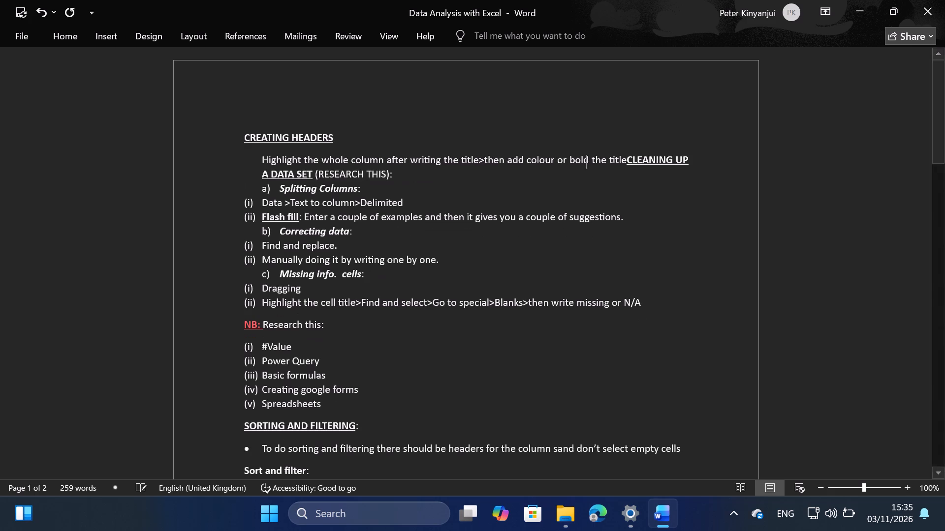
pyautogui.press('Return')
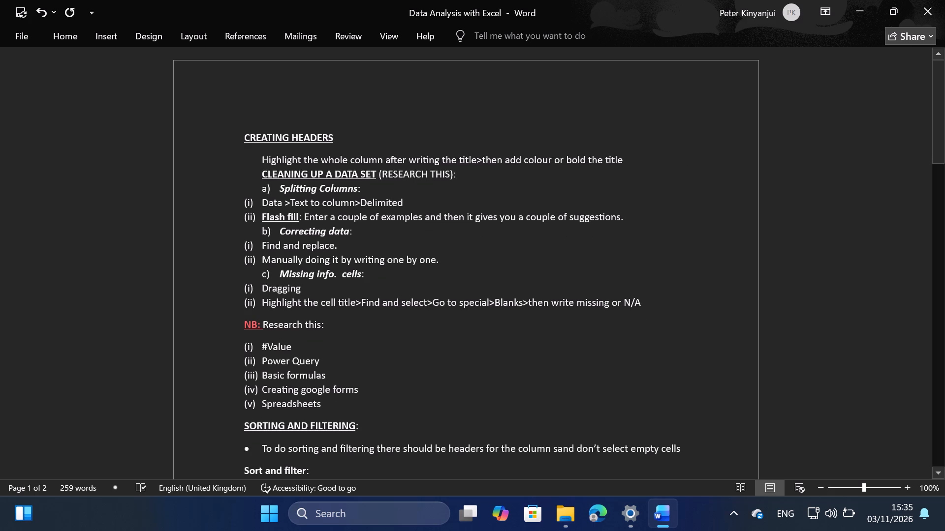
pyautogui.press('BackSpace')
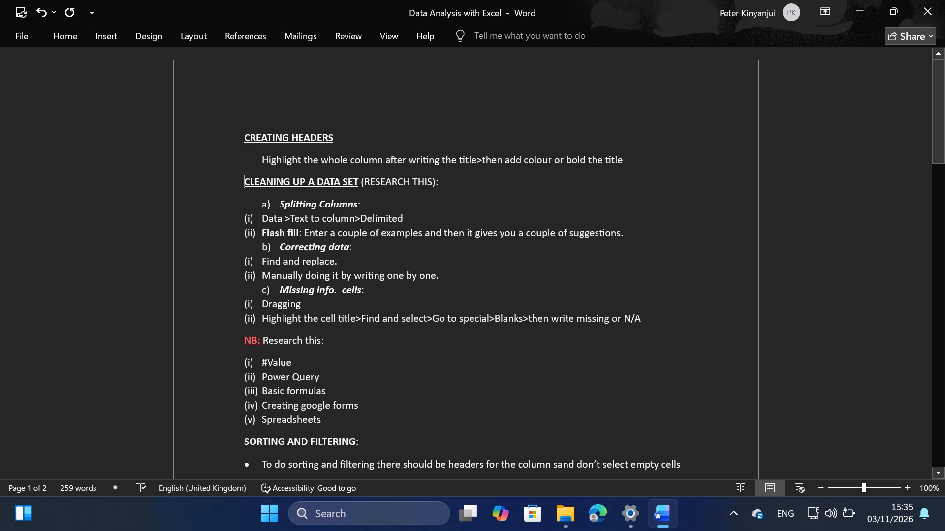
# Apply 1. numbering to the "CREATING HEADERS" heading.
pyautogui.click(79, 38)
pyautogui.doubleClick(242, 133)
pyautogui.click(48, 39)
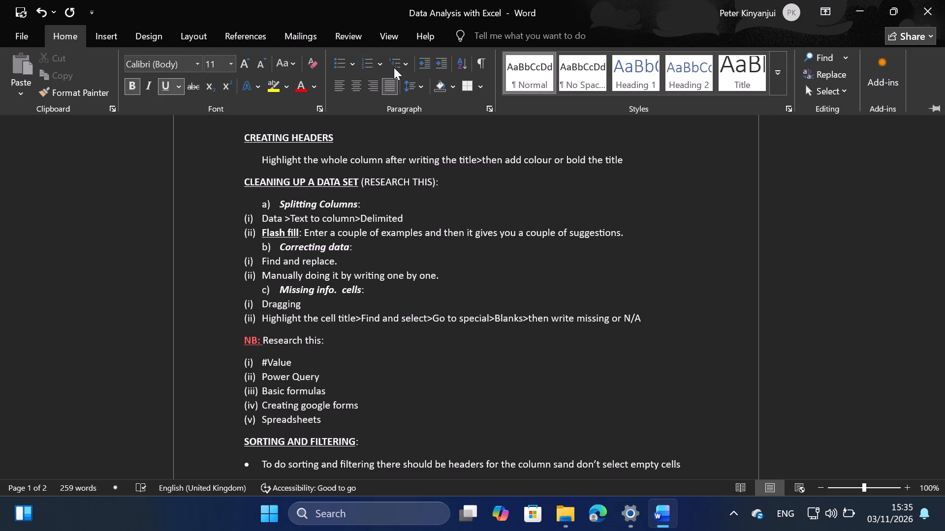
pyautogui.click(372, 65)
pyautogui.click(381, 65)
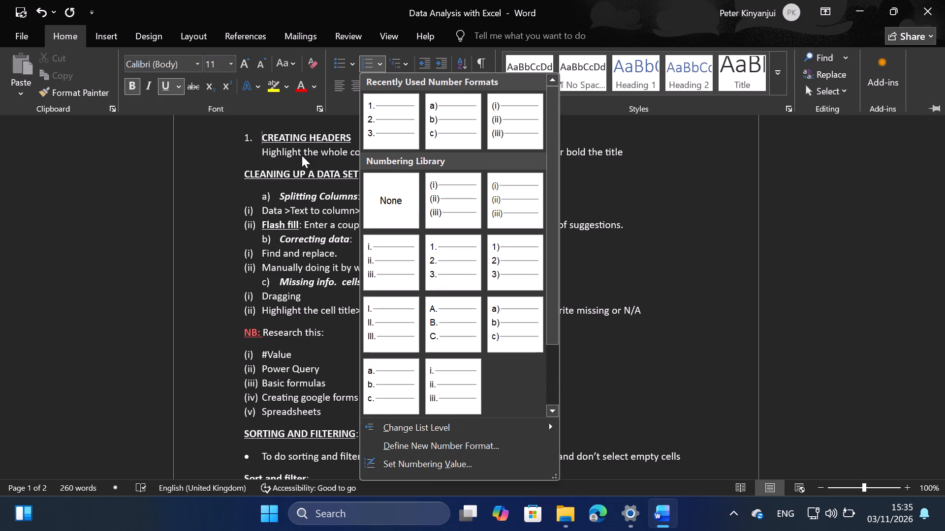
pyautogui.doubleClick(246, 172)
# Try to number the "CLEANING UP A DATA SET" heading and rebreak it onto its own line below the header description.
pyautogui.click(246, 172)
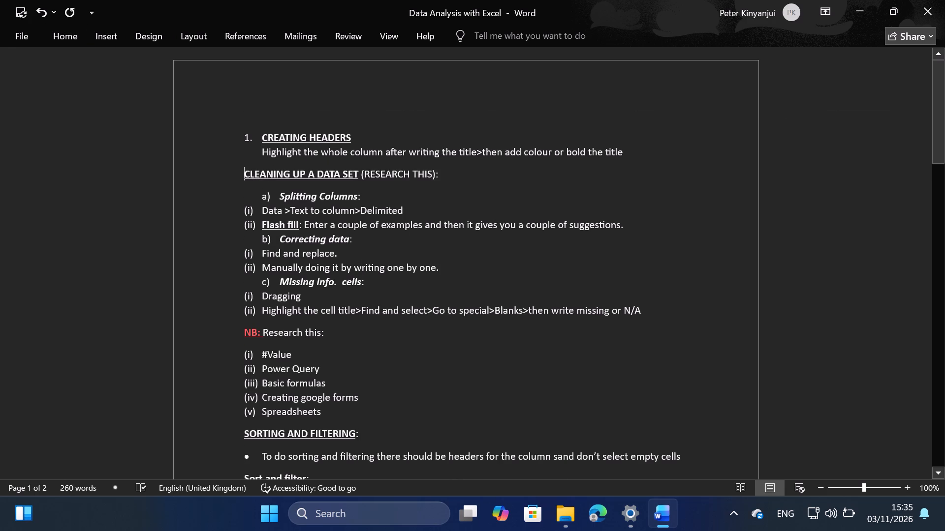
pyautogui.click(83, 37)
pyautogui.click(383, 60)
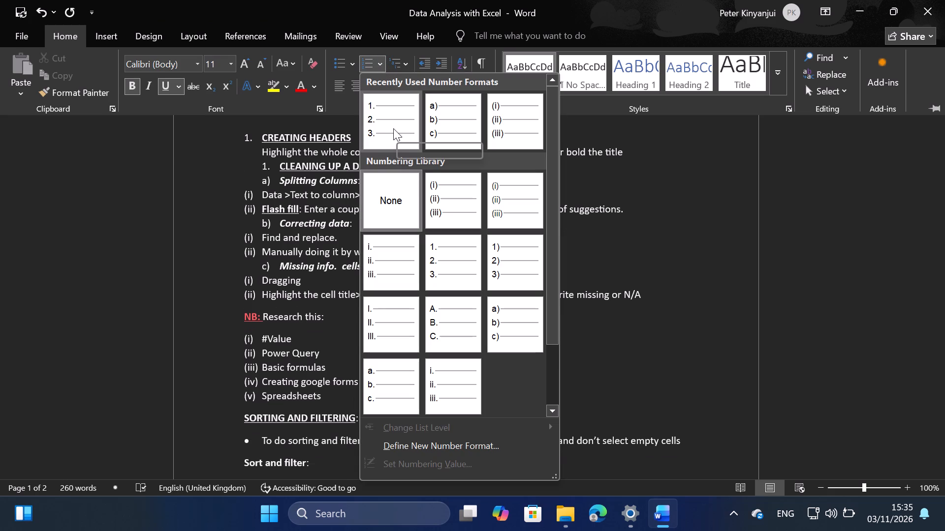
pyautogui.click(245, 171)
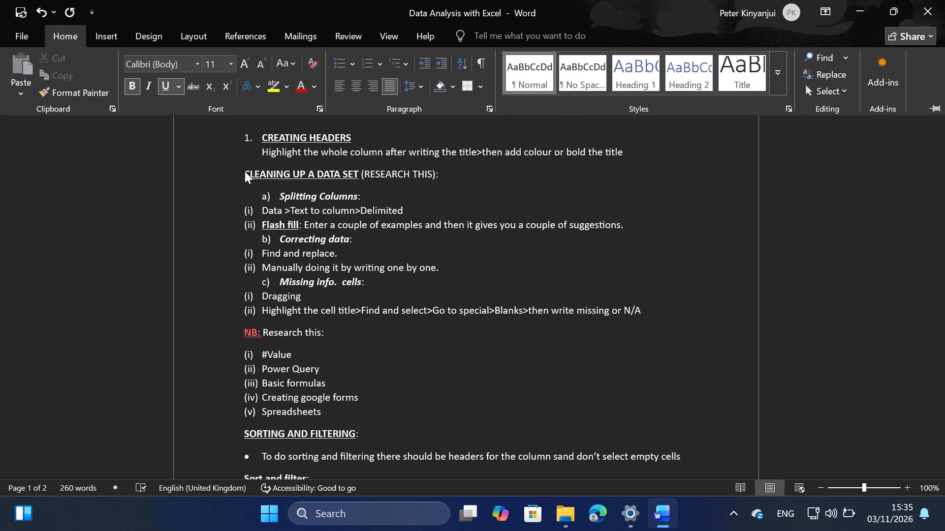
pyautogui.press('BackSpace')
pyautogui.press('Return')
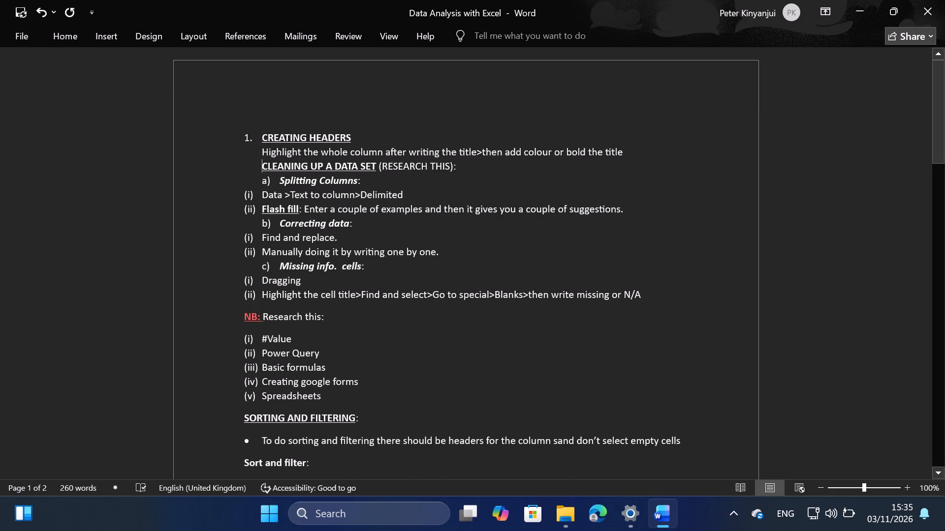
# Join the "Highlight the whole column" description onto the same line as the "CREATING HEADERS" heading.
pyautogui.click(262, 154)
pyautogui.press('BackSpace')
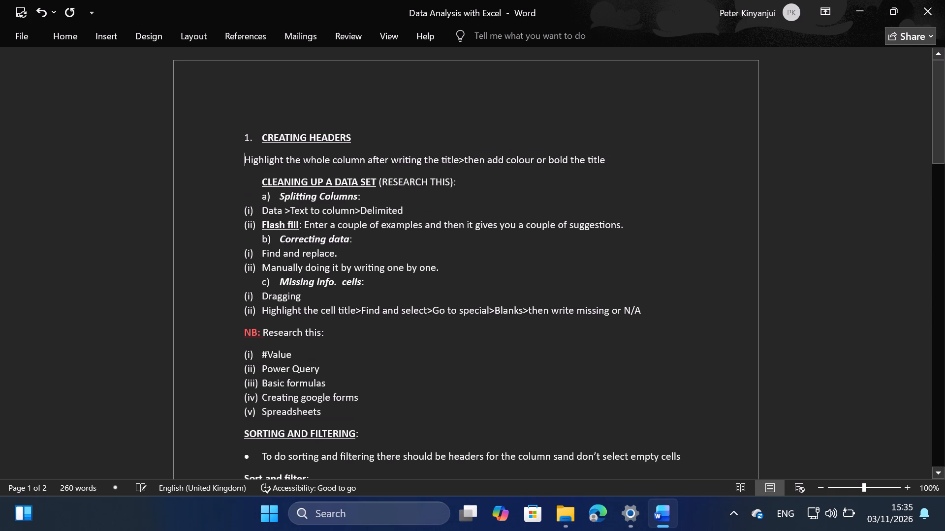
pyautogui.press('BackSpace')
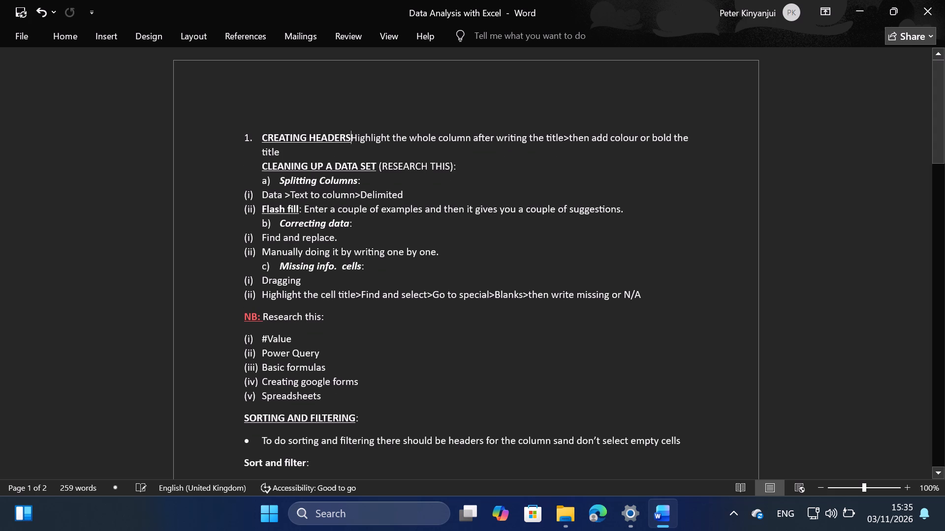
# Merge "CLEANING UP A DATA SET" into the numbered paragraph above and split it off again as item 2.
pyautogui.click(262, 167)
pyautogui.press('BackSpace')
pyautogui.press('BackSpace')
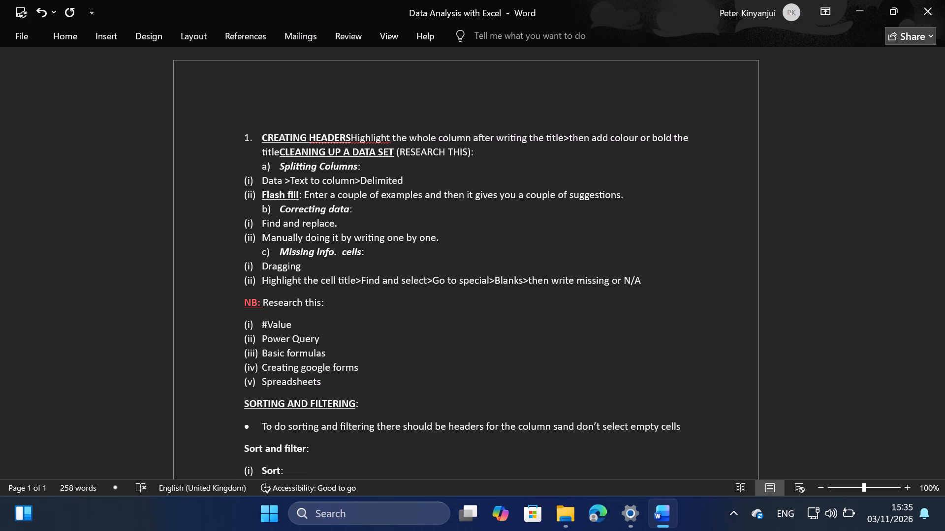
pyautogui.press('Return')
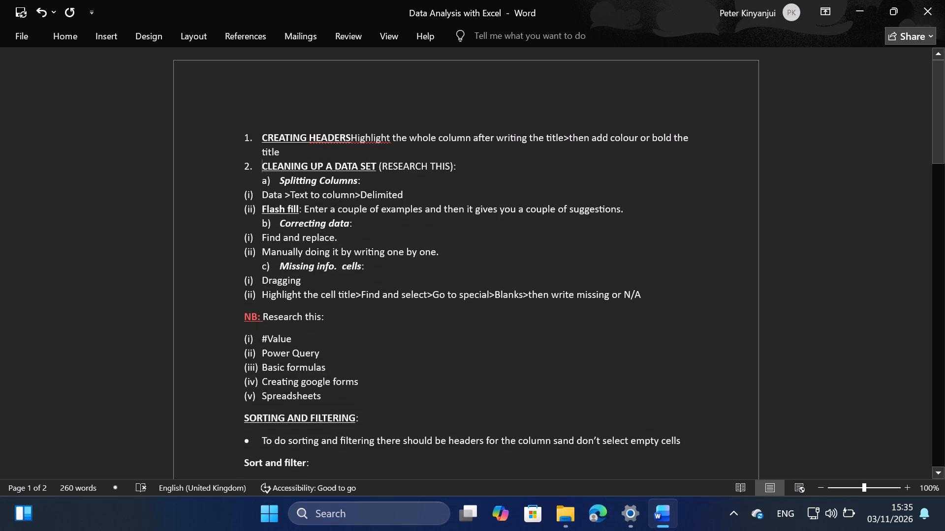
# Insert a colon between "CREATING HEADERS" and its description.
pyautogui.click(347, 134)
pyautogui.click(353, 134)
pyautogui.hotkey('shift', ':')
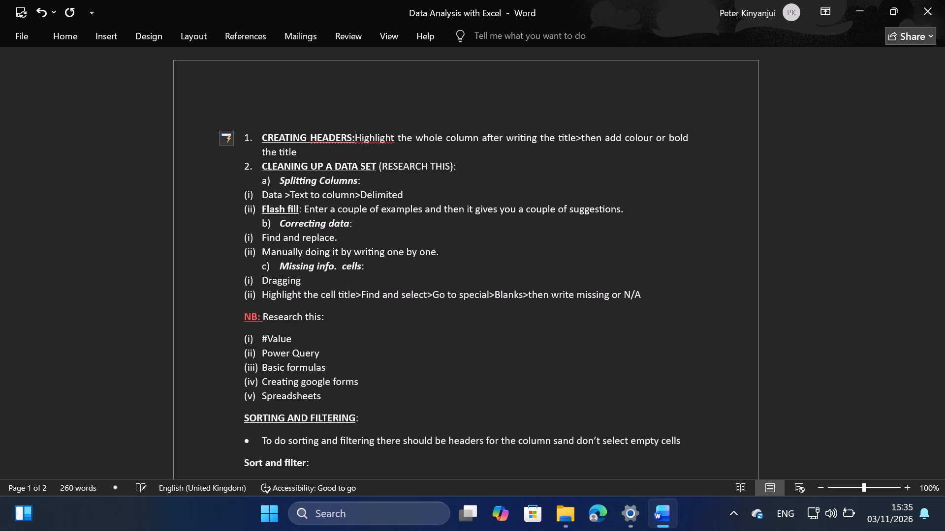
# Remove the bold and underline from the colon after the "CREATING HEADERS" heading.
pyautogui.click(353, 138)
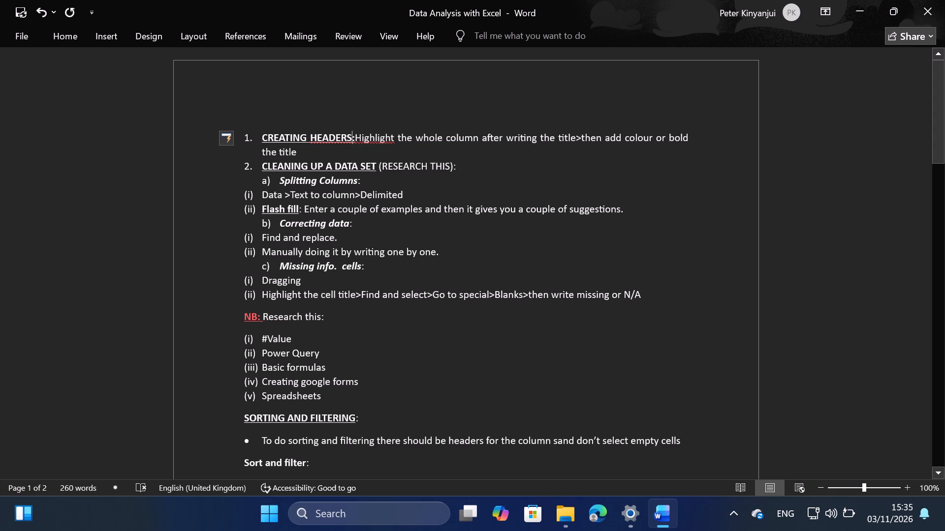
pyautogui.click(354, 140)
pyautogui.click(354, 140)
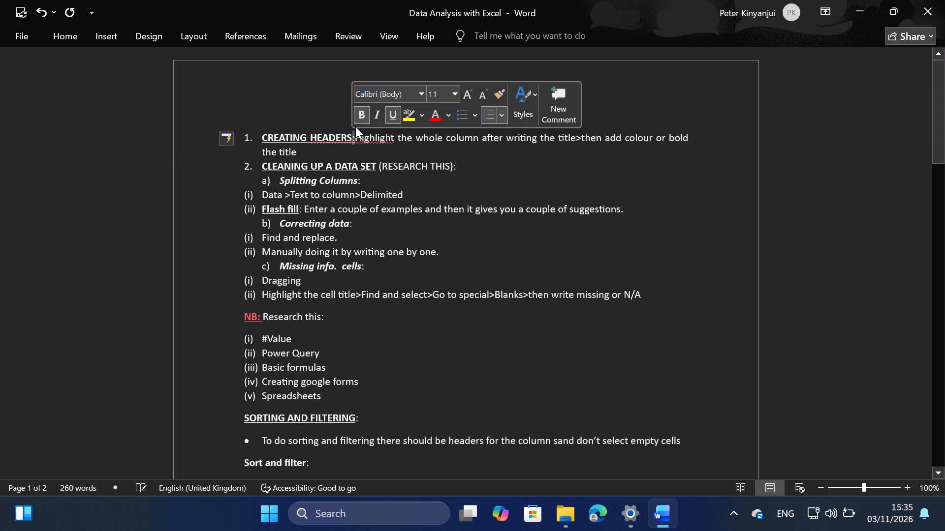
pyautogui.click(365, 118)
pyautogui.click(395, 107)
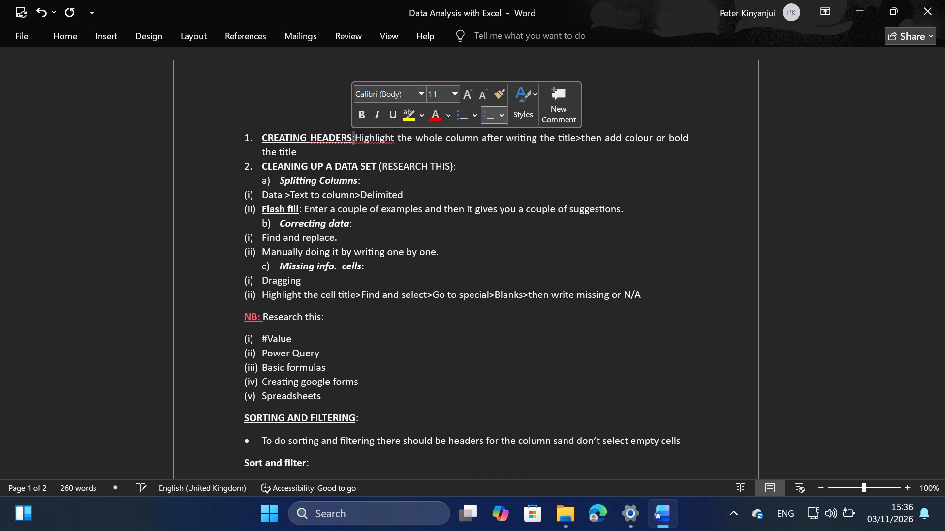
# Put the "Highlight the whole column" description on its own unnumbered line below the "CREATING HEADERS" heading.
pyautogui.click(355, 140)
pyautogui.press('Return')
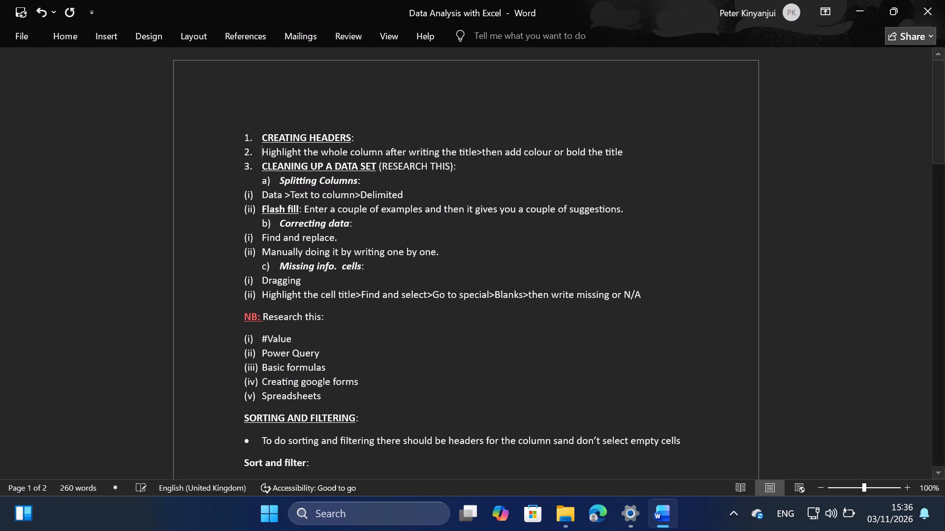
pyautogui.press('BackSpace')
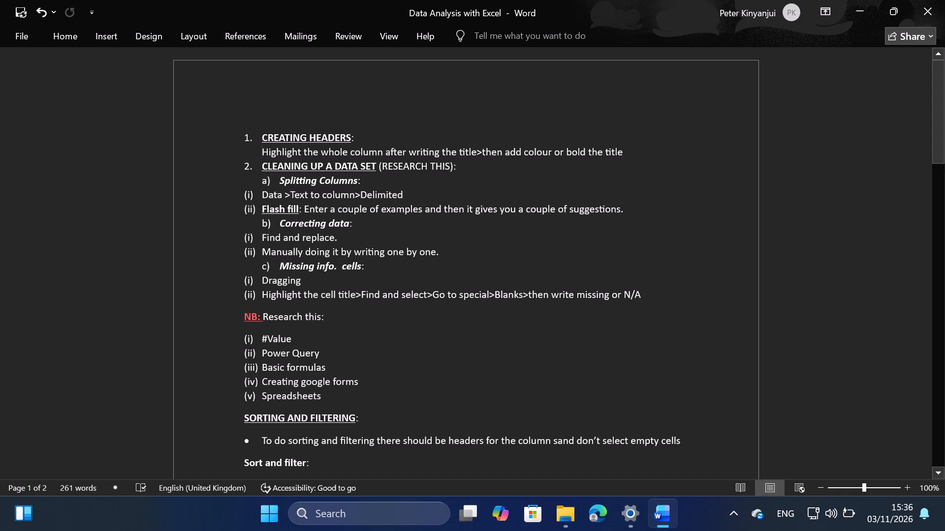
# Move the "CREATING HEADERS" heading and its description to below the "Spreadsheets" item, before "SORTING AND FILTERING".
pyautogui.moveTo(260, 138); pyautogui.dragTo(611, 209)
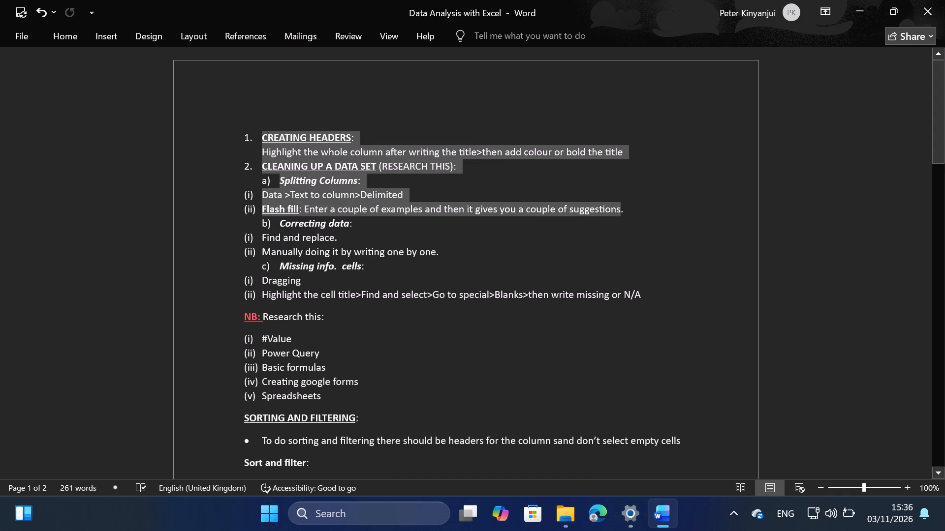
pyautogui.moveTo(611, 209); pyautogui.dragTo(647, 154)
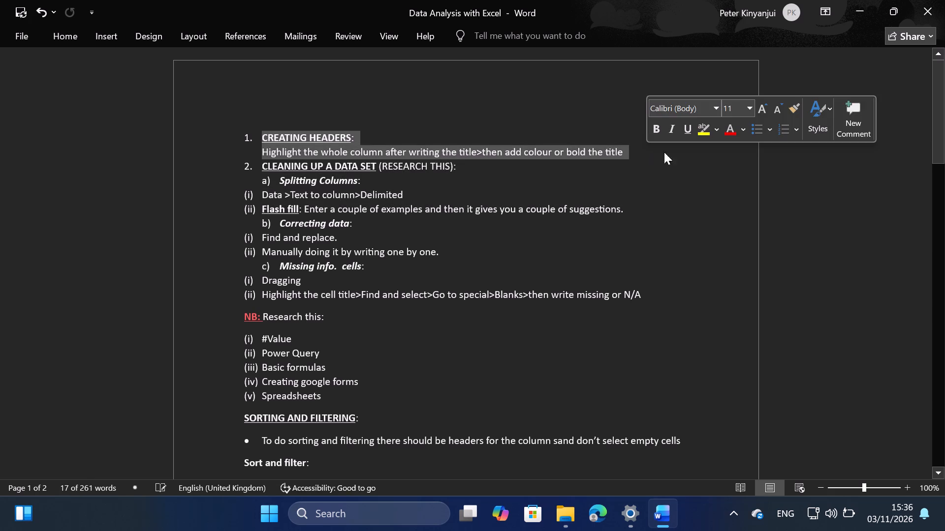
pyautogui.hotkey('ctrl', 'x')
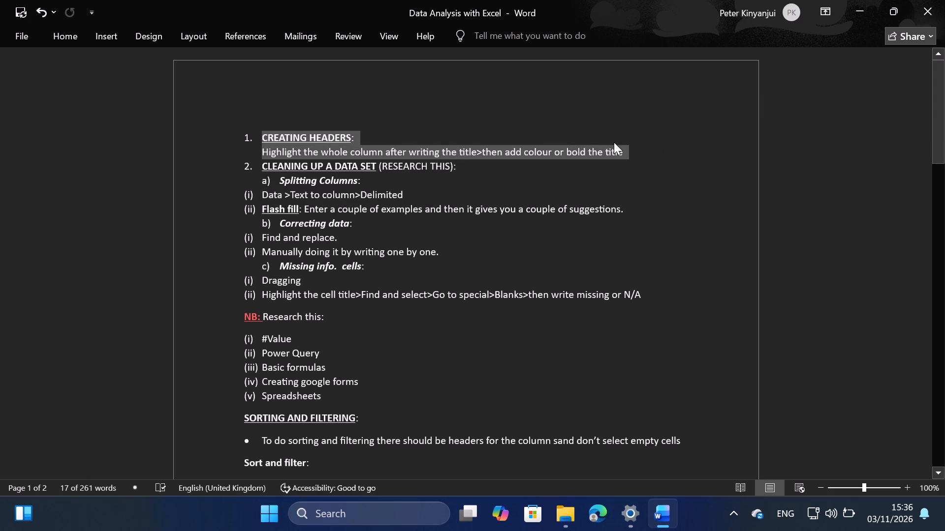
pyautogui.click(326, 372)
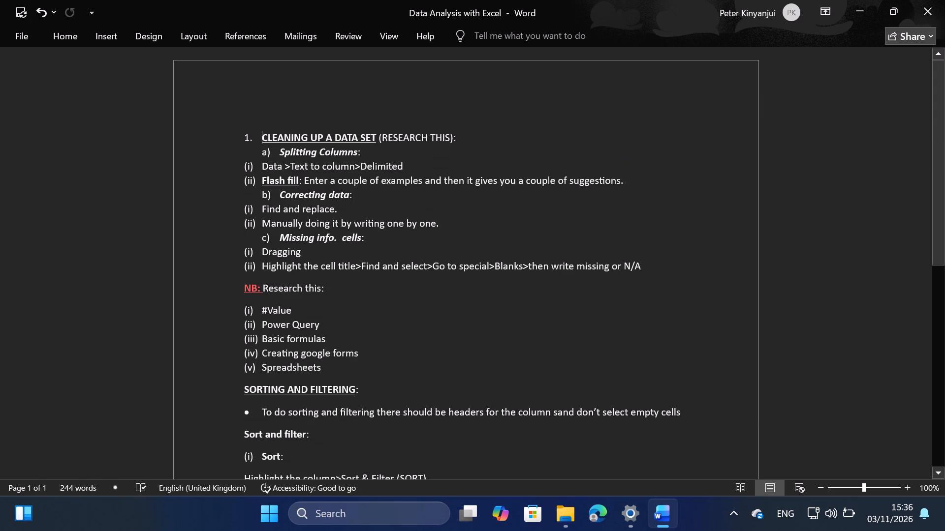
pyautogui.press('Return')
pyautogui.press('Return')
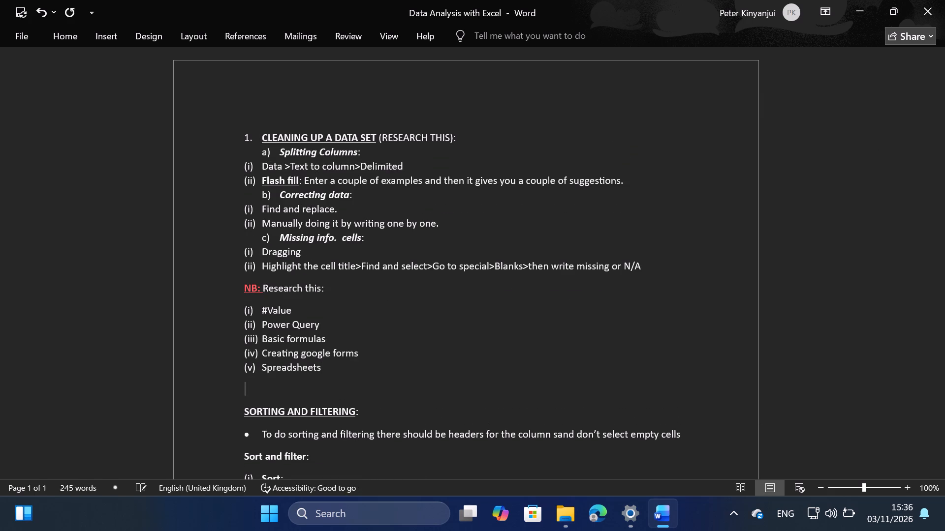
pyautogui.press('Return')
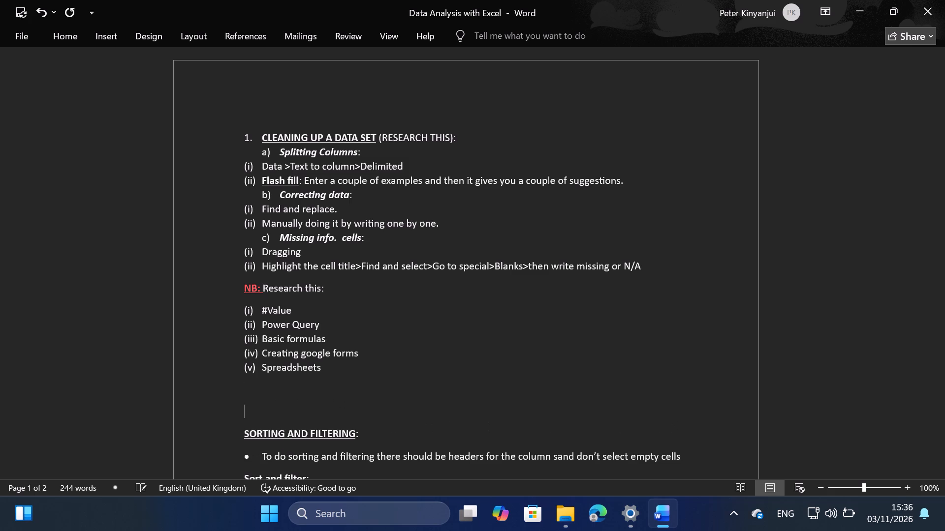
pyautogui.press('BackSpace')
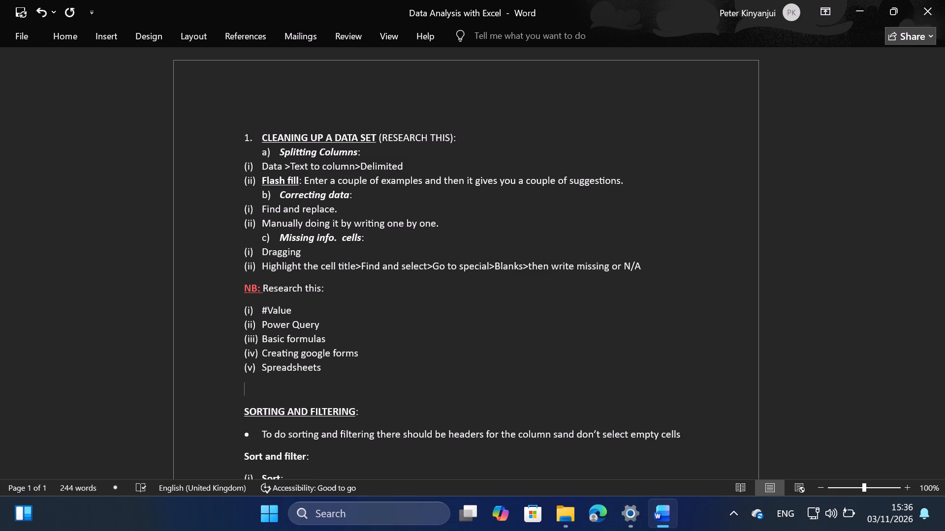
pyautogui.hotkey('ctrl', 'v')
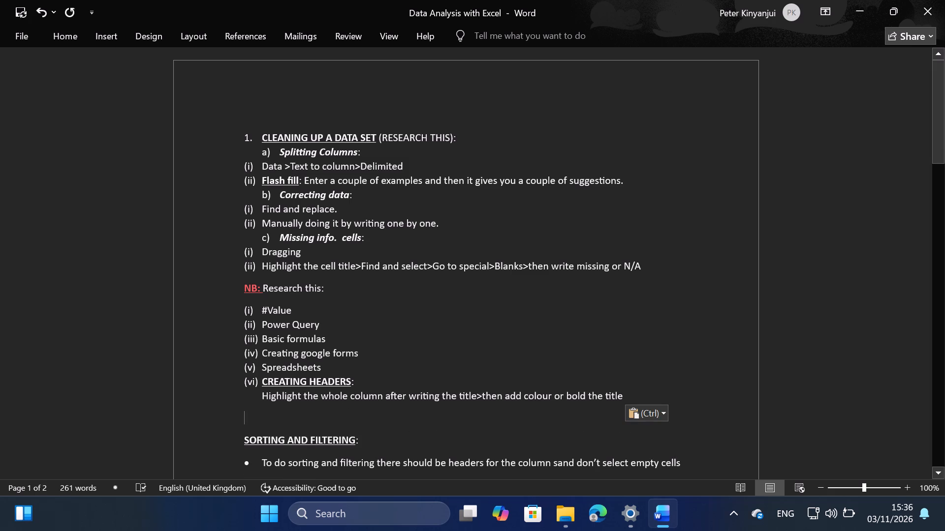
# Take the moved "CREATING HEADERS" heading out of the list, align it to the page margin and leave a blank line above it.
pyautogui.click(260, 382)
pyautogui.press('BackSpace')
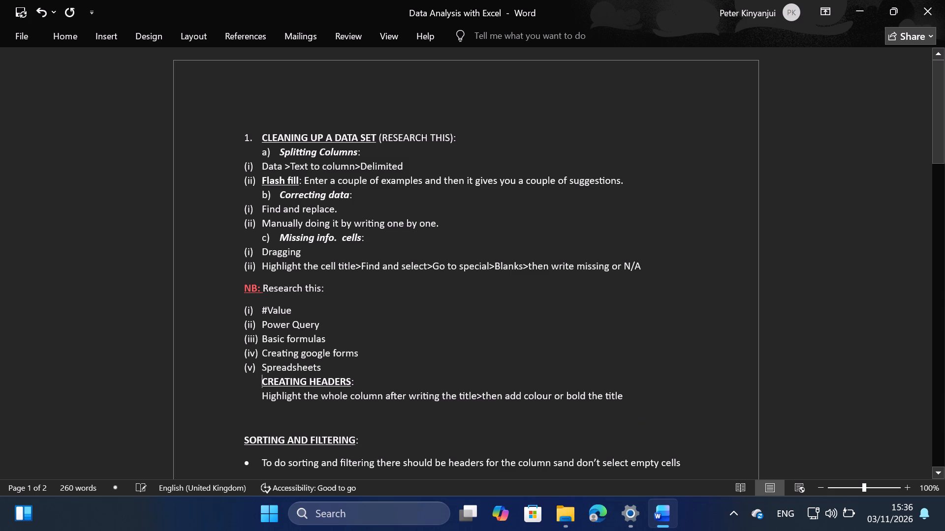
pyautogui.press('Return')
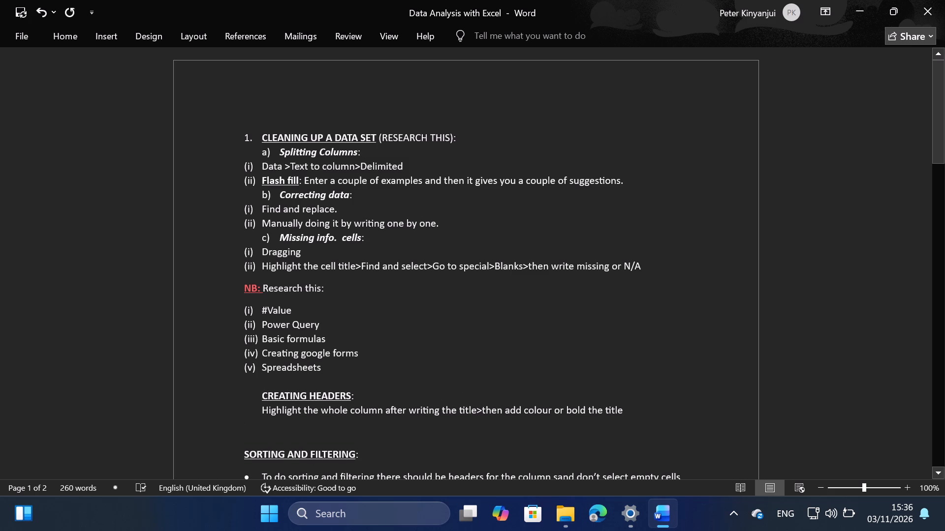
pyautogui.press('BackSpace')
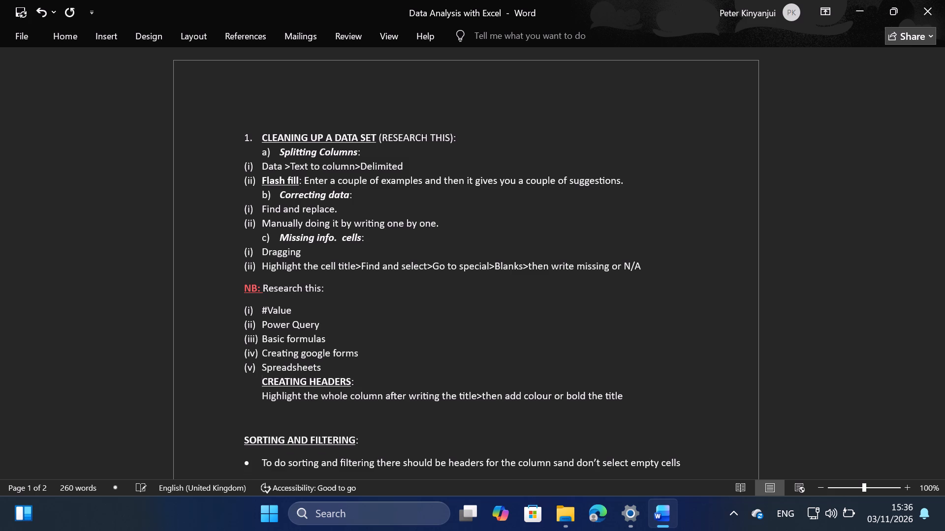
pyautogui.press('Return')
pyautogui.press('Return')
pyautogui.press('BackSpace')
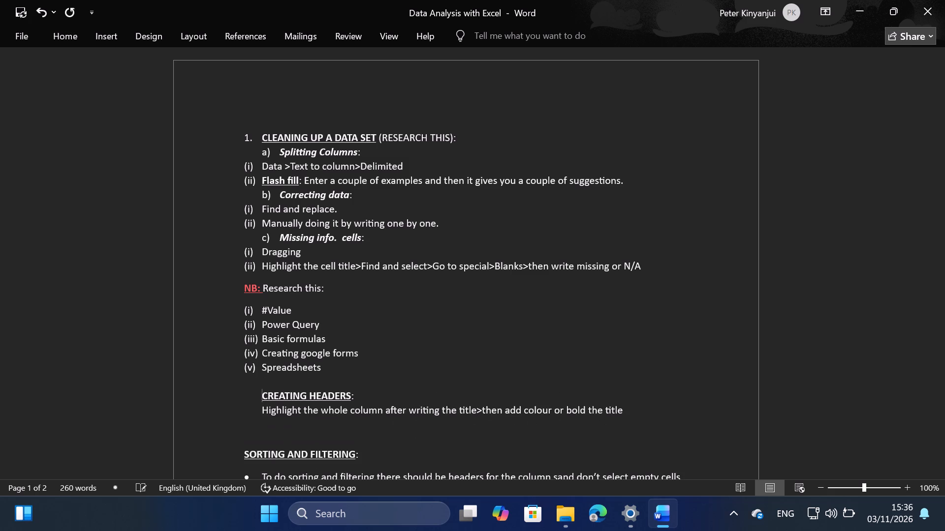
pyautogui.click(265, 406)
pyautogui.click(259, 397)
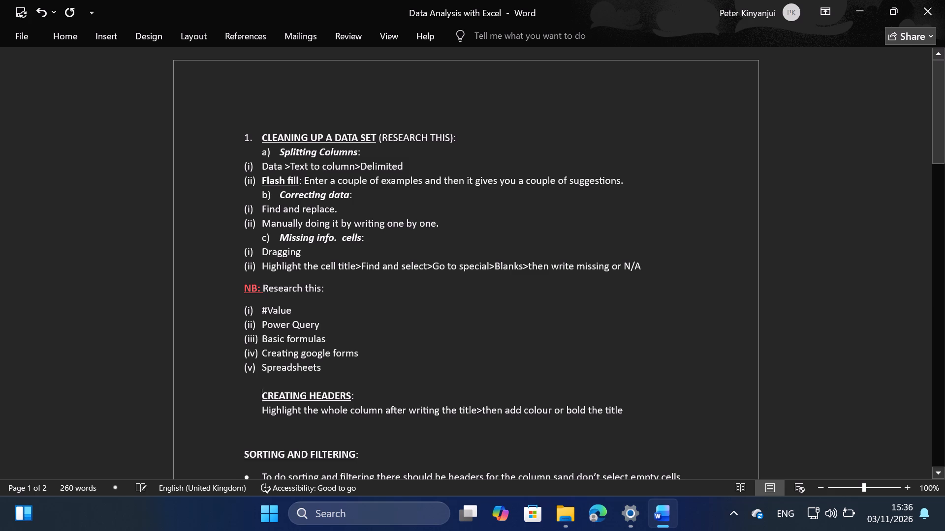
pyautogui.press('BackSpace')
pyautogui.press('BackSpace')
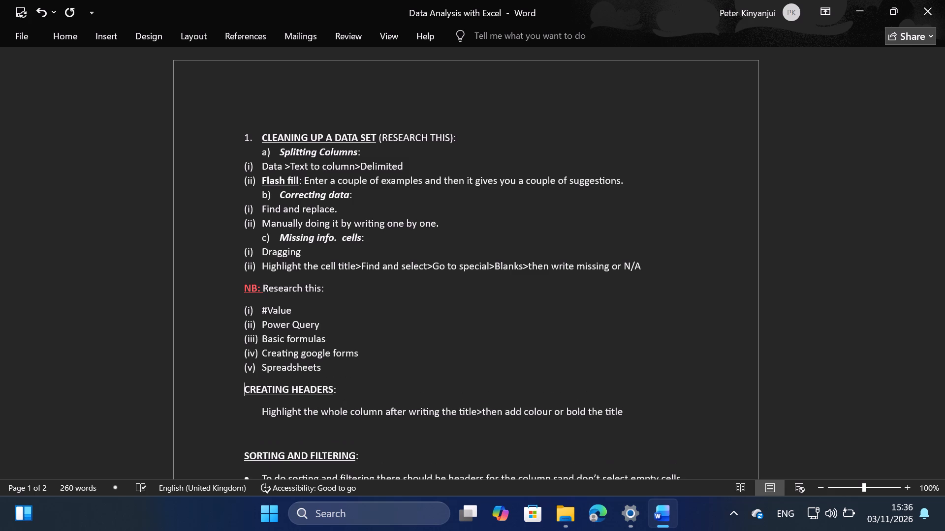
pyautogui.press('Return')
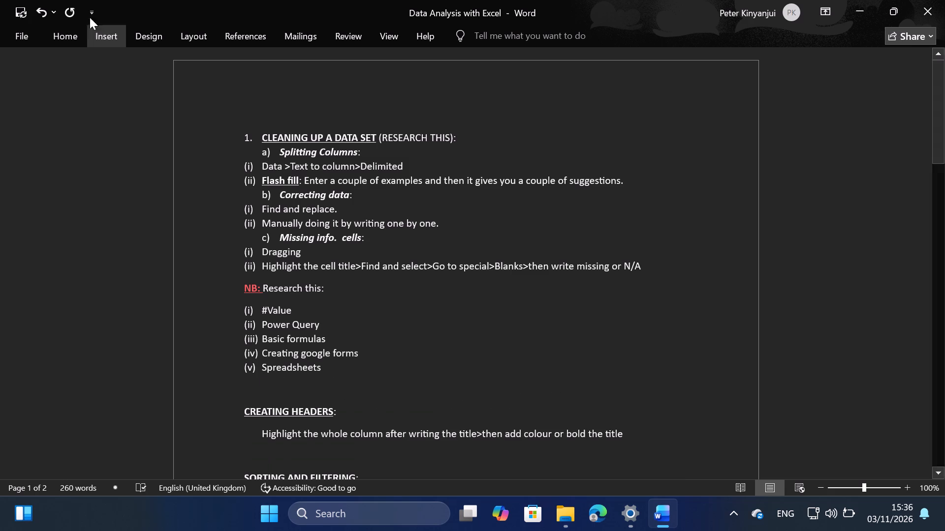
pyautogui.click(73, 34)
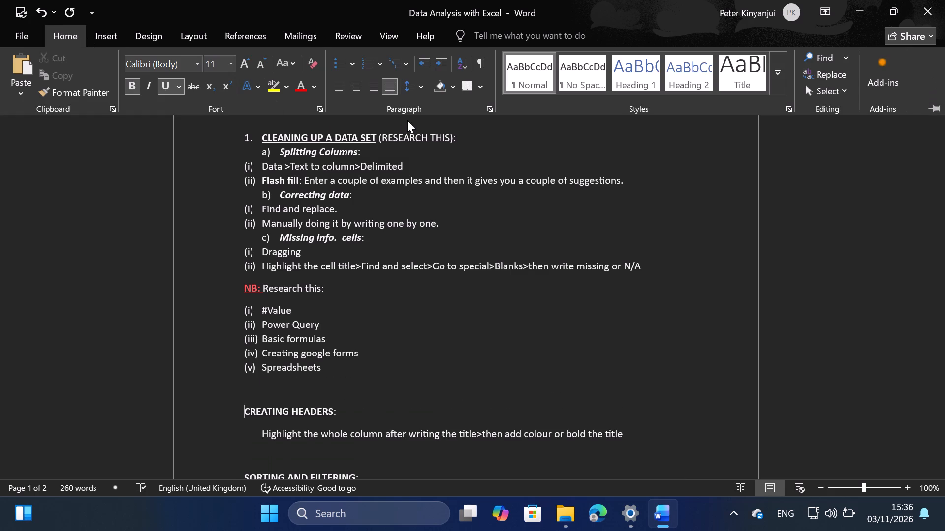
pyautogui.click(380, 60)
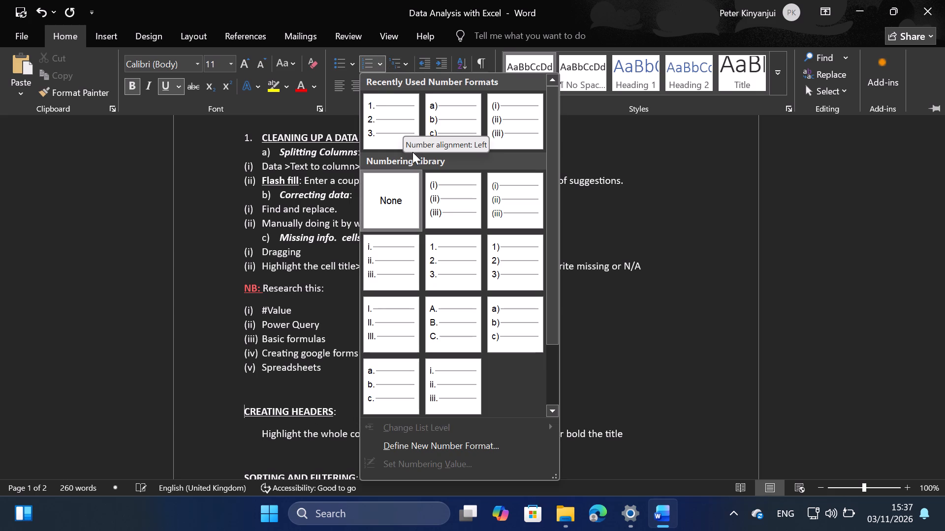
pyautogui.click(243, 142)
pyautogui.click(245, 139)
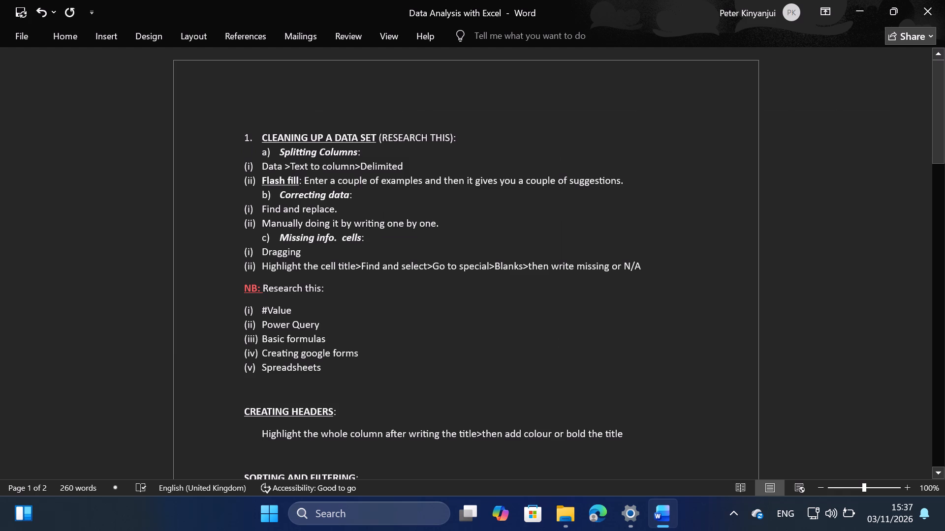
# Remove the list number from the "CLEANING UP A DATA SET" heading.
pyautogui.click(261, 132)
pyautogui.press('BackSpace')
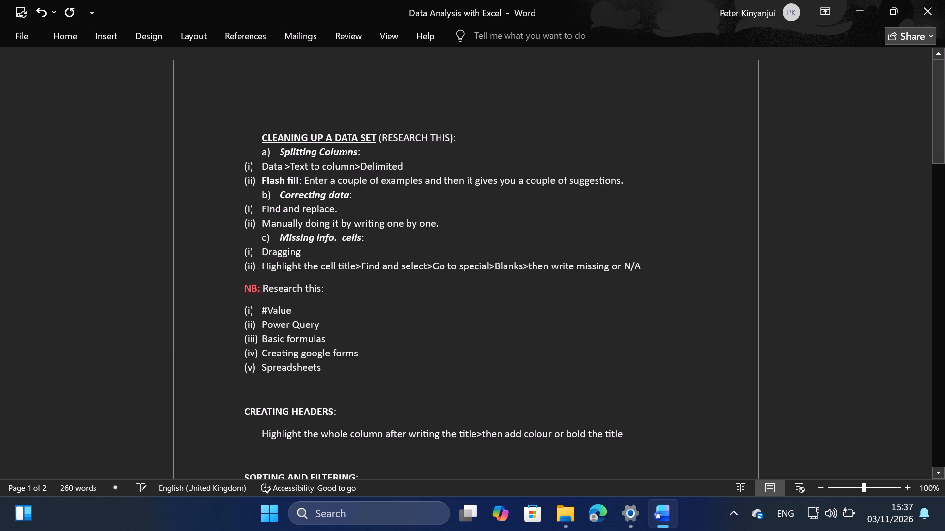
# Insert a line above "CLEANING UP A DATA SET", number it as item 1 in bold and enter the placeholder text "wszz".
pyautogui.press('Return')
pyautogui.click(265, 138)
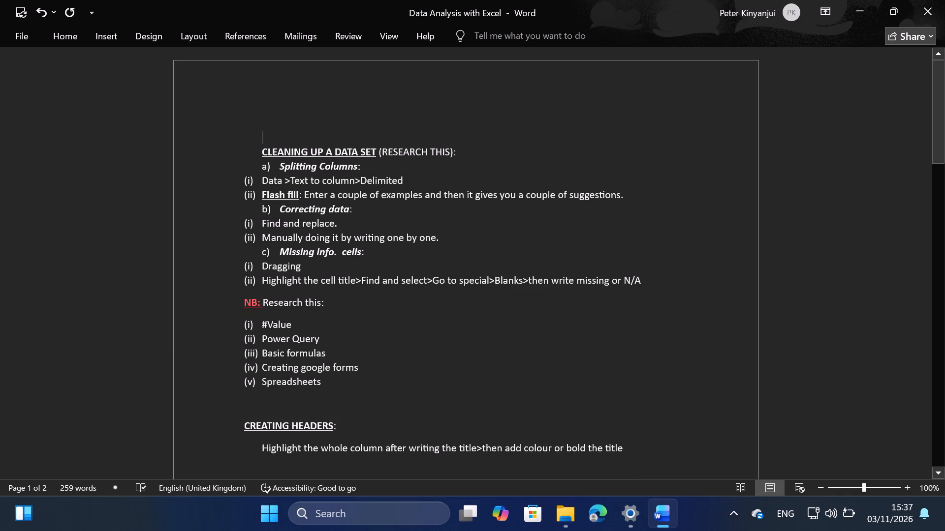
pyautogui.click(71, 32)
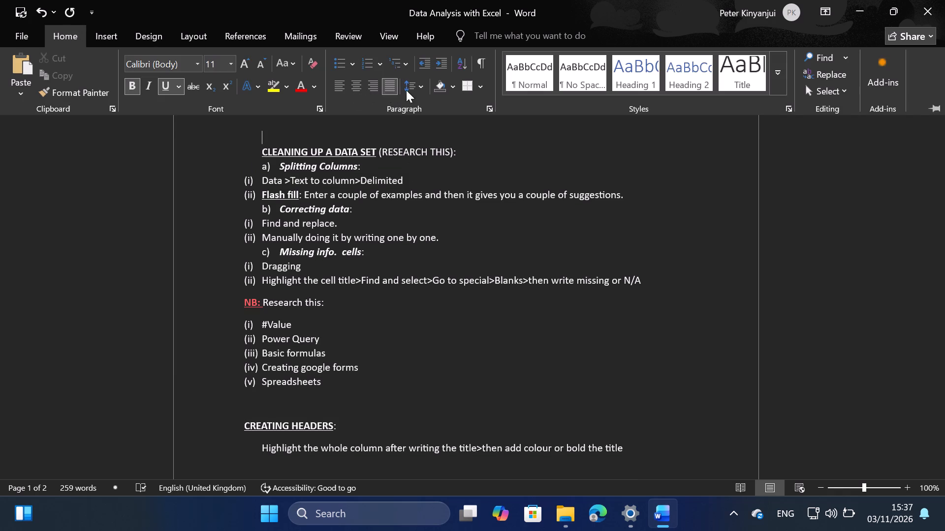
pyautogui.click(381, 56)
pyautogui.click(413, 128)
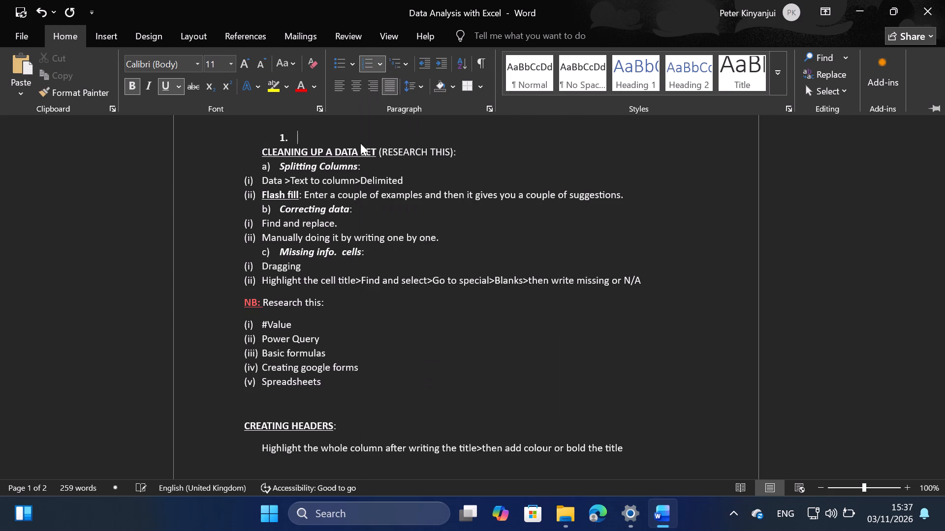
pyautogui.write('wszz')
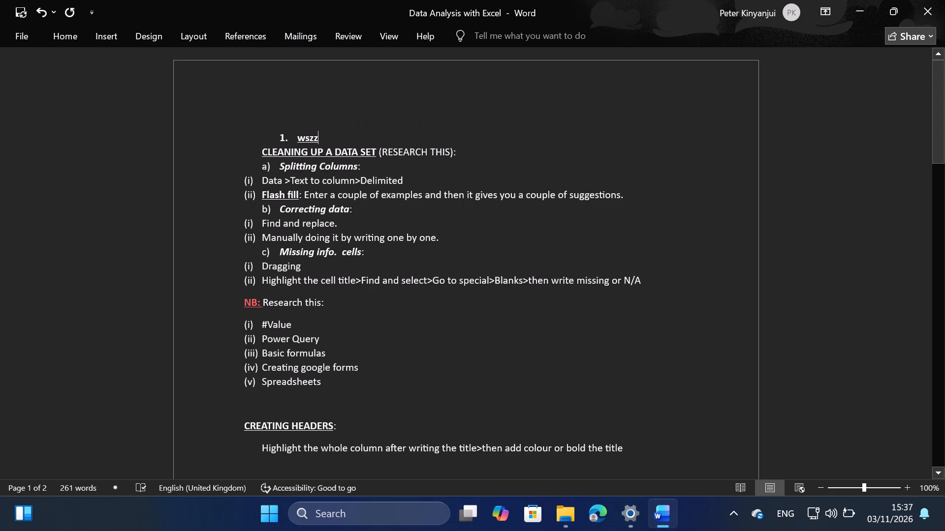
# Number the "CLEANING UP A DATA SET" heading as item 2, below the "wszz" line.
pyautogui.click(271, 148)
pyautogui.click(264, 149)
pyautogui.click(58, 43)
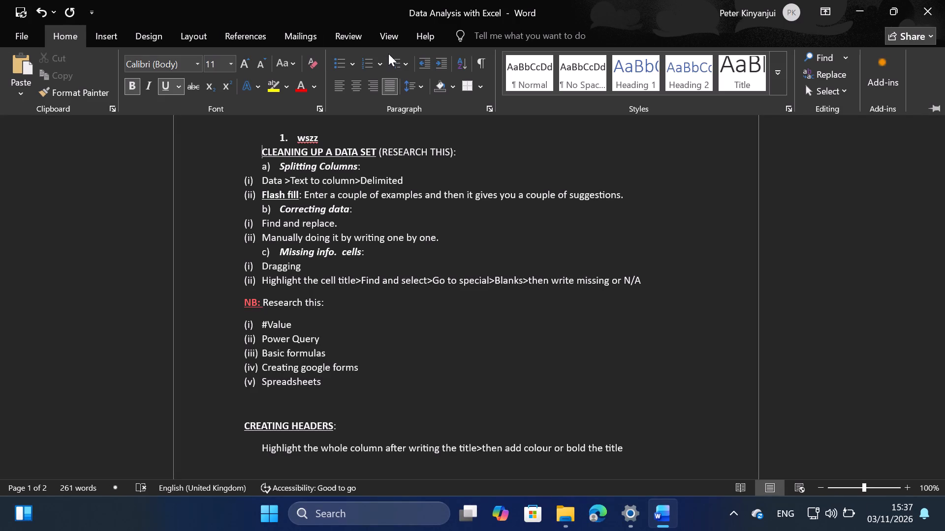
pyautogui.click(382, 60)
pyautogui.click(396, 109)
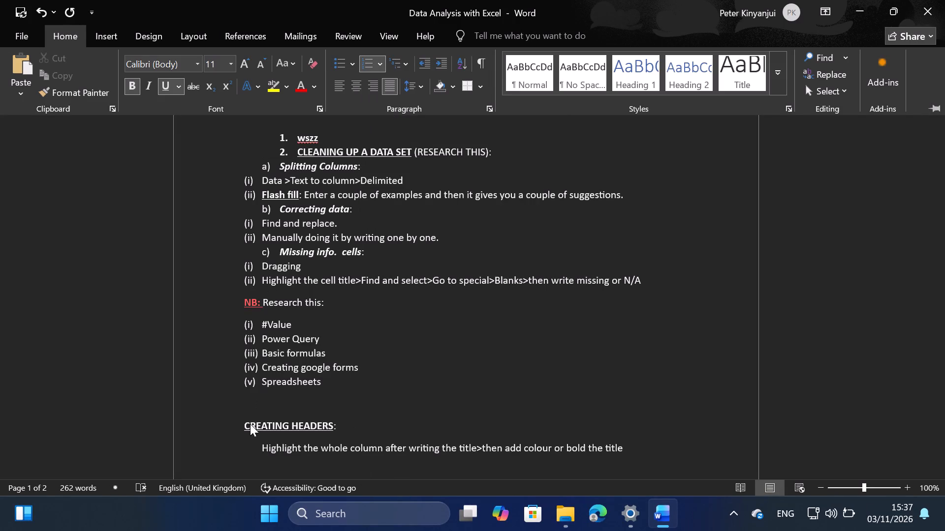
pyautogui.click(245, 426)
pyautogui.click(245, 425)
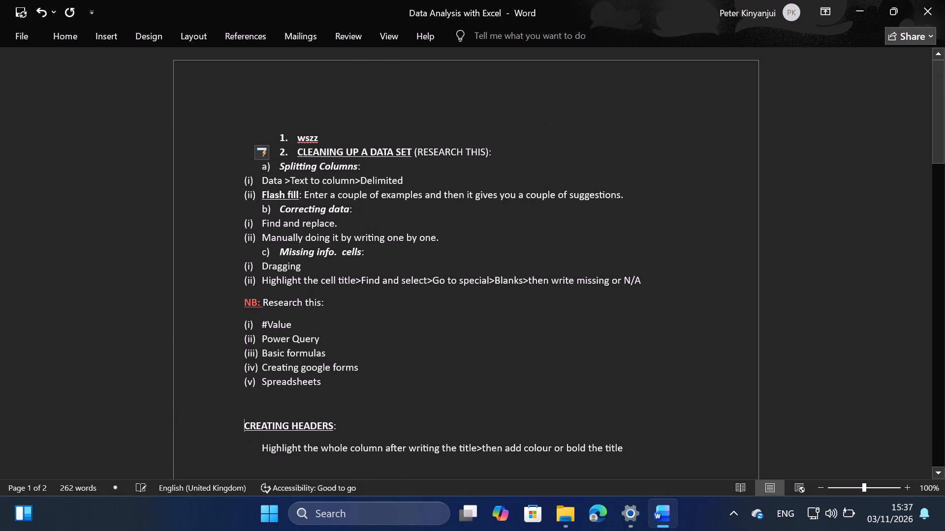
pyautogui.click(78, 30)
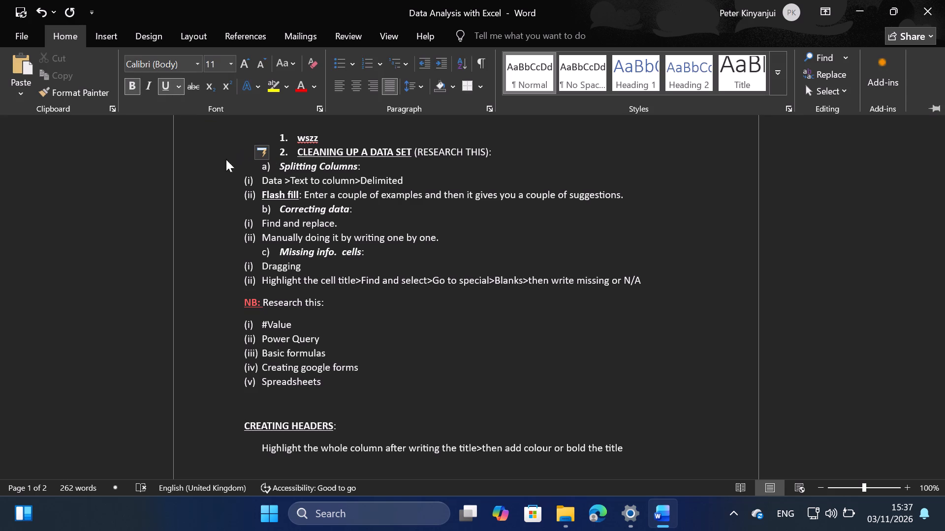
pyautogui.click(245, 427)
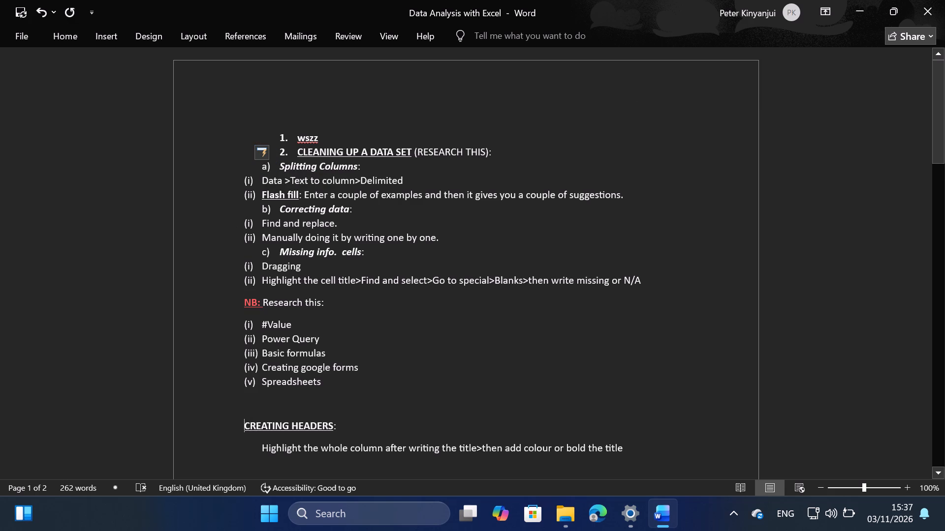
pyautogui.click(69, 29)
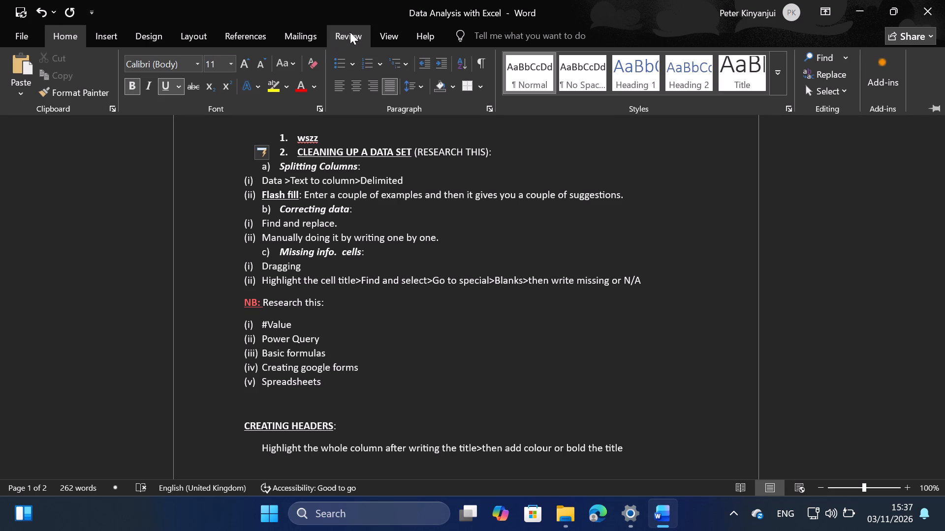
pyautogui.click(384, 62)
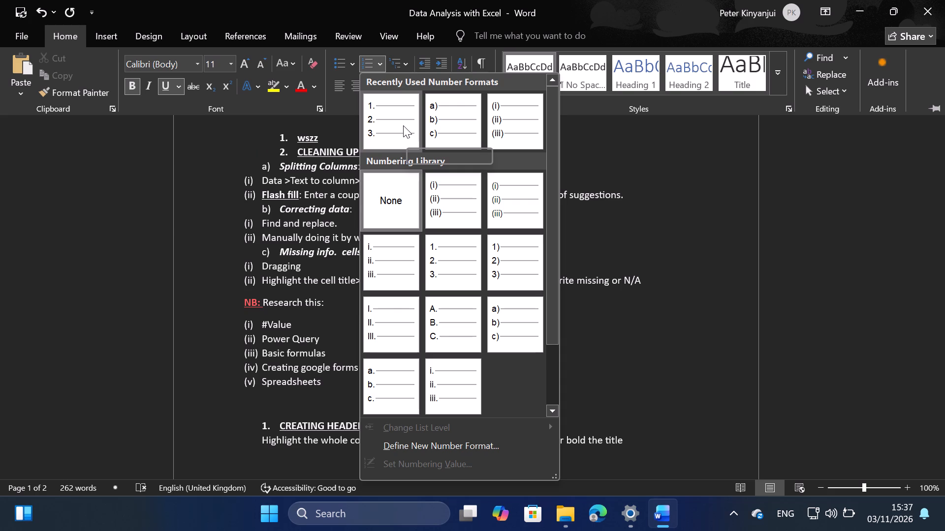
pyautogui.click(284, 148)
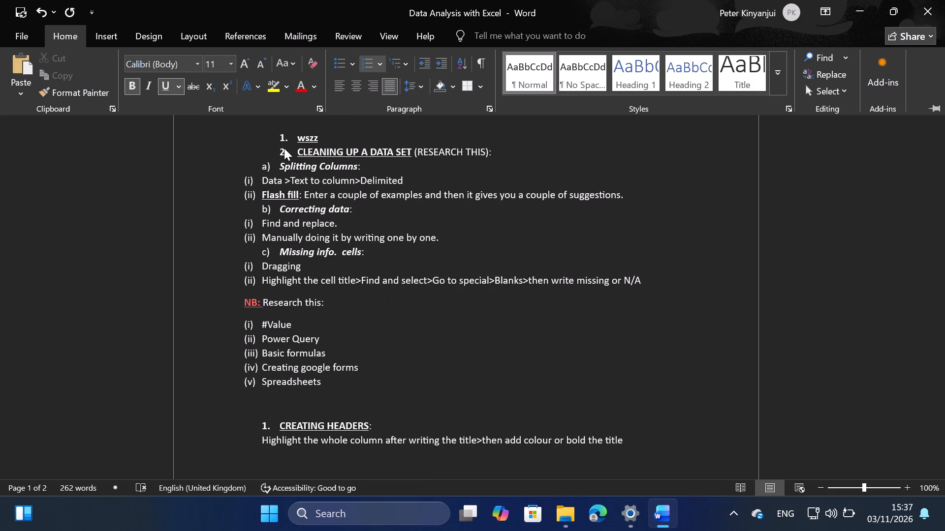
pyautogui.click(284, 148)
# Delete the "wszz" placeholder item and return the "CLEANING UP A DATA SET" heading, unnumbered, to the page margin with a blank line above it.
pyautogui.click(294, 140)
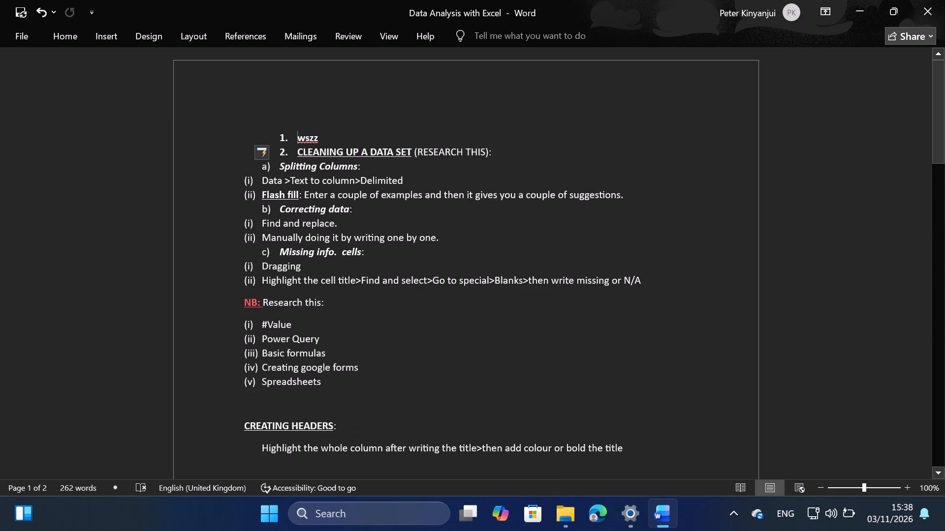
pyautogui.click(320, 139)
pyautogui.doubleClick(320, 139)
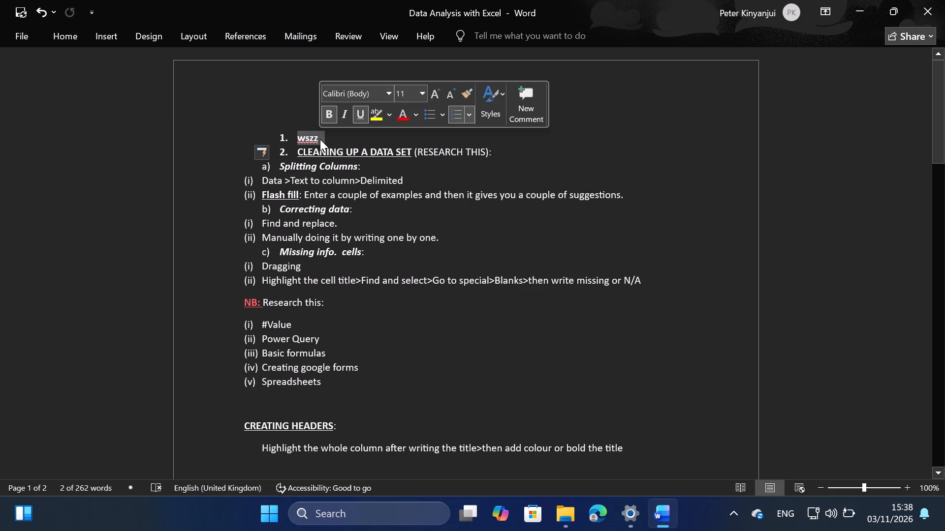
pyautogui.press('BackSpace')
pyautogui.press('BackSpace')
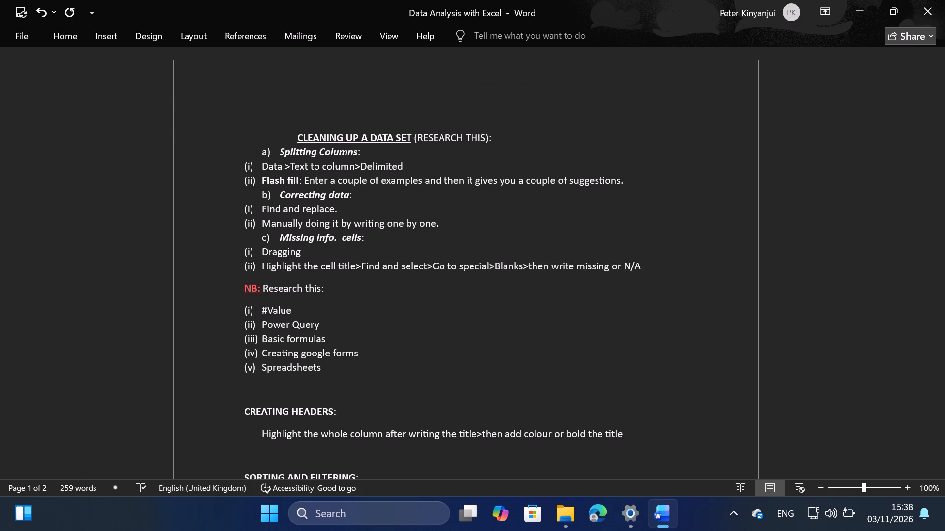
pyautogui.press('BackSpace')
pyautogui.press('Return')
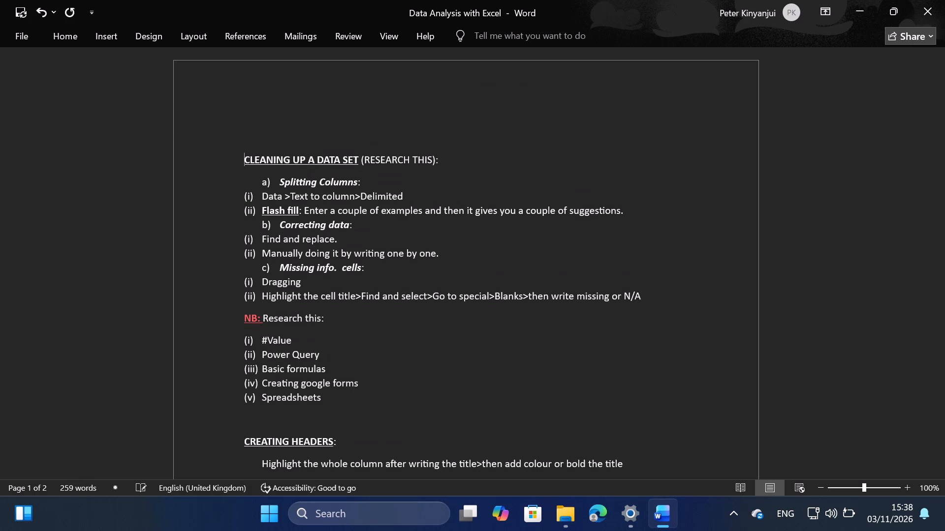
# Number the blank first line as item 1 and enter the heading "Morning lesson missed".
pyautogui.click(242, 142)
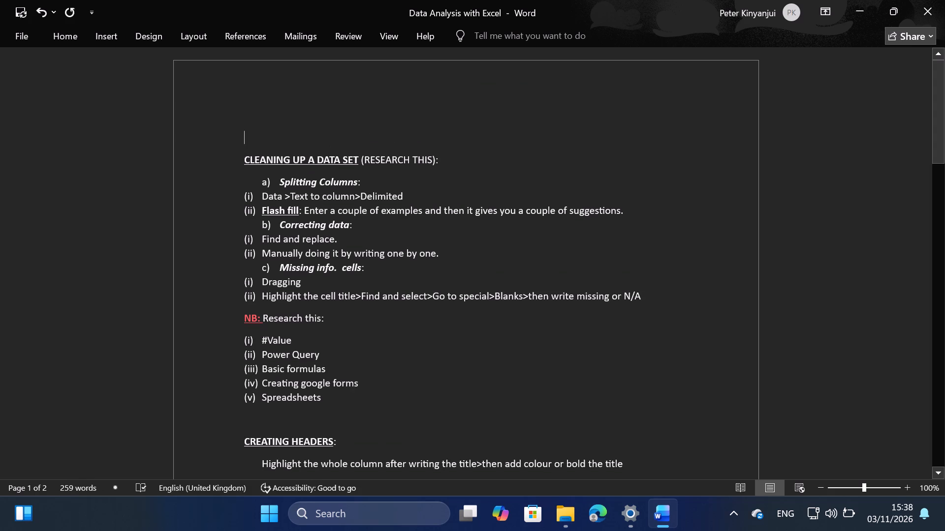
pyautogui.write('1.')
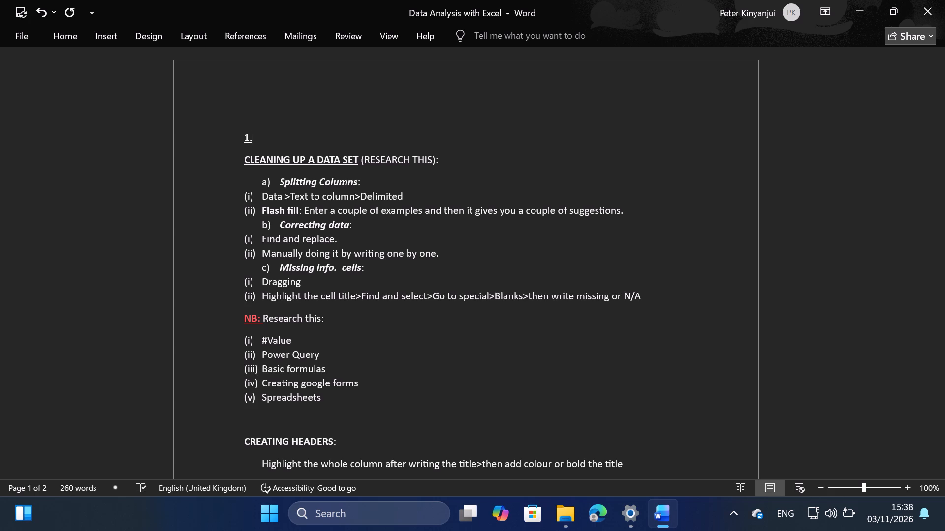
pyautogui.press('space')
pyautogui.write('orning lesson missed')
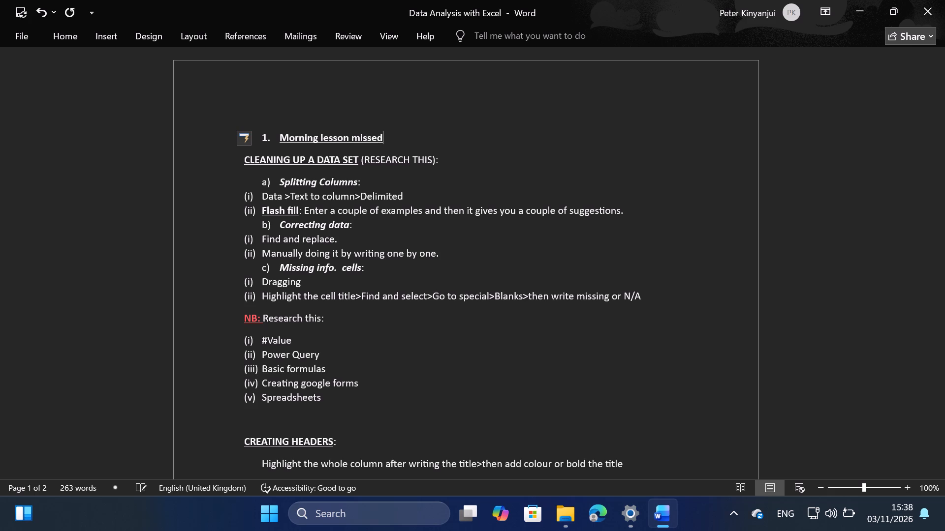
# Number the "CLEANING UP A DATA SET" heading as item 2 of the same list.
pyautogui.click(243, 161)
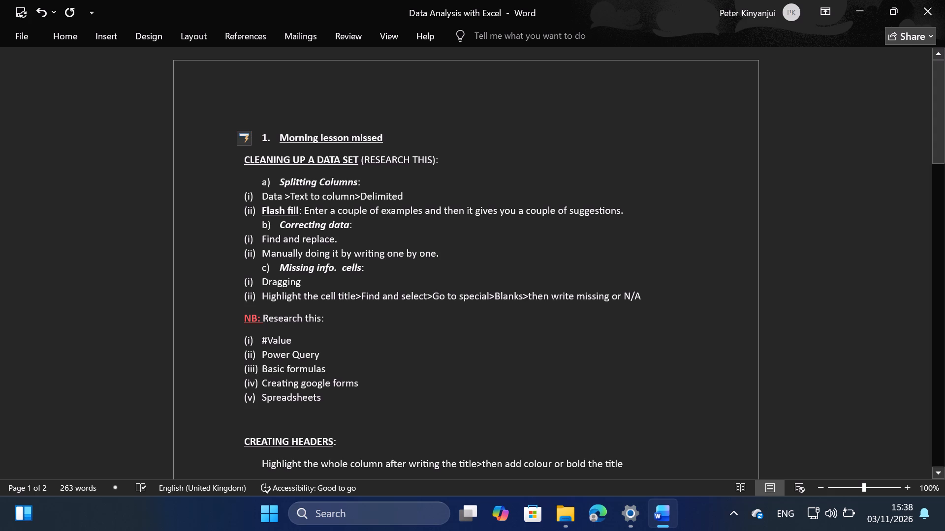
pyautogui.press('2')
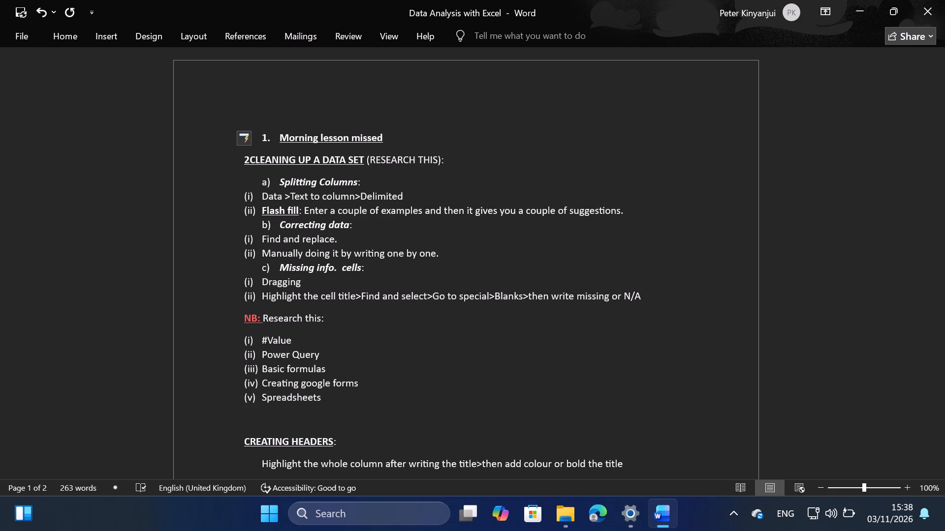
pyautogui.write('.')
pyautogui.press('space')
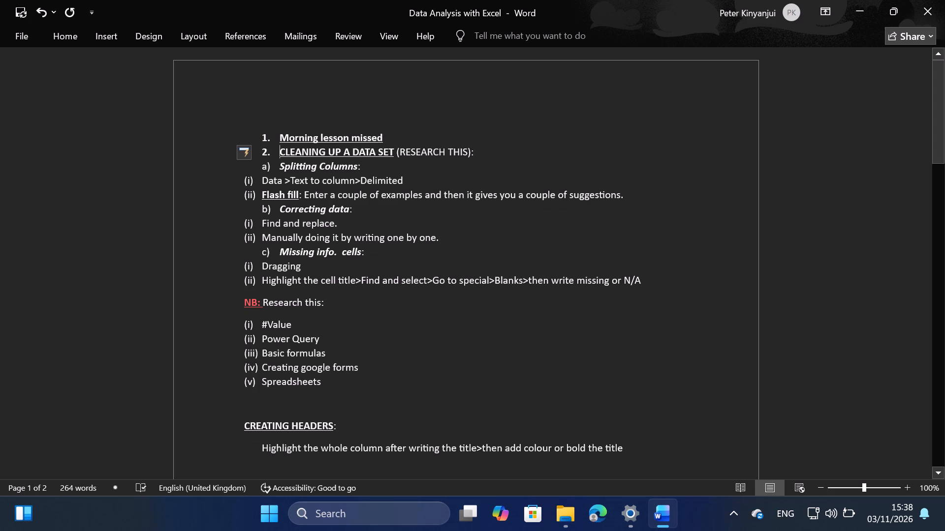
# Number the "CREATING HEADERS" heading as item 3 of the list.
pyautogui.click(242, 429)
pyautogui.write('3.')
pyautogui.press('space')
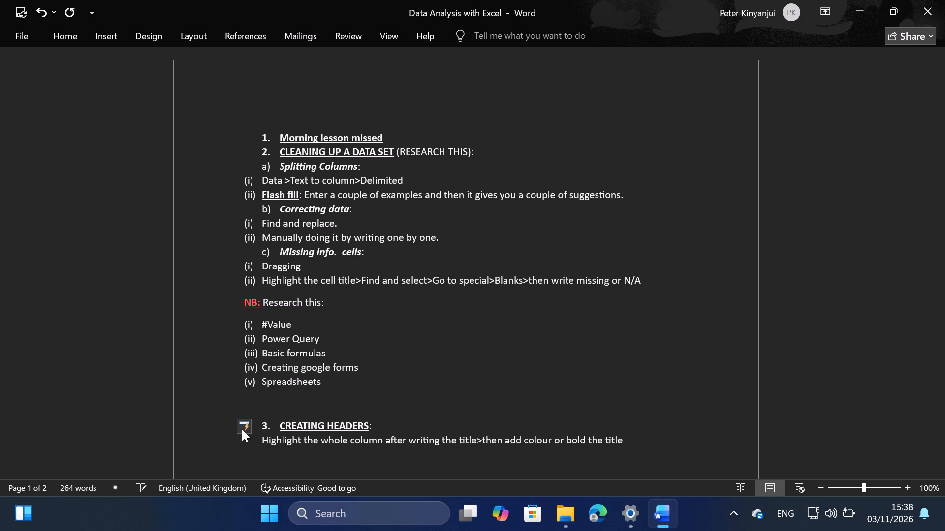
# Remove the blank line between "Spreadsheets" and the "CREATING HEADERS" heading.
pyautogui.click(283, 405)
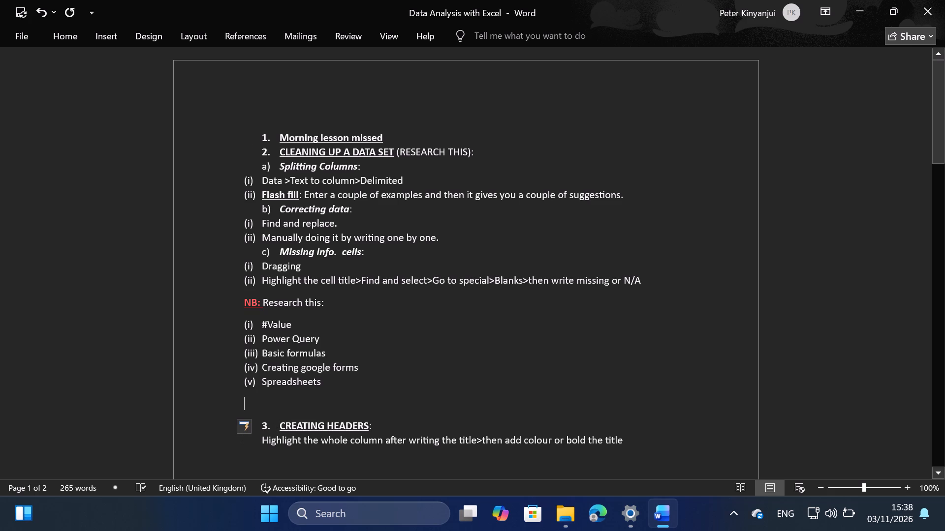
pyautogui.press('BackSpace')
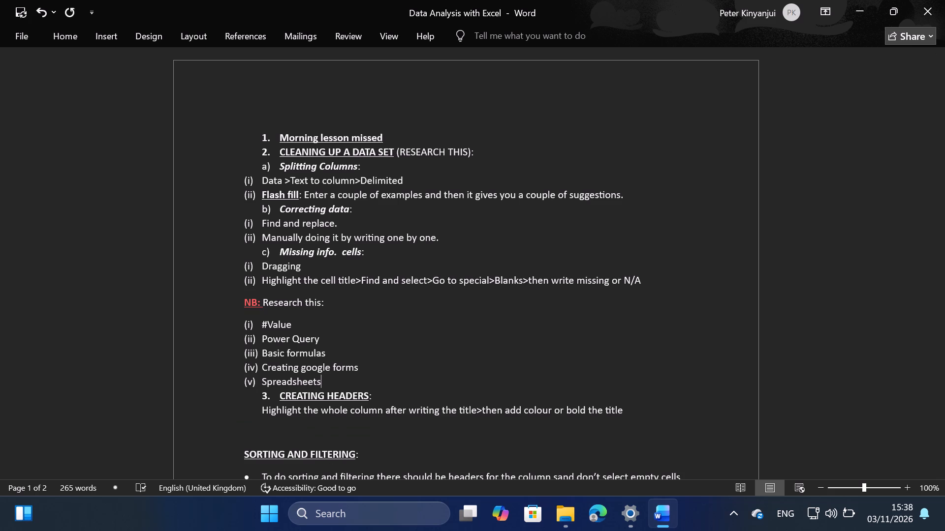
# Number the "DATA VALIDATION" heading as item 4.
pyautogui.press('pagedown')
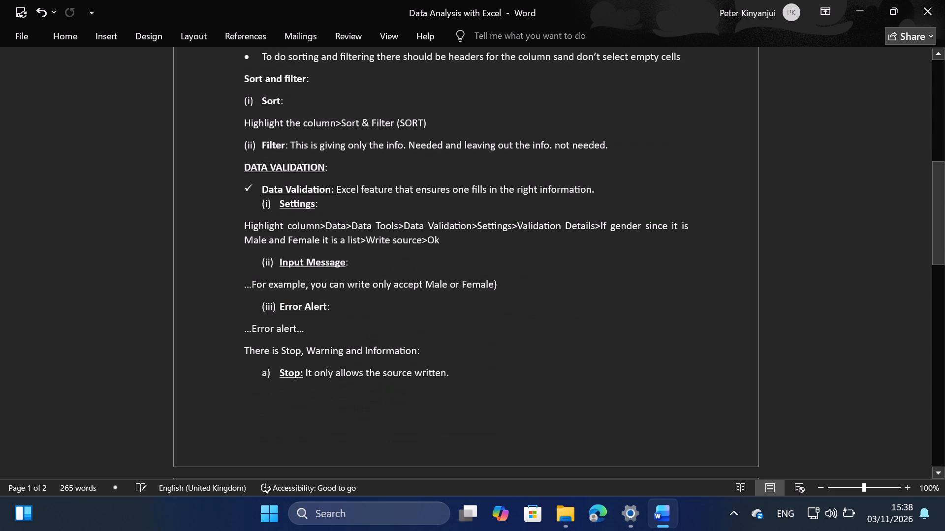
pyautogui.click(244, 164)
pyautogui.write('4.')
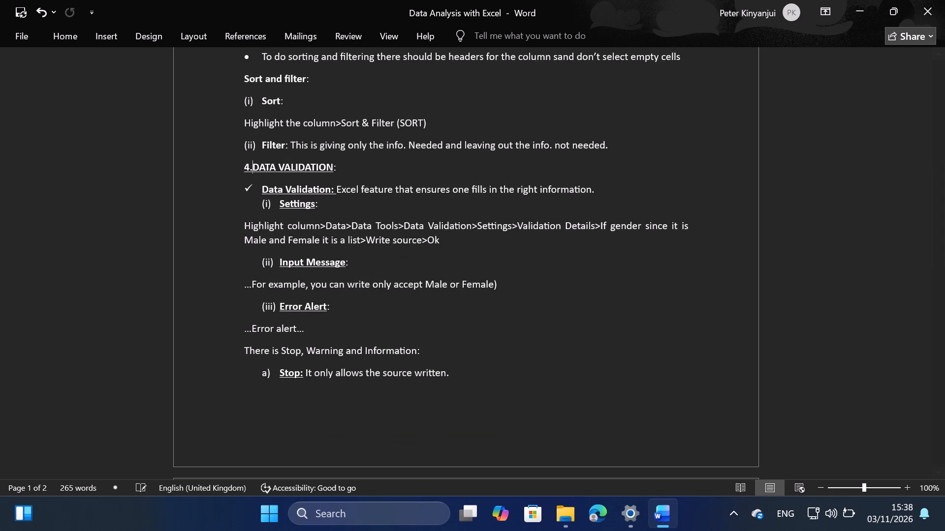
pyautogui.press('space')
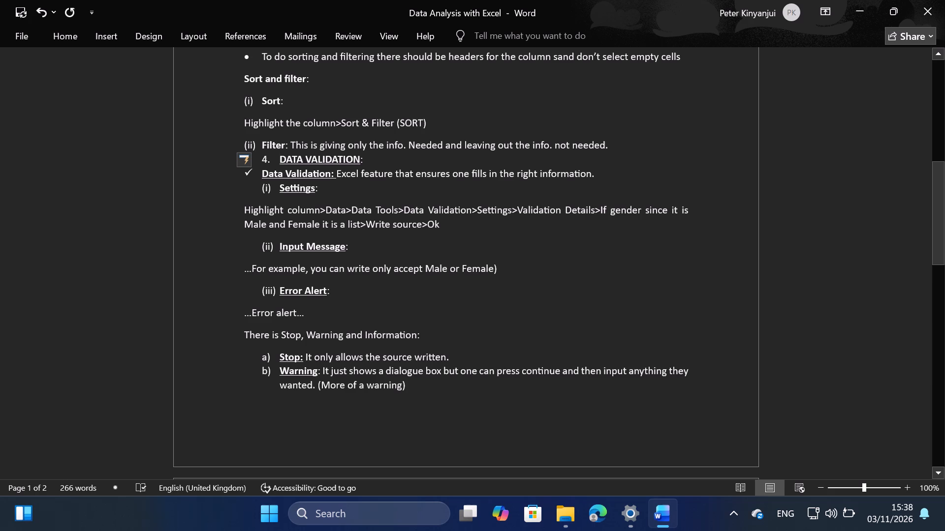
# Move the main numbered heading list, from "Morning lesson missed" to "CREATING HEADERS", out so that its numbers align with the page margin.
pyautogui.press('pageup')
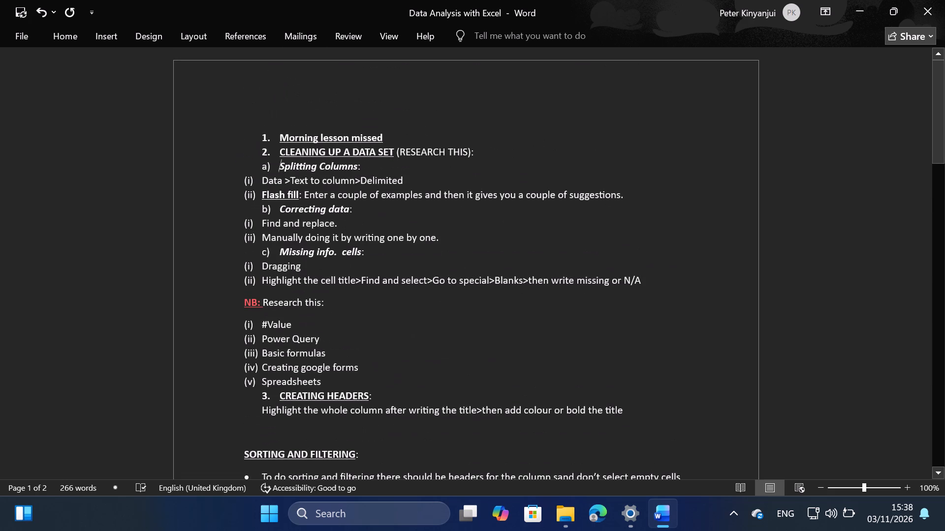
pyautogui.doubleClick(268, 133)
pyautogui.moveTo(268, 133); pyautogui.dragTo(268, 135)
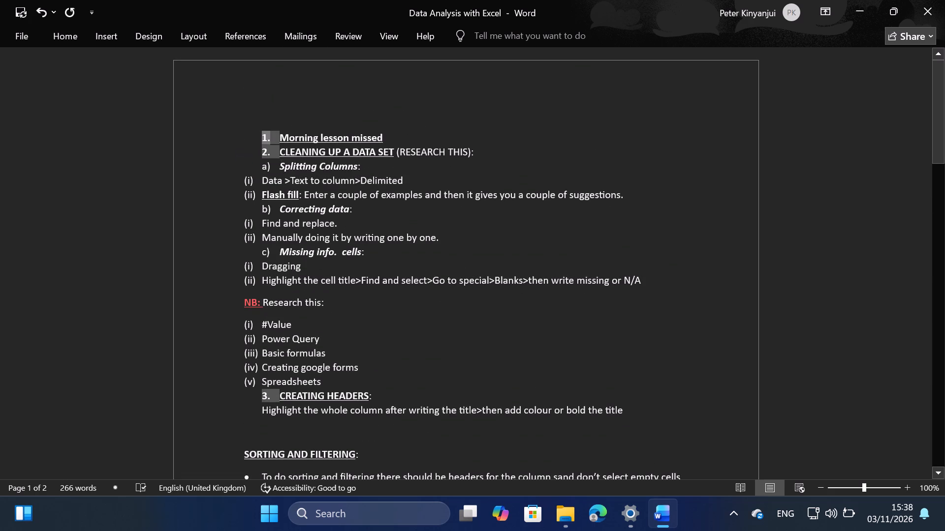
pyautogui.moveTo(268, 135); pyautogui.dragTo(240, 136)
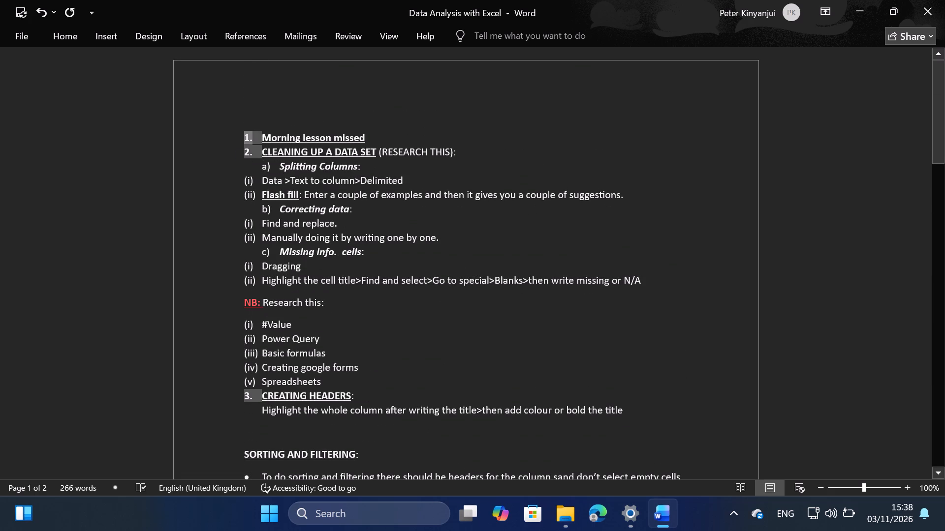
pyautogui.moveTo(379, 122); pyautogui.dragTo(376, 128)
# Insert "(RESEARCH ON THIS)" in front of "Morning lesson missed" in item 1.
pyautogui.click(260, 137)
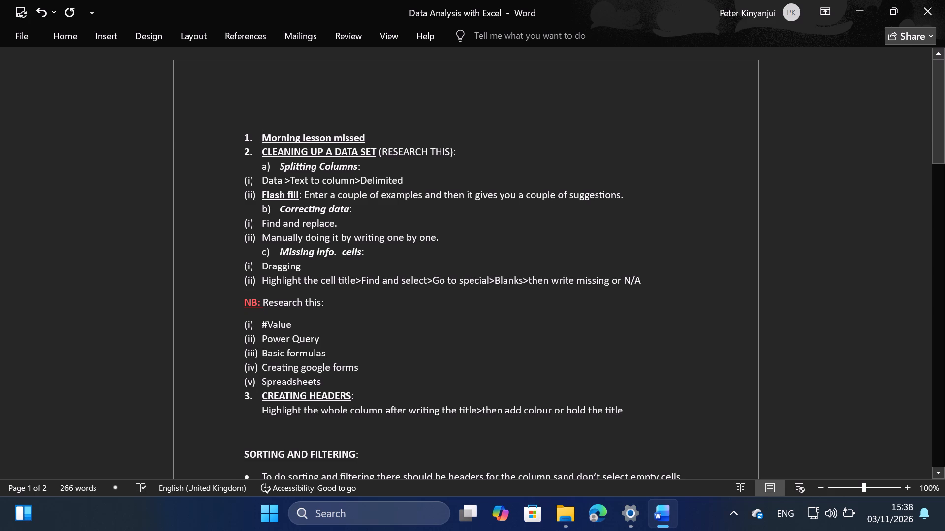
pyautogui.press('r')
pyautogui.write('ESEARCH ON THIS')
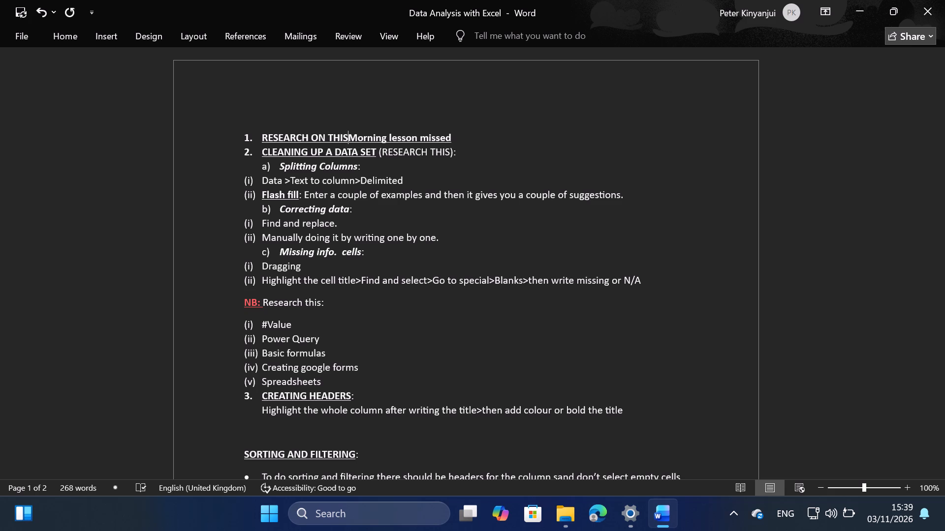
pyautogui.hotkey('shift', '>')
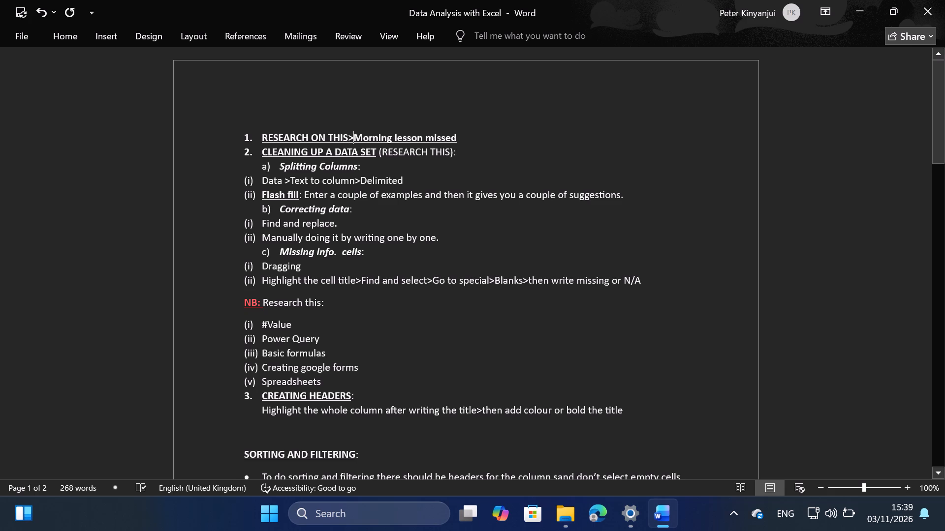
pyautogui.press('BackSpace')
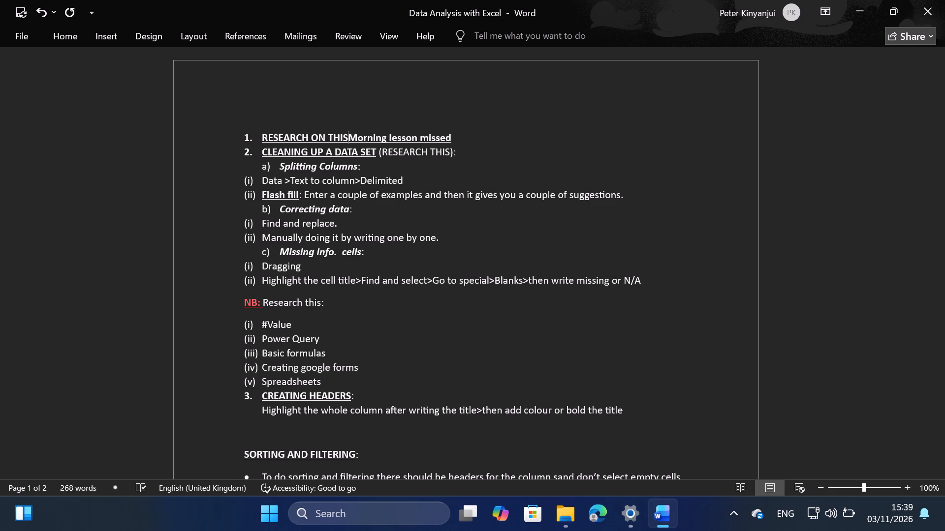
pyautogui.hotkey('shift', '>')
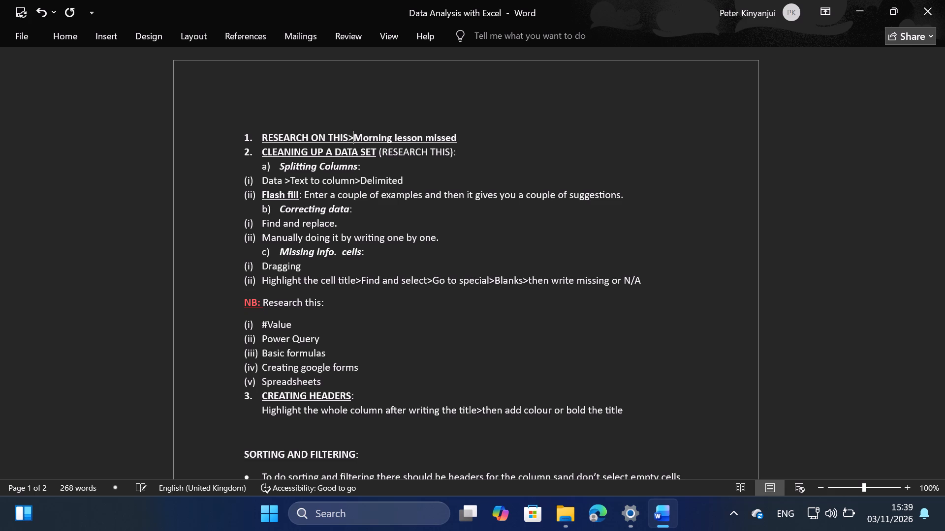
pyautogui.hotkey('shift', 'BackSpace')
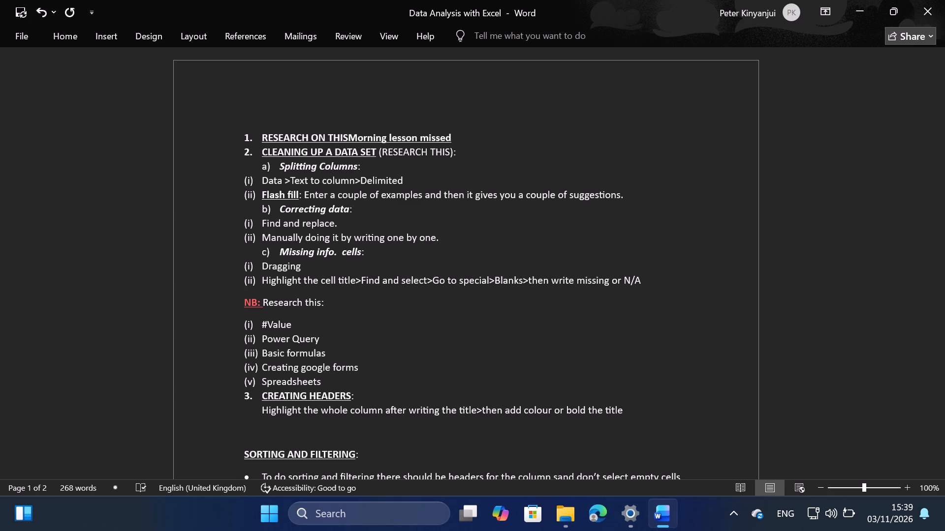
pyautogui.hotkey('shift', ')')
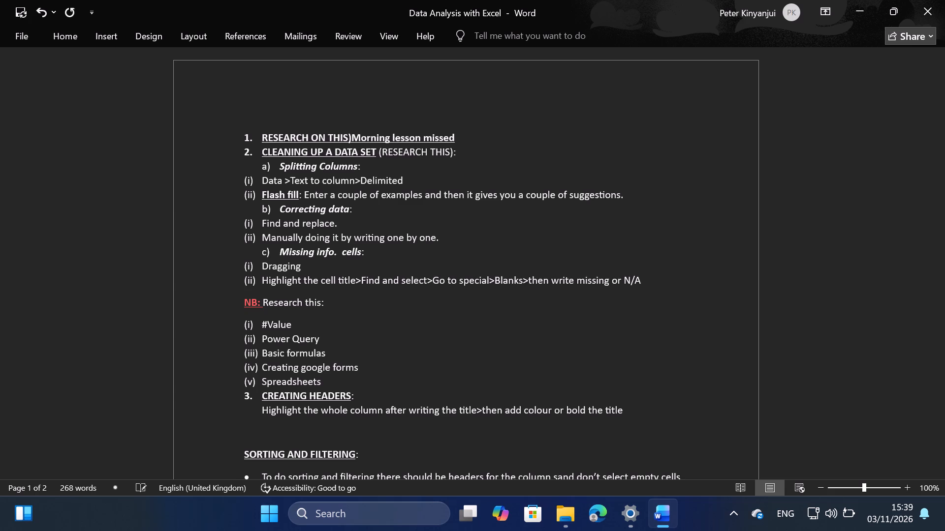
pyautogui.press('Home')
pyautogui.hotkey('shift', '(')
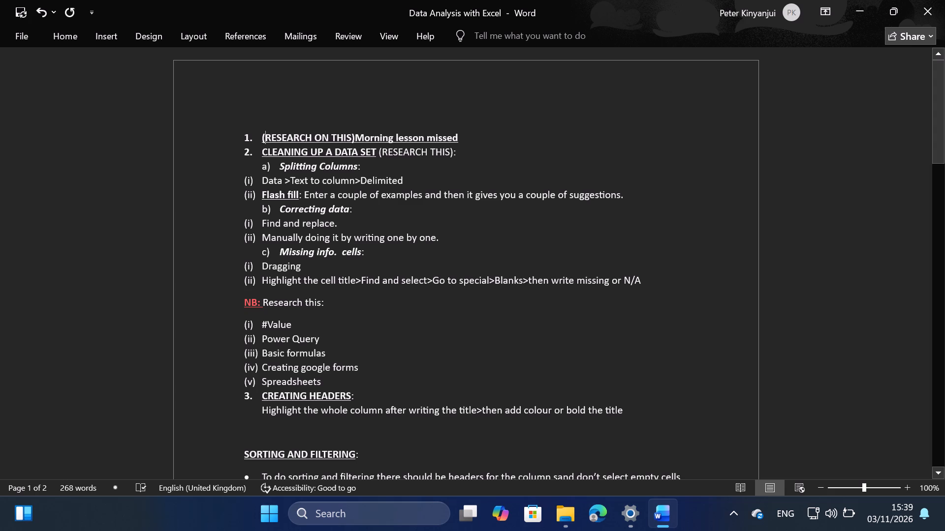
# Remove the bold and underline from "(RESEARCH ON THIS)" in item 1.
pyautogui.click(264, 135)
pyautogui.click(260, 136)
pyautogui.moveTo(262, 136); pyautogui.dragTo(337, 124)
pyautogui.moveTo(337, 124); pyautogui.dragTo(357, 123)
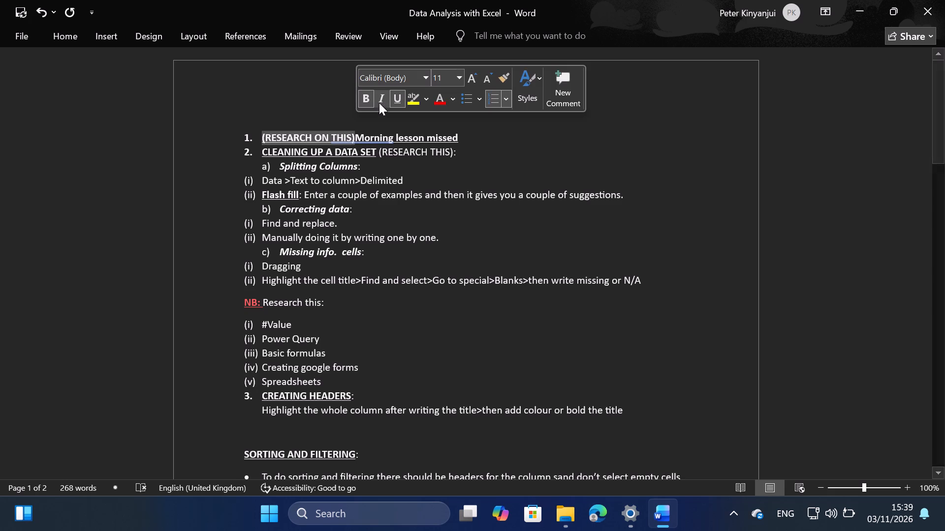
pyautogui.click(402, 94)
pyautogui.click(364, 93)
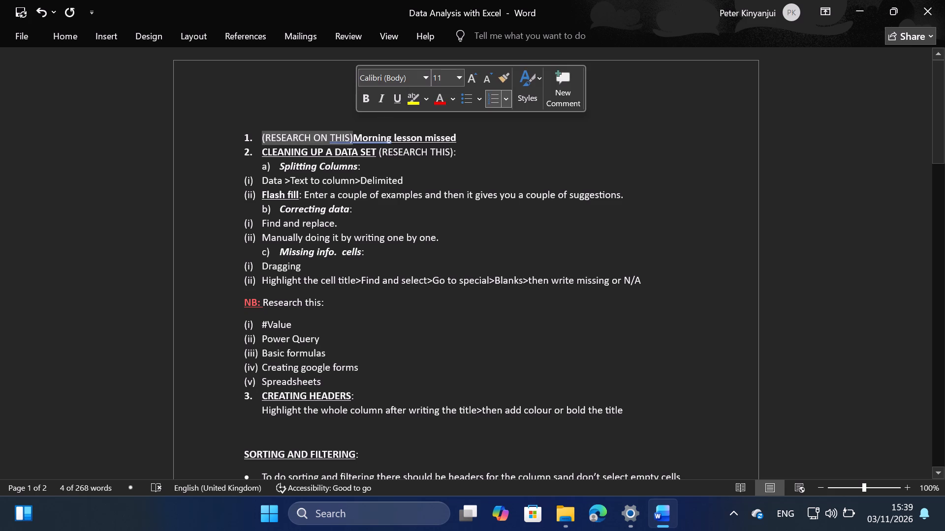
# Colour the research reminders red: "Research this" after NB, "RESEARCH ON THIS" in item 1 and "RESEARCH THIS" in item 2.
pyautogui.moveTo(319, 299); pyautogui.dragTo(261, 300)
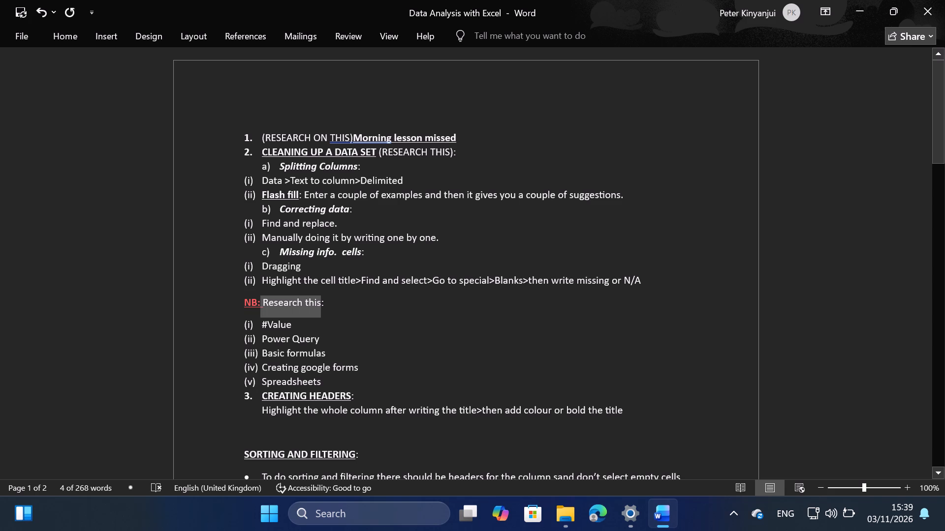
pyautogui.moveTo(261, 300); pyautogui.dragTo(264, 300)
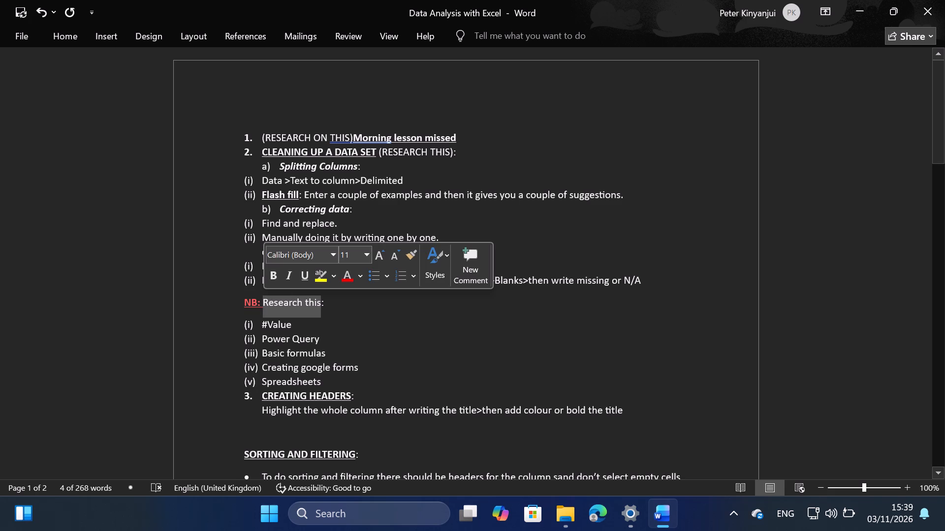
pyautogui.click(346, 273)
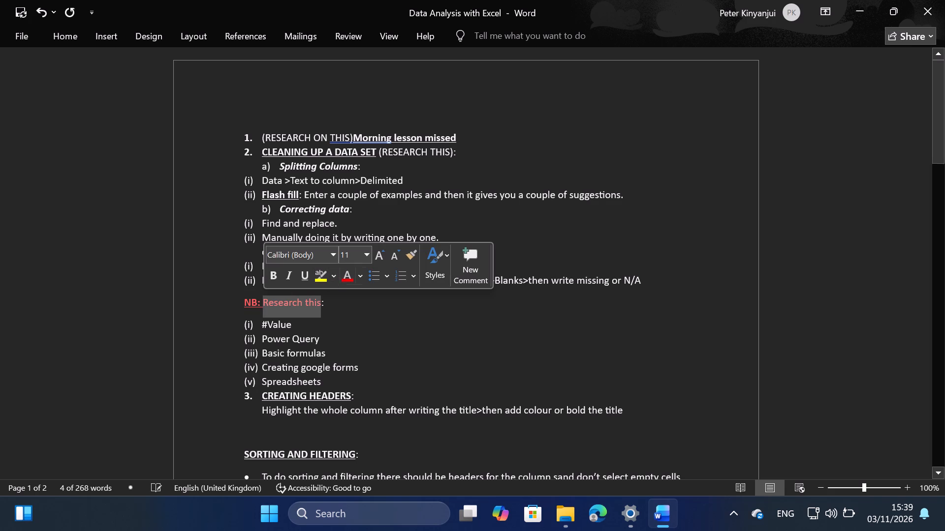
pyautogui.moveTo(349, 143); pyautogui.dragTo(278, 144)
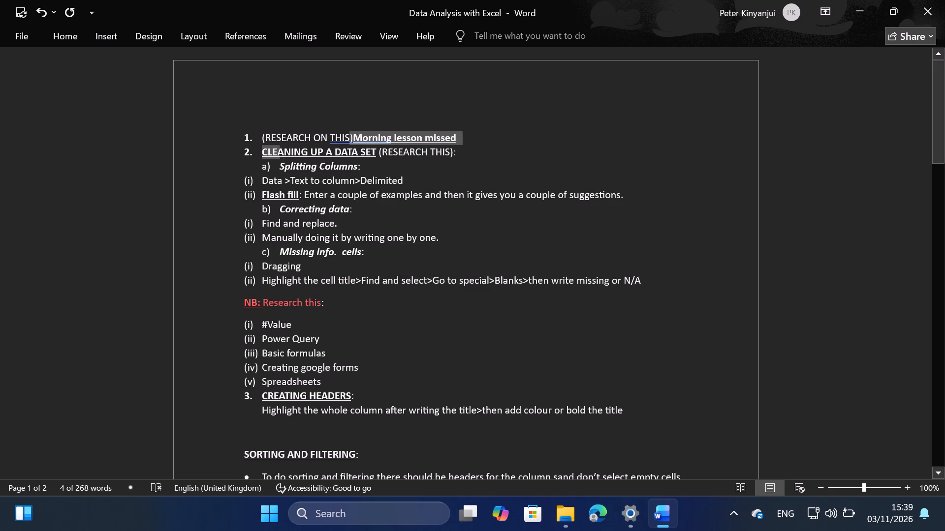
pyautogui.moveTo(278, 144); pyautogui.dragTo(266, 138)
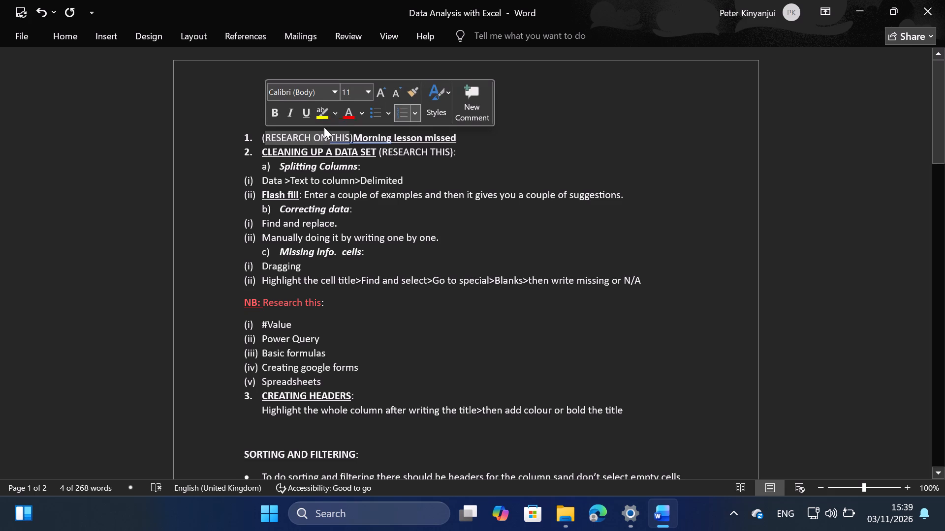
pyautogui.click(347, 108)
pyautogui.moveTo(449, 152); pyautogui.dragTo(394, 158)
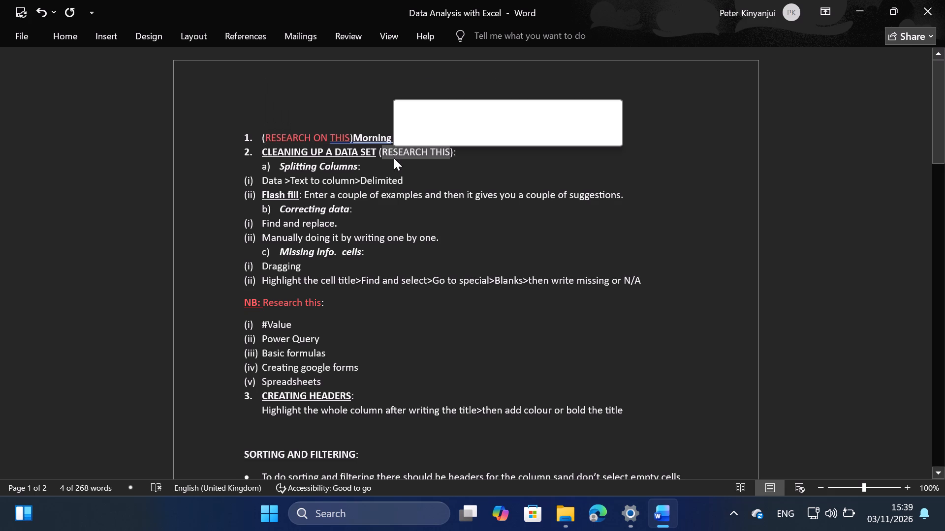
pyautogui.click(476, 132)
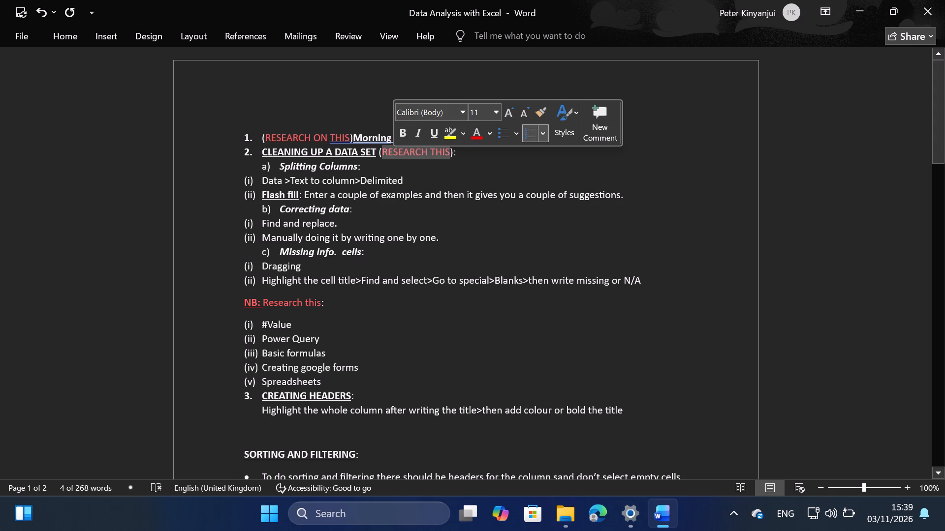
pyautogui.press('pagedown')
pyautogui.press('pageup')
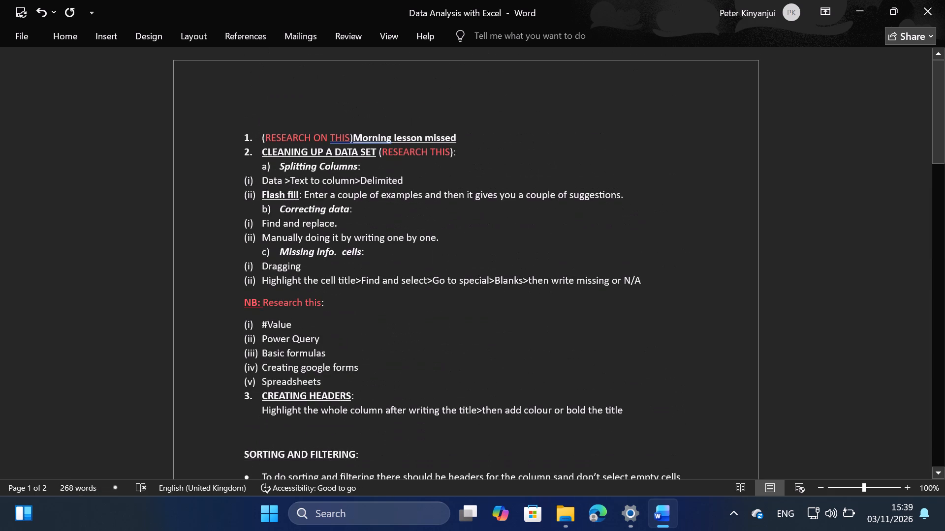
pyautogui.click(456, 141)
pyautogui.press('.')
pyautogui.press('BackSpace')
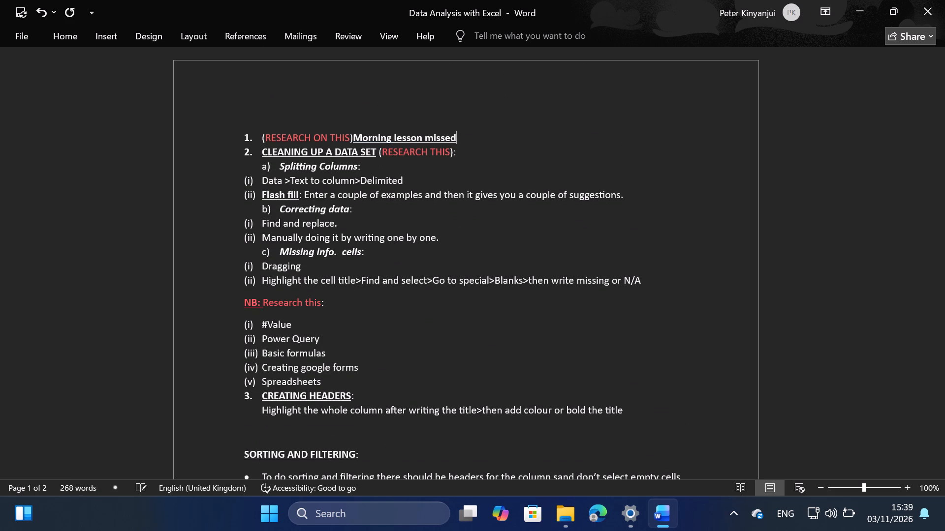
# Insert a blank unnumbered line between the "Filter" item and the "DATA VALIDATION" heading.
pyautogui.press('pagedown')
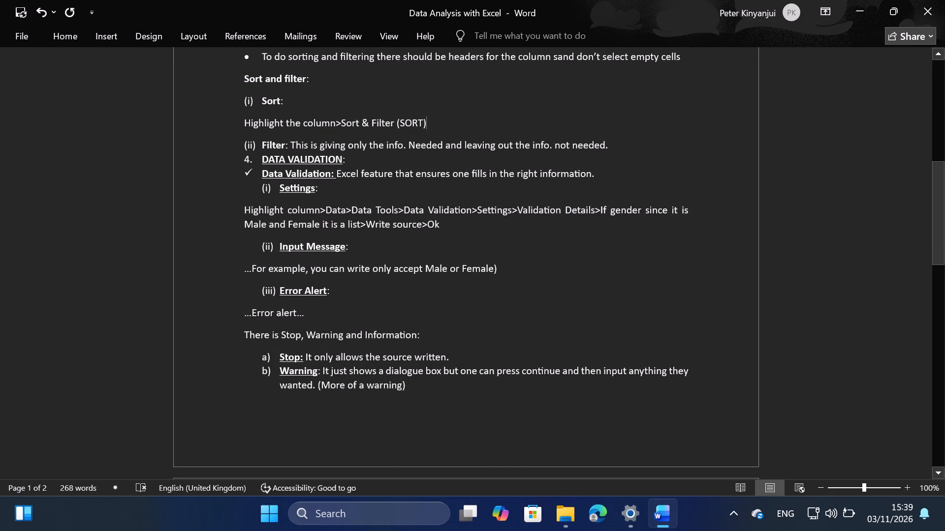
pyautogui.click(619, 142)
pyautogui.press('Return')
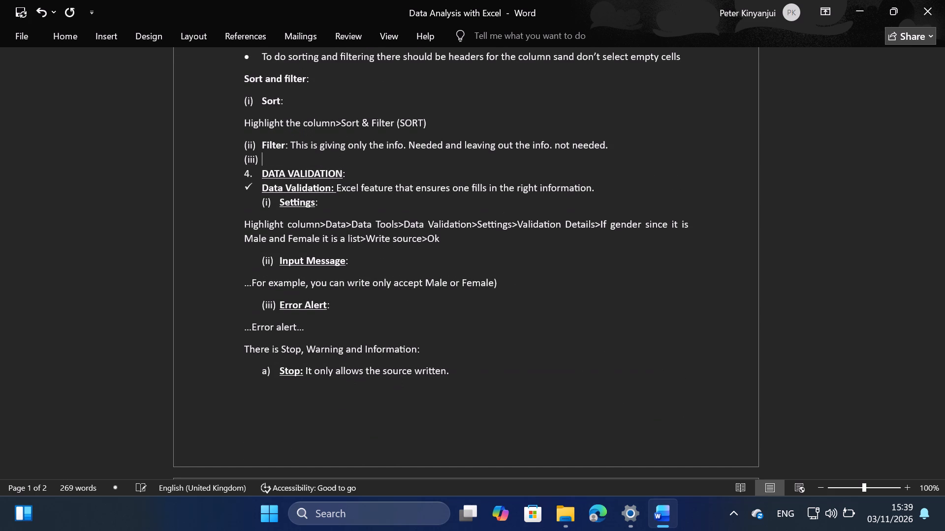
pyautogui.press('Return')
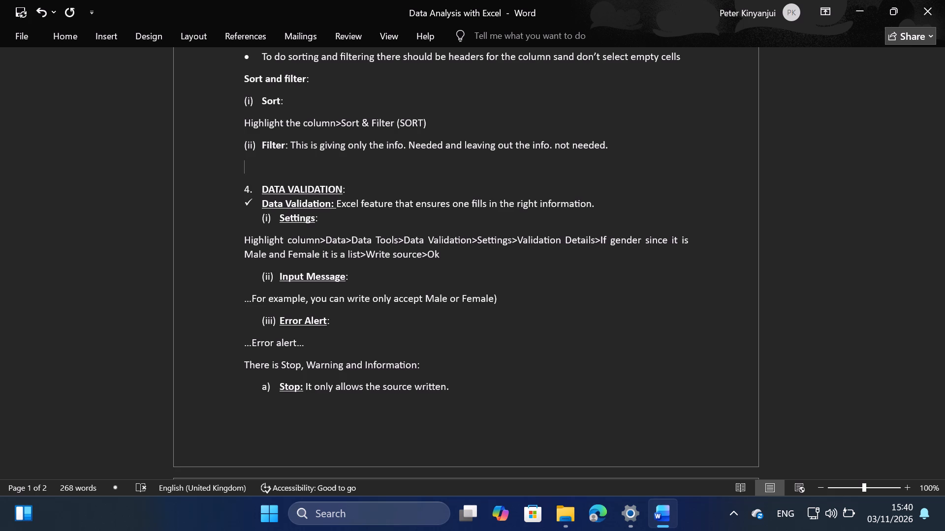
# Add a blank line and an empty unnumbered line between item 1 and the "CLEANING UP A DATA SET" heading.
pyautogui.press('pageup')
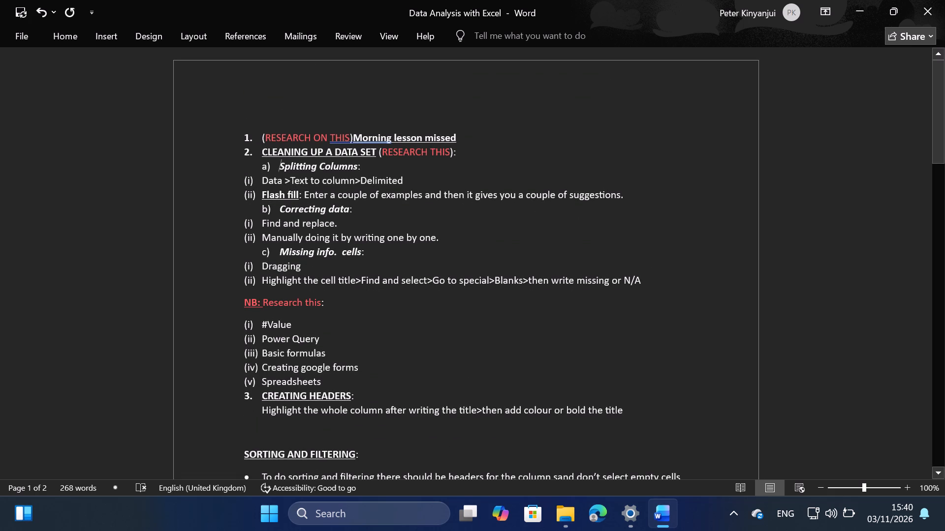
pyautogui.click(465, 135)
pyautogui.press('Return')
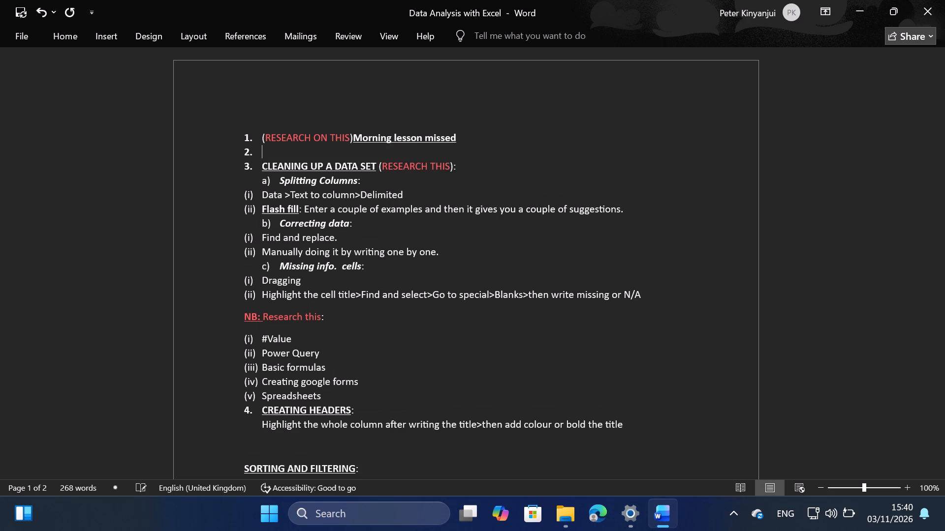
pyautogui.press('BackSpace')
pyautogui.press('Return')
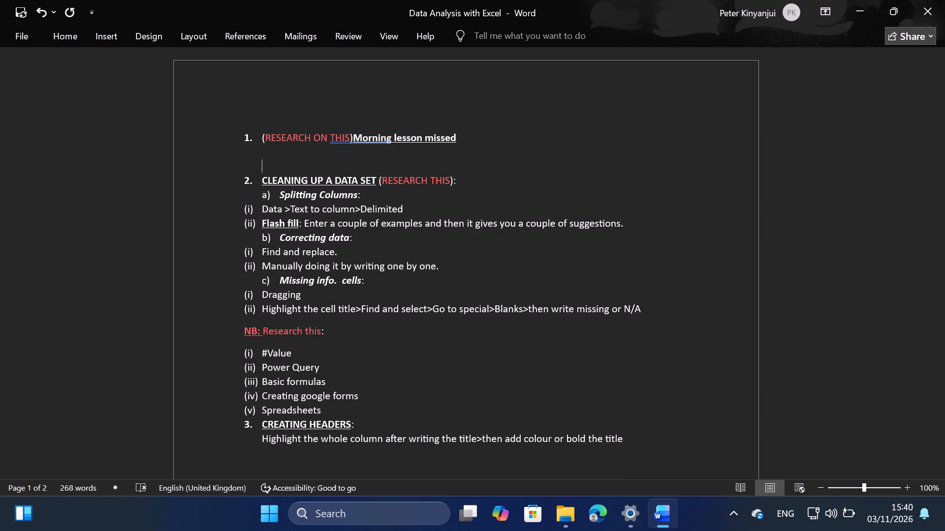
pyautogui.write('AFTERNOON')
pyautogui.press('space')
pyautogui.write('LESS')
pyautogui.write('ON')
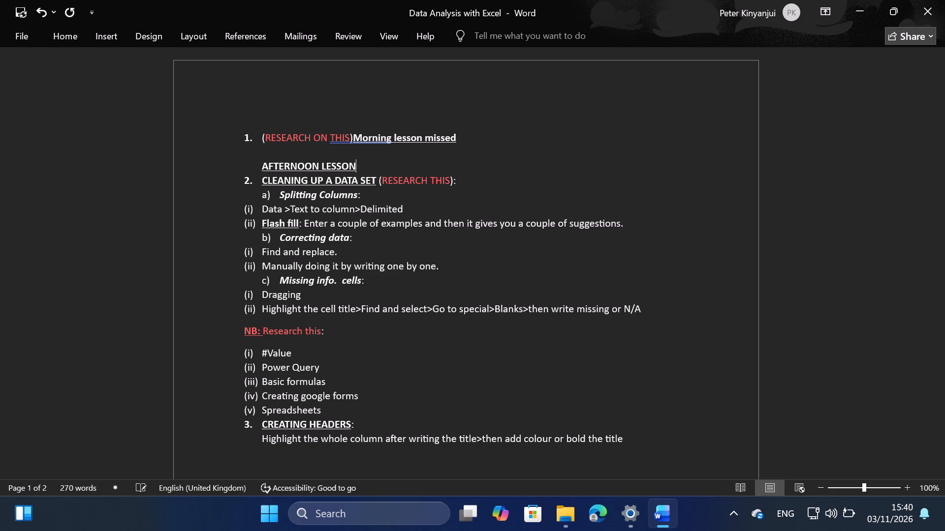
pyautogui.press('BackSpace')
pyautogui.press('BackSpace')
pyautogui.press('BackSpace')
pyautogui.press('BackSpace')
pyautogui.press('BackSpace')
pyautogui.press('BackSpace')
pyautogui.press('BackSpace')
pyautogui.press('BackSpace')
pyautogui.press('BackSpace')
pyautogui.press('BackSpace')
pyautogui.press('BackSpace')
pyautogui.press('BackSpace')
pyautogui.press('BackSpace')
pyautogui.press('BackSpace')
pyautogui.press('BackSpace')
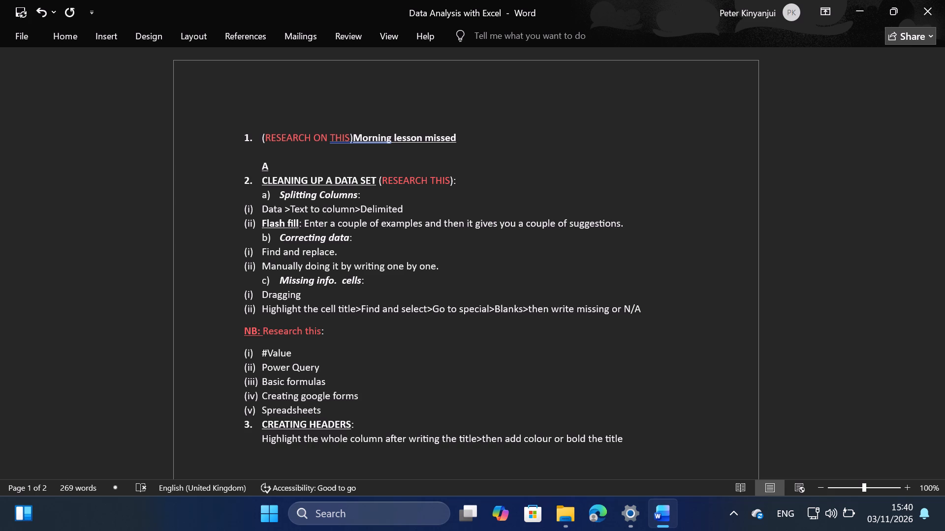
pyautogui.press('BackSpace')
# Enter the heading "MID-MORNING LESSON" on the unnumbered line above "CLEANING UP A DATA SET".
pyautogui.write('MID')
pyautogui.press('space')
pyautogui.press('BackSpace')
pyautogui.press('-')
pyautogui.write('MORNING LESSON')
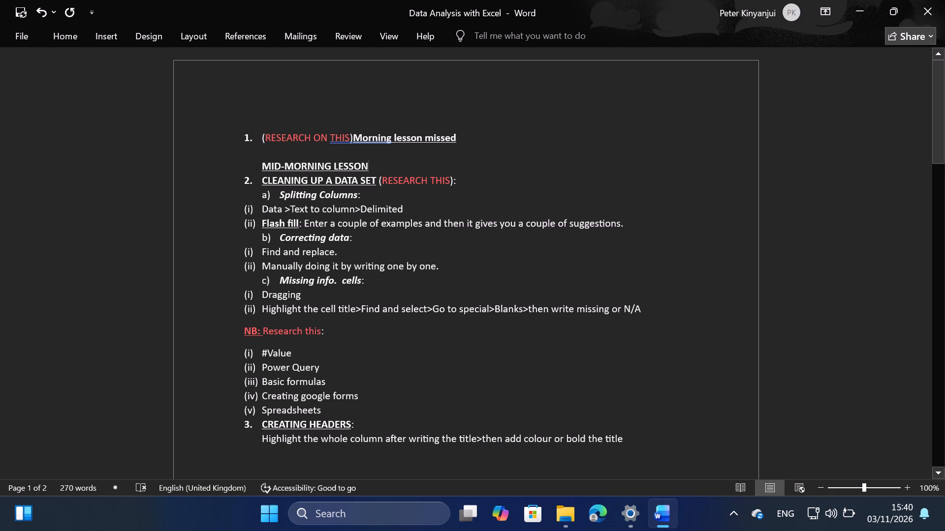
# Set the "MID-MORNING LESSON" heading's font size to 18.
pyautogui.moveTo(368, 161); pyautogui.dragTo(261, 168)
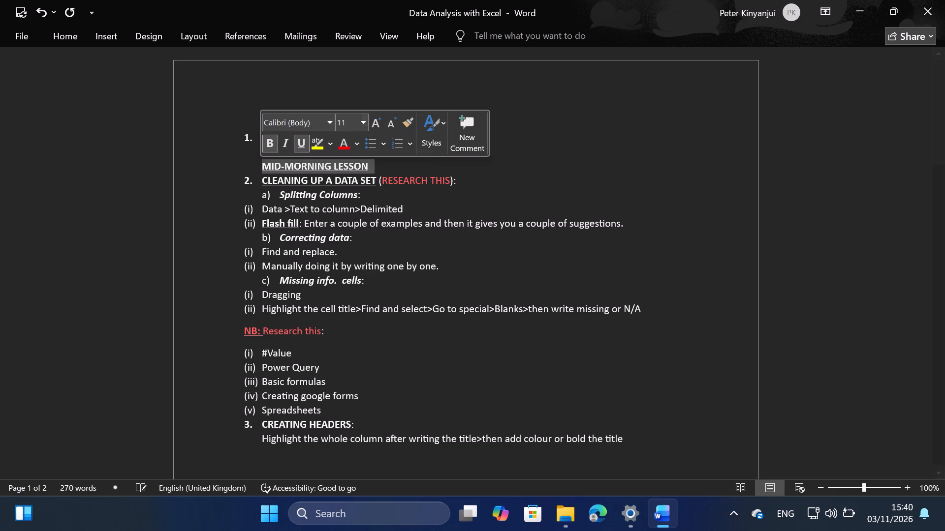
pyautogui.click(360, 119)
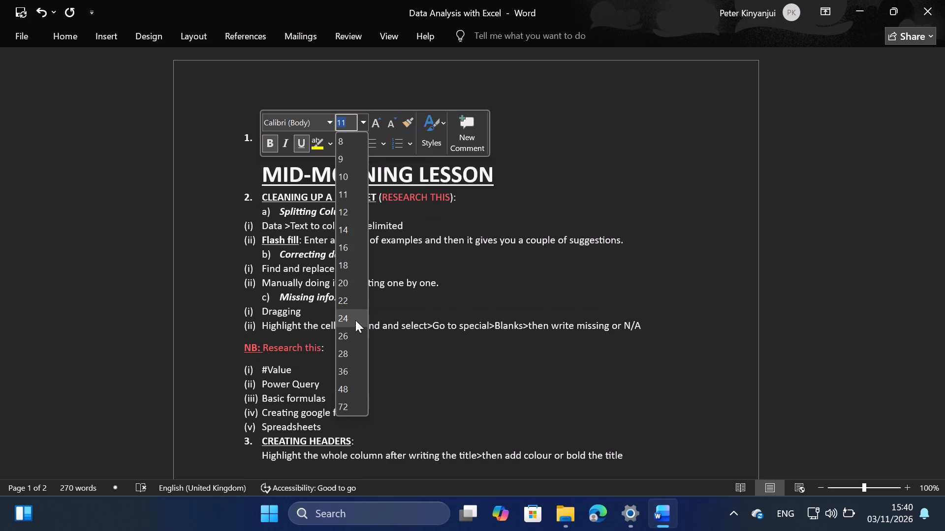
pyautogui.click(351, 265)
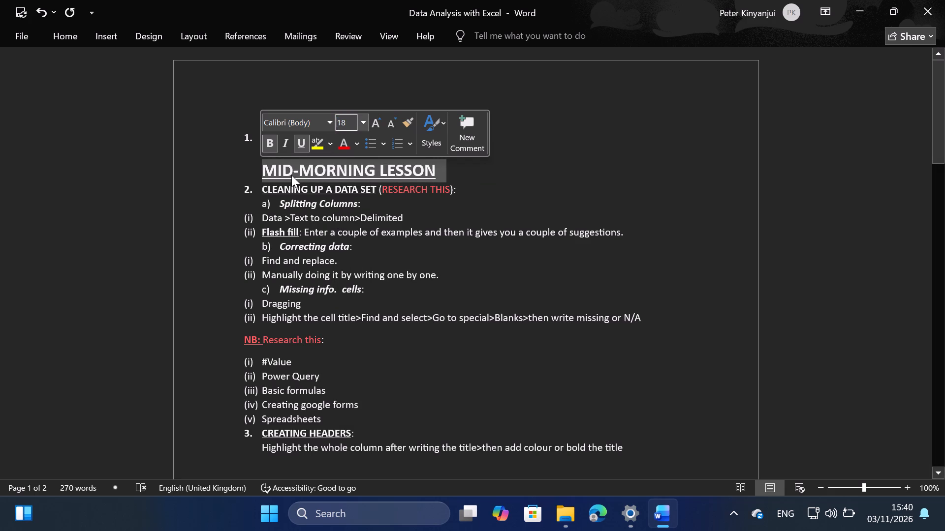
# Remove the list indent from the "MID-MORNING LESSON" heading and centre it.
pyautogui.click(291, 175)
pyautogui.moveTo(261, 170); pyautogui.dragTo(430, 166)
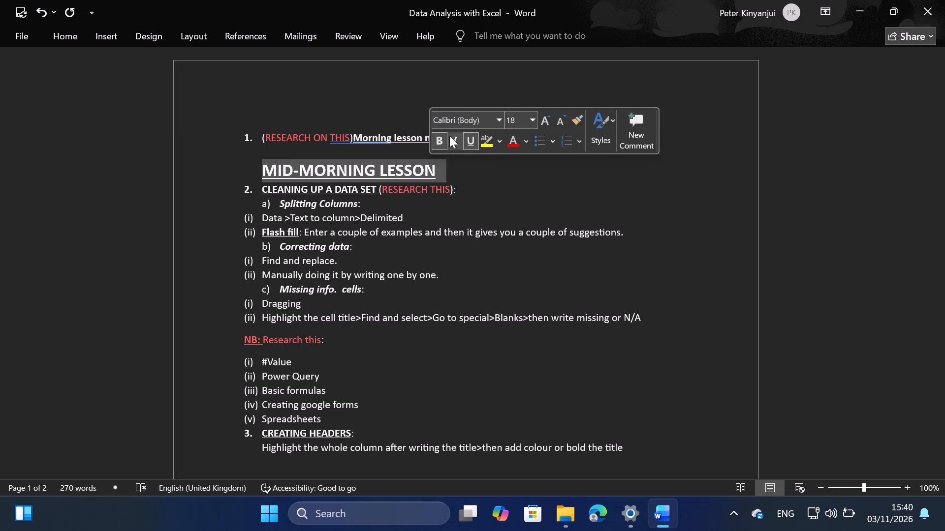
pyautogui.moveTo(263, 161); pyautogui.dragTo(262, 167)
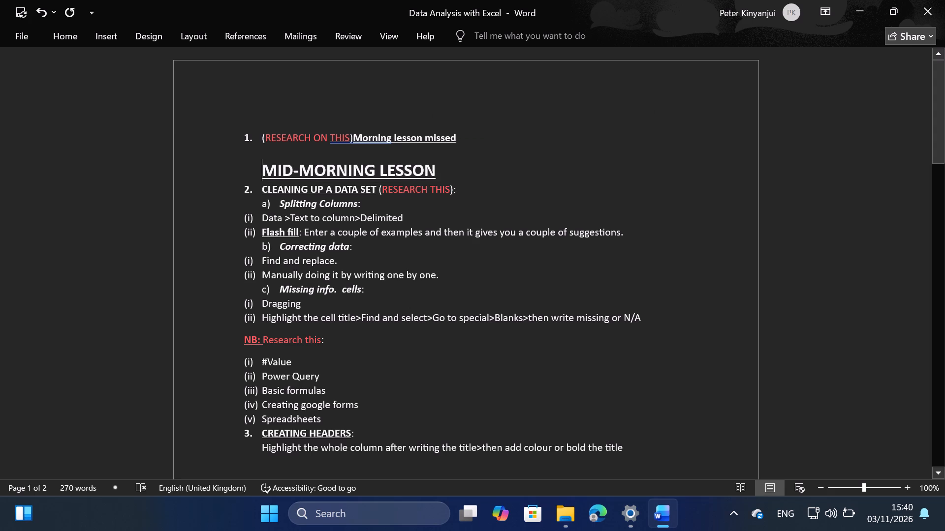
pyautogui.press('BackSpace')
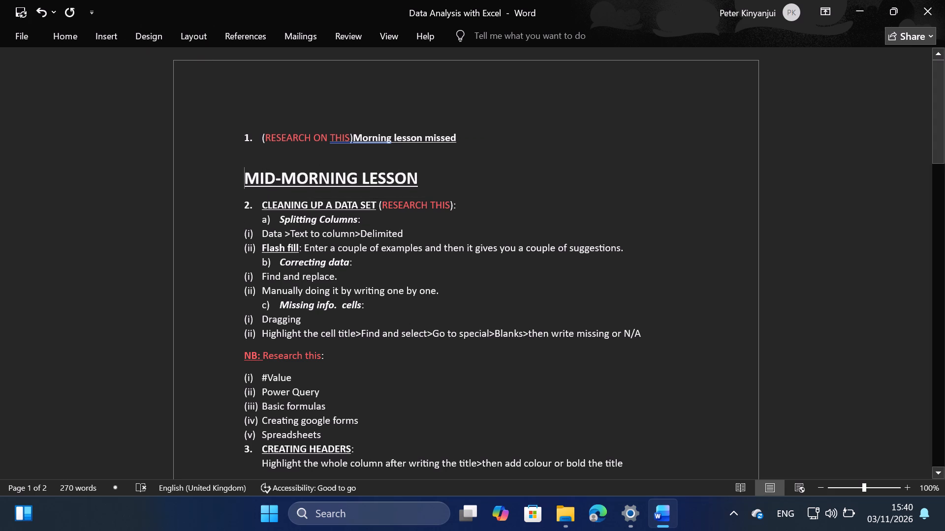
pyautogui.moveTo(253, 173); pyautogui.dragTo(437, 190)
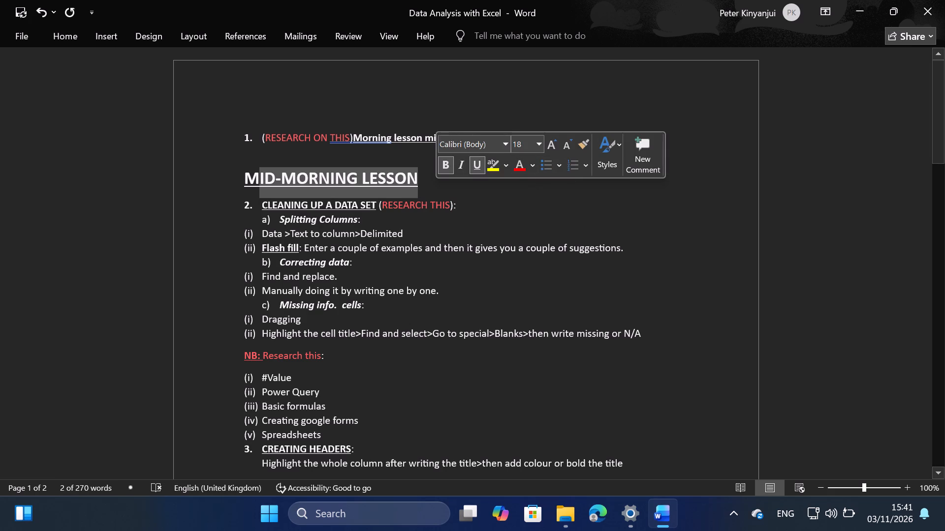
pyautogui.click(72, 36)
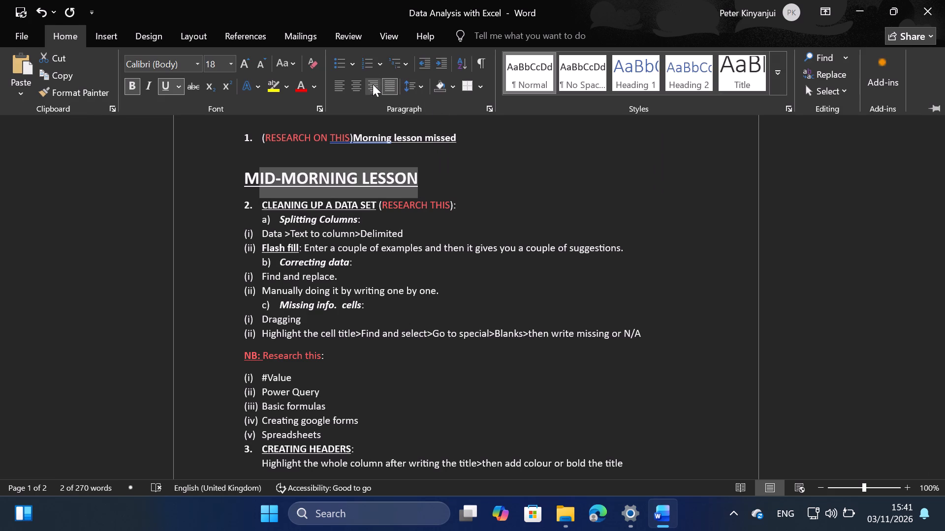
pyautogui.click(359, 85)
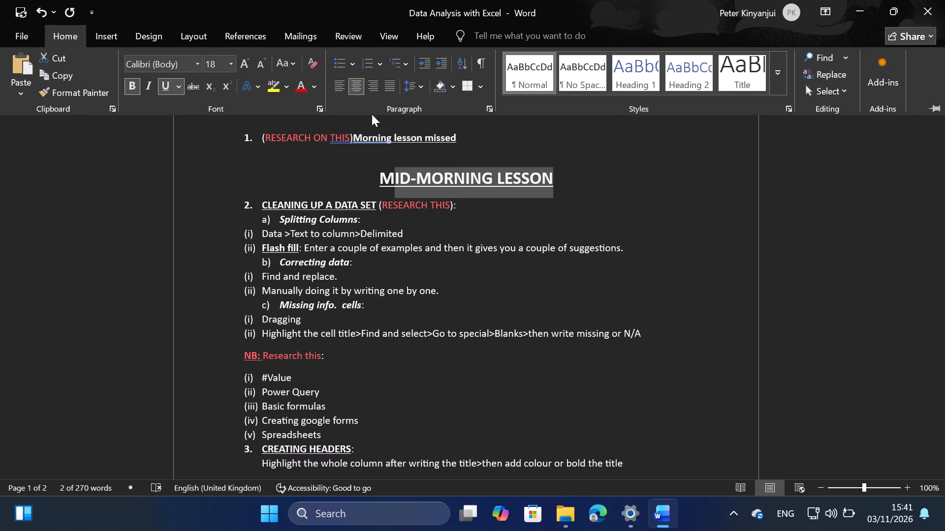
# Insert an unnumbered line above item 1 and enter the heading "MORNING LESSON" on it.
pyautogui.click(243, 135)
pyautogui.click(243, 135)
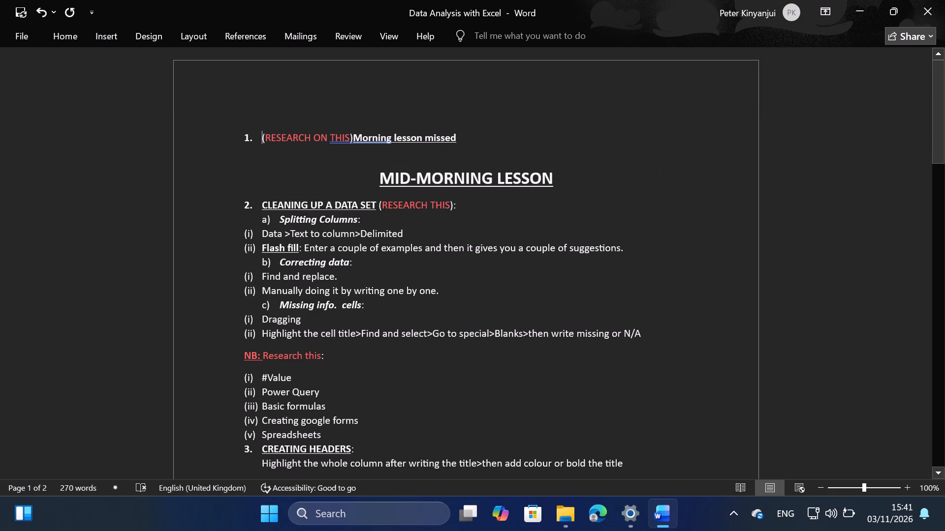
pyautogui.press('Return')
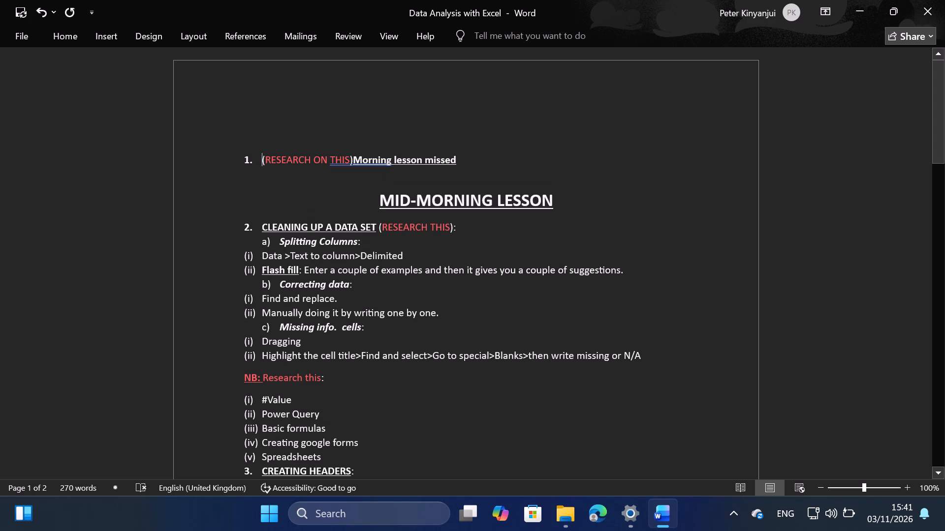
pyautogui.click(255, 138)
pyautogui.write('MORNING LESSON')
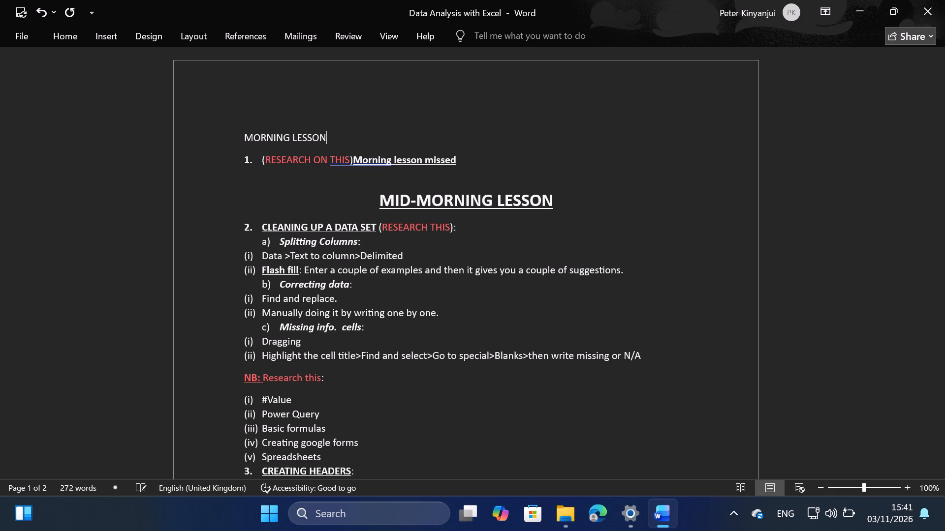
# Format the "MORNING LESSON" heading to match "MID-MORNING LESSON": size 18, bold, underlined and centred.
pyautogui.moveTo(323, 127); pyautogui.dragTo(238, 144)
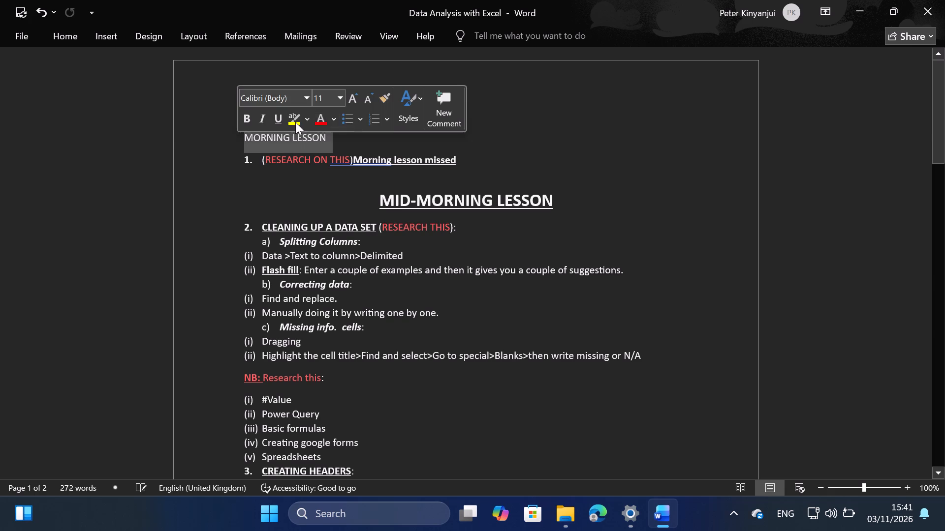
pyautogui.click(341, 97)
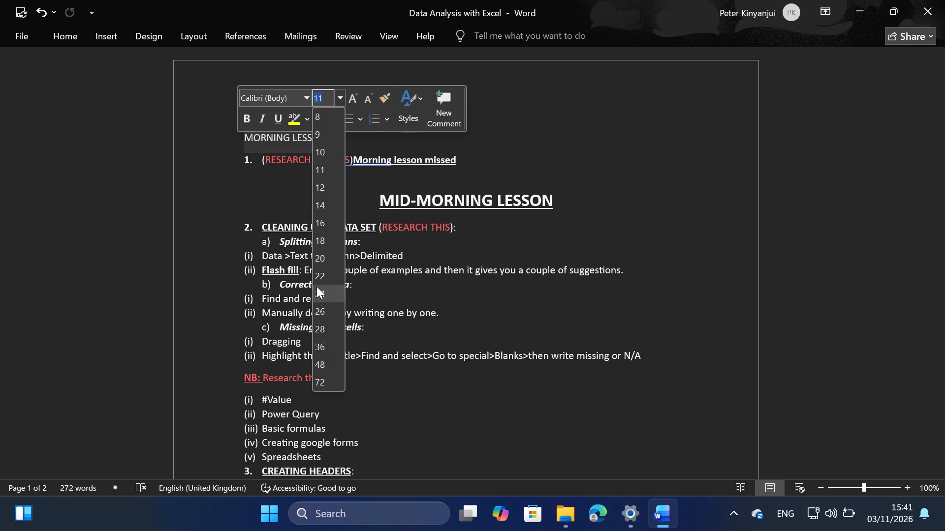
pyautogui.click(330, 239)
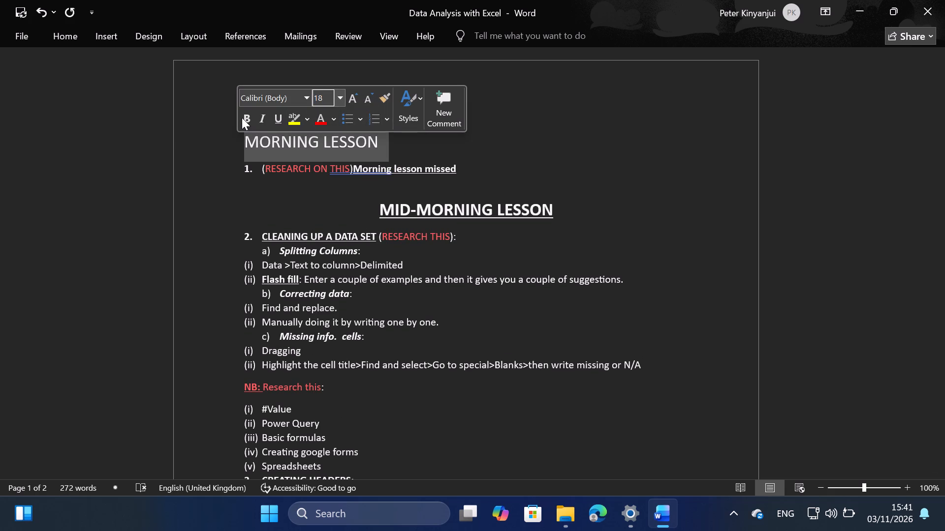
pyautogui.click(242, 118)
pyautogui.click(274, 119)
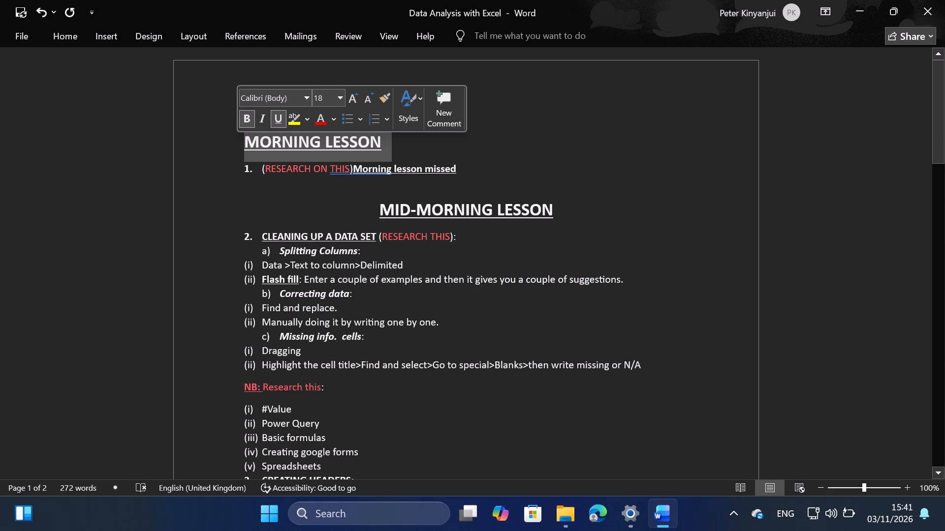
pyautogui.click(66, 35)
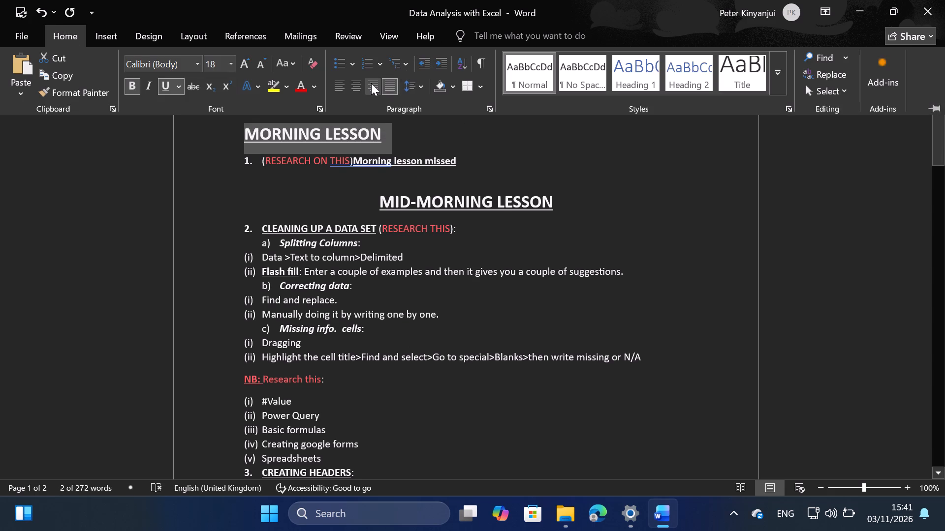
pyautogui.click(363, 83)
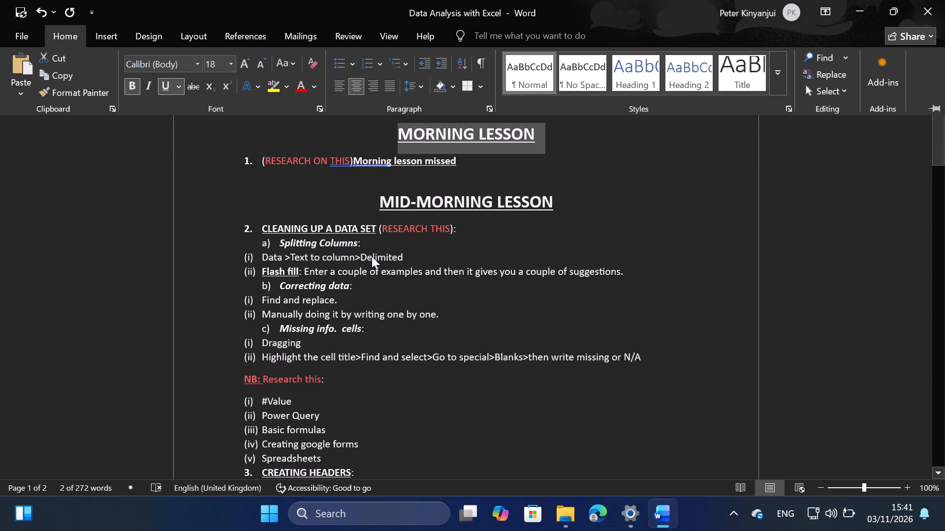
pyautogui.click(416, 169)
pyautogui.click(416, 187)
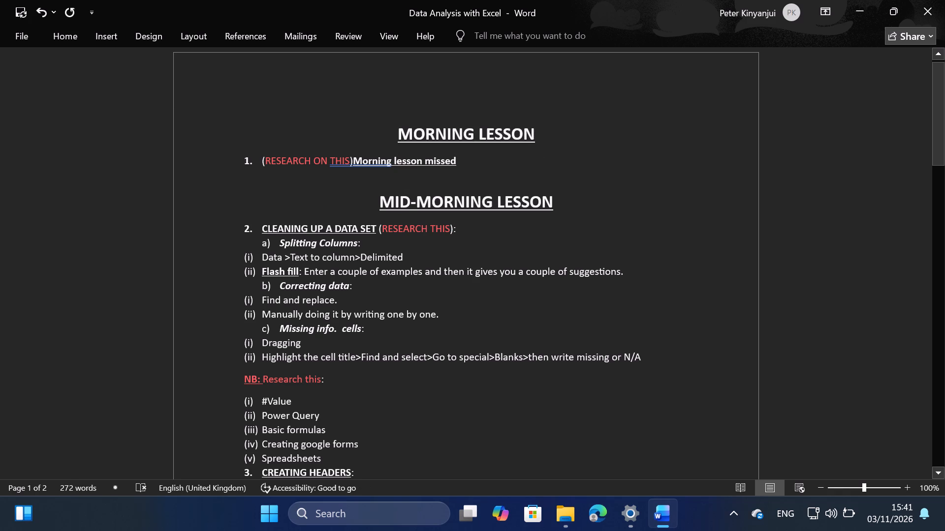
# Restart the numbering under "MID-MORNING LESSON" so that "CLEANING UP A DATA SET" is number 1.
pyautogui.press('pagedown')
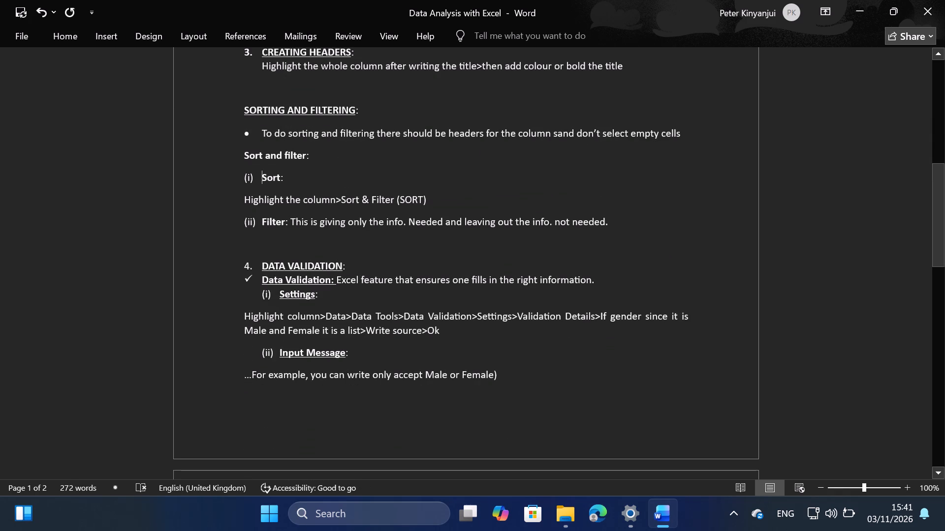
pyautogui.press('pageup')
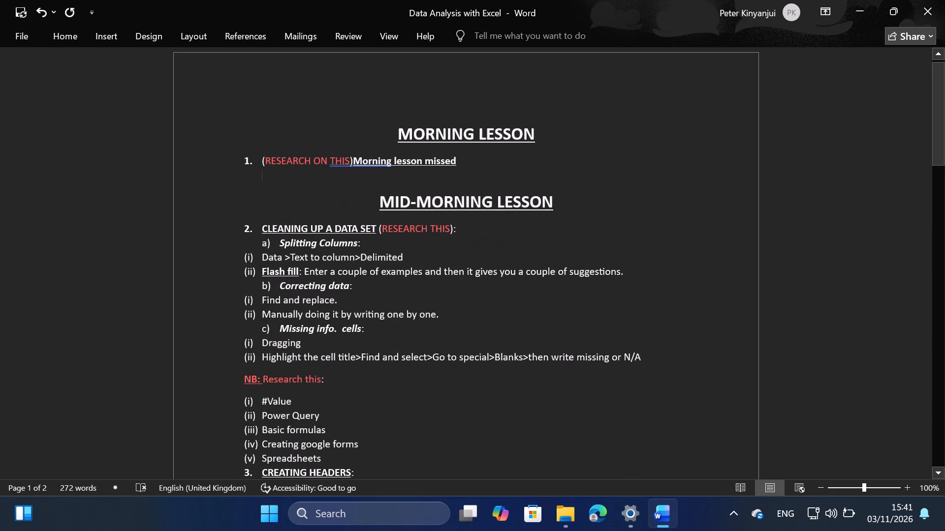
pyautogui.click(257, 227)
pyautogui.press('BackSpace')
pyautogui.write('1.')
pyautogui.press('space')
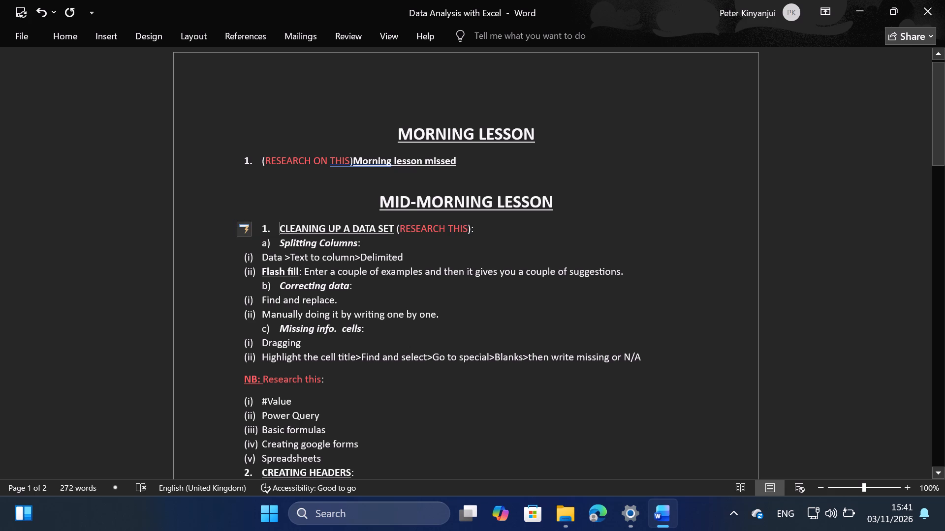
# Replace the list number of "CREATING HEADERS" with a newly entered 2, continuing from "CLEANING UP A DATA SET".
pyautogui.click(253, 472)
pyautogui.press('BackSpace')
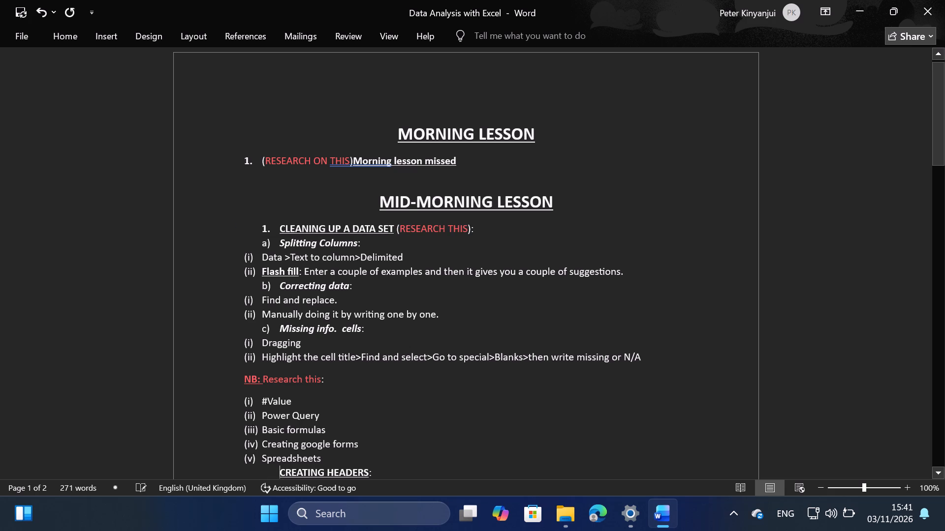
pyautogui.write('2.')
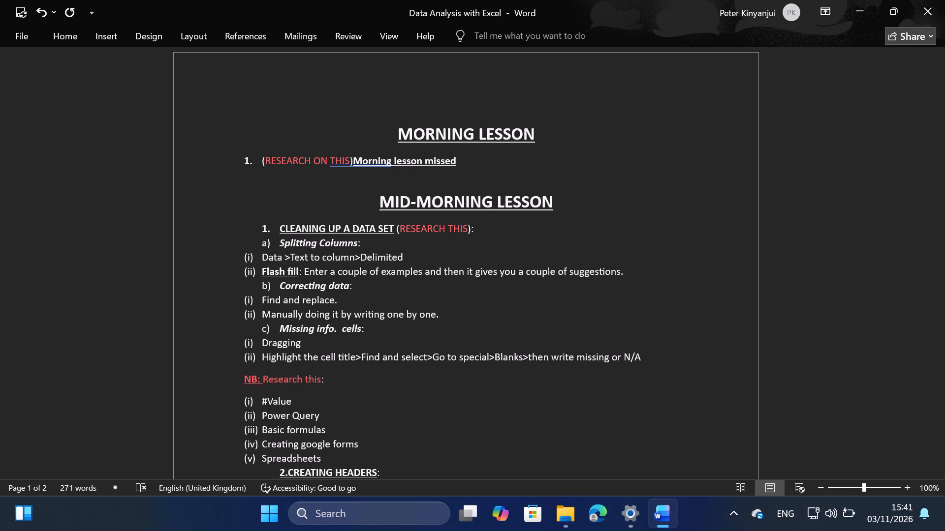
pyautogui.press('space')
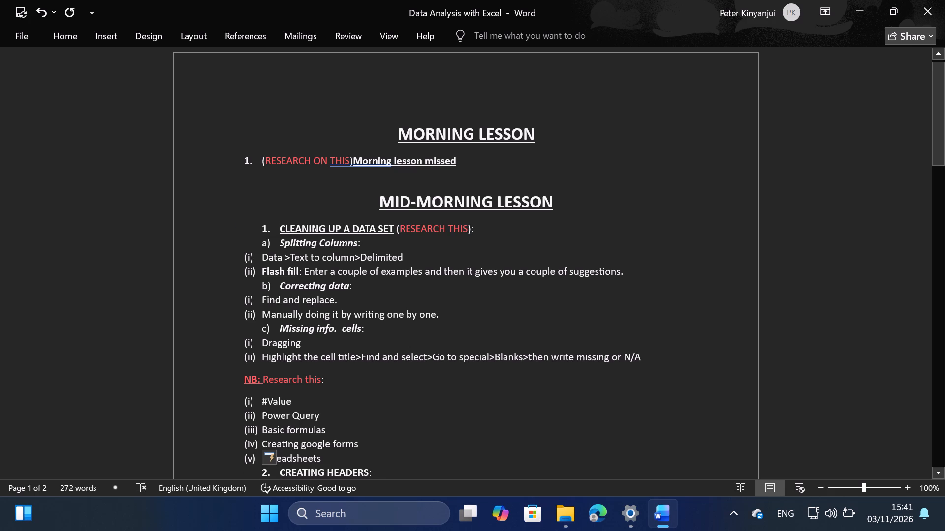
# Reduce the indent of the restarted numbering so "CLEANING UP A DATA SET" lines up with item 1 under "MORNING LESSON".
pyautogui.click(270, 226)
pyautogui.moveTo(270, 226); pyautogui.dragTo(249, 230)
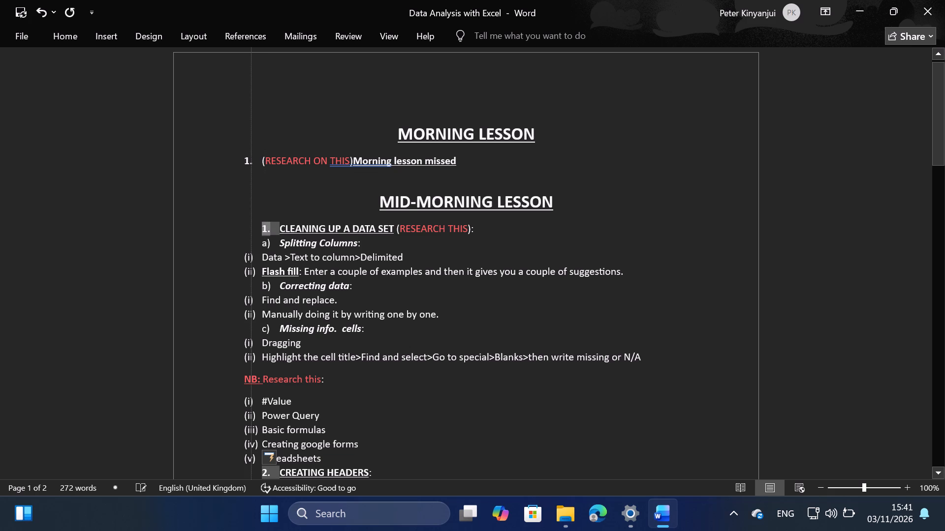
pyautogui.moveTo(249, 230); pyautogui.dragTo(247, 230)
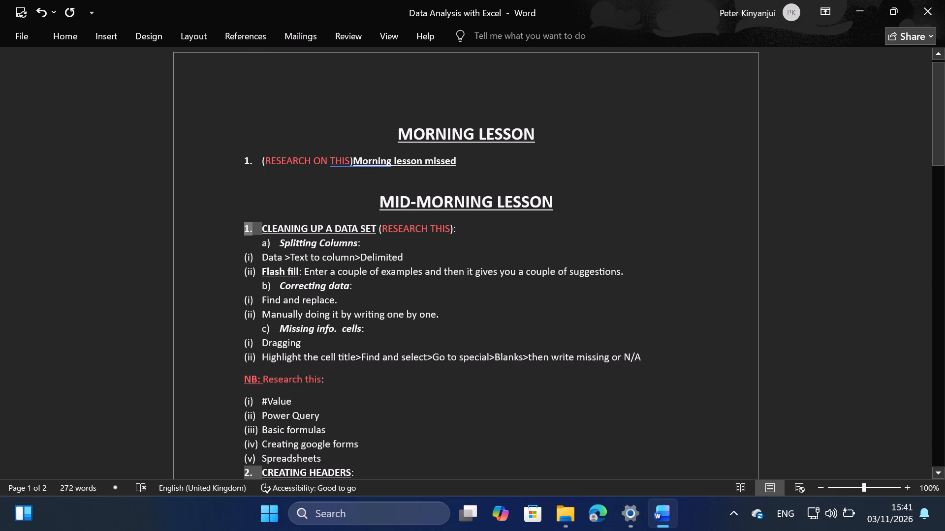
pyautogui.click(252, 168)
pyautogui.moveTo(260, 169); pyautogui.dragTo(257, 159)
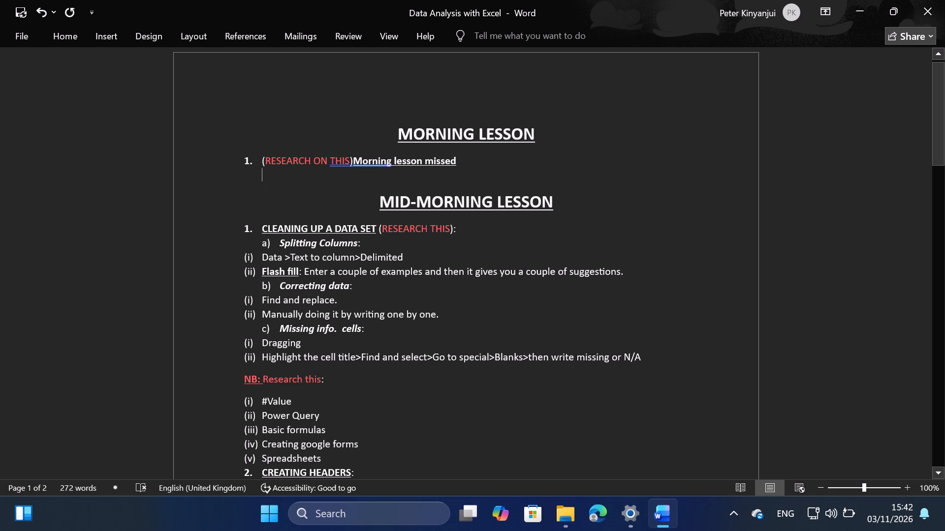
pyautogui.press('Down')
# Restart the numbering at the "CREATING HEADERS" heading with number 1.
pyautogui.press('pagedown')
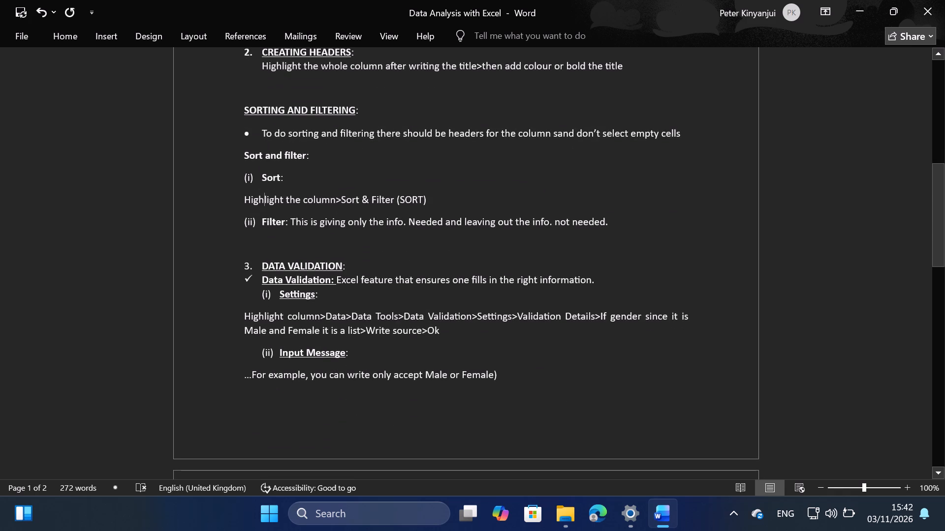
pyautogui.click(256, 56)
pyautogui.press('BackSpace')
pyautogui.write('1.')
pyautogui.press('space')
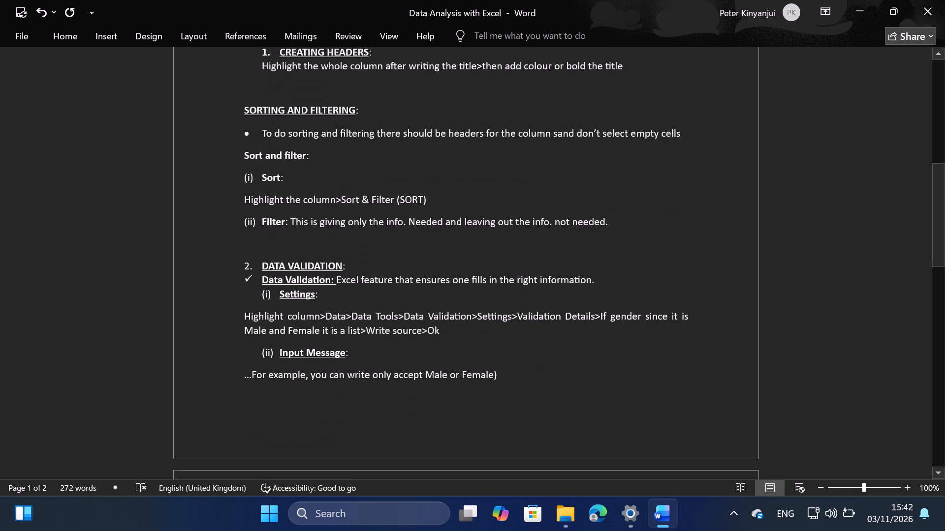
pyautogui.click(265, 59)
# Shift the "CREATING HEADERS" list number outward so it lines up with the "DATA VALIDATION" number.
pyautogui.moveTo(265, 59); pyautogui.dragTo(242, 55)
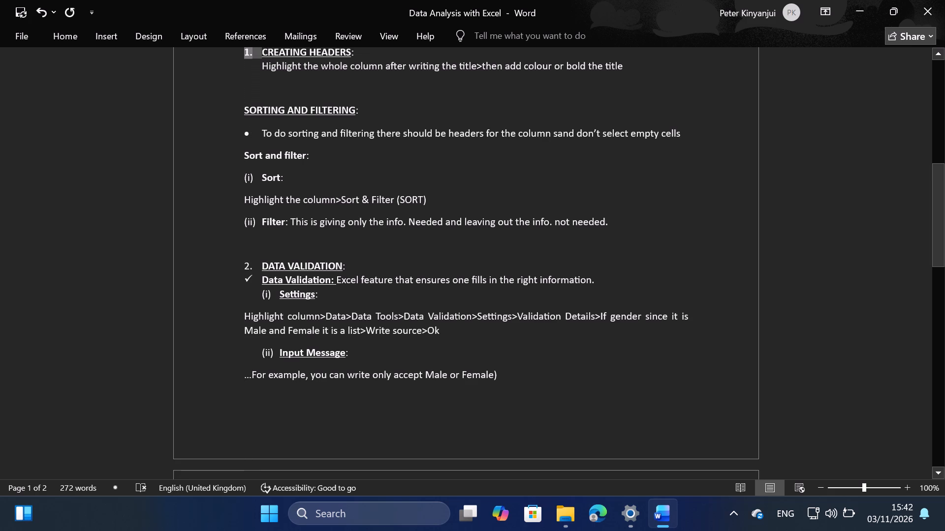
# Replace the list number of "DATA VALIDATION" with a newly entered 2, continuing from "CREATING HEADERS".
pyautogui.click(253, 269)
pyautogui.press('BackSpace')
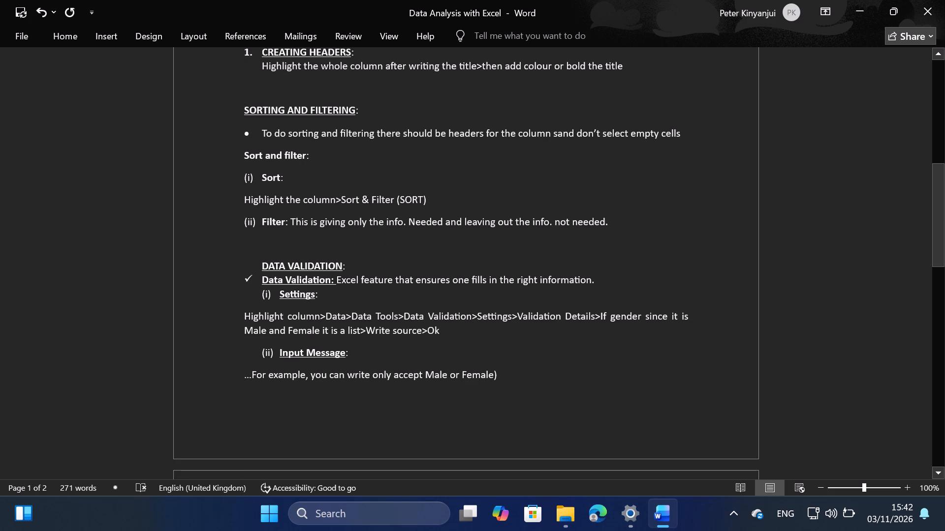
pyautogui.write('2.')
pyautogui.press('space')
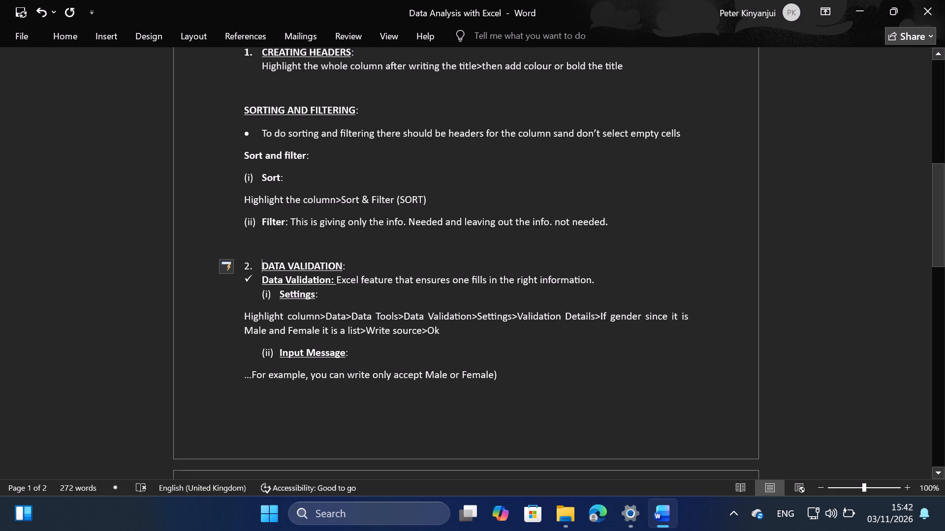
# Make the list numbers of "CREATING HEADERS" and "DATA VALIDATION" non-bold so they match each other.
pyautogui.click(249, 271)
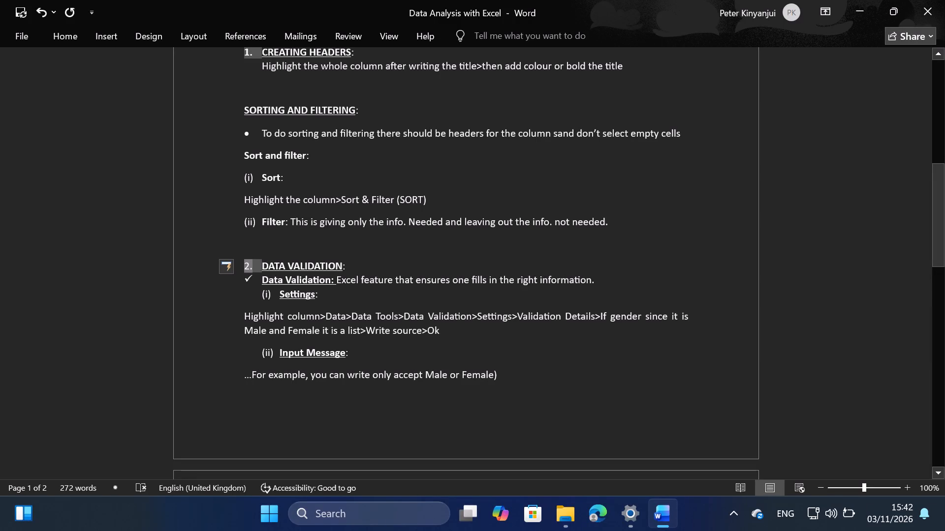
pyautogui.rightClick(246, 265)
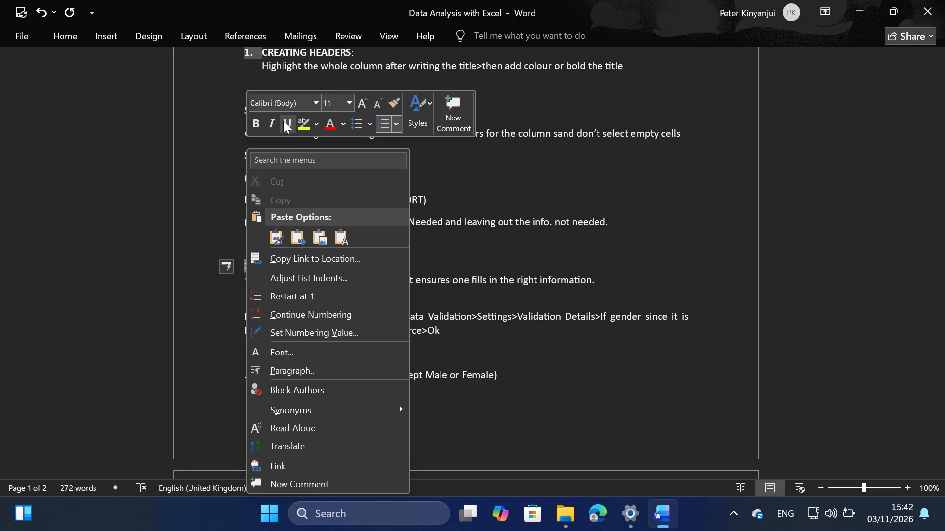
pyautogui.doubleClick(258, 129)
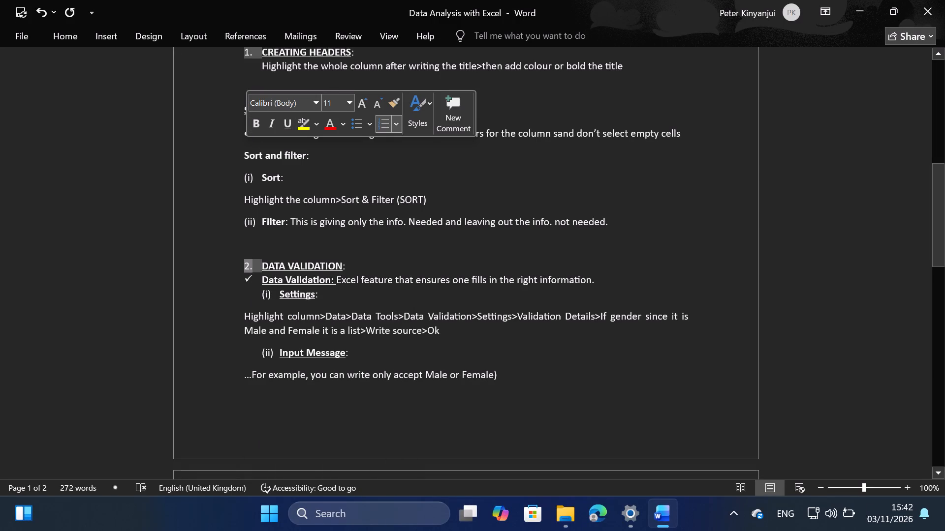
pyautogui.click(249, 53)
pyautogui.press('pageup')
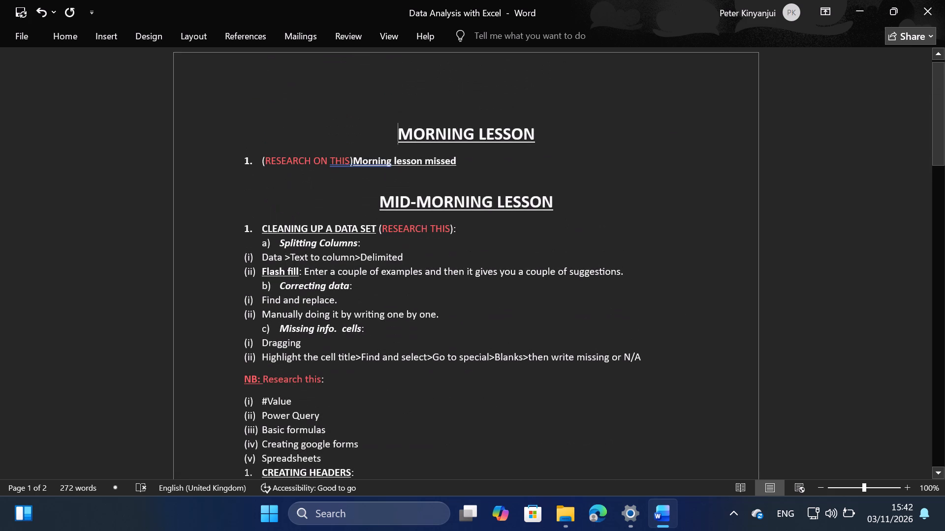
pyautogui.press('pagedown')
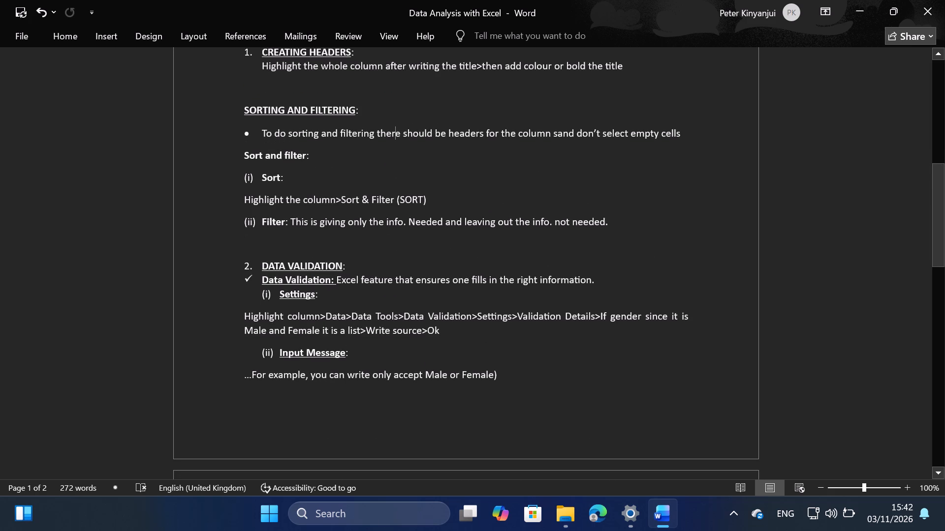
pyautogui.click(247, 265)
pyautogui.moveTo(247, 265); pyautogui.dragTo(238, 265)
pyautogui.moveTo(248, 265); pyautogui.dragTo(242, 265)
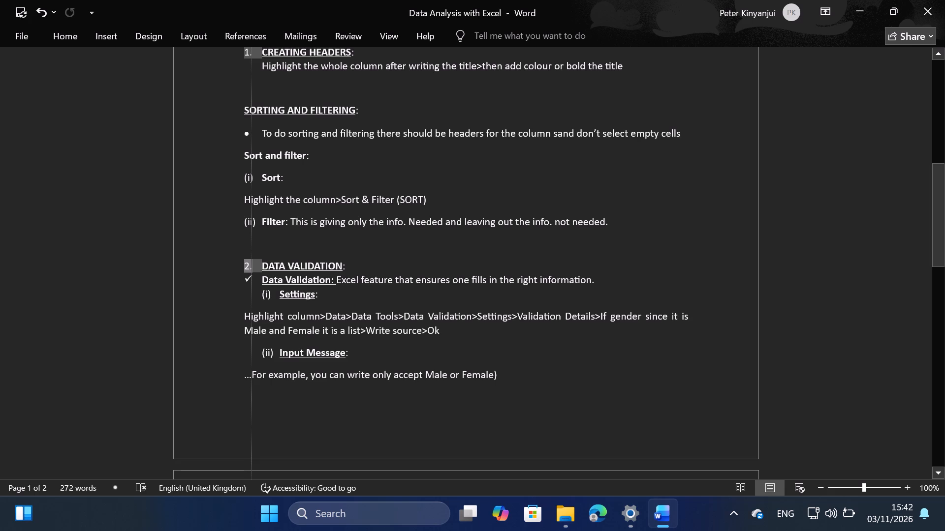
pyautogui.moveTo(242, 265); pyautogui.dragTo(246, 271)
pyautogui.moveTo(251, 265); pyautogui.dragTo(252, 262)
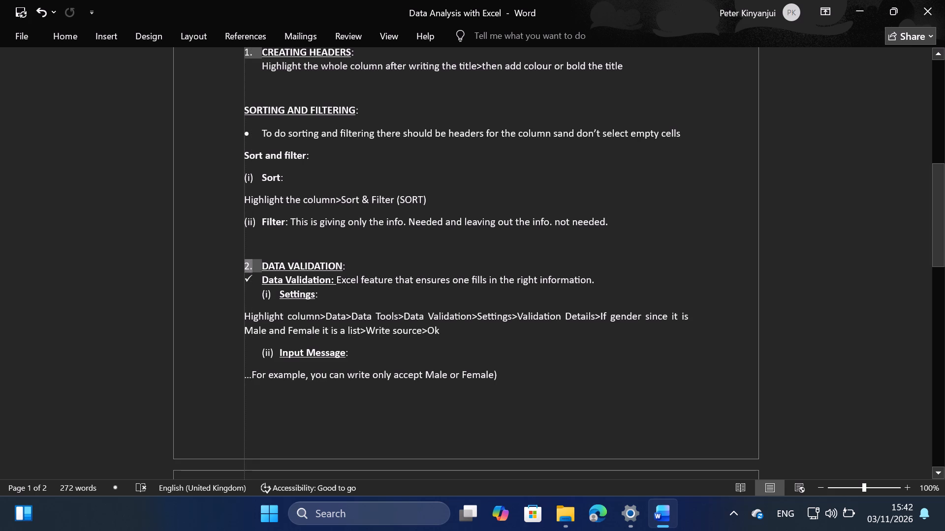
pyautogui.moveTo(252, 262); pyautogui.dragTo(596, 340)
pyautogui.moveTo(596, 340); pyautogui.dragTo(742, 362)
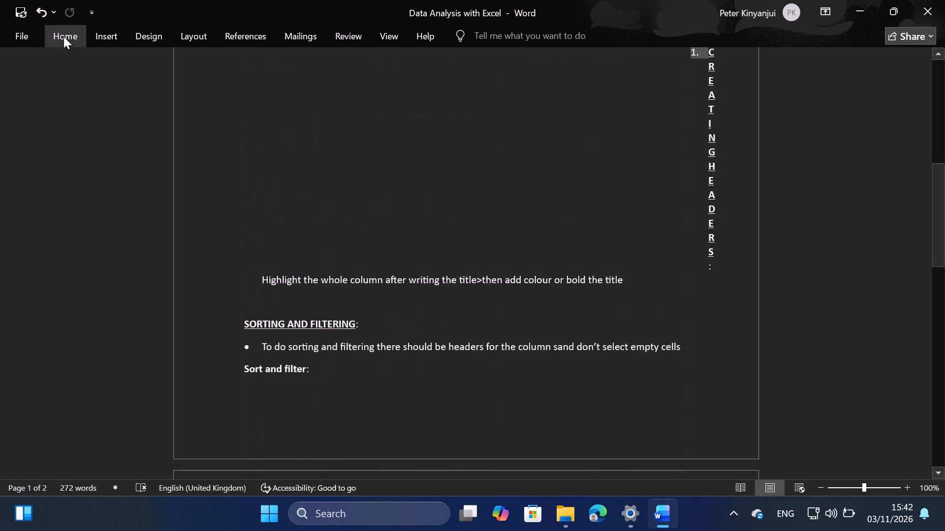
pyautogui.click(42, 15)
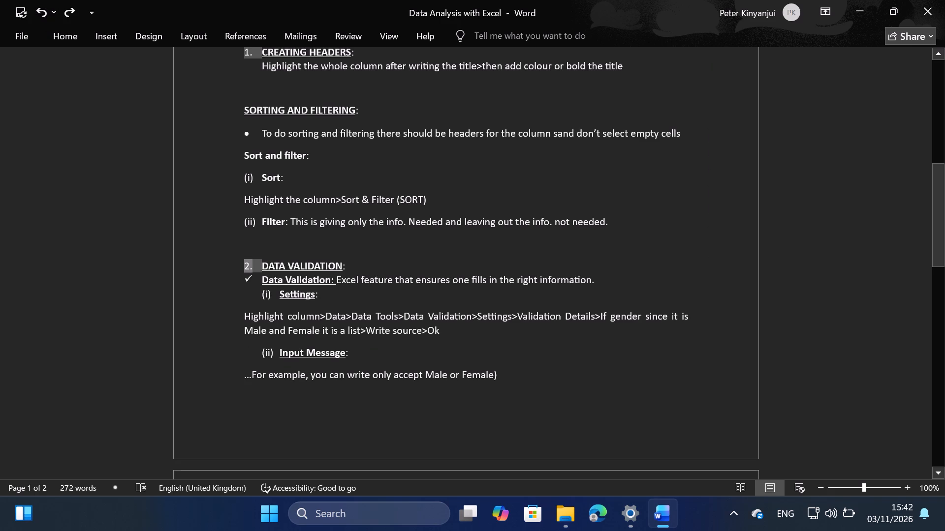
# Remove the bold from list number 1 under "MORNING LESSON" and from the number of "CLEANING UP A DATA SET".
pyautogui.click(279, 245)
pyautogui.press('pageup')
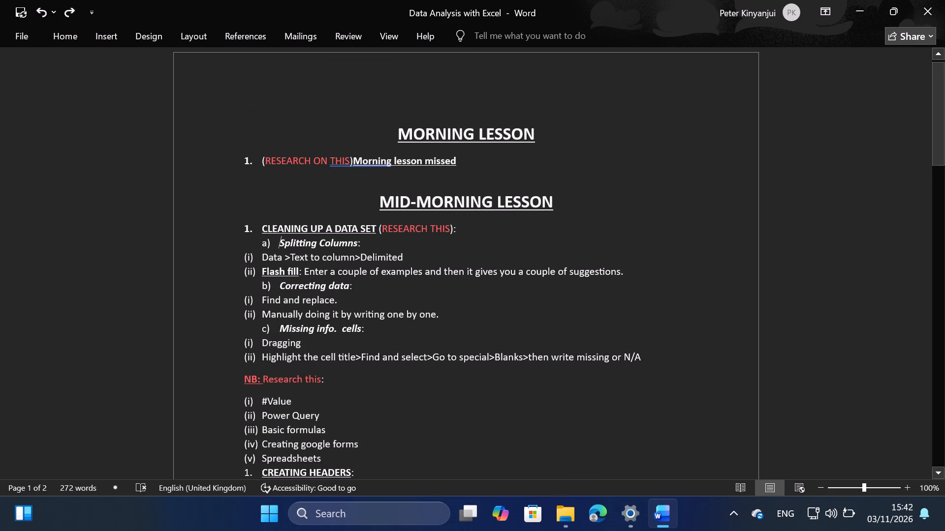
pyautogui.moveTo(250, 162); pyautogui.dragTo(239, 160)
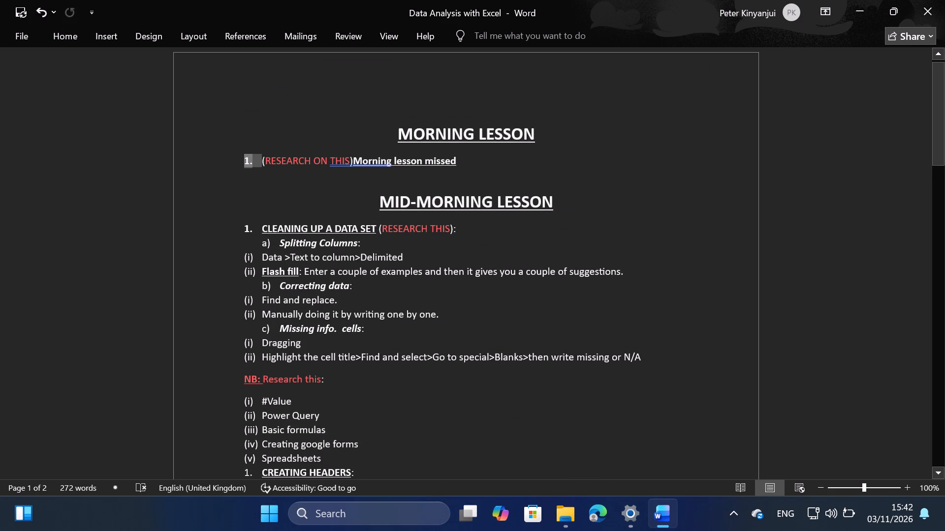
pyautogui.rightClick(249, 157)
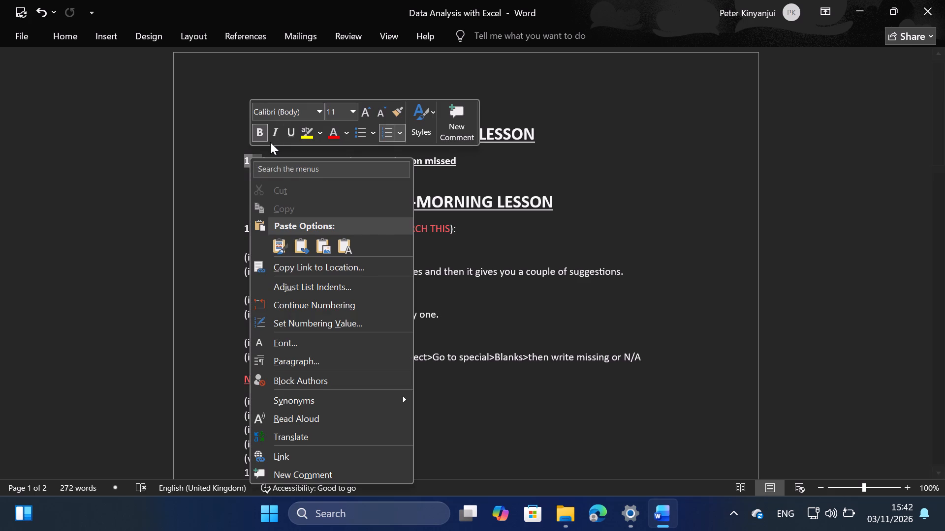
pyautogui.click(260, 134)
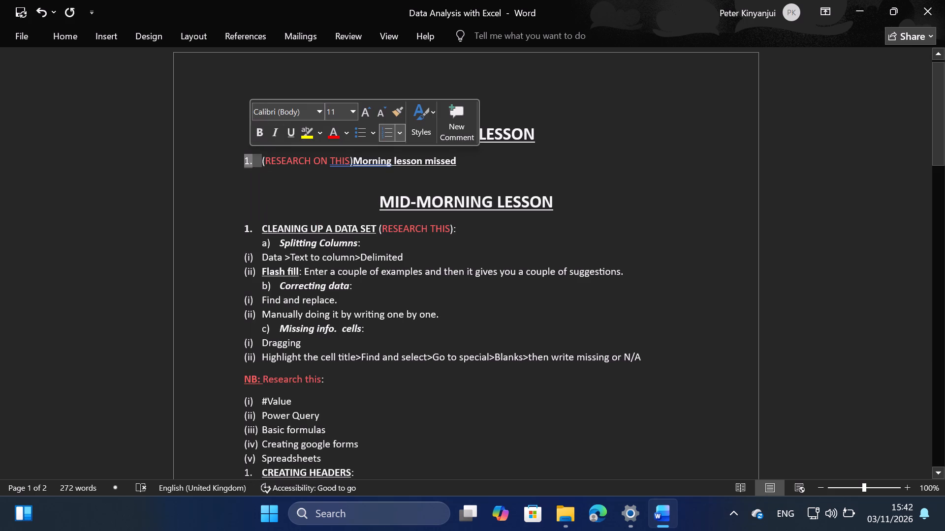
pyautogui.moveTo(252, 223); pyautogui.dragTo(248, 231)
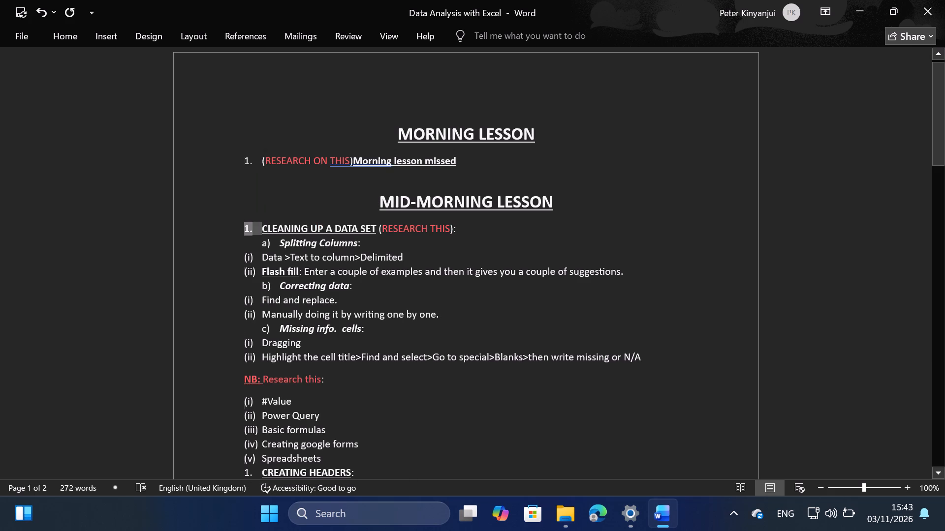
pyautogui.rightClick(248, 231)
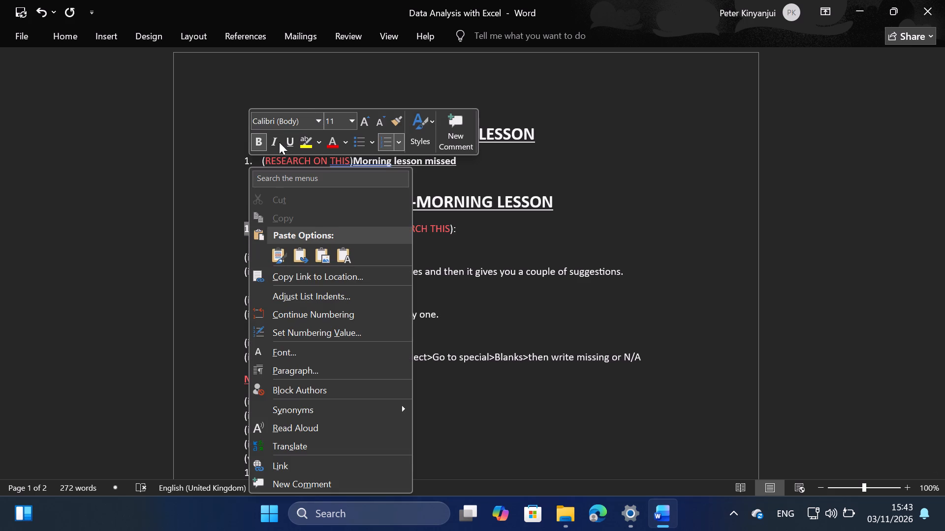
pyautogui.click(261, 149)
# Add blank space after the "Spreadsheets" item and insert the heading text "AFTERNOON LESSON" above "CREATING HEADERS".
pyautogui.press('Down')
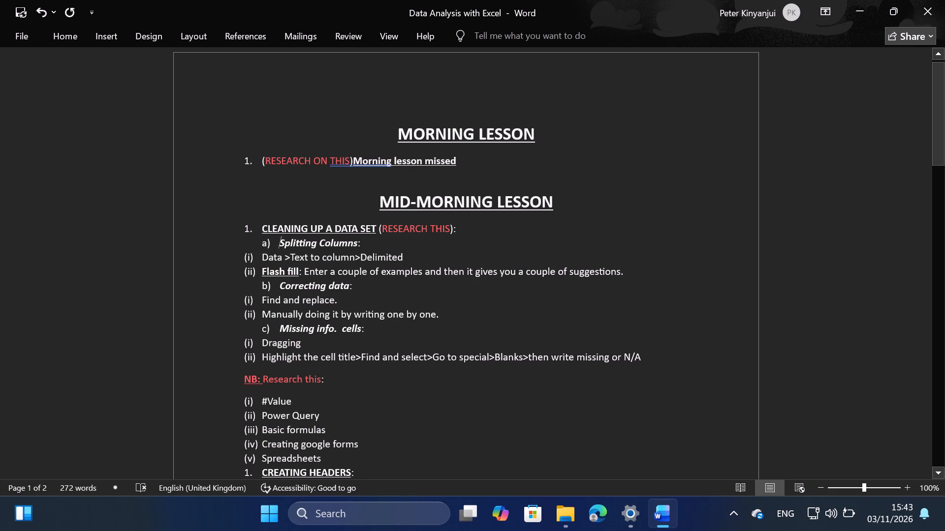
pyautogui.press('Down')
pyautogui.moveTo(944, 142); pyautogui.dragTo(944, 153)
pyautogui.moveTo(944, 154); pyautogui.dragTo(943, 177)
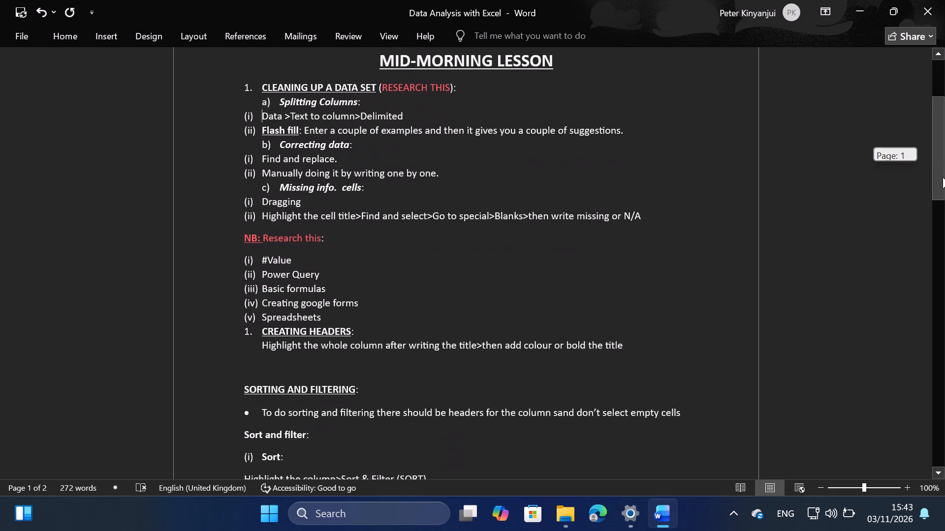
pyautogui.moveTo(943, 177); pyautogui.dragTo(940, 184)
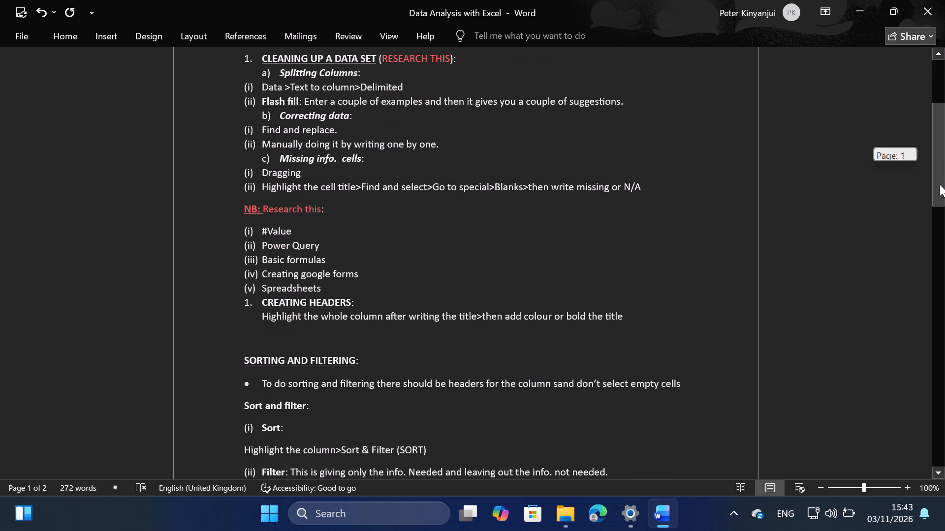
pyautogui.moveTo(940, 184); pyautogui.dragTo(940, 185)
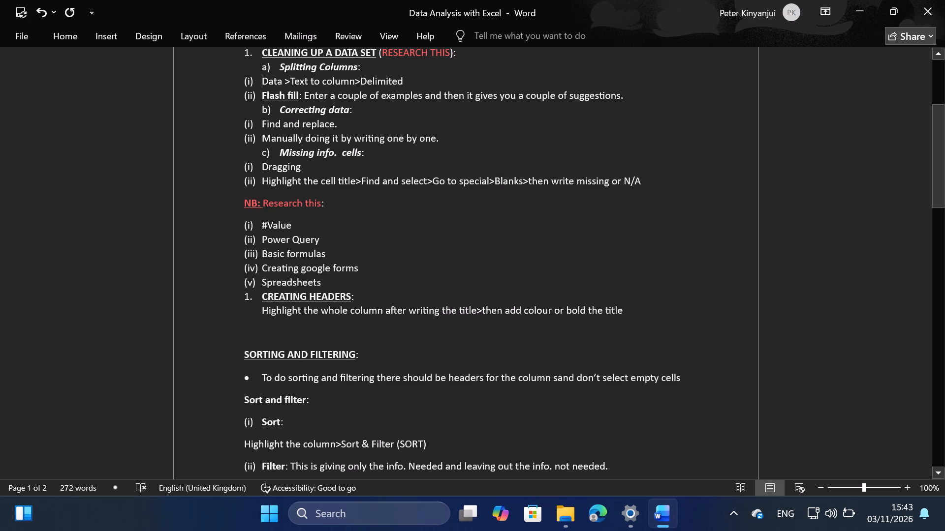
pyautogui.click(333, 287)
pyautogui.press('Return')
pyautogui.press('Return')
pyautogui.press('Return')
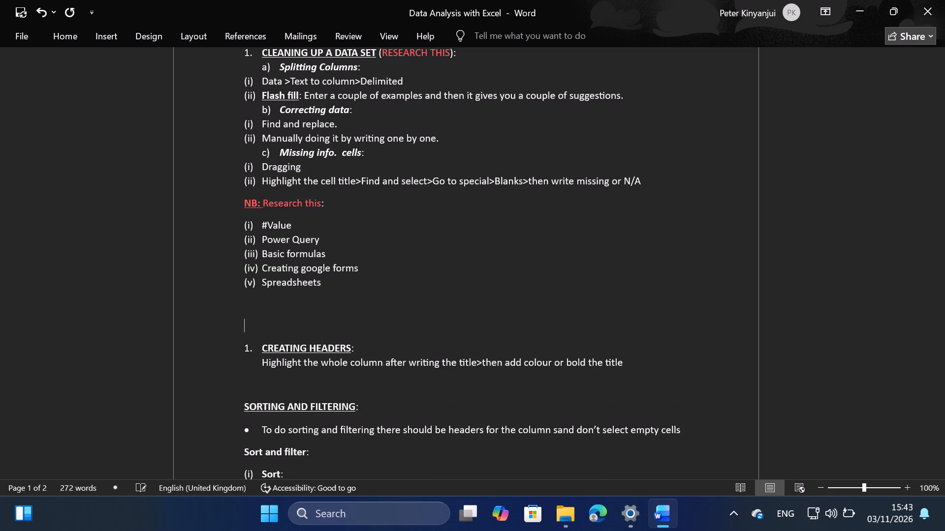
pyautogui.write('AFTER')
pyautogui.write('NOON LESSON')
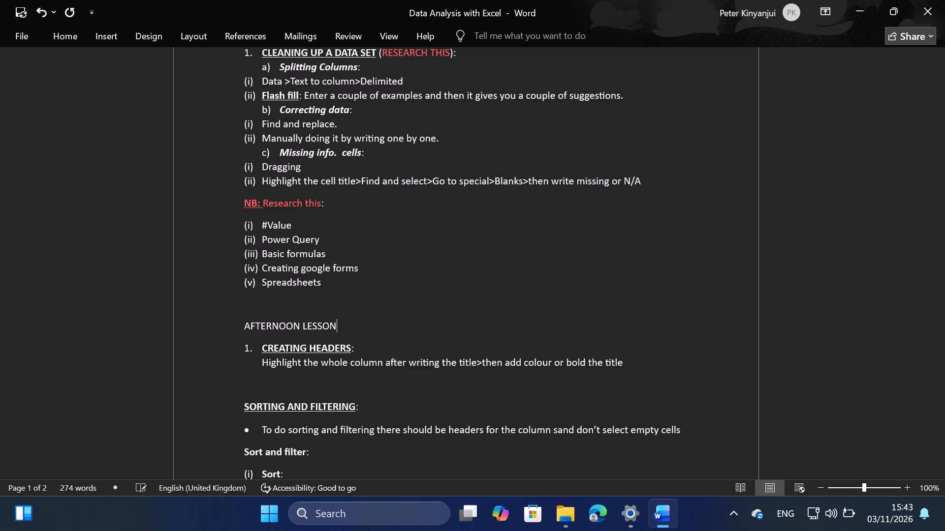
# Format the "AFTERNOON LESSON" heading as underlined, bold, size 18 and centred.
pyautogui.moveTo(336, 330); pyautogui.dragTo(241, 321)
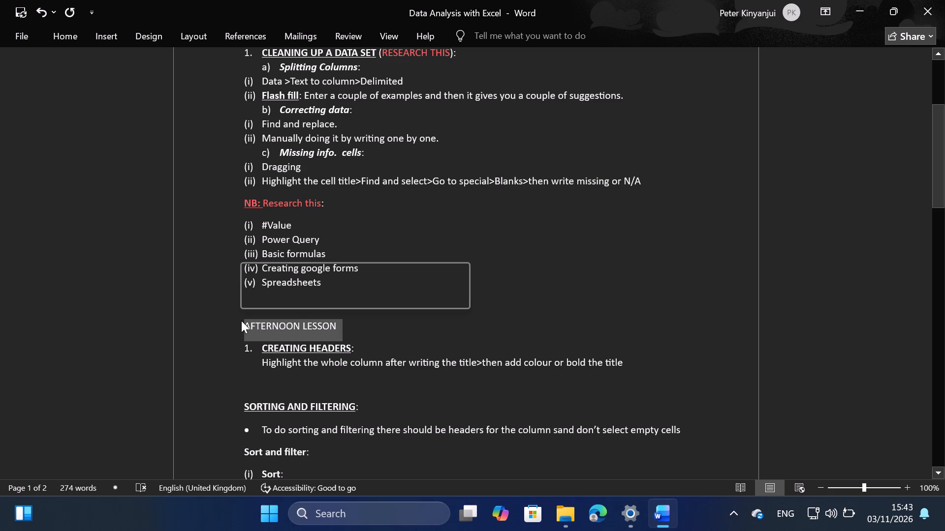
pyautogui.click(281, 295)
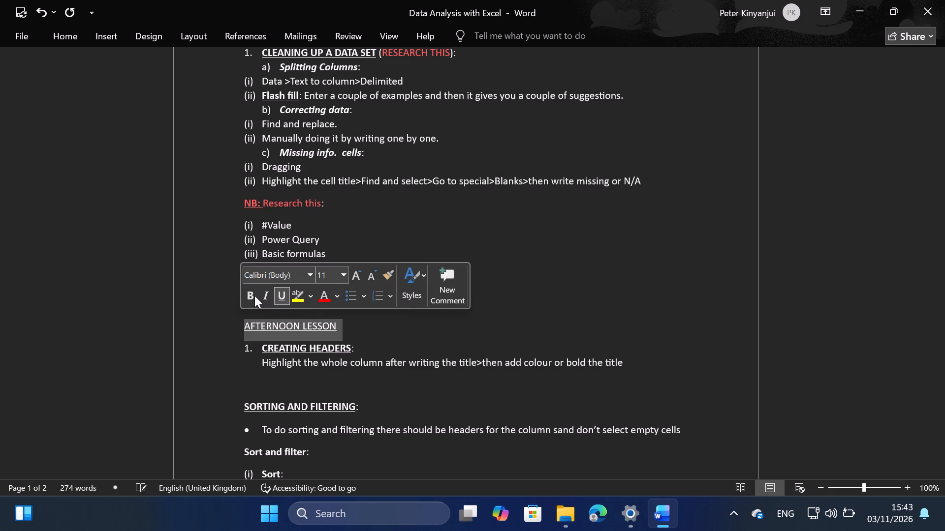
pyautogui.click(254, 295)
pyautogui.click(345, 269)
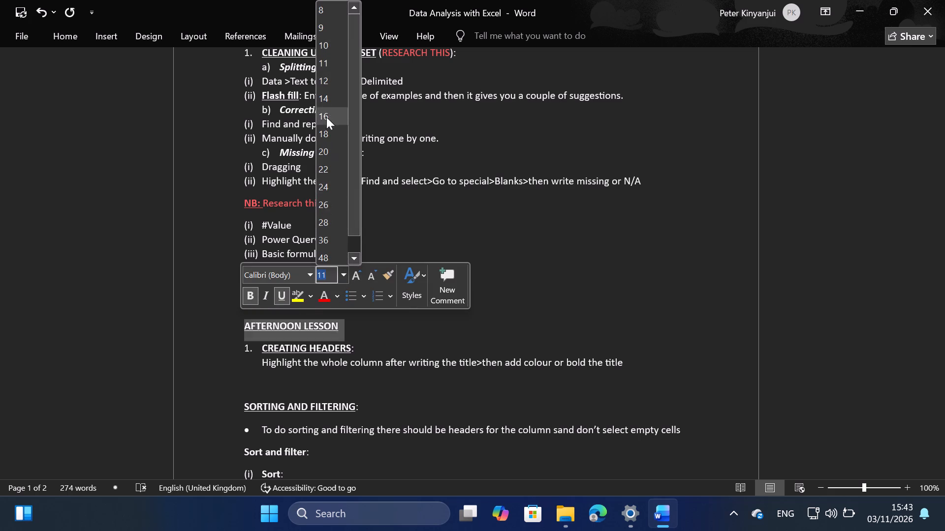
pyautogui.click(327, 132)
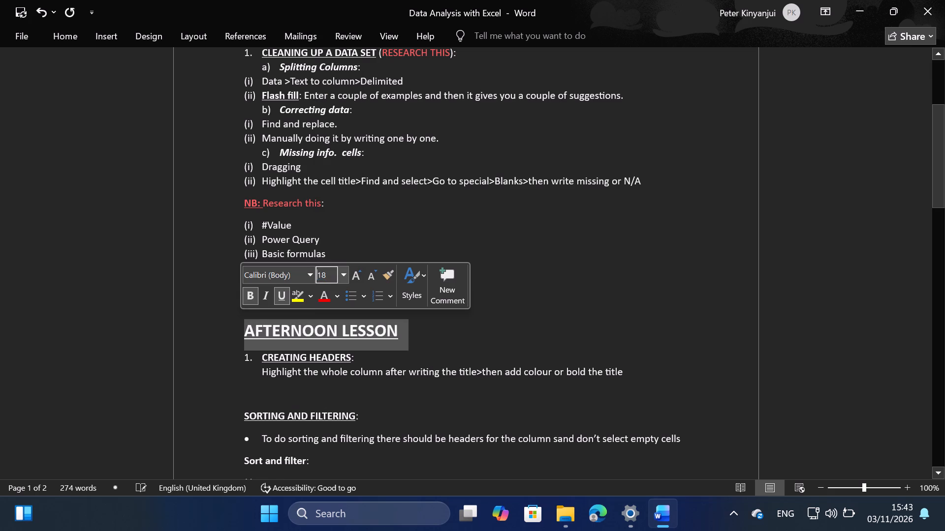
pyautogui.click(74, 33)
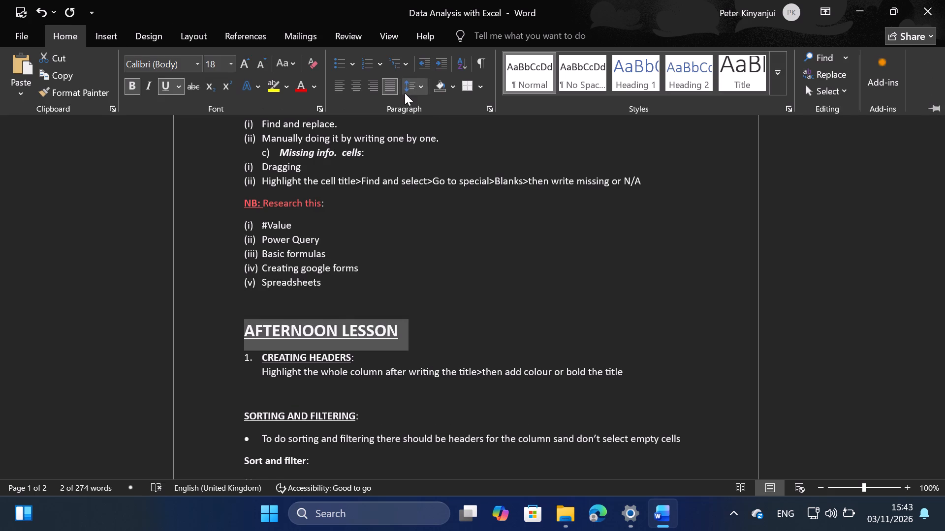
pyautogui.click(368, 92)
pyautogui.click(359, 85)
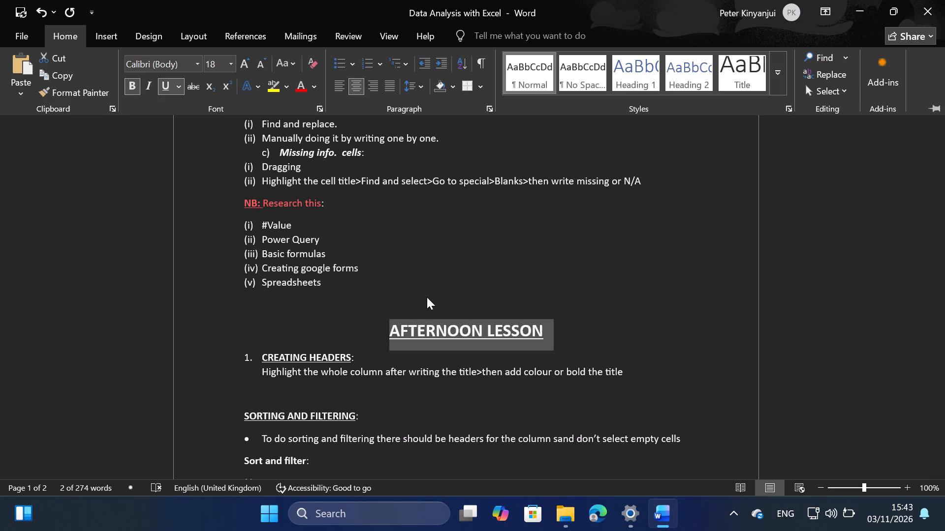
# Review the afternoon lesson notes through to the error alert types at the end of the document.
pyautogui.click(428, 297)
pyautogui.press('Down')
pyautogui.press('Down')
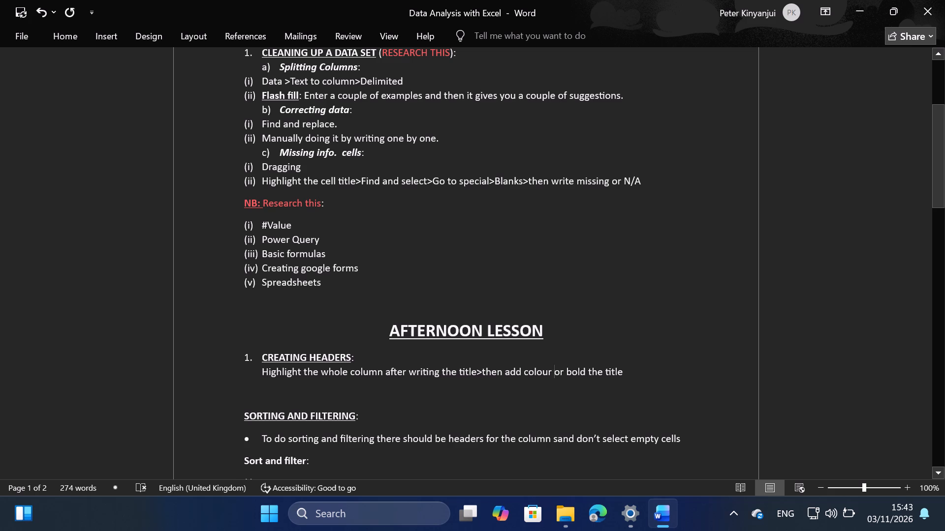
pyautogui.press('pagedown')
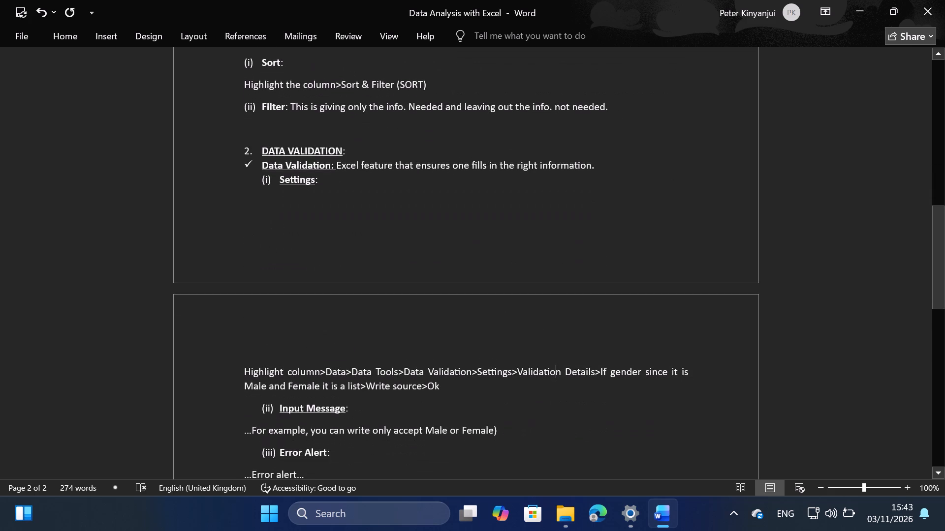
pyautogui.press('pagedown')
pyautogui.press('pageup')
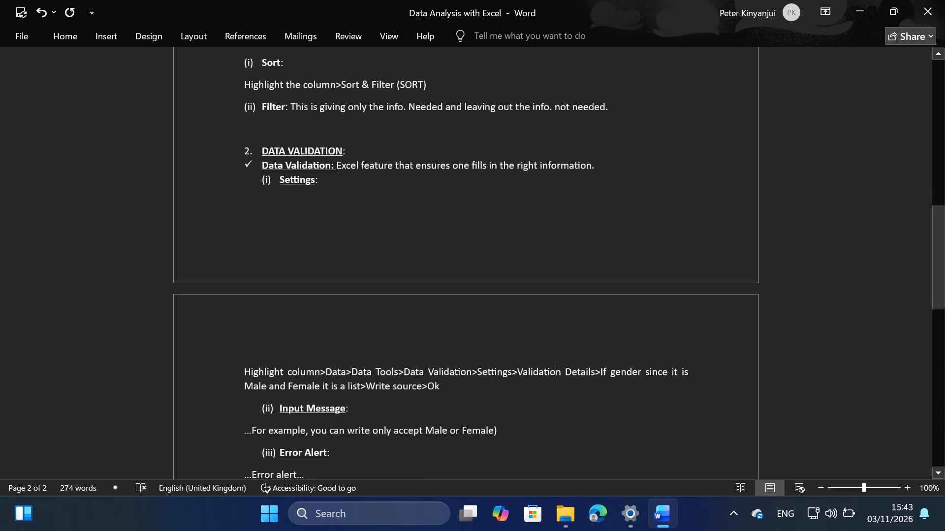
pyautogui.press('pagedown')
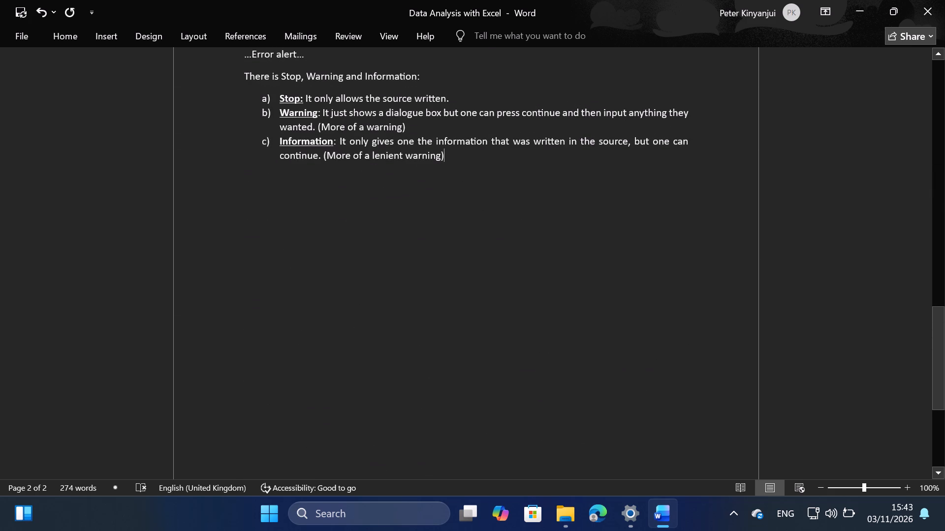
pyautogui.press('Up')
pyautogui.press('Up')
pyautogui.press('Up')
pyautogui.press('Up')
pyautogui.press('Up')
pyautogui.press('Up')
pyautogui.press('Up')
pyautogui.press('Up')
pyautogui.press('Up')
pyautogui.press('Up')
pyautogui.press('Up')
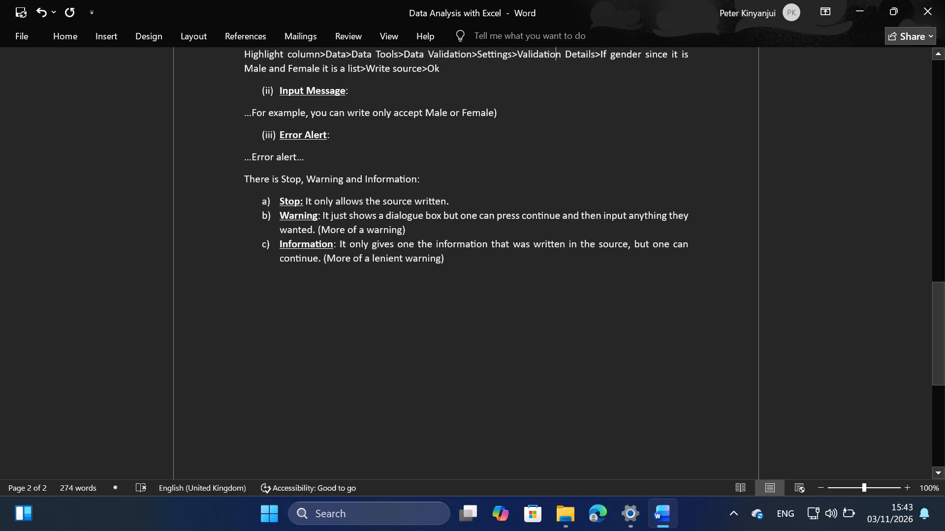
pyautogui.press('pageup')
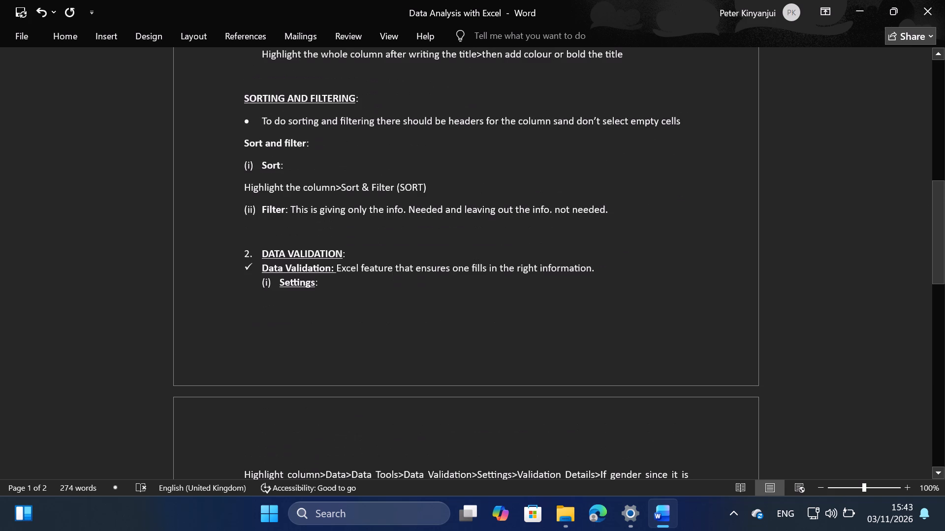
pyautogui.press('pagedown')
pyautogui.press('pageup')
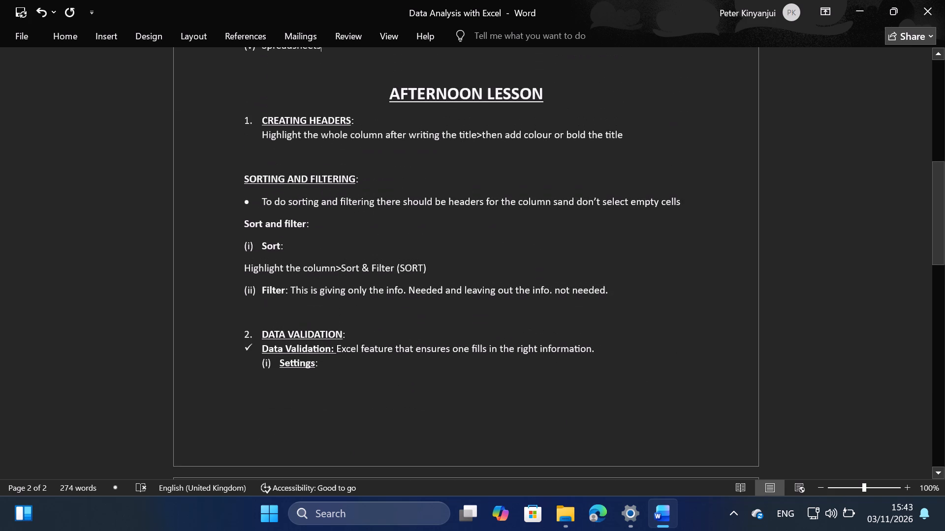
pyautogui.press('Down')
pyautogui.press('Down')
pyautogui.press('Down')
pyautogui.press('Down')
pyautogui.press('Down')
pyautogui.press('Down')
pyautogui.press('Down')
pyautogui.press('Down')
pyautogui.press('Down')
pyautogui.press('Down')
pyautogui.press('Down')
pyautogui.press('Down')
pyautogui.press('Down')
pyautogui.press('Down')
pyautogui.press('Down')
# Read through the notes from the "MORNING LESSON" heading to "DATA VALIDATION", checking the headings and their numbering.
pyautogui.press('pageup')
pyautogui.press('pageup')
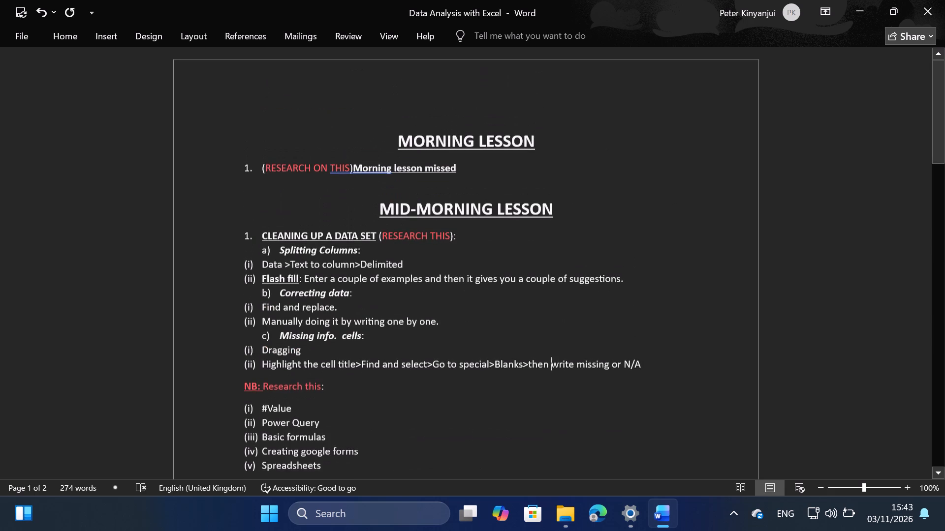
pyautogui.press('pageup')
pyautogui.press('pageup')
pyautogui.press('pageup')
pyautogui.press('pageup')
pyautogui.press('Down')
pyautogui.press('Up')
pyautogui.press('Down')
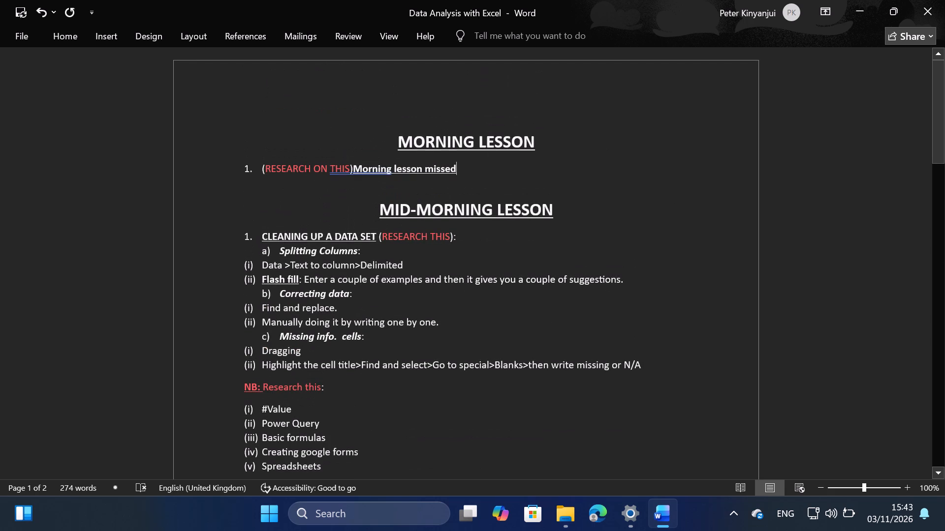
pyautogui.press('Down')
pyautogui.press('Down')
pyautogui.press('Down')
pyautogui.press('Down')
pyautogui.press('Down')
pyautogui.press('Down')
pyautogui.press('Down')
pyautogui.press('Down')
pyautogui.press('Down')
pyautogui.press('Down')
pyautogui.press('Down')
pyautogui.press('Down')
pyautogui.press('Down')
pyautogui.press('Down')
pyautogui.press('Down')
pyautogui.press('Down')
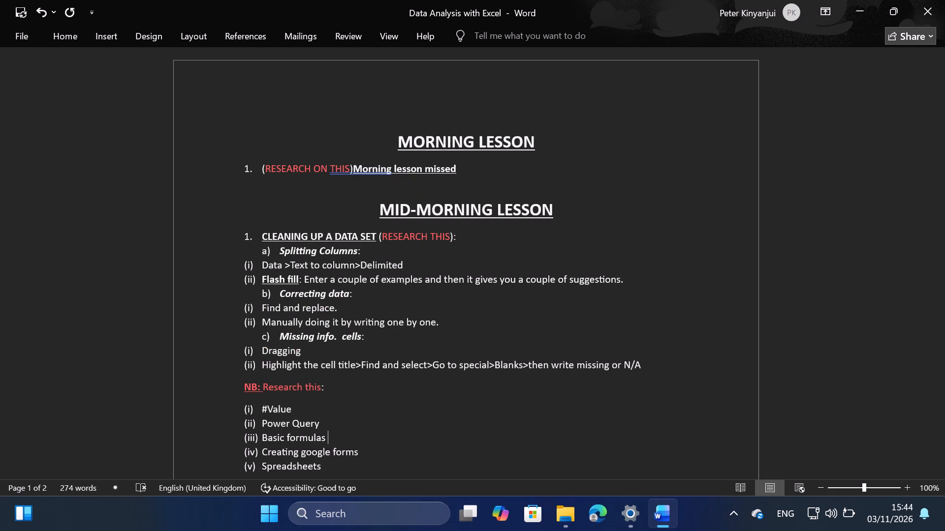
pyautogui.press('Down')
pyautogui.press('Down')
pyautogui.press('Down')
pyautogui.press('Down')
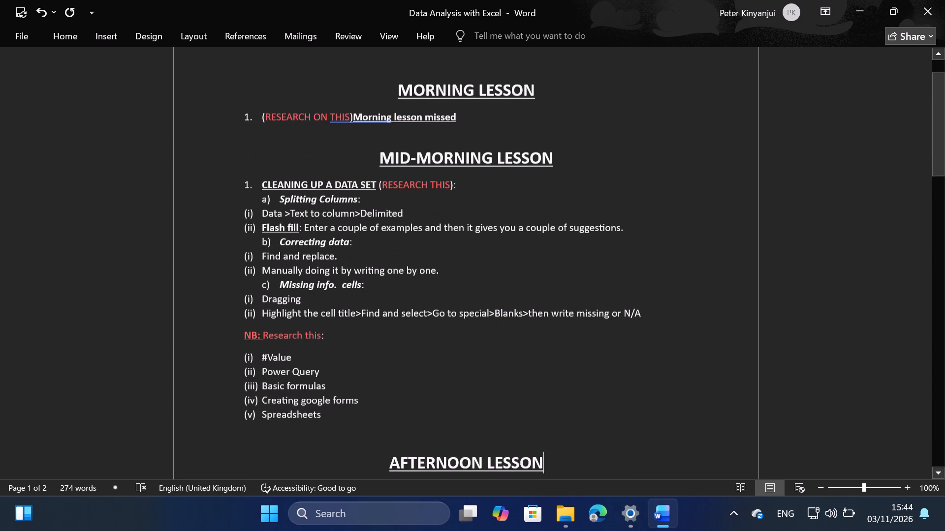
pyautogui.press('Down')
pyautogui.press('Down')
pyautogui.press('Down')
pyautogui.press('Down')
pyautogui.press('Down')
pyautogui.press('Down')
pyautogui.press('Down')
pyautogui.press('Down')
pyautogui.press('Down')
pyautogui.press('Down')
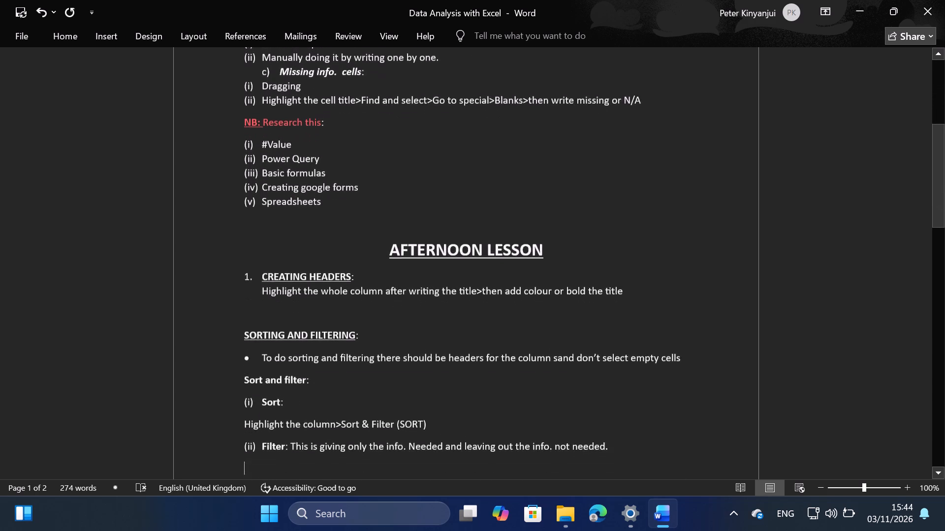
pyautogui.press('Down')
pyautogui.press('Down')
pyautogui.press('Down')
pyautogui.press('Down')
pyautogui.press('Down')
pyautogui.press('Up')
pyautogui.press('Up')
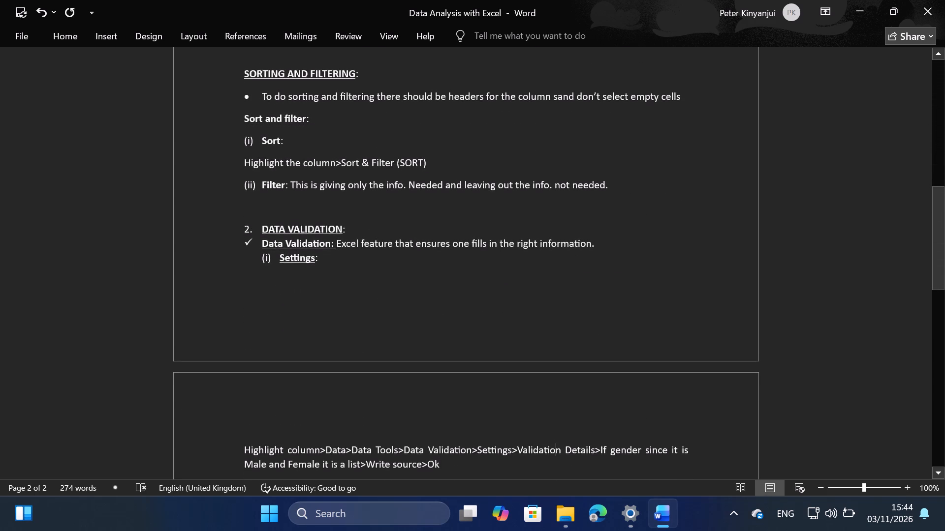
pyautogui.press('Up')
pyautogui.press('Up')
pyautogui.press('Up')
pyautogui.press('Up')
pyautogui.press('Up')
pyautogui.press('Up')
pyautogui.press('Up')
pyautogui.press('Up')
pyautogui.press('Up')
pyautogui.press('Up')
pyautogui.press('Up')
pyautogui.press('Up')
pyautogui.press('Up')
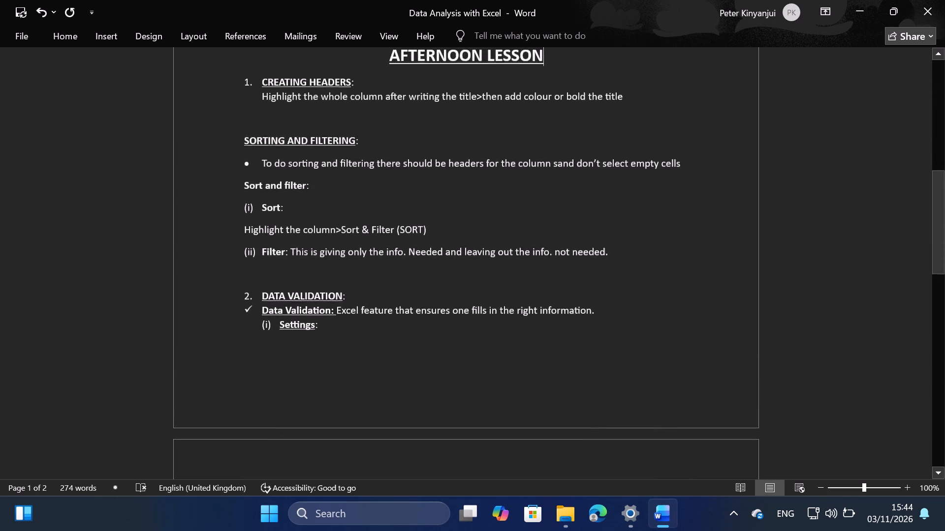
pyautogui.press('Up')
pyautogui.press('Up')
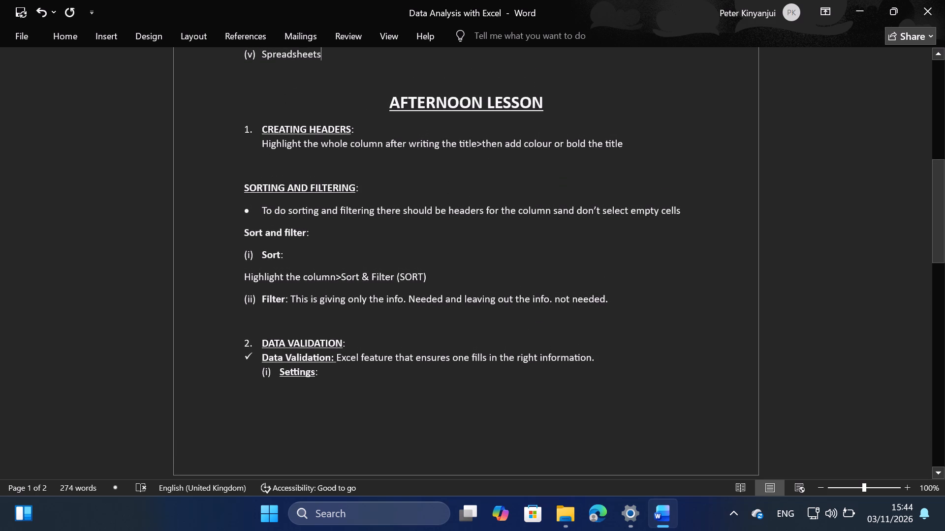
# Number the "SORTING AND FILTERING" heading as item 2 of the afternoon lesson.
pyautogui.click(241, 189)
pyautogui.write('2.')
pyautogui.press('space')
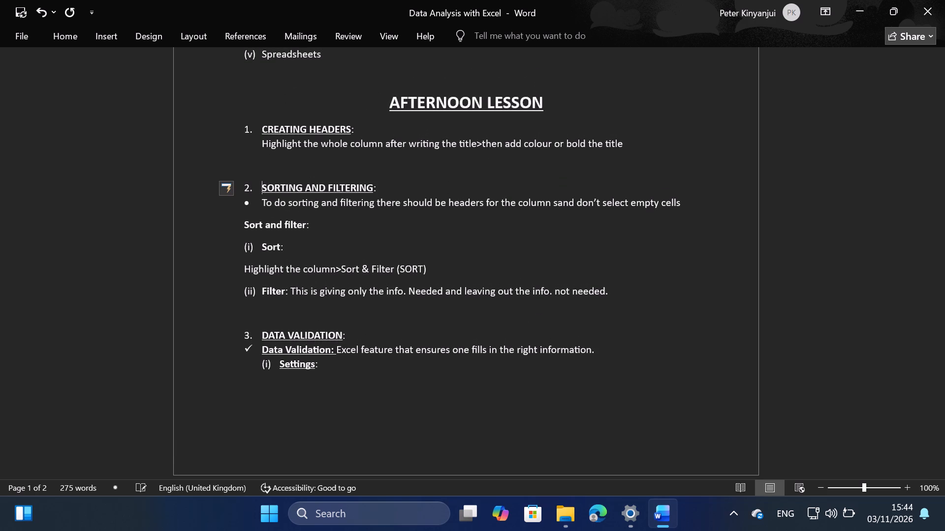
# Save the document.
pyautogui.click(21, 10)
# Check the list numbering and layout from "SORTING AND FILTERING" to the end, and again from the start of the notes.
pyautogui.press('Down')
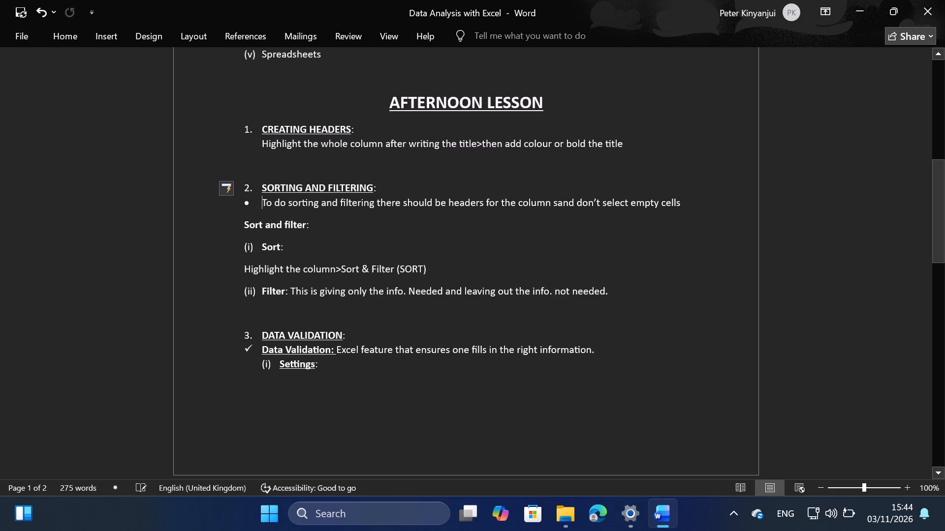
pyautogui.press('Down')
pyautogui.press('Down')
pyautogui.press('Down')
pyautogui.press('Down')
pyautogui.press('Down')
pyautogui.press('Down')
pyautogui.press('Down')
pyautogui.press('Down')
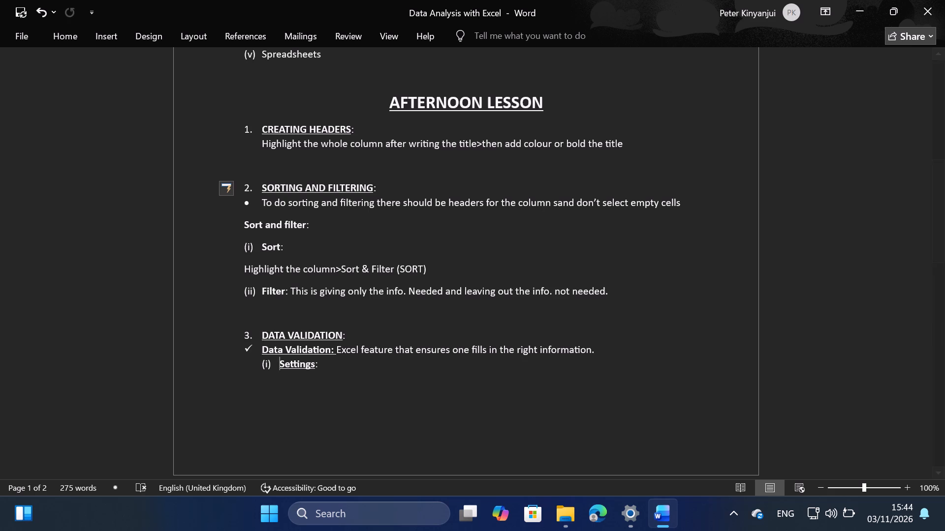
pyautogui.press('Down')
pyautogui.press('Down')
pyautogui.press('Down')
pyautogui.press('Down')
pyautogui.press('Down')
pyautogui.press('Down')
pyautogui.press('Down')
pyautogui.press('Down')
pyautogui.press('Down')
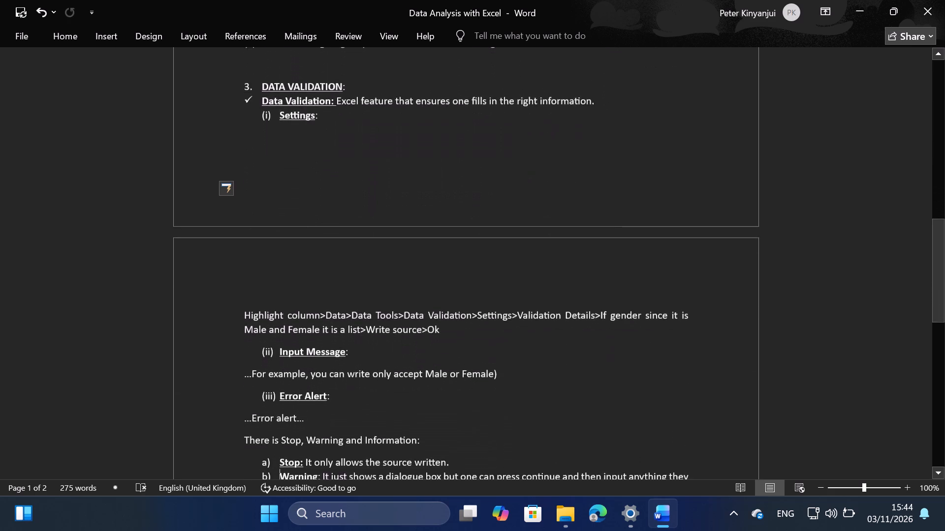
pyautogui.press('Down')
pyautogui.press('Down')
pyautogui.press('Down')
pyautogui.press('Down')
pyautogui.press('Down')
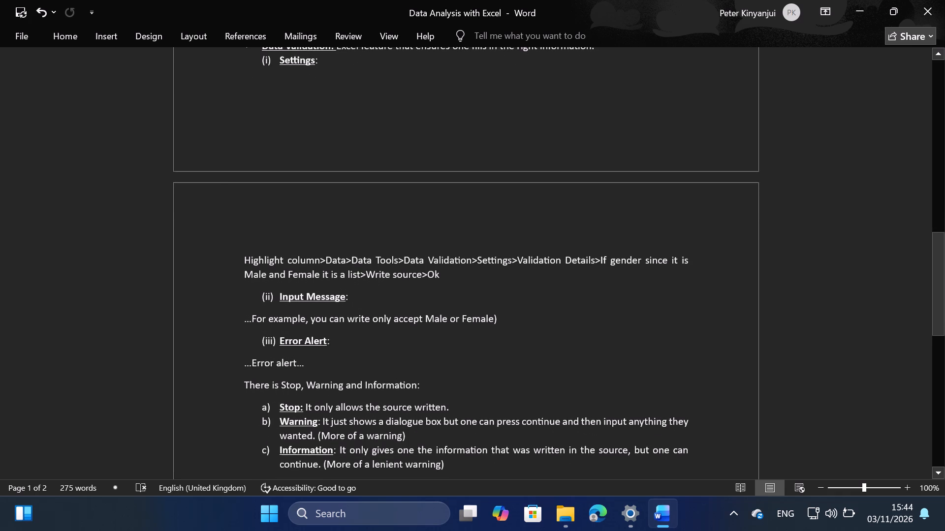
pyautogui.press('pageup')
pyautogui.press('pageup')
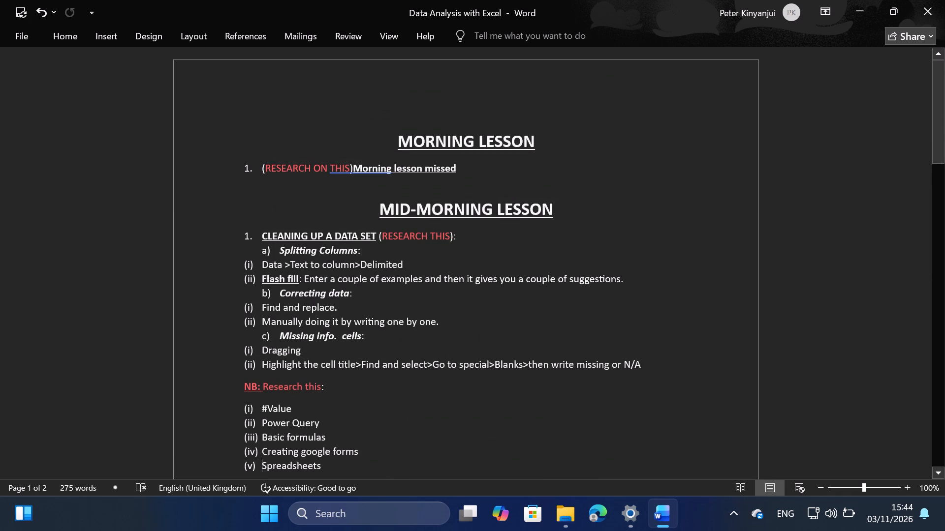
pyautogui.press('pageup')
pyautogui.press('pagedown')
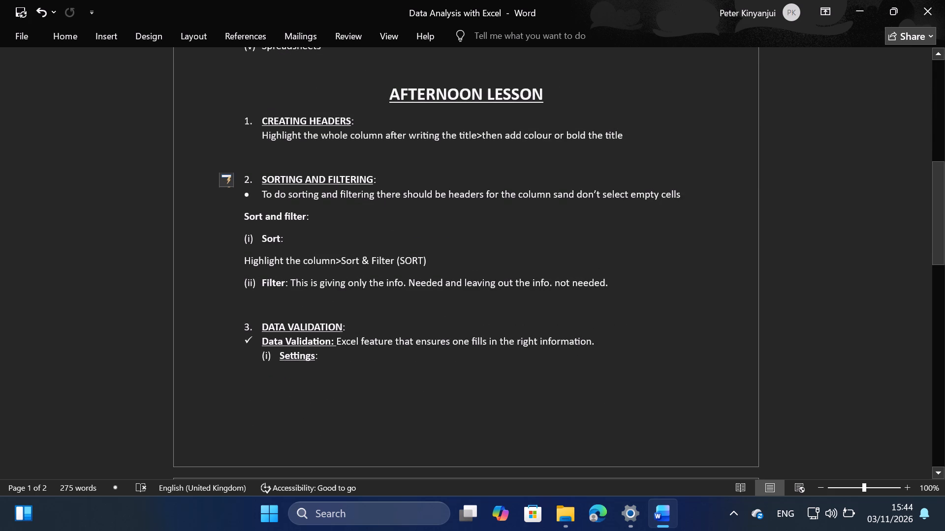
pyautogui.press('pageup')
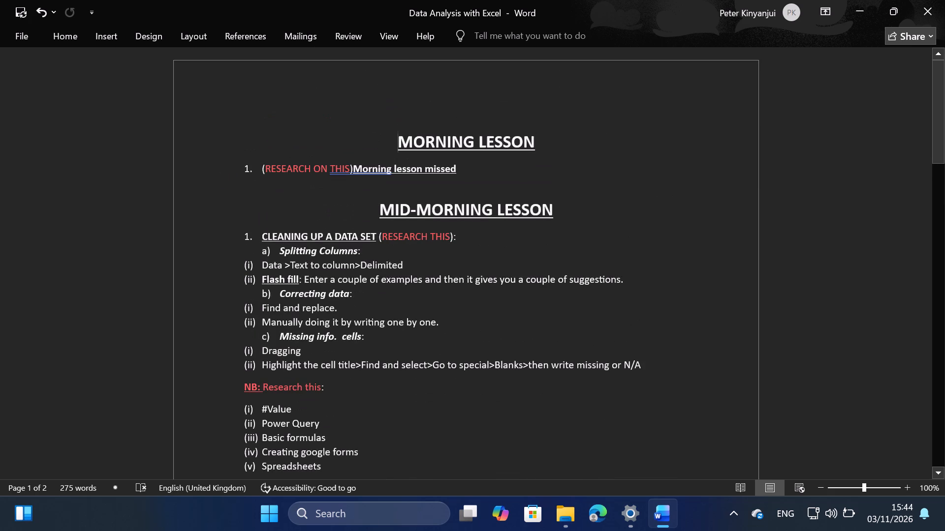
# Replace the letter numbering of "Splitting Columns" under "CLEANING UP A DATA SET" with the (i), (ii), (iii) format.
pyautogui.click(274, 246)
pyautogui.press('BackSpace')
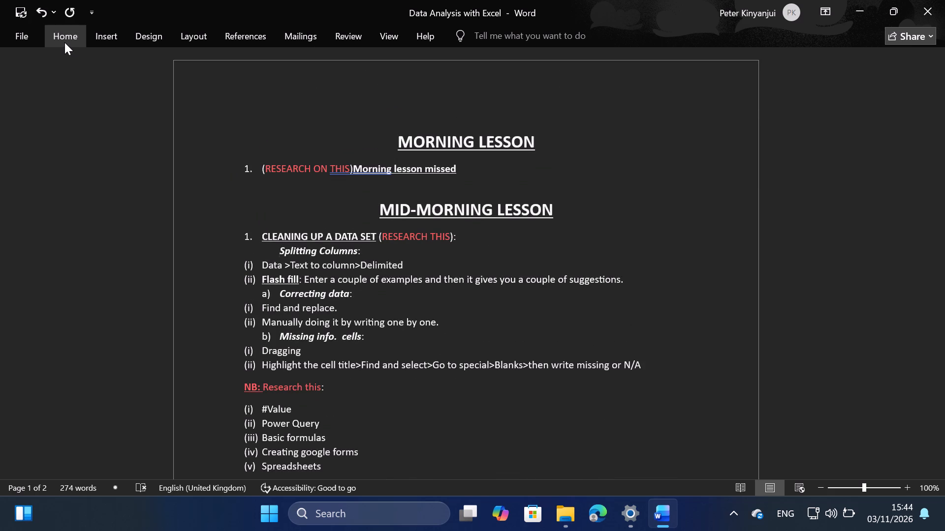
pyautogui.click(65, 41)
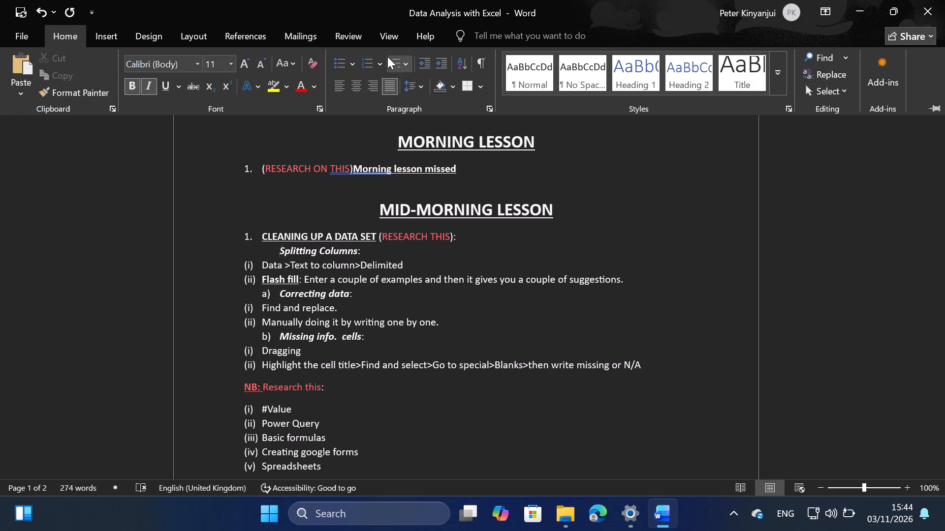
pyautogui.click(383, 64)
pyautogui.click(499, 131)
# Renumber the "Data >Text to column>Delimited" line under "Splitting Columns" as item a) with the a), b), c) format.
pyautogui.click(259, 264)
pyautogui.click(257, 264)
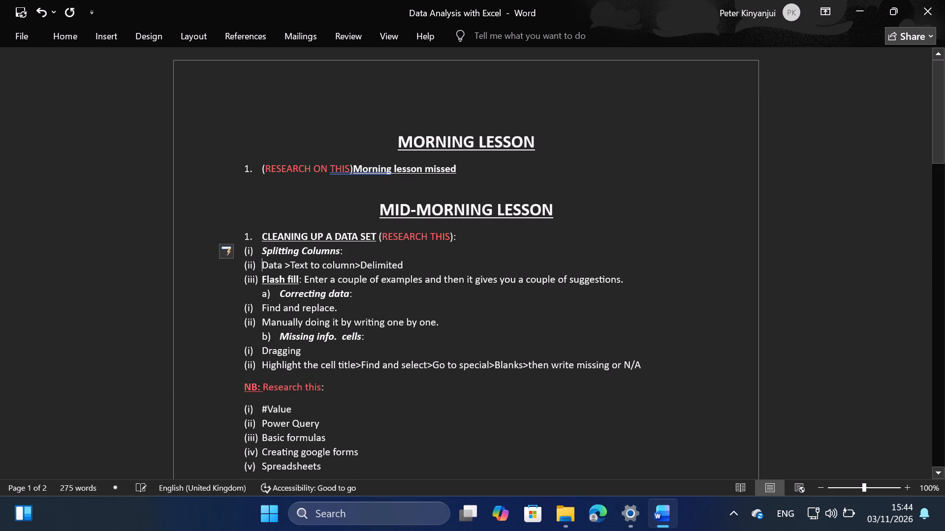
pyautogui.press('BackSpace')
pyautogui.click(75, 37)
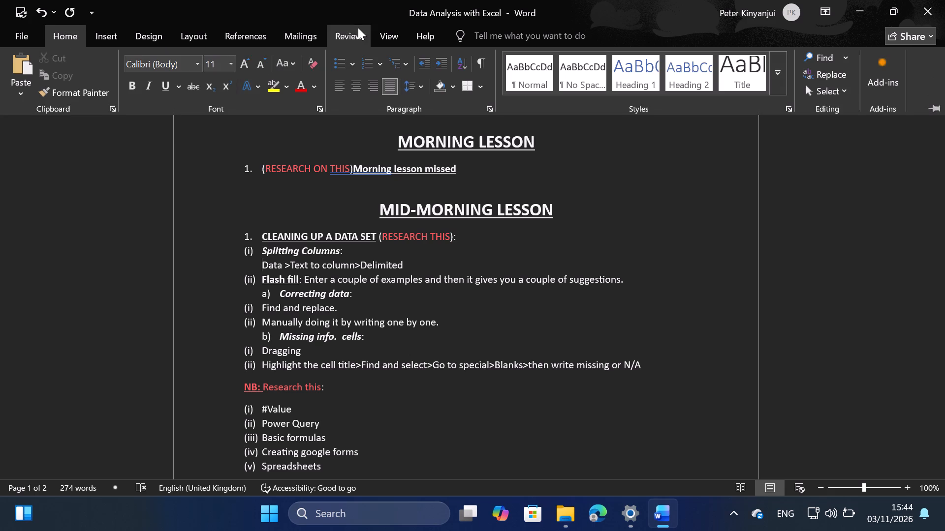
pyautogui.click(380, 61)
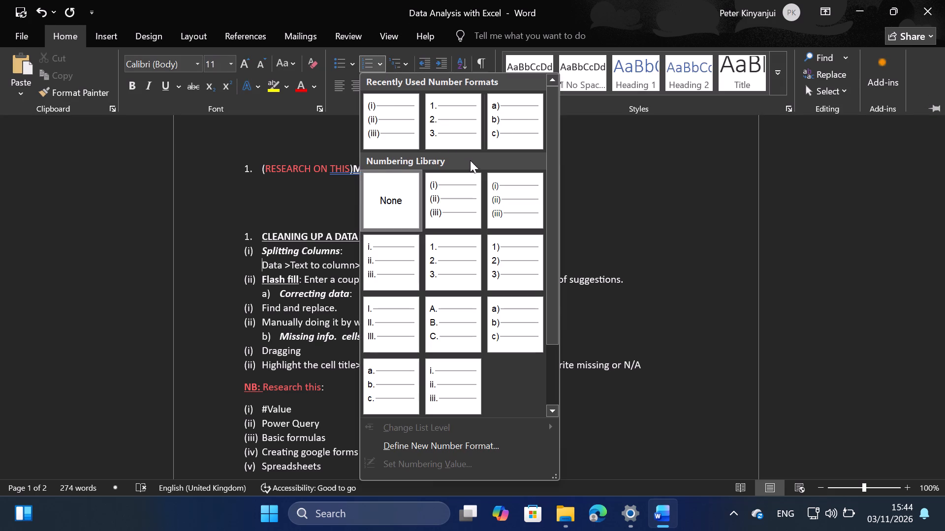
pyautogui.click(513, 112)
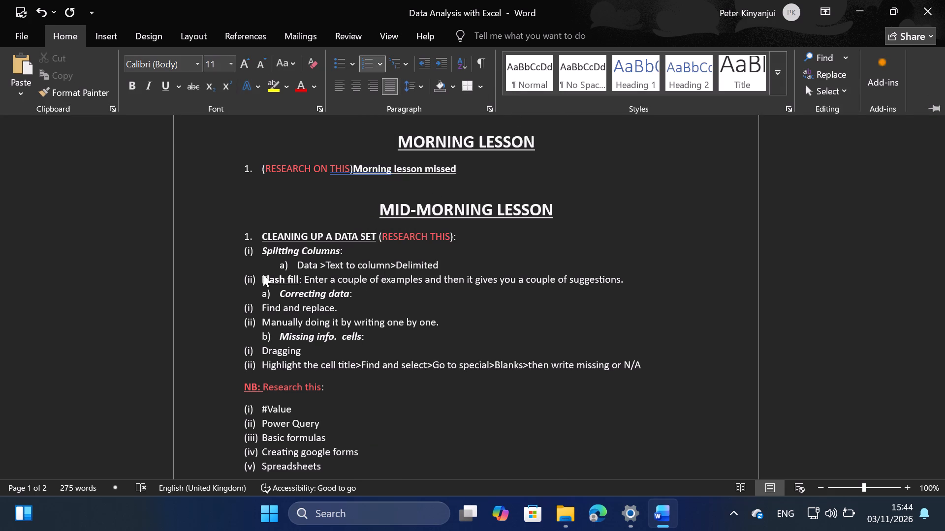
# Remove the roman numbering from the "Flash fill" line under "Splitting Columns".
pyautogui.click(260, 277)
pyautogui.click(260, 277)
pyautogui.press('BackSpace')
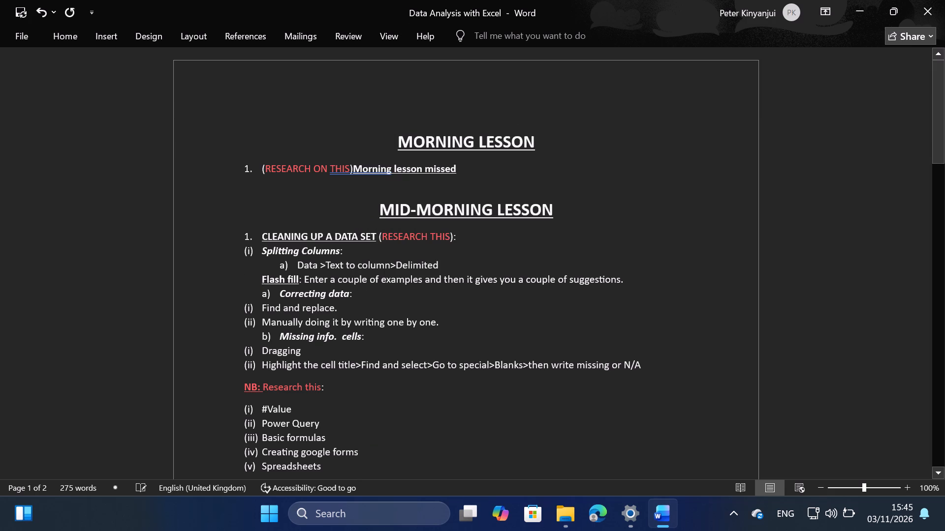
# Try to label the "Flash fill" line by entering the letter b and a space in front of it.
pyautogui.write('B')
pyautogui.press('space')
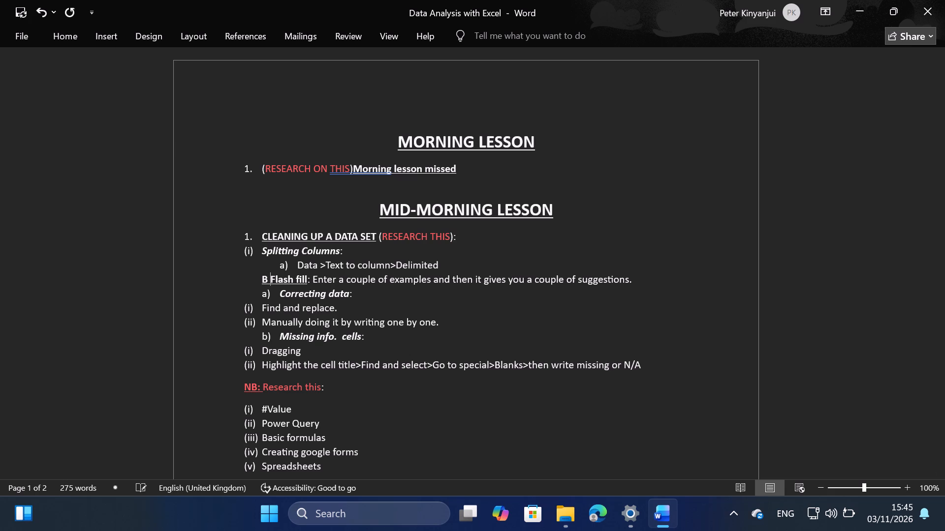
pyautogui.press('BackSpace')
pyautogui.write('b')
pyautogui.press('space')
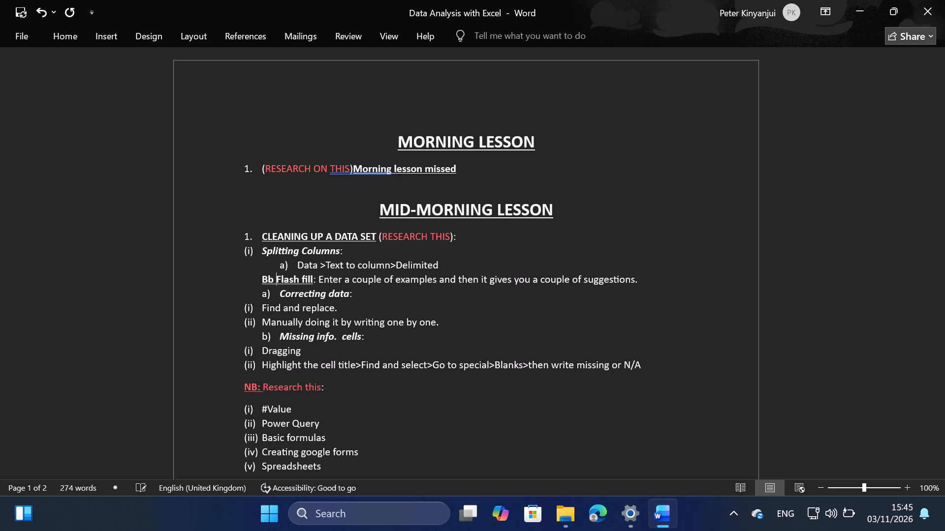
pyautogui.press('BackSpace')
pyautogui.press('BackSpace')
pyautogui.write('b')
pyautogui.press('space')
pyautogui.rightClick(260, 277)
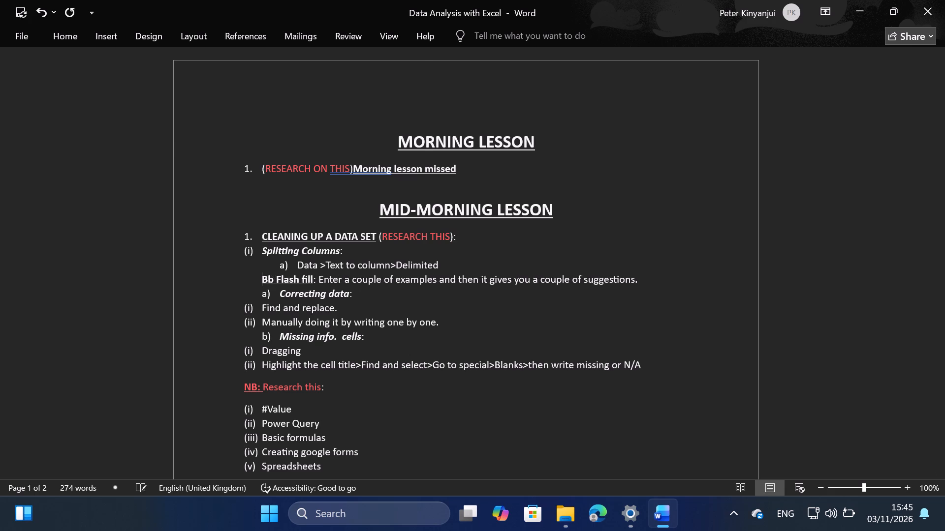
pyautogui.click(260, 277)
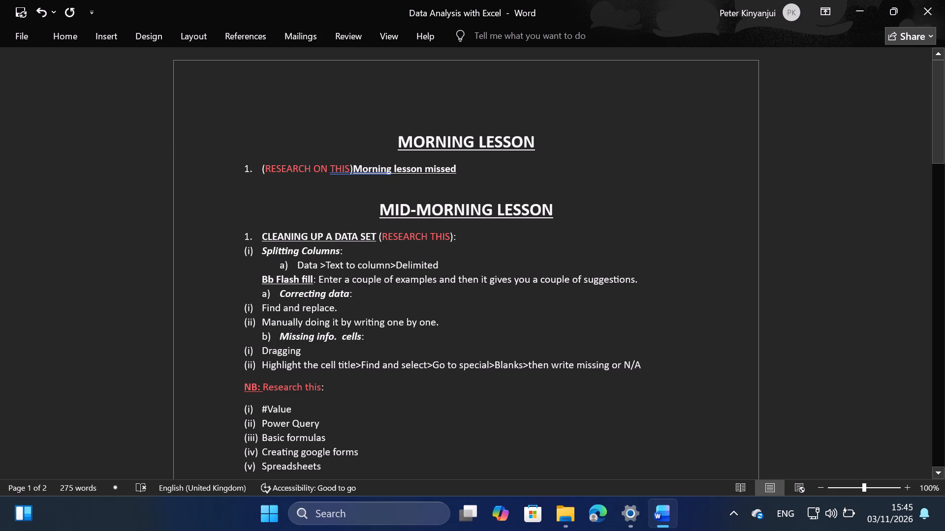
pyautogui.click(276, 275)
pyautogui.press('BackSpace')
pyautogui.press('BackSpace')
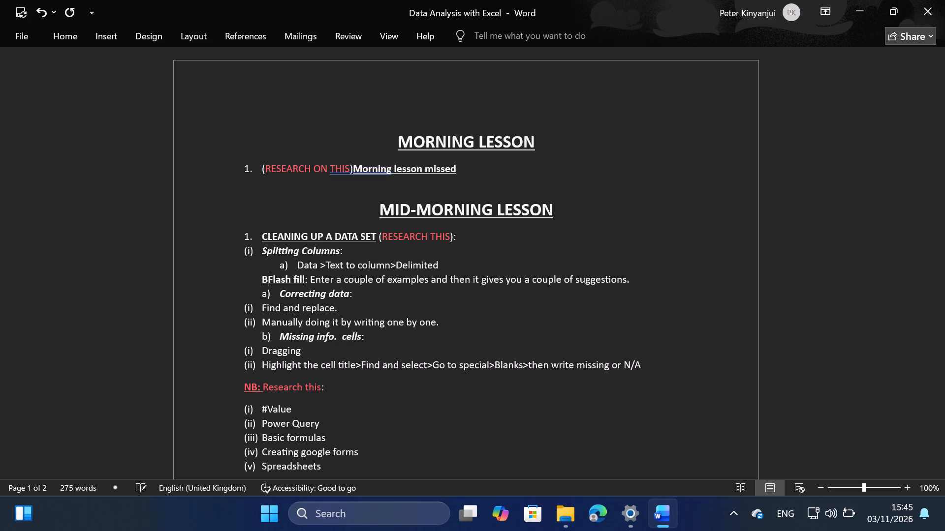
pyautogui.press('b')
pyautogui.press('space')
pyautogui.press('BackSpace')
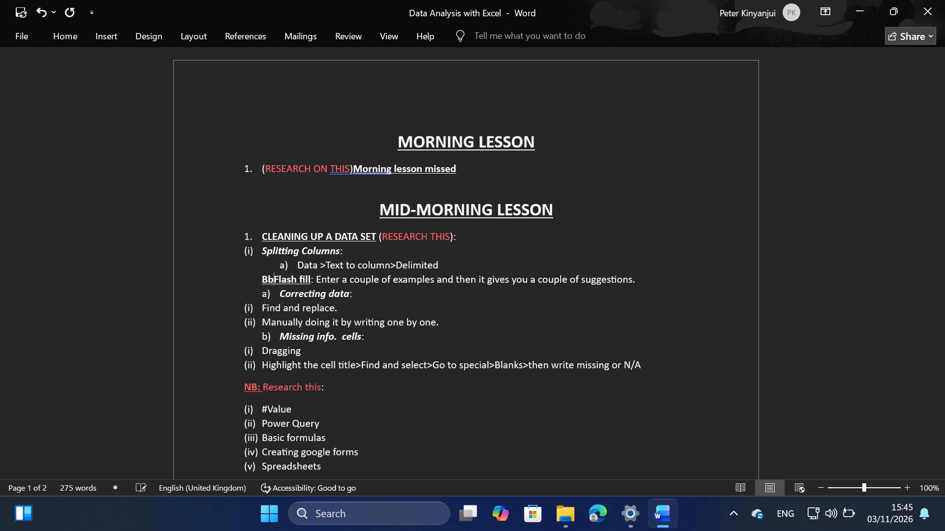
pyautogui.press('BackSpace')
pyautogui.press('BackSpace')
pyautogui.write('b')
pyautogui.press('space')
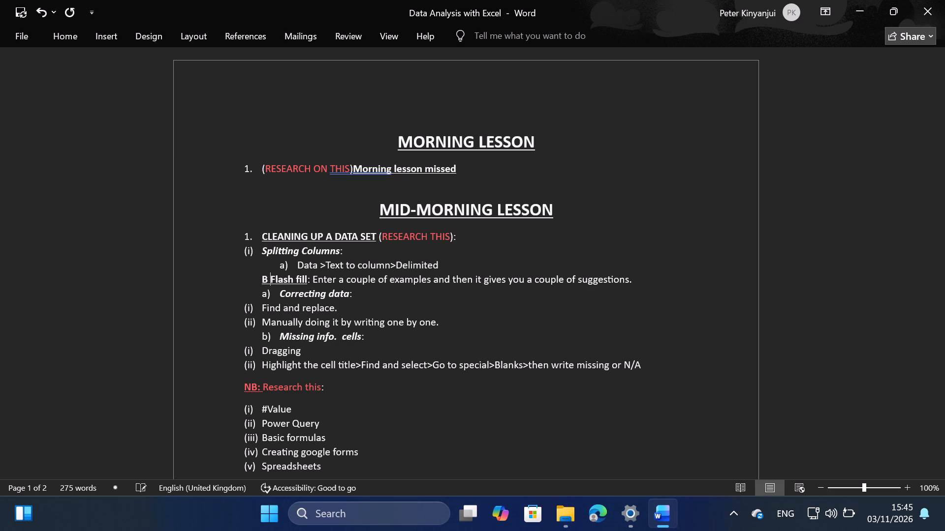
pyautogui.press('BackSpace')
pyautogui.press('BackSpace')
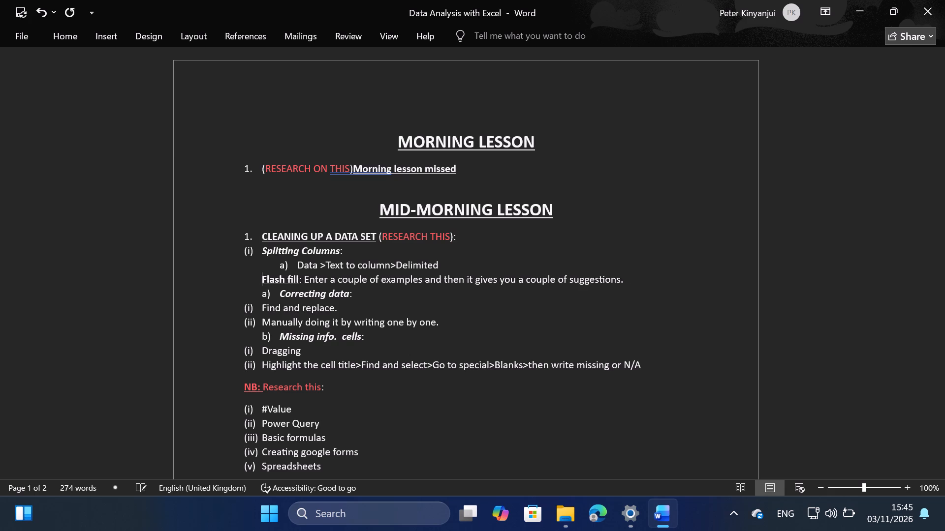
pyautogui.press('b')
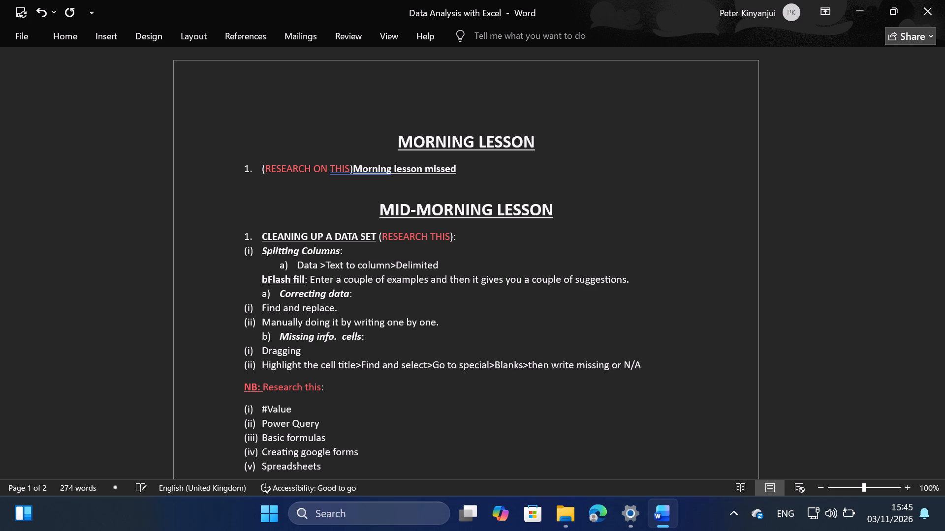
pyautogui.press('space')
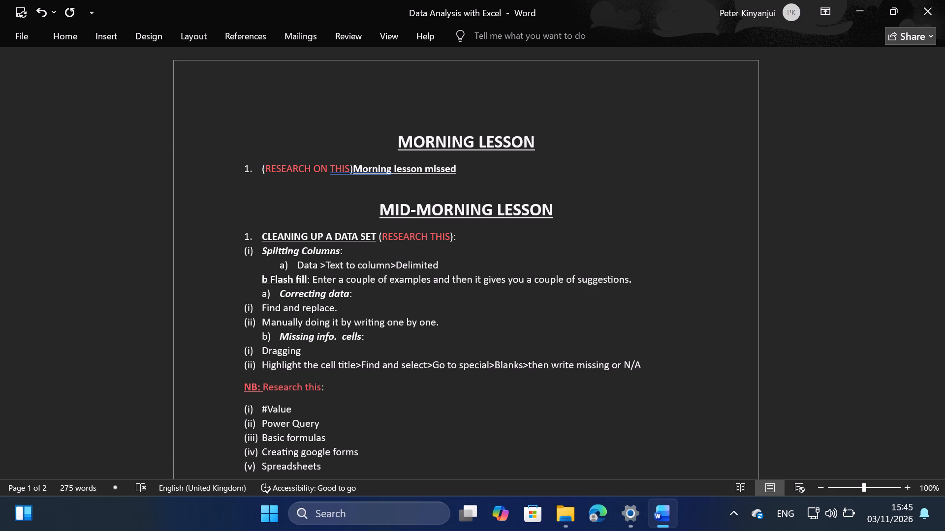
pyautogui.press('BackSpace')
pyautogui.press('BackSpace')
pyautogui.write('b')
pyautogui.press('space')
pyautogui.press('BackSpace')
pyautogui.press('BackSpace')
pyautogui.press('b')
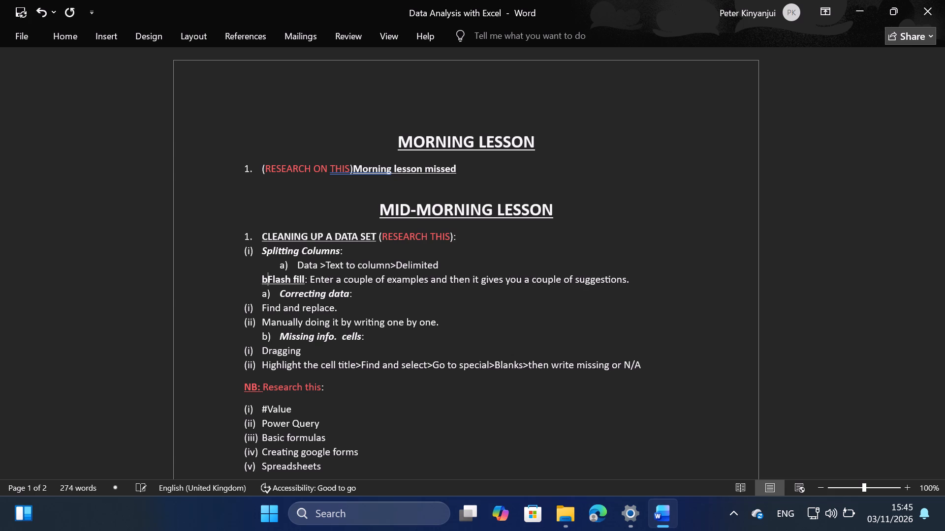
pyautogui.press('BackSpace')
# Continue the lettered list under "Splitting Columns" so the "Flash fill" line is item b).
pyautogui.press('BackSpace')
pyautogui.press('BackSpace')
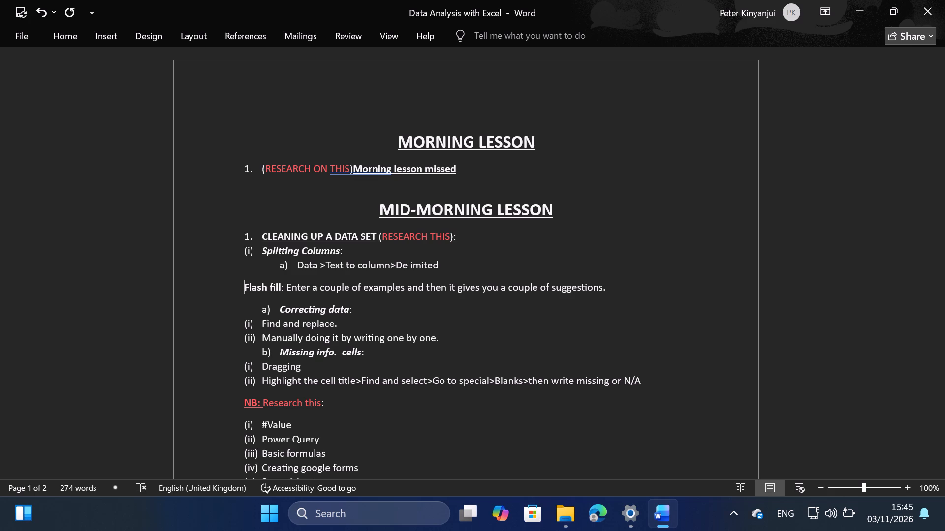
pyautogui.press('Return')
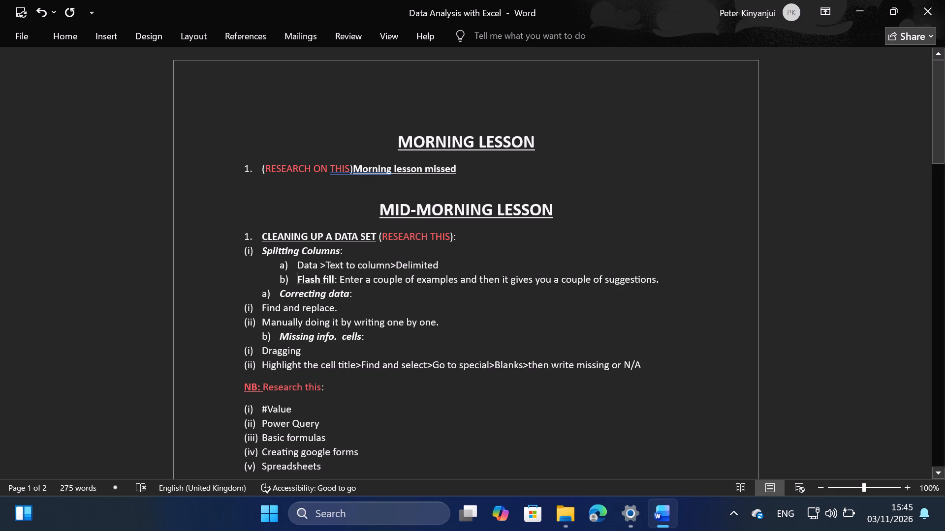
# Remove the letter numbering and the indent from the "Correcting data" heading.
pyautogui.click(273, 291)
pyautogui.press('BackSpace')
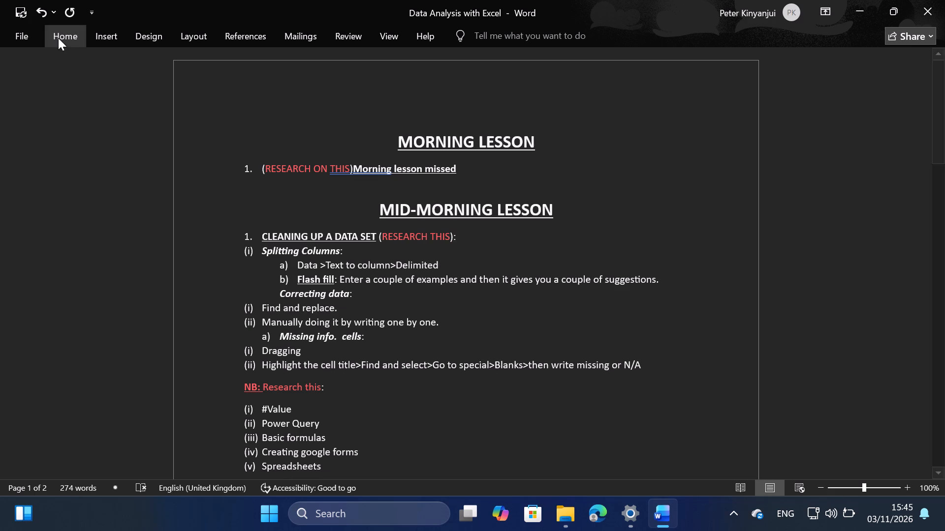
pyautogui.press('BackSpace')
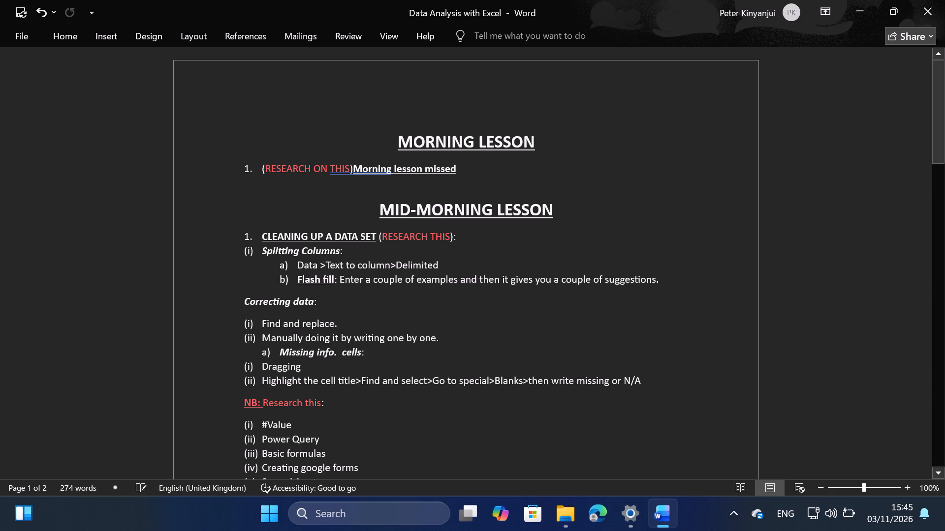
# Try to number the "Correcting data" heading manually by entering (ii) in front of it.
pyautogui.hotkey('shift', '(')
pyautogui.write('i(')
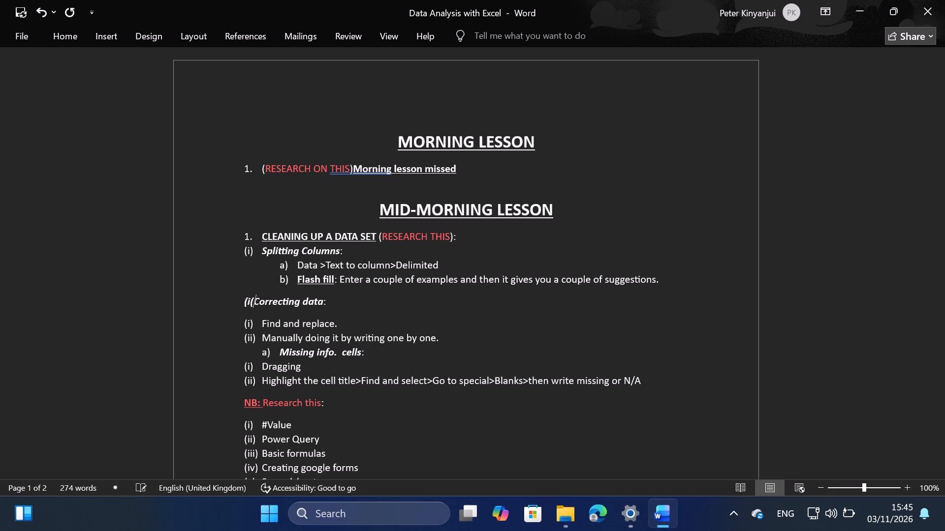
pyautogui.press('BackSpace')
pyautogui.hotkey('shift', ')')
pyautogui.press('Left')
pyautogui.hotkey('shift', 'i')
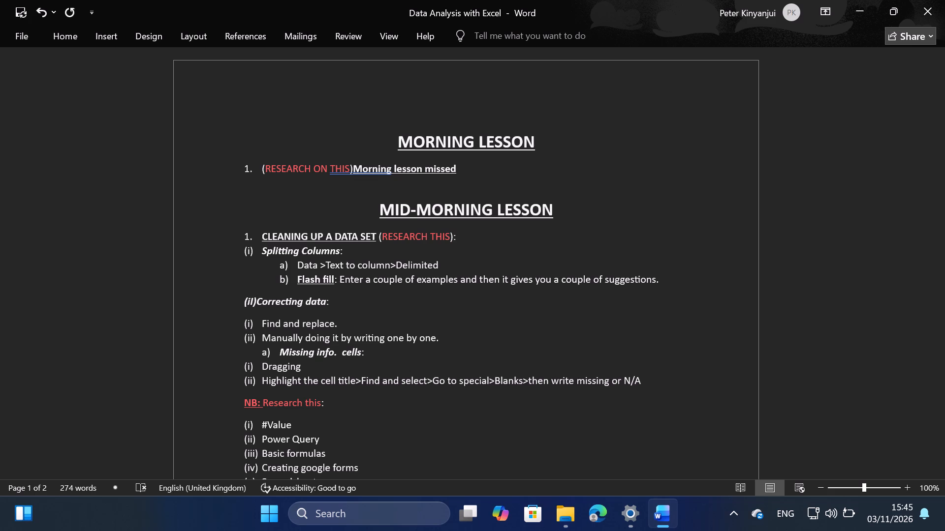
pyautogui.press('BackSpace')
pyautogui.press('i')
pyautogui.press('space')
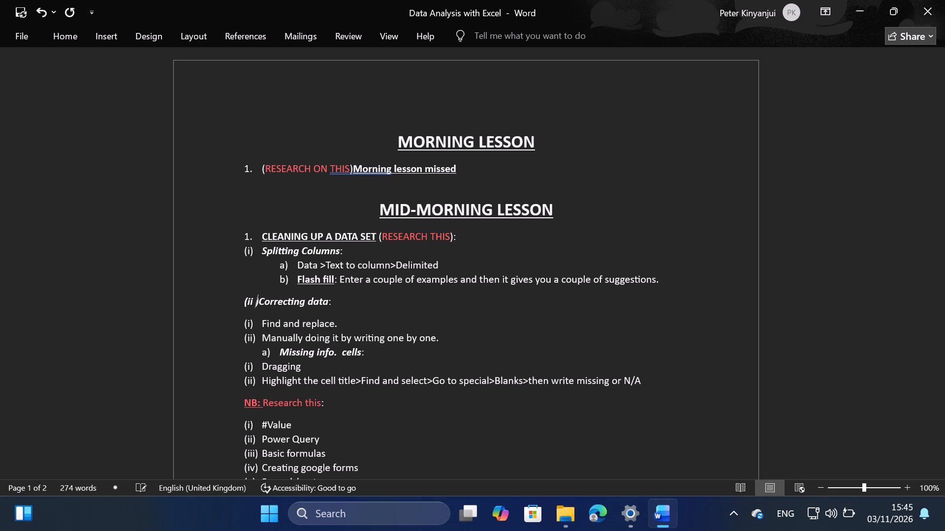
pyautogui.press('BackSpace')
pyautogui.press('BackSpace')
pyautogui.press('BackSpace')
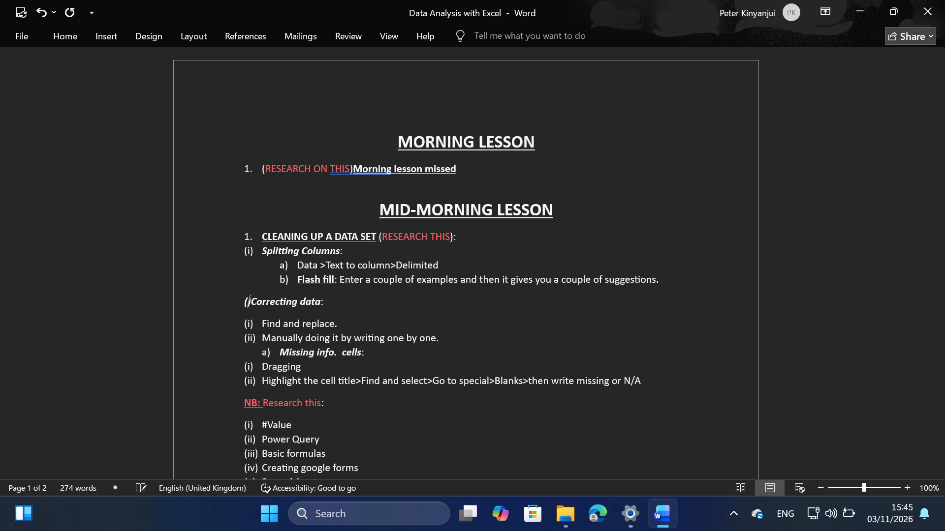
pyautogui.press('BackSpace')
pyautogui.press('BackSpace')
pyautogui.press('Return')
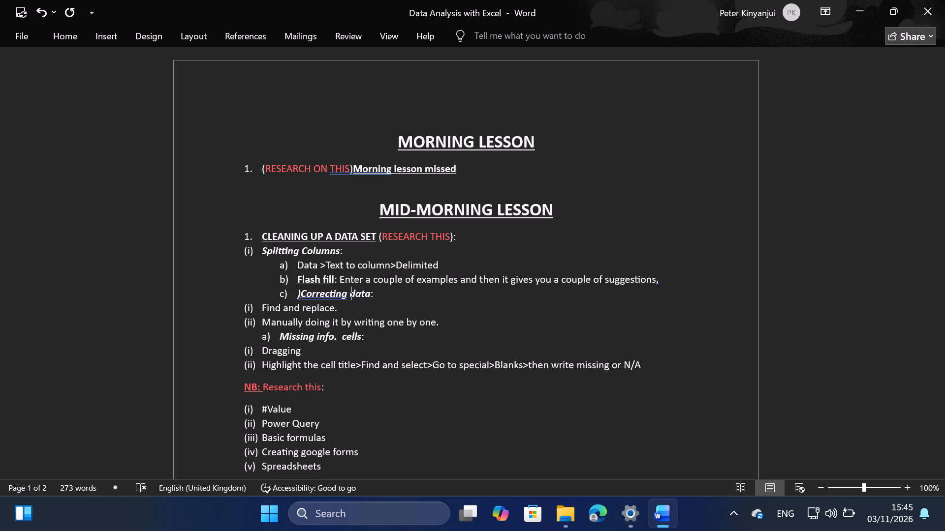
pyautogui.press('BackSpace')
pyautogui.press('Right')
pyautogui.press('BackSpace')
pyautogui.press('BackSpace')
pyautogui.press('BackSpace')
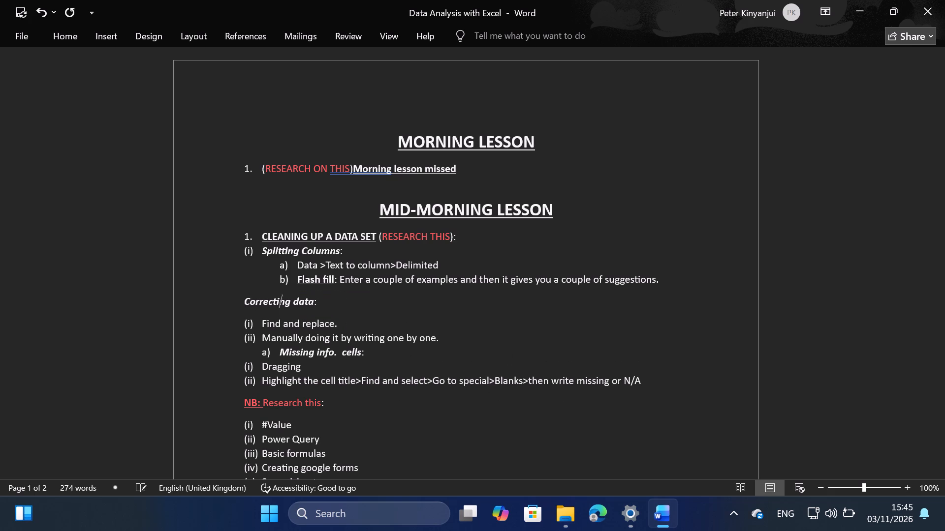
# Number the "Correcting data" heading as item (ii) with the (i), (ii), (iii) format.
pyautogui.click(61, 32)
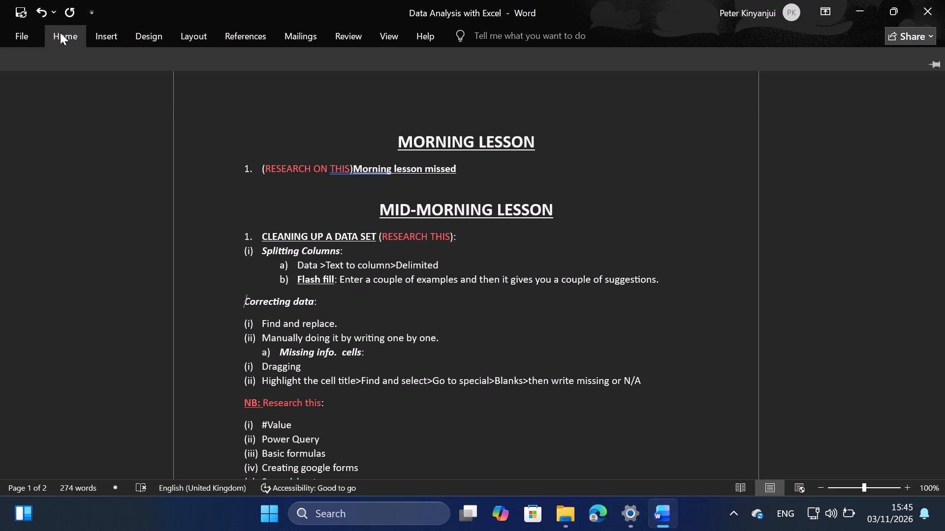
pyautogui.click(381, 65)
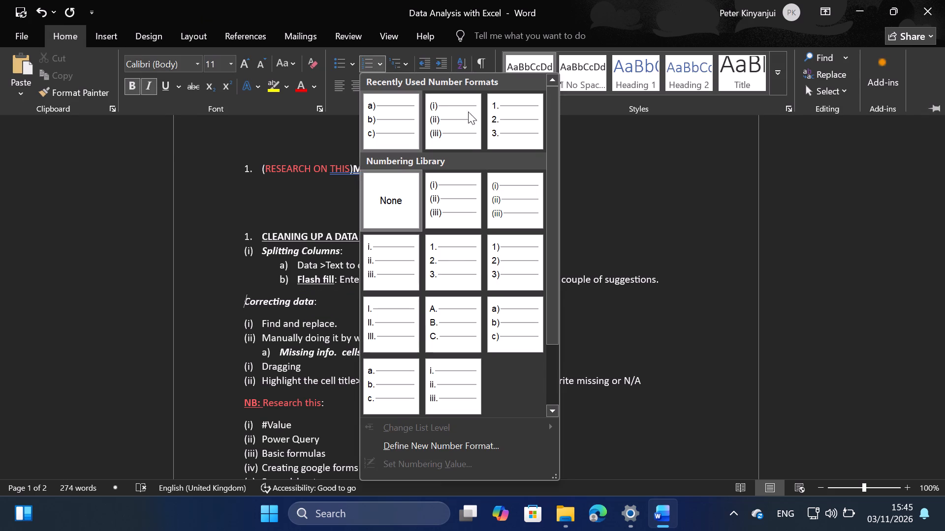
pyautogui.click(476, 113)
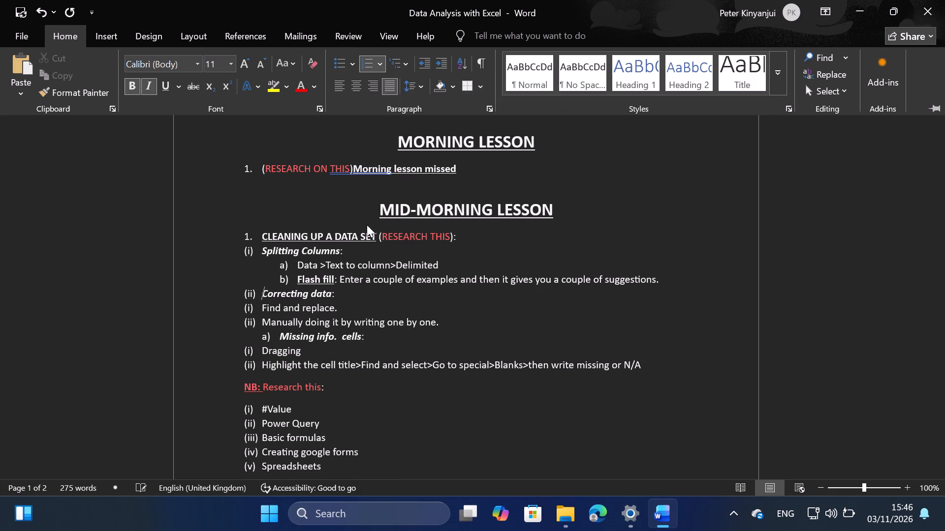
# Remove the roman numbering from the "Find and replace" and "Manually doing it by writing one by one" lines under "Correcting data".
pyautogui.click(260, 305)
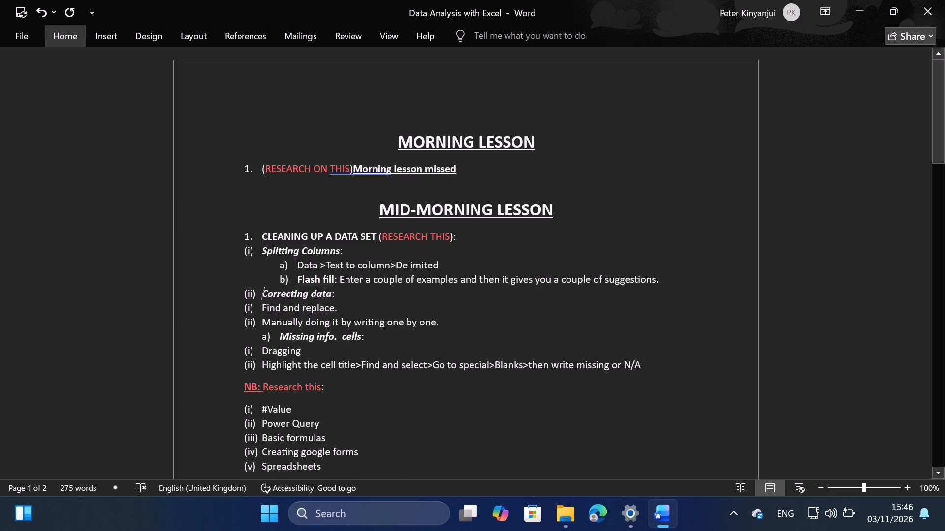
pyautogui.click(260, 305)
pyautogui.press('BackSpace')
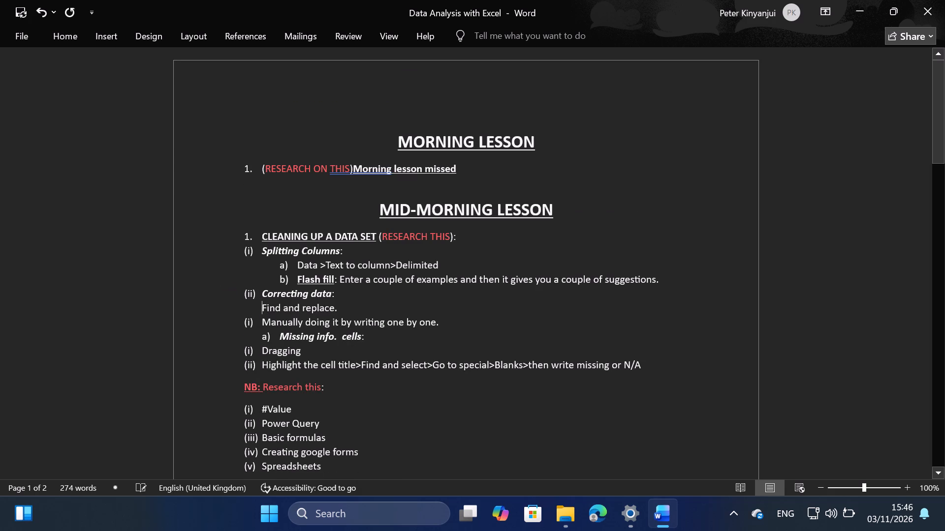
pyautogui.click(260, 326)
pyautogui.press('BackSpace')
# Letter the two lines under "Correcting data" with the a), b), c) format, making "Find and replace" a) and "Manually doing it" b).
pyautogui.click(263, 310)
pyautogui.click(82, 30)
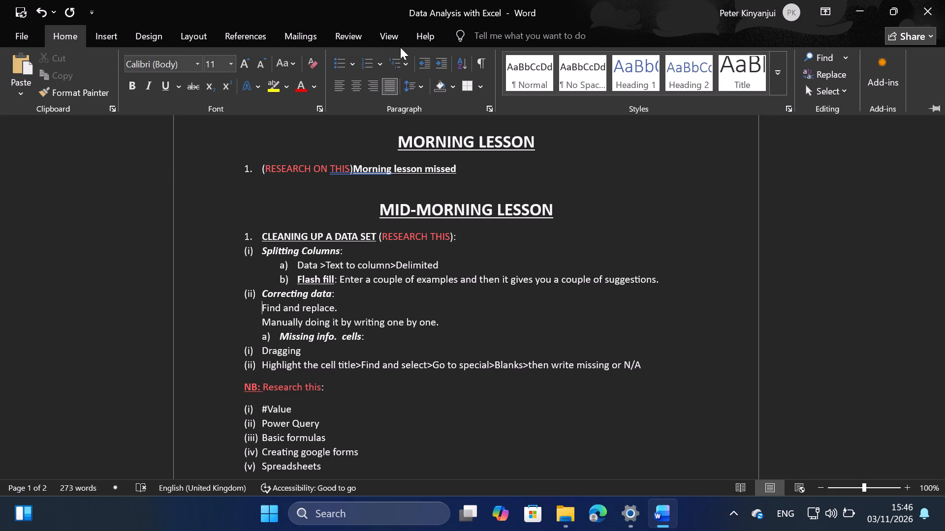
pyautogui.click(384, 59)
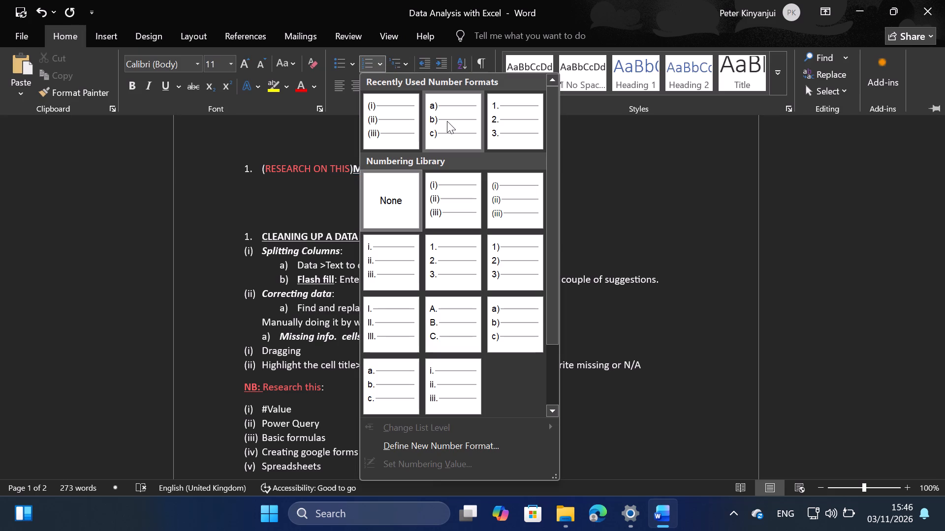
pyautogui.click(447, 121)
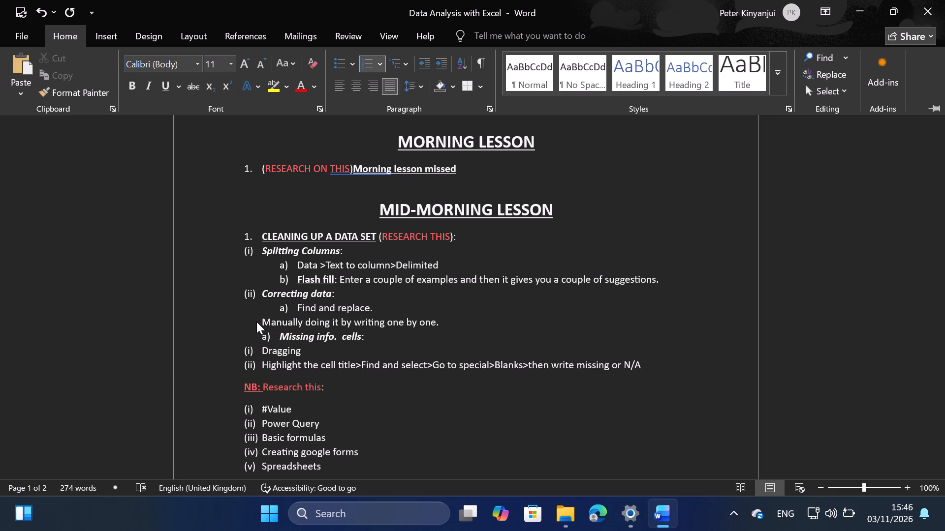
pyautogui.click(256, 322)
pyautogui.click(256, 322)
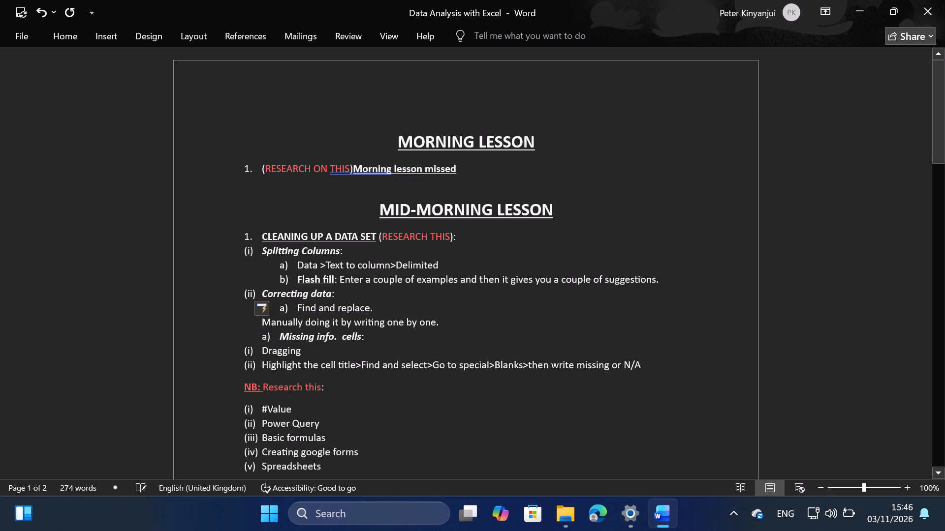
pyautogui.press('BackSpace')
pyautogui.press('BackSpace')
pyautogui.press('Return')
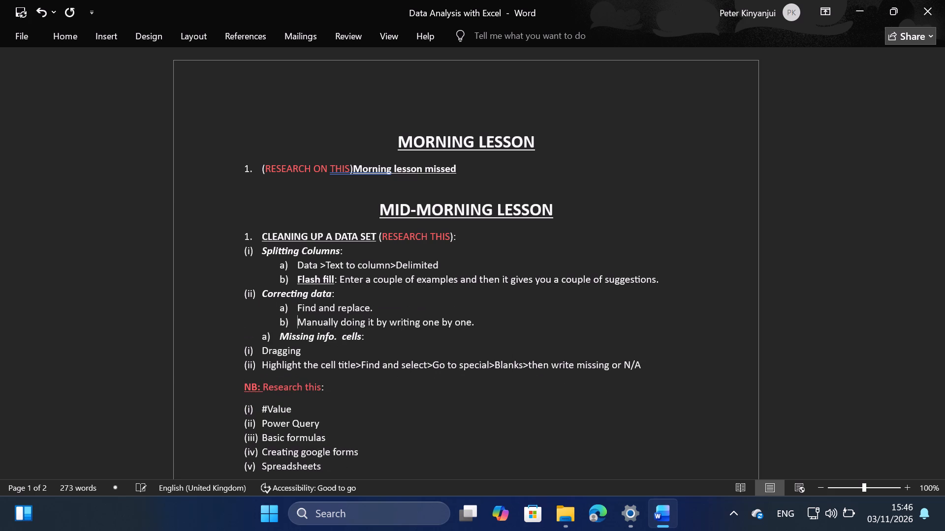
# Replace the letter numbering of the "Missing info. cells" heading with the (i), (ii), (iii) format so it is item (iii).
pyautogui.click(278, 334)
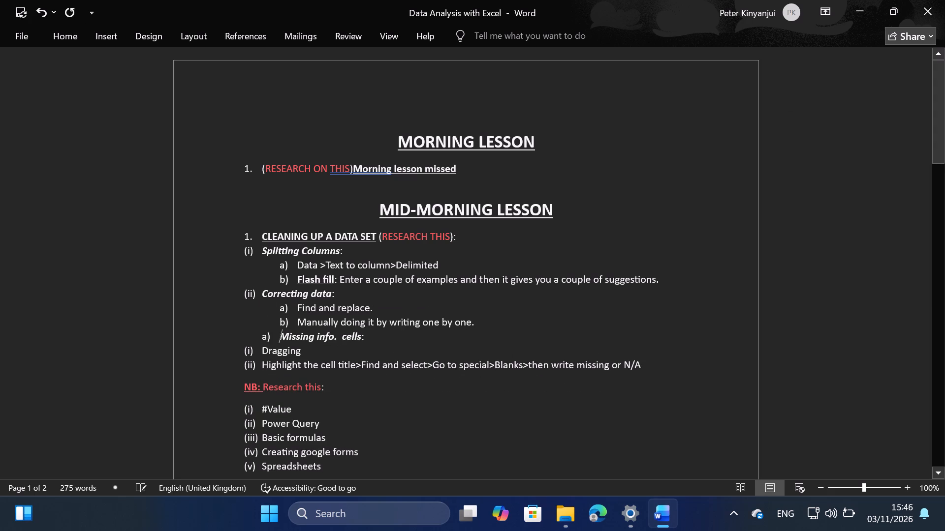
pyautogui.press('BackSpace')
pyautogui.press('BackSpace')
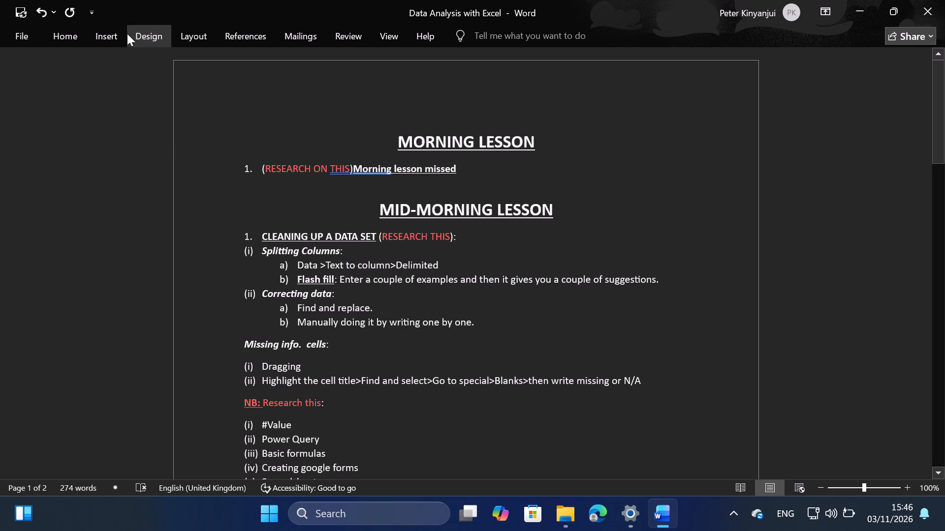
pyautogui.click(76, 36)
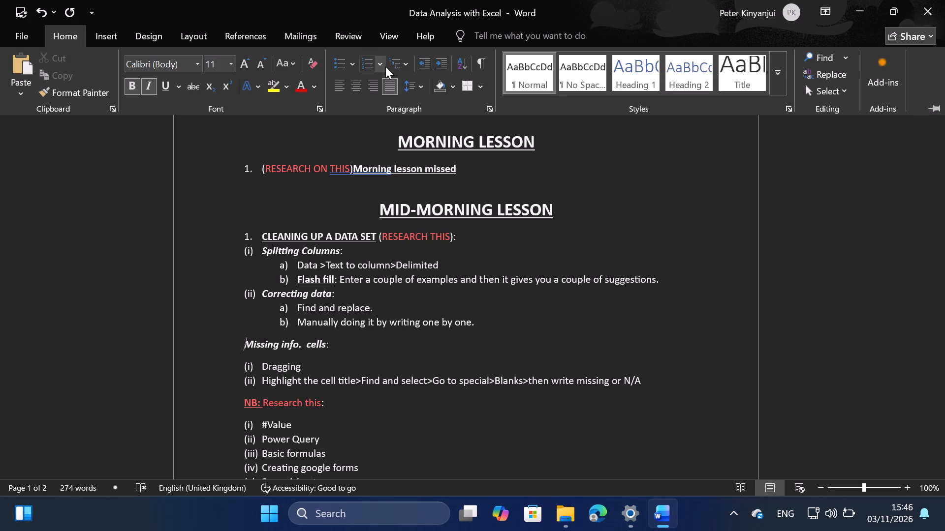
pyautogui.click(385, 66)
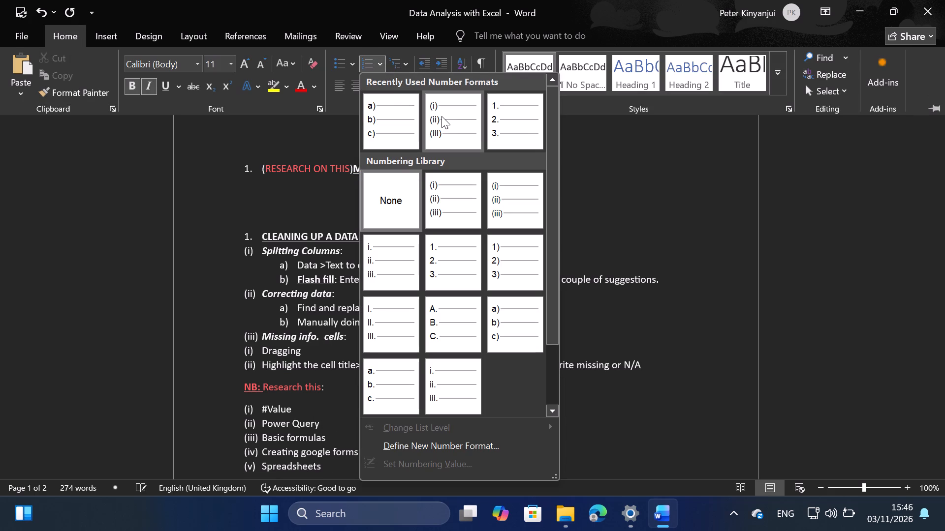
pyautogui.click(441, 116)
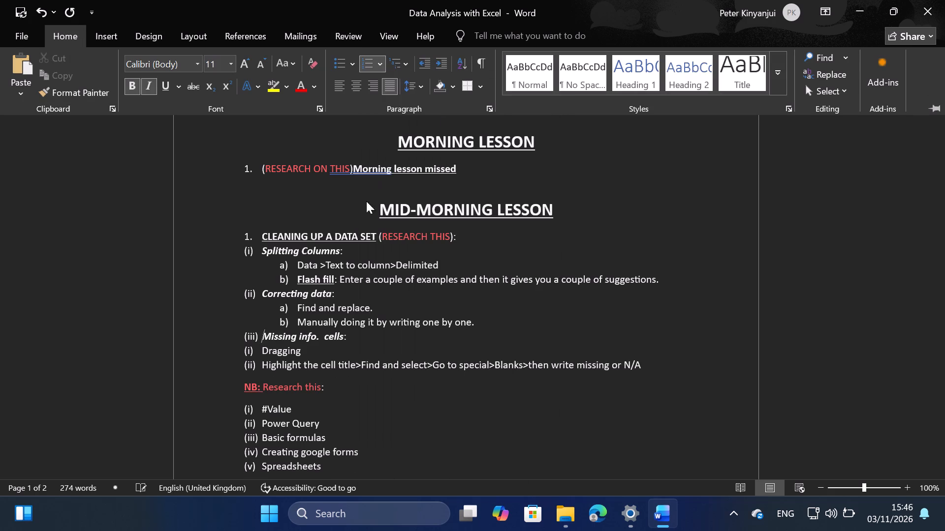
# Change the "Dragging" line under "Missing info. cells" from roman numbering to item a) with the a), b), c) format.
pyautogui.click(259, 354)
pyautogui.click(259, 355)
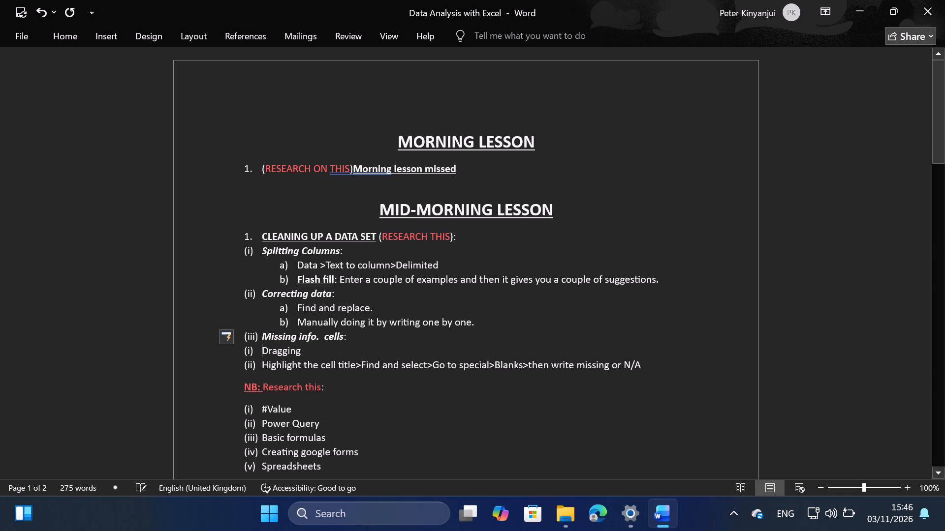
pyautogui.press('BackSpace')
pyautogui.press('BackSpace')
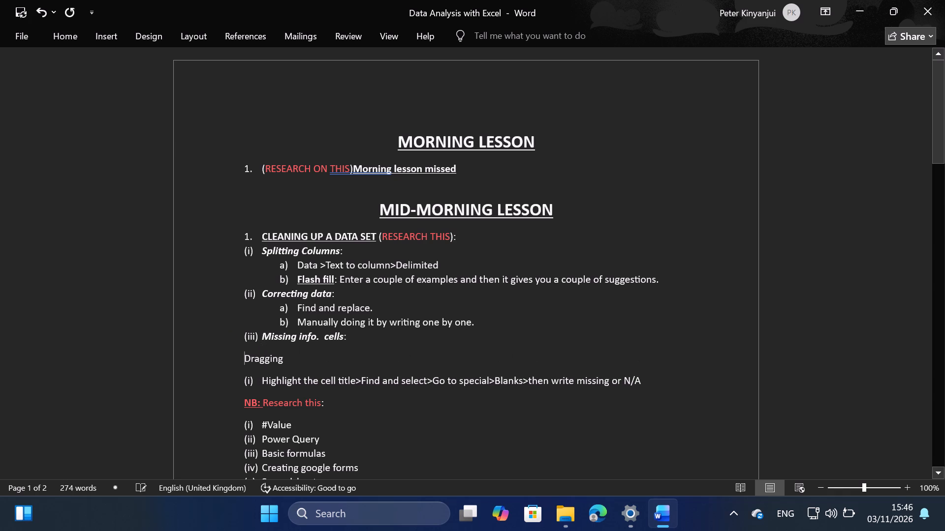
pyautogui.click(80, 41)
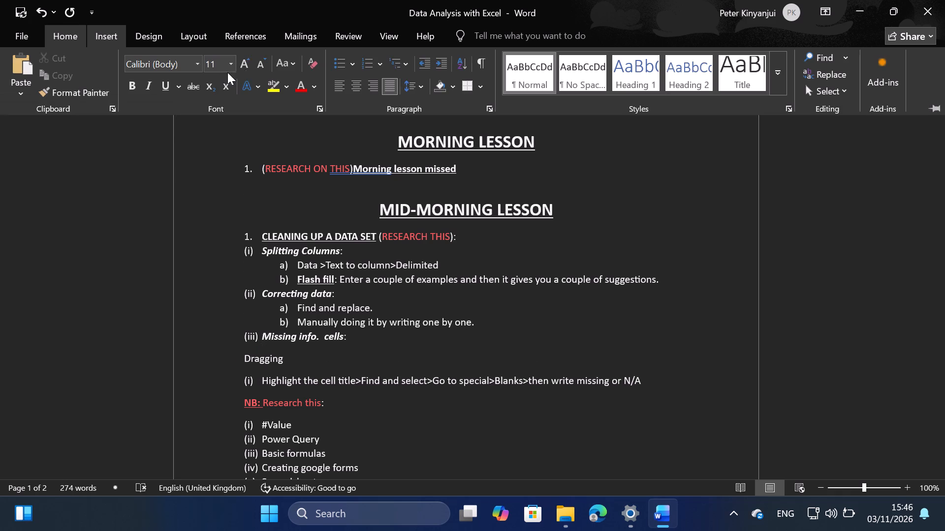
pyautogui.click(377, 62)
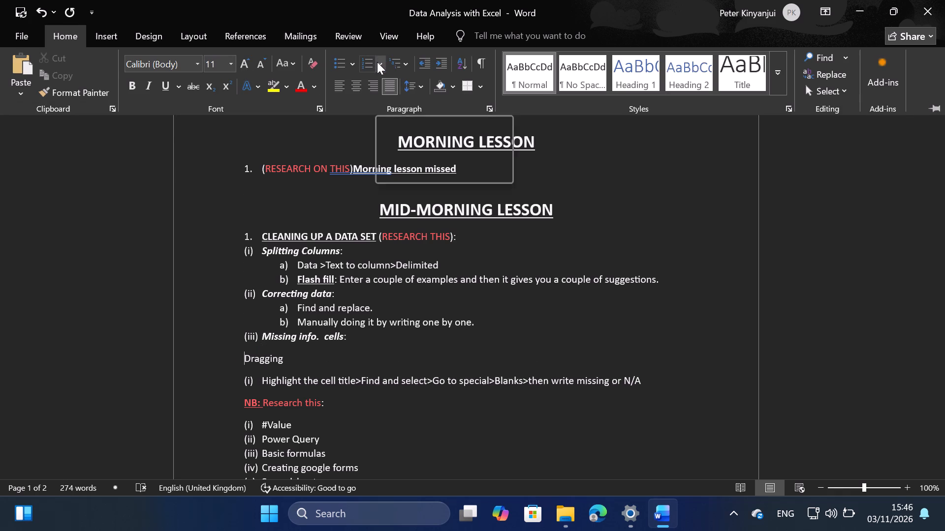
pyautogui.click(438, 121)
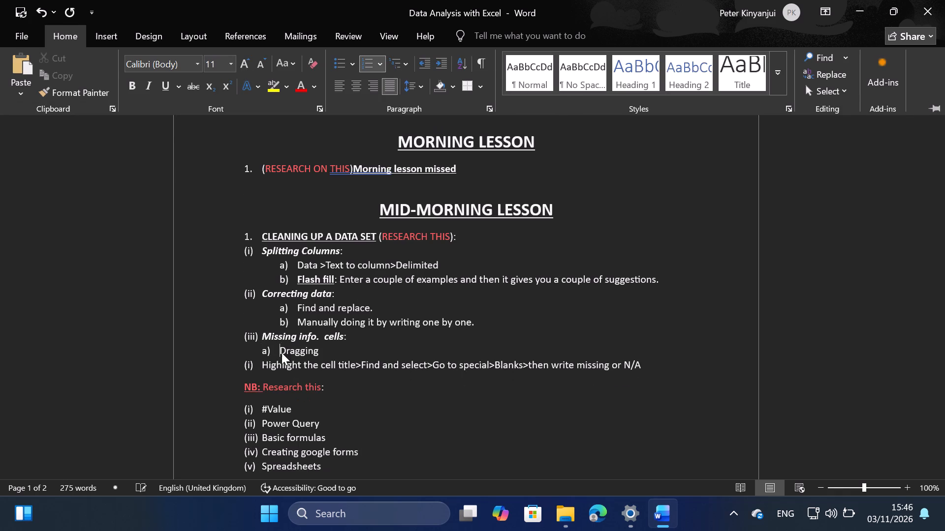
# Continue the lettered list under "Missing info. cells" so the "Highlight the cell title" line is item b).
pyautogui.click(255, 373)
pyautogui.click(256, 369)
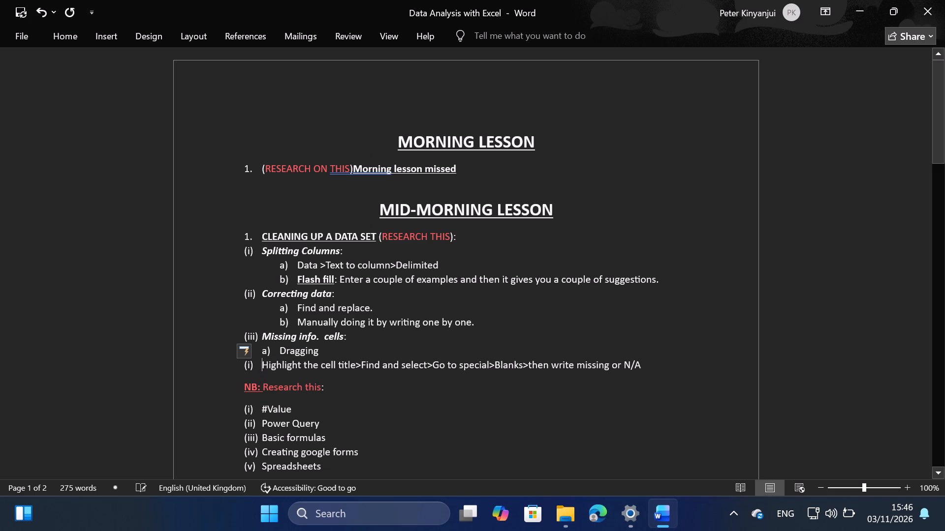
pyautogui.press('BackSpace')
pyautogui.press('BackSpace')
pyautogui.press('BackSpace')
pyautogui.press('Return')
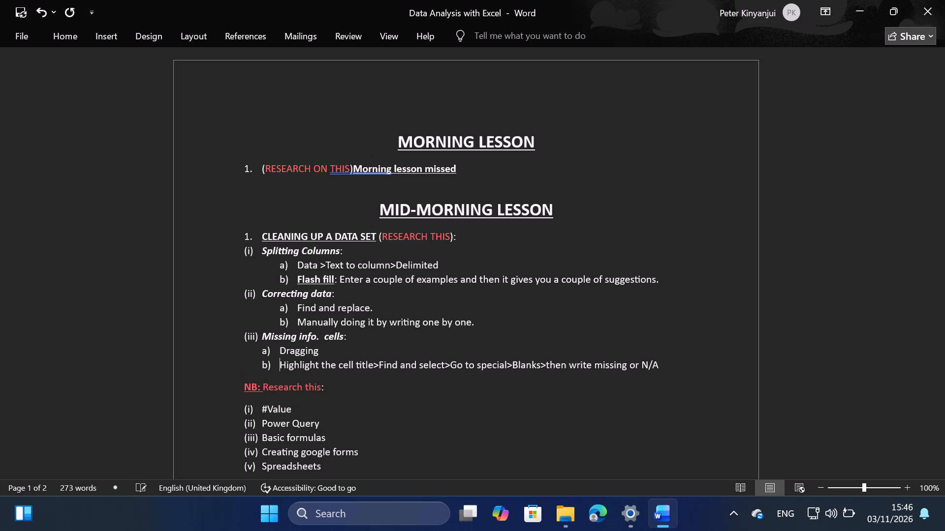
# Adjust the indents of the lettered lists under "Splitting Columns", "Correcting data" and "Missing info. cells" so all three align just inside their subheadings.
pyautogui.click(283, 272)
pyautogui.moveTo(283, 270); pyautogui.dragTo(272, 270)
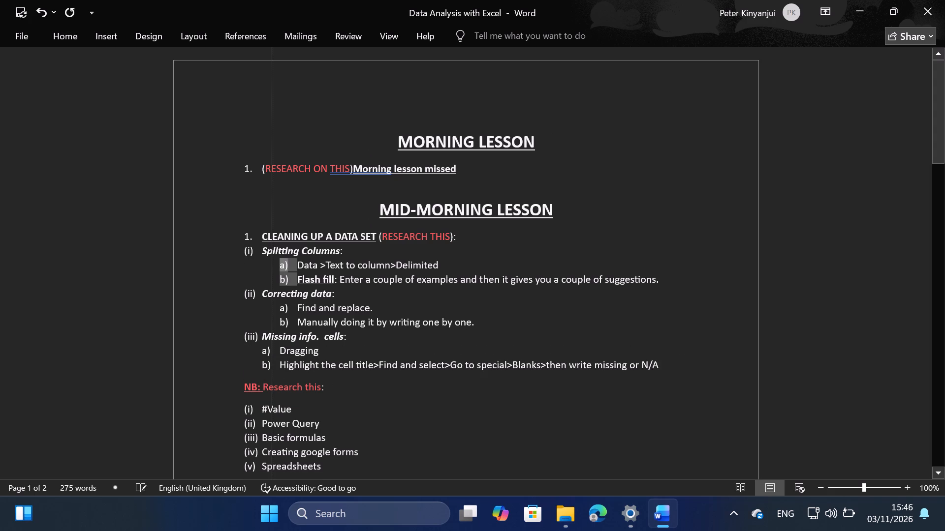
pyautogui.moveTo(272, 270); pyautogui.dragTo(264, 272)
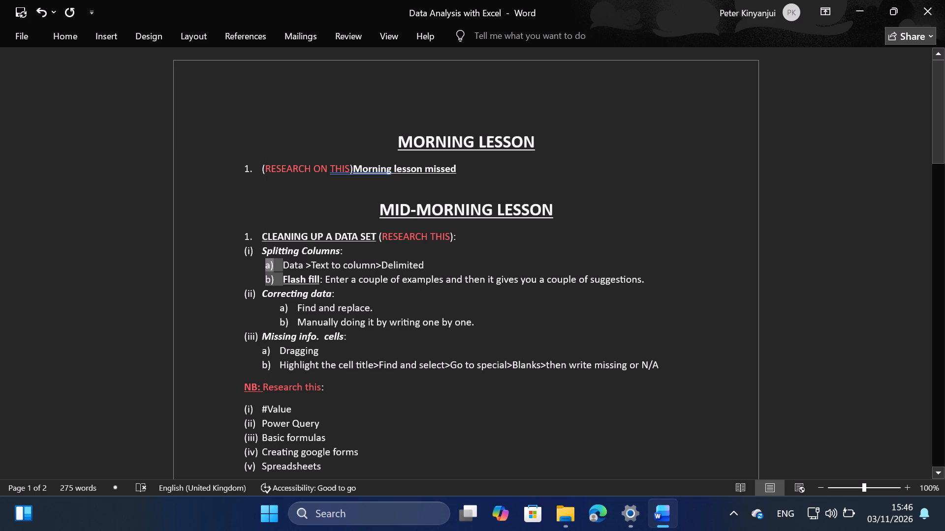
pyautogui.click(286, 326)
pyautogui.moveTo(286, 325); pyautogui.dragTo(266, 323)
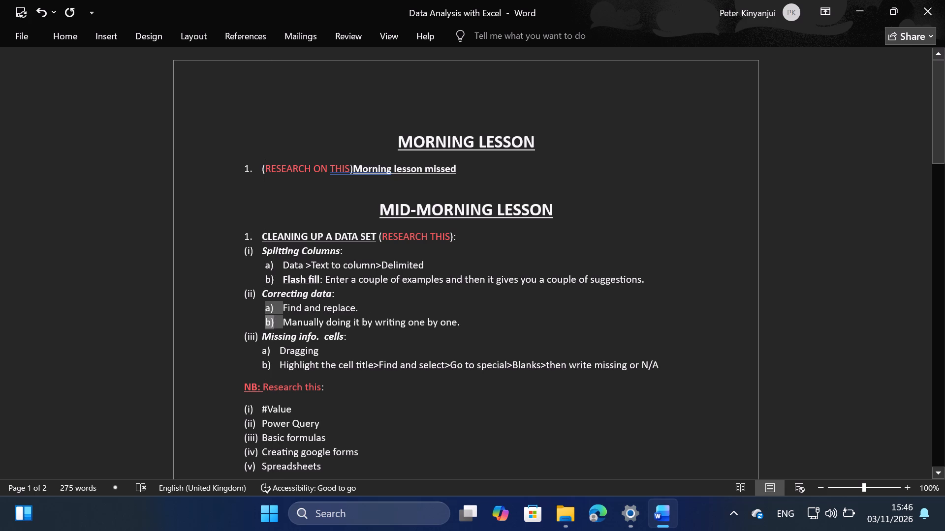
pyautogui.click(267, 355)
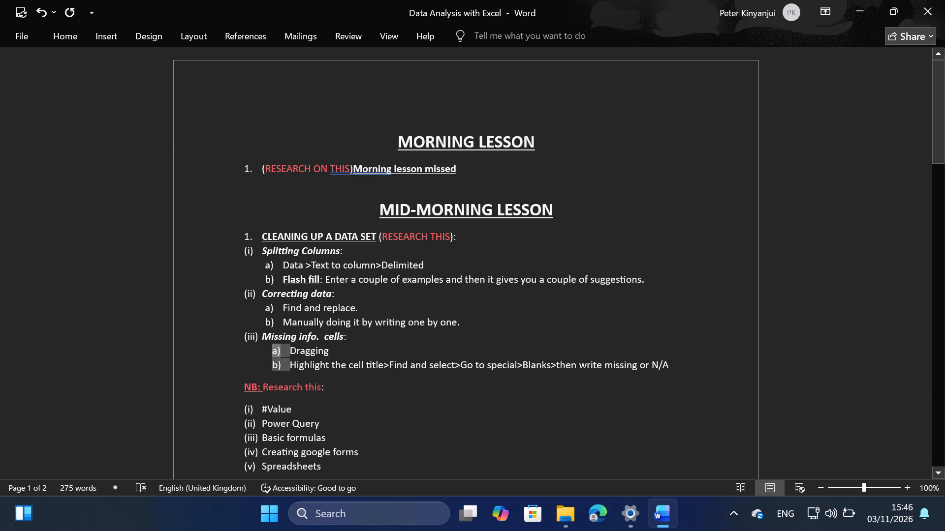
pyautogui.moveTo(279, 354); pyautogui.dragTo(270, 354)
pyautogui.moveTo(279, 352); pyautogui.dragTo(270, 353)
pyautogui.moveTo(270, 353); pyautogui.dragTo(268, 353)
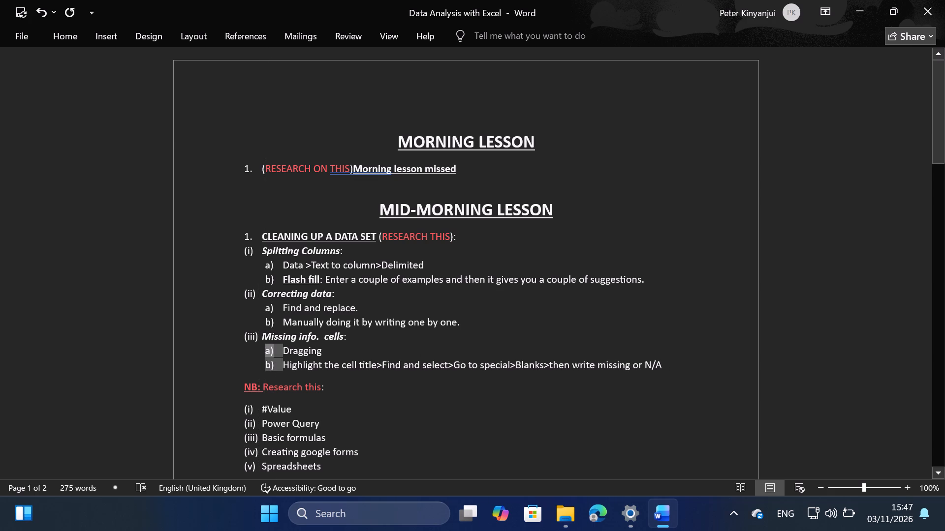
# Save the document.
pyautogui.click(22, 5)
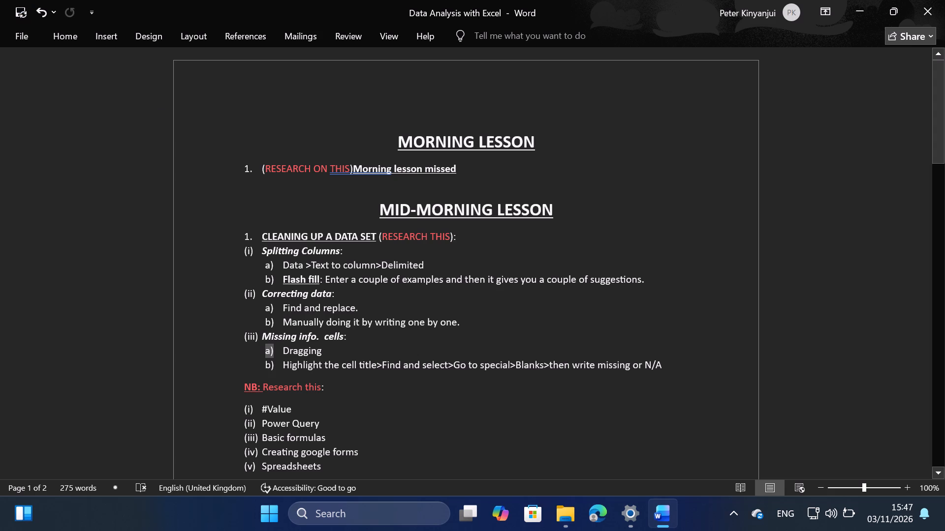
# Review the numbering and spacing of the rest of the notes, from the Afternoon Lesson sections through the Data Validation items.
pyautogui.press('Down')
pyautogui.press('pagedown')
pyautogui.press('pagedown')
pyautogui.press('pagedown')
pyautogui.press('pageup')
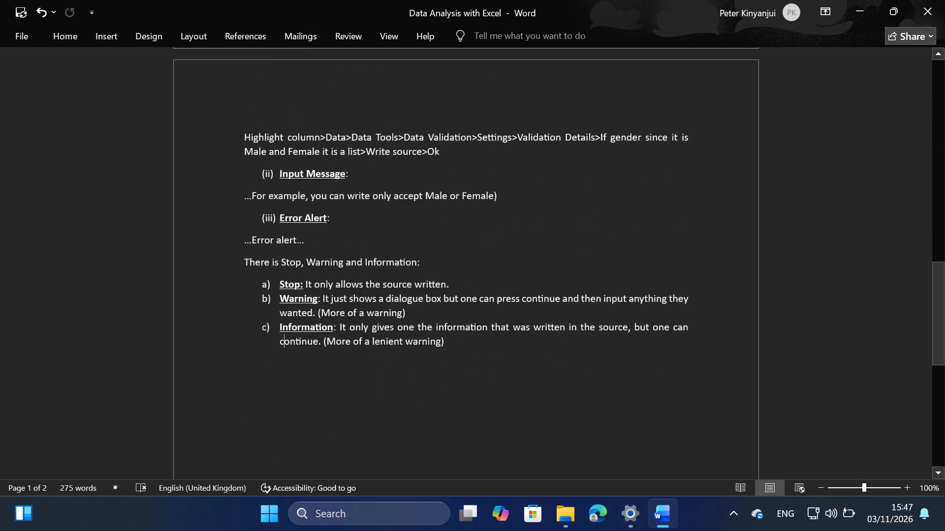
pyautogui.press('pageup')
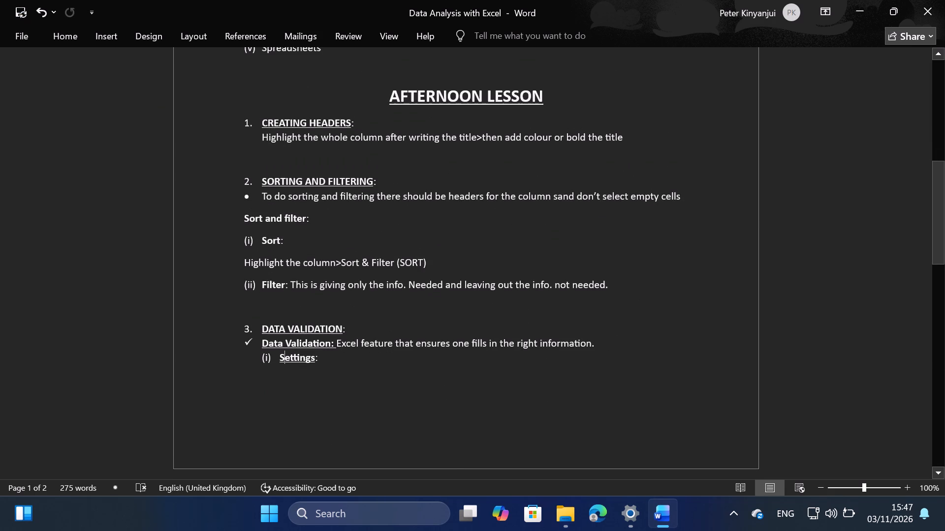
pyautogui.press('pagedown')
pyautogui.press('pageup')
pyautogui.press('pagedown')
pyautogui.press('pageup')
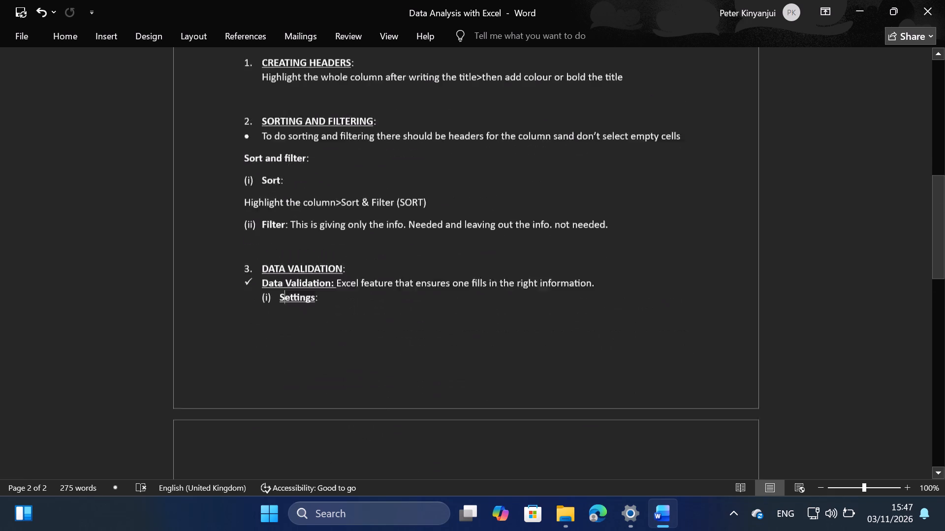
pyautogui.click(354, 317)
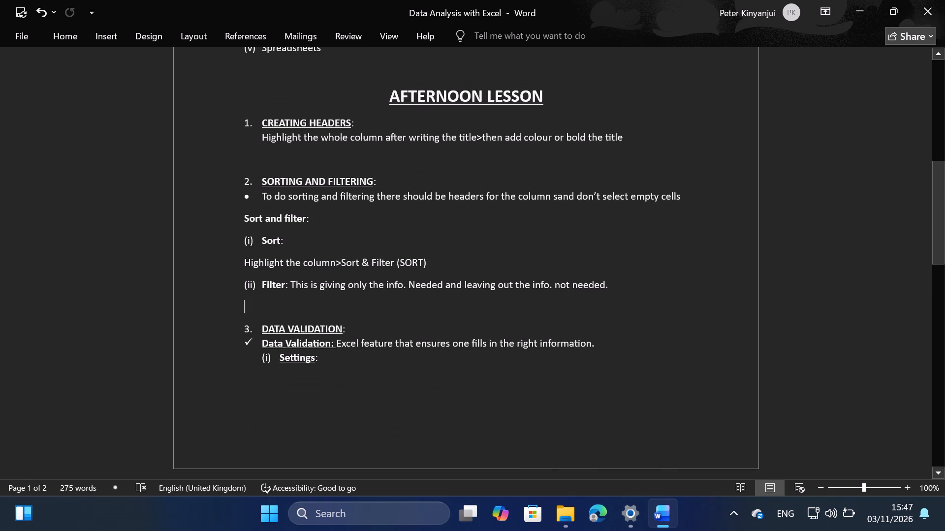
pyautogui.click(348, 168)
# Remove the list number and indent from the "CLEANING UP A DATA SET" heading under Mid-Morning Lesson.
pyautogui.press('pageup')
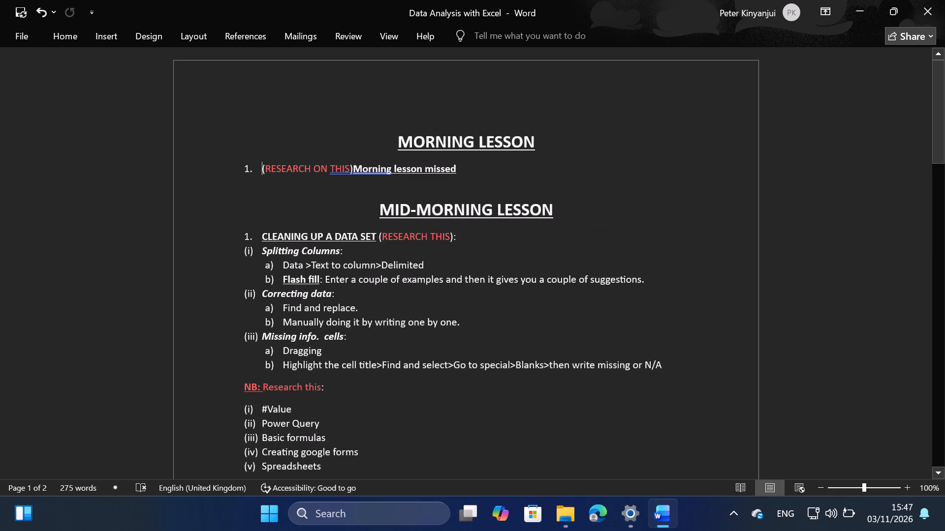
pyautogui.press('pagedown')
pyautogui.press('pageup')
pyautogui.click(260, 238)
pyautogui.press('BackSpace')
pyautogui.press('BackSpace')
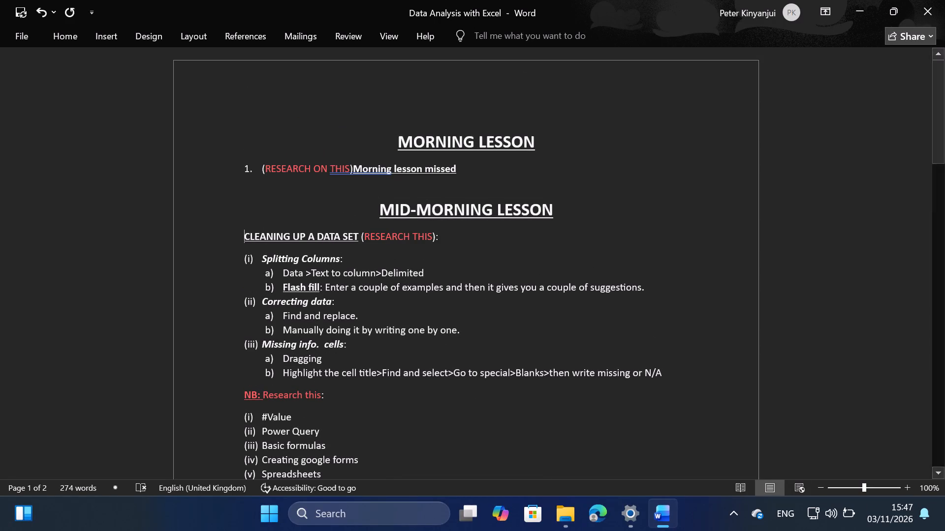
# Run the spelling and grammar check and accept the suggested spacing "THIS) Morning" in the Morning Lesson item.
pyautogui.press('pagedown')
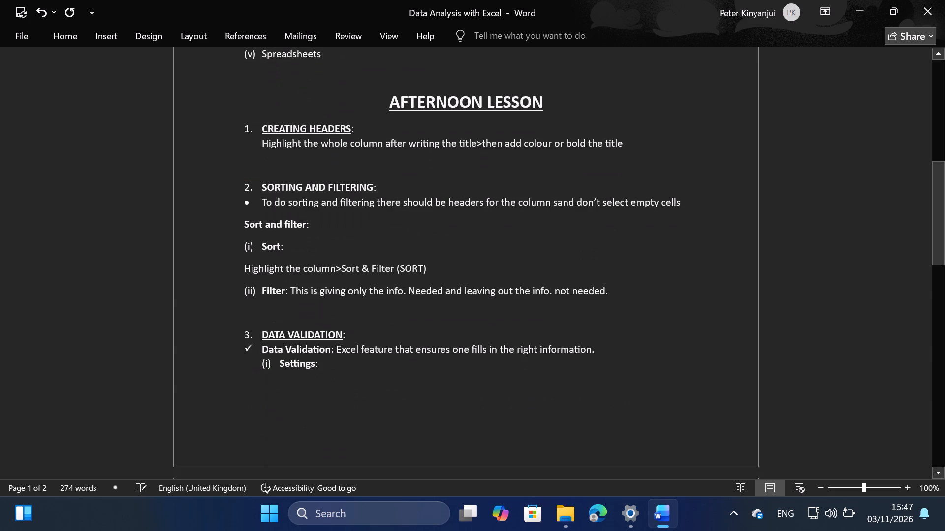
pyautogui.press('pageup')
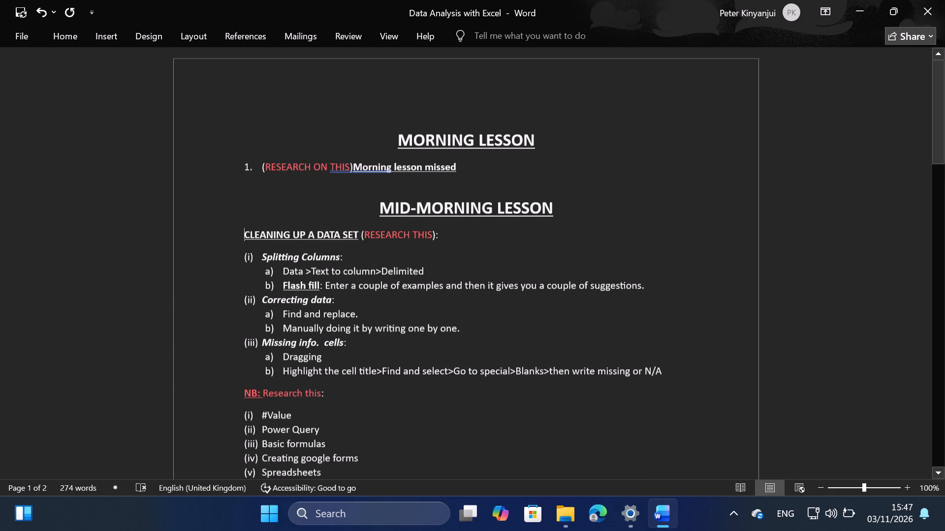
pyautogui.press('pagedown')
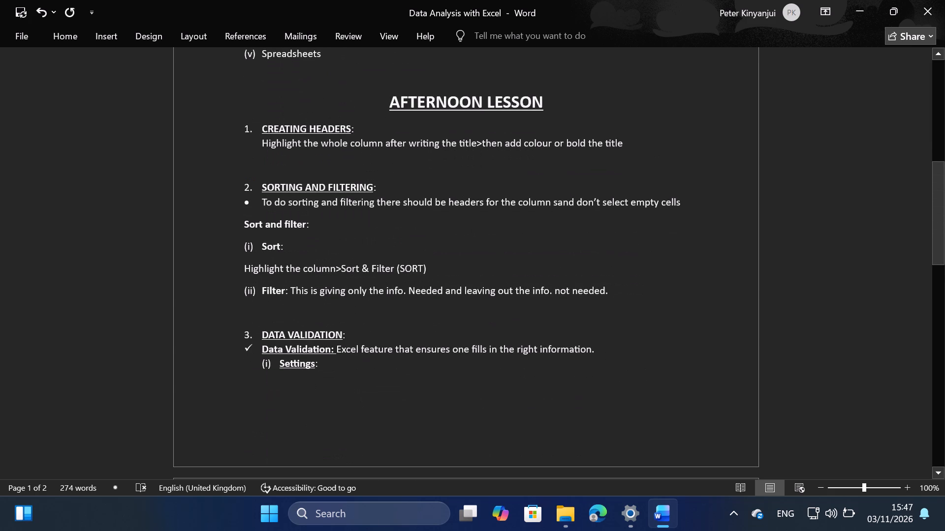
pyautogui.click(363, 31)
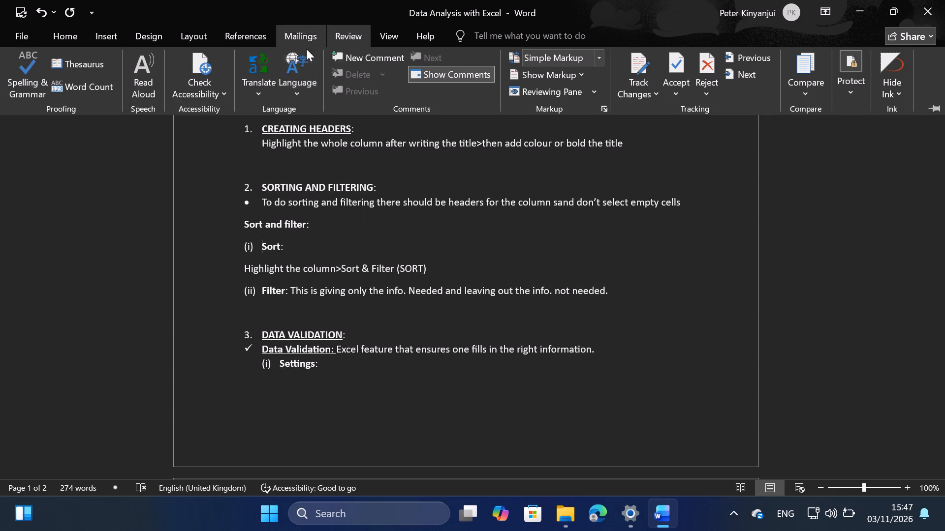
pyautogui.click(42, 84)
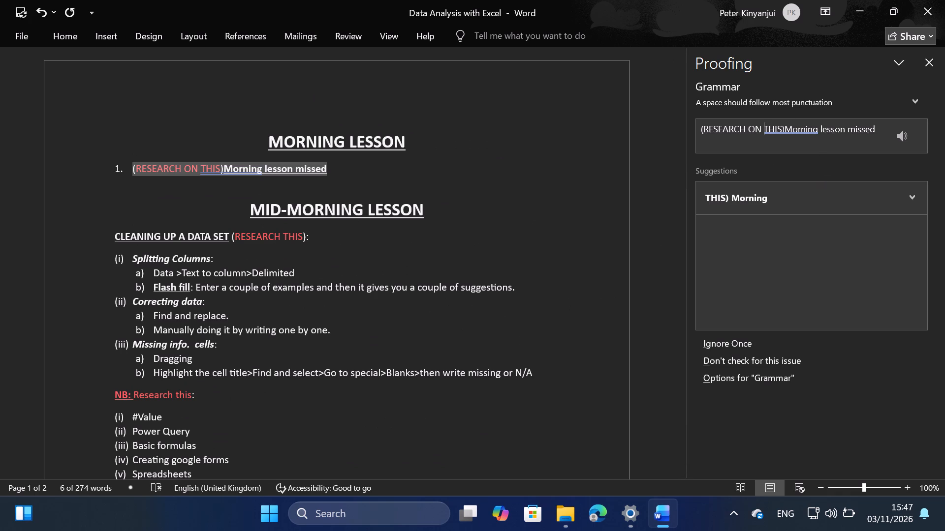
pyautogui.click(786, 129)
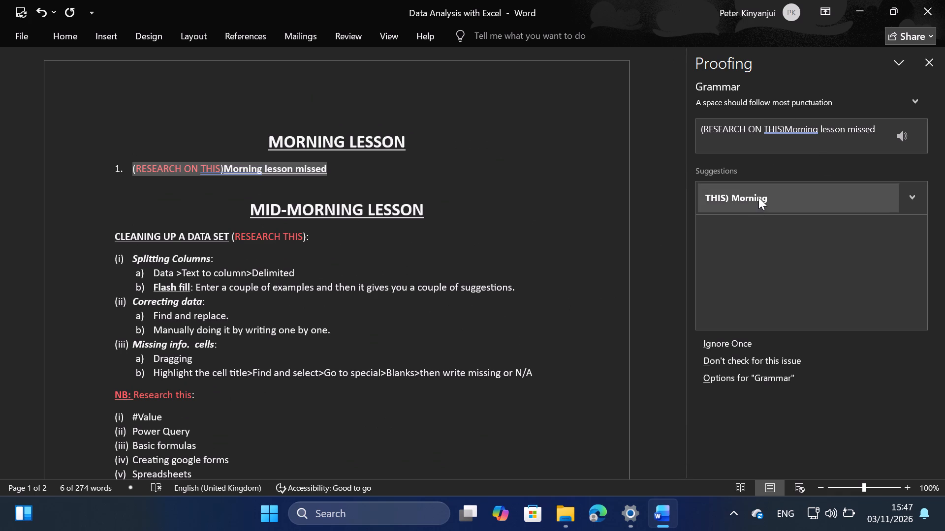
pyautogui.click(758, 197)
pyautogui.click(564, 280)
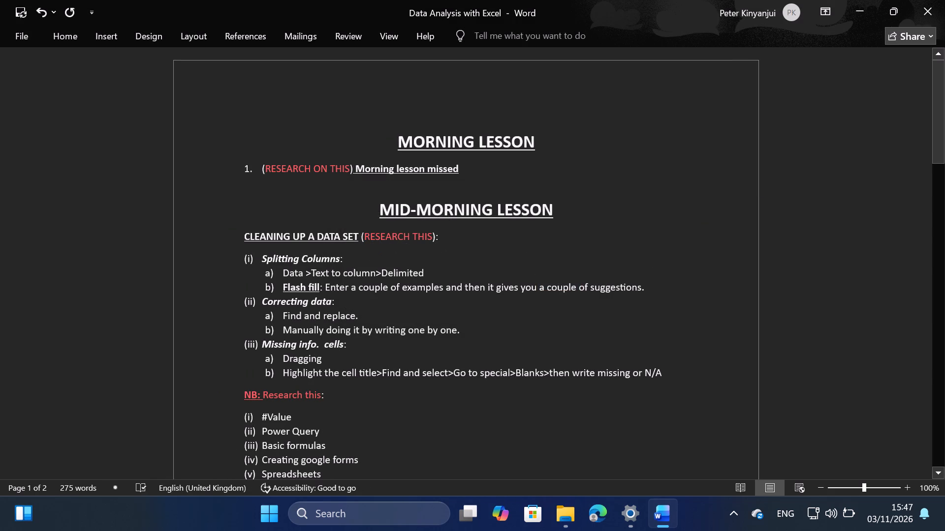
# Save the notes, then close the document and the folder window behind it.
pyautogui.click(15, 12)
pyautogui.click(944, 0)
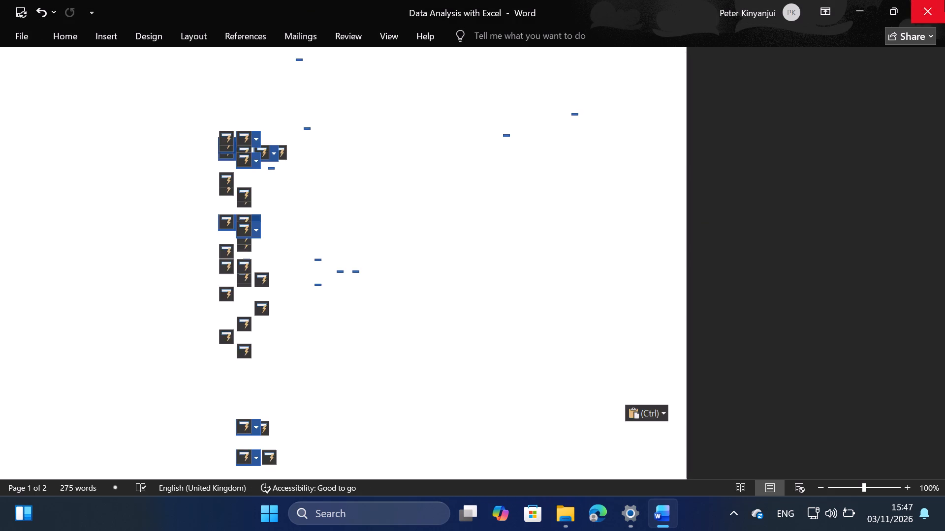
pyautogui.click(940, 17)
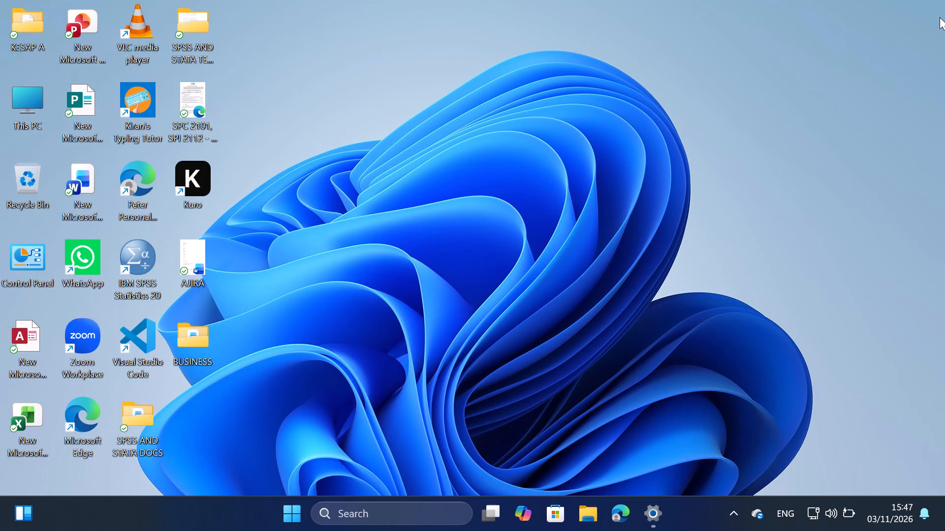
# Open the BUSINESS folder on the desktop to check its files, and close it again.
pyautogui.doubleClick(182, 350)
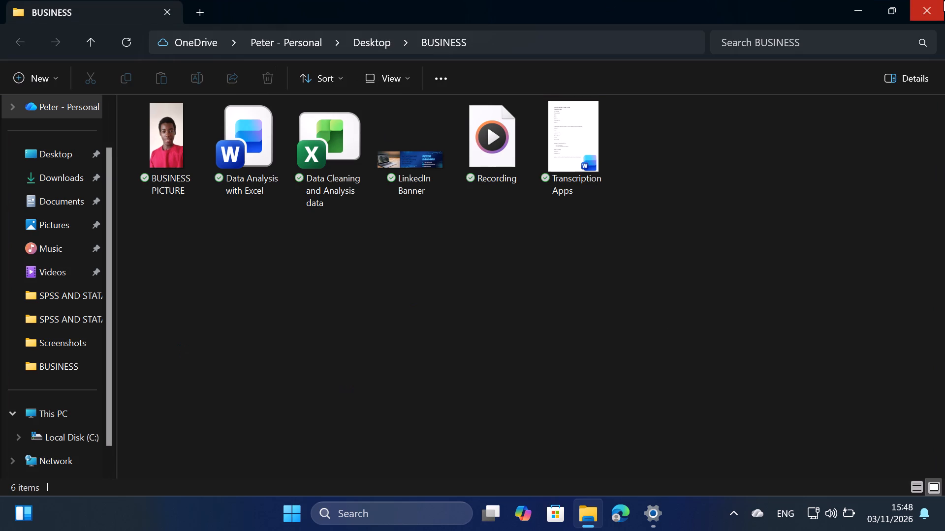
pyautogui.click(944, 0)
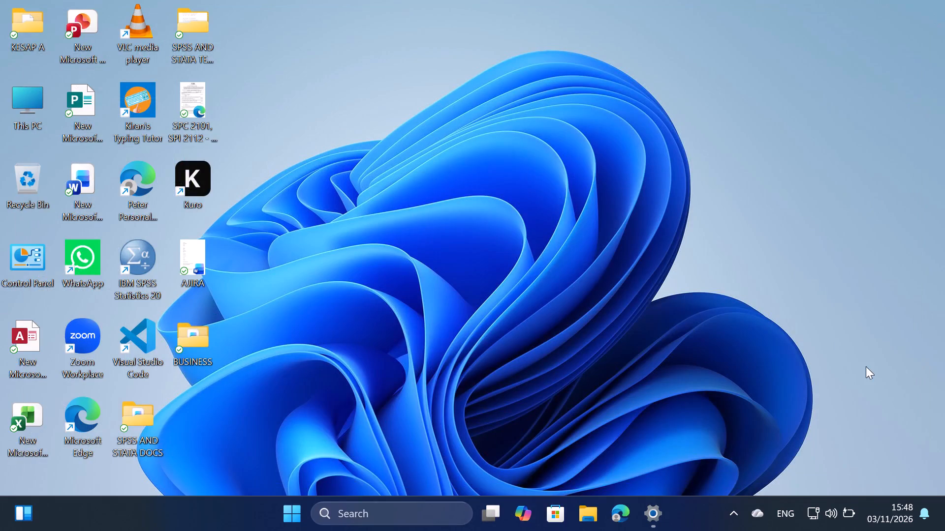
# View the Mobile hotspot page in the already open Settings window, and minimise it.
pyautogui.click(650, 510)
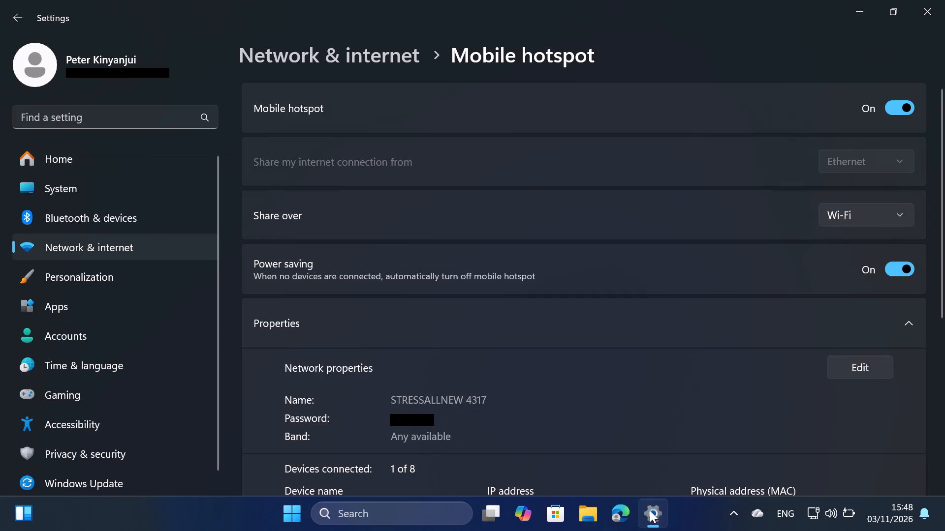
pyautogui.click(862, 16)
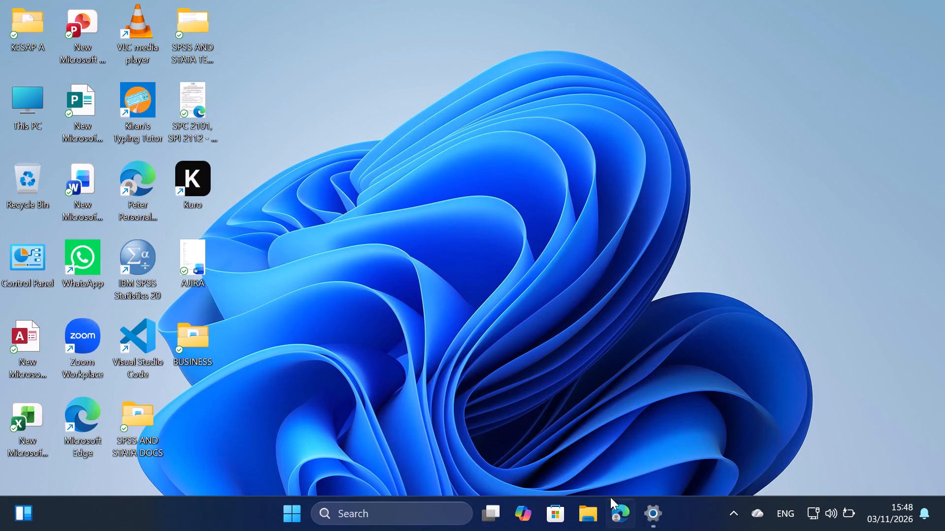
# Show the hidden system tray icons.
pyautogui.click(731, 509)
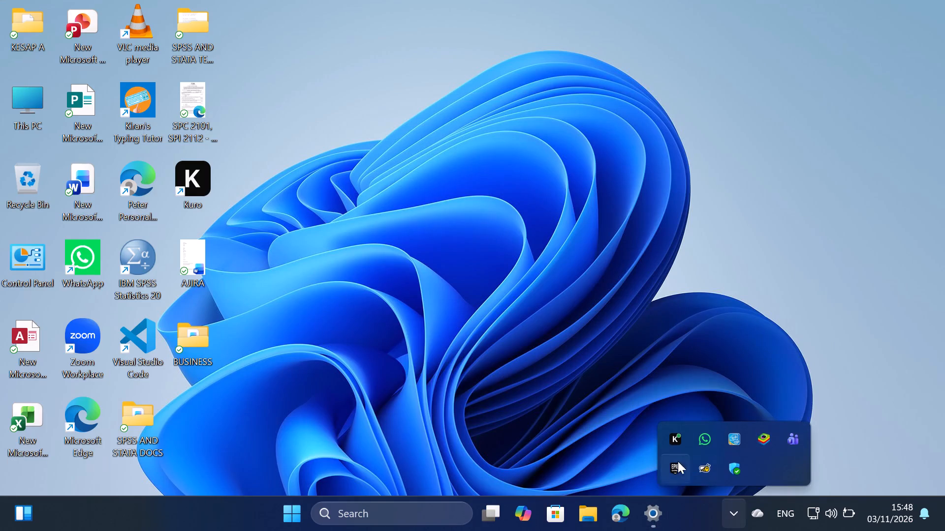